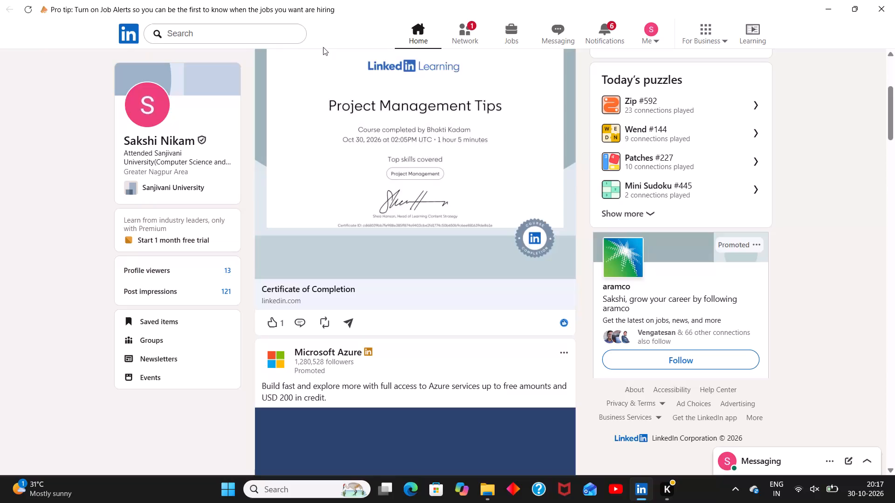
Search LinkedIn for RESUME and choose the suggested query "resume drafting tips".
{"action": "left_click", "coordinate": [256, 30]}
{"action": "type", "text": "RESUME"}
{"action": "key", "text": "space"}
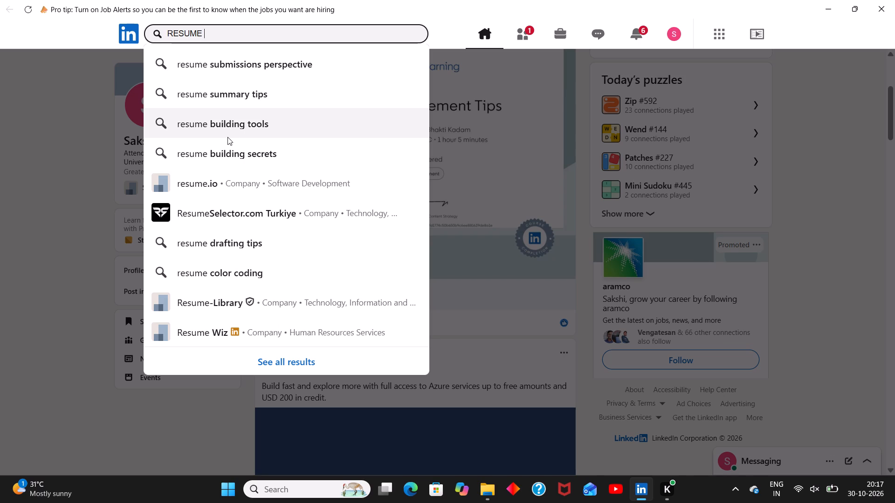
{"action": "left_click", "coordinate": [209, 238]}
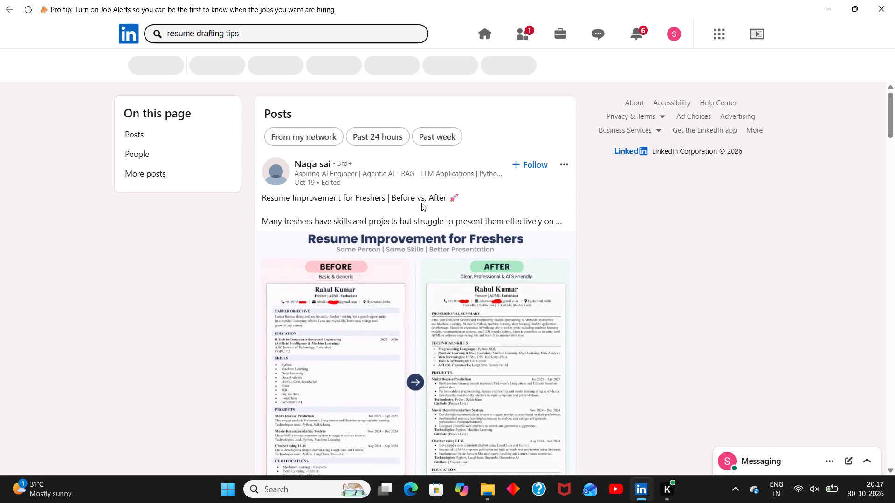
Browse the resulting posts and open the before-and-after image of the "Resume Improvement for Freshers" post.
{"action": "scroll", "coordinate": [430, 247], "scroll_direction": "down", "scroll_amount": 1}
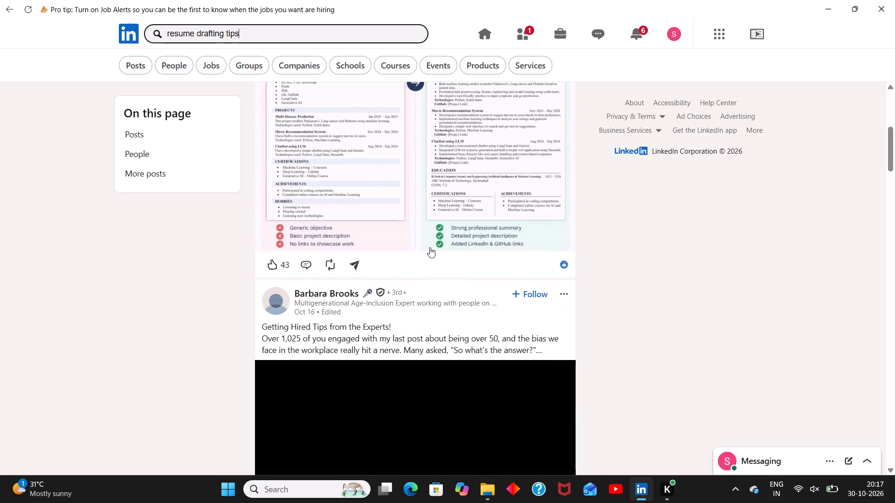
{"action": "scroll", "coordinate": [430, 247], "scroll_direction": "down", "scroll_amount": 1}
{"action": "scroll", "coordinate": [430, 247], "scroll_direction": "up", "scroll_amount": 1}
{"action": "left_click", "coordinate": [492, 284]}
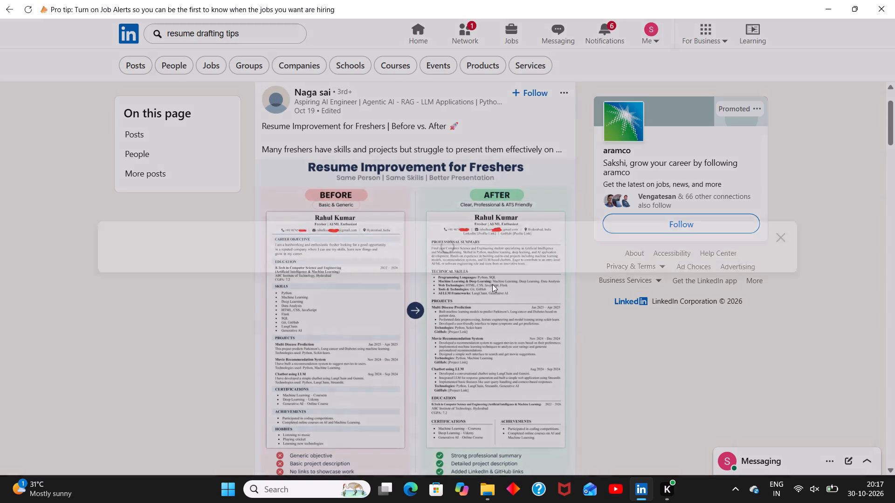
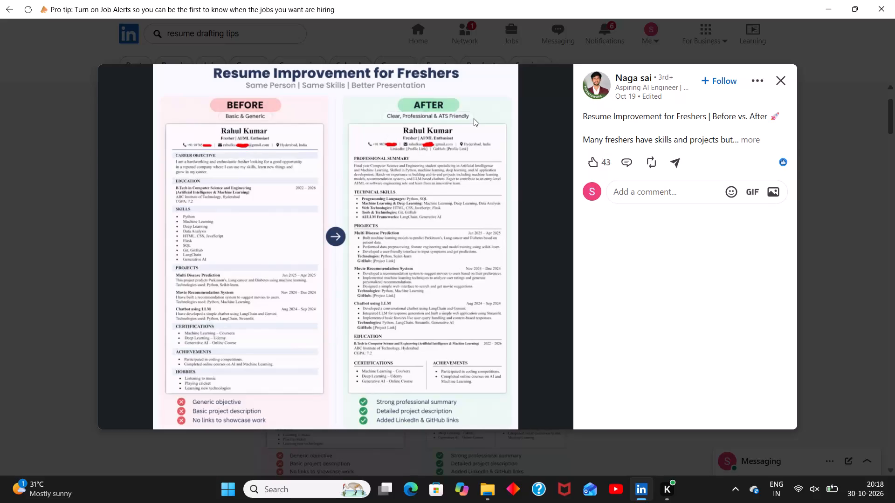
Close the enlarged before-and-after image of the "Resume Improvement for Freshers" post.
{"action": "left_click", "coordinate": [474, 118]}
{"action": "left_click", "coordinate": [783, 79]}
Look through the remaining "resume drafting tips" posts for resume advice and examples, and return to the first post.
{"action": "scroll", "coordinate": [618, 200], "scroll_direction": "down", "scroll_amount": 3}
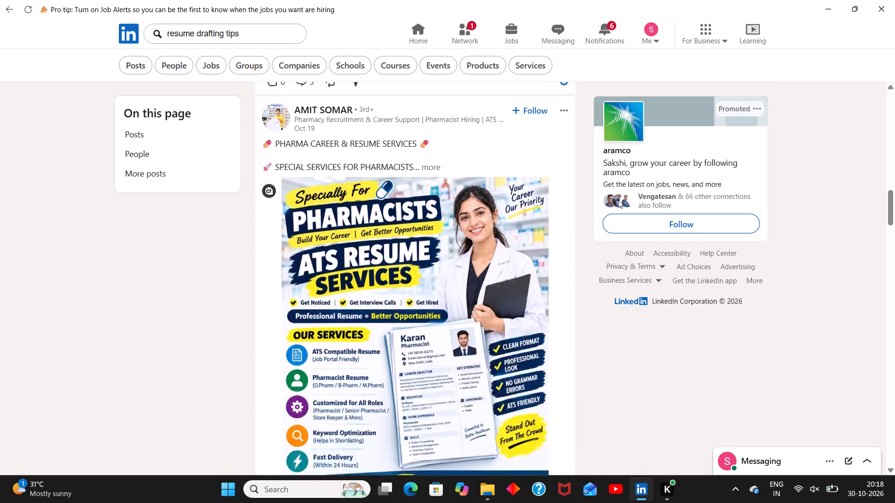
{"action": "scroll", "coordinate": [618, 200], "scroll_direction": "down", "scroll_amount": 5}
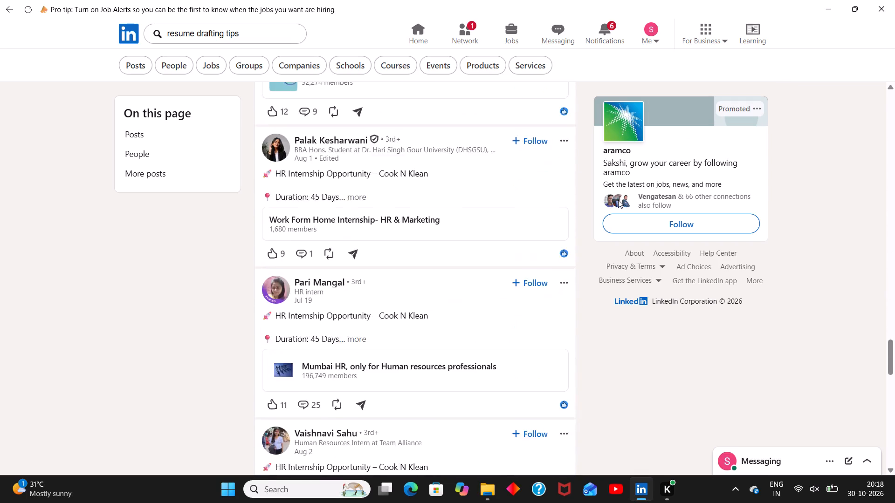
{"action": "scroll", "coordinate": [618, 200], "scroll_direction": "down", "scroll_amount": 11}
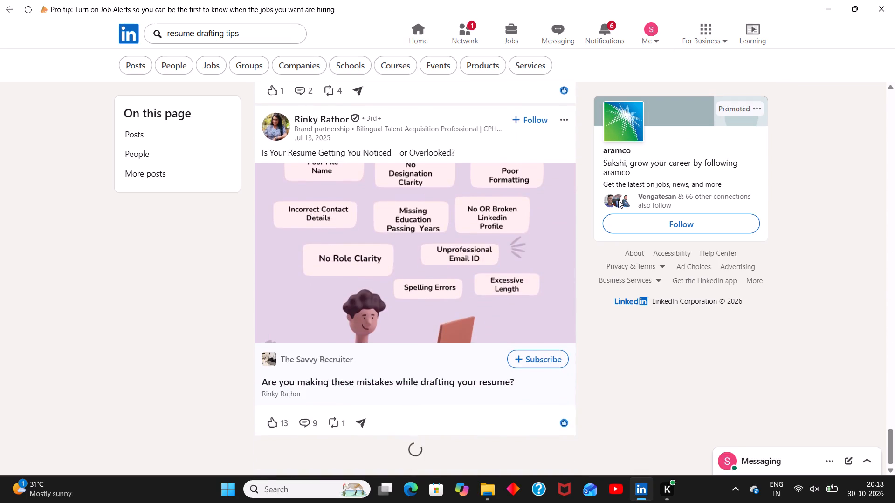
{"action": "scroll", "coordinate": [618, 200], "scroll_direction": "up", "scroll_amount": 10}
{"action": "scroll", "coordinate": [618, 200], "scroll_direction": "up", "scroll_amount": 11}
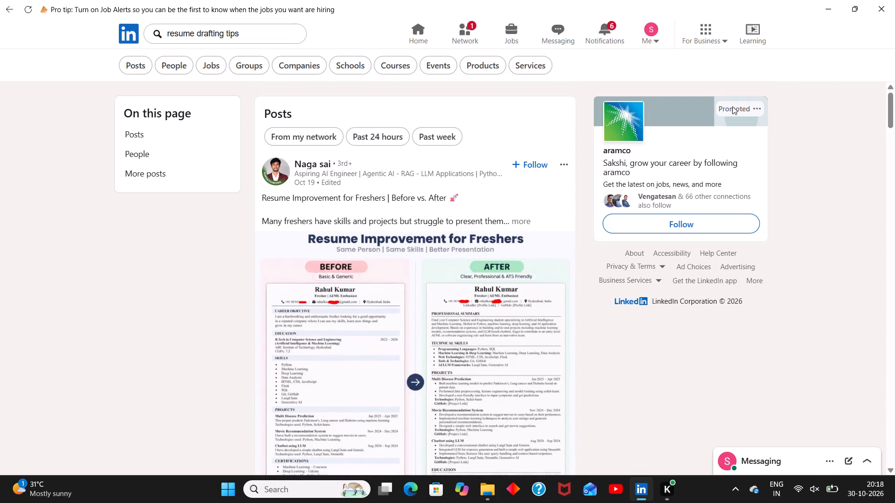
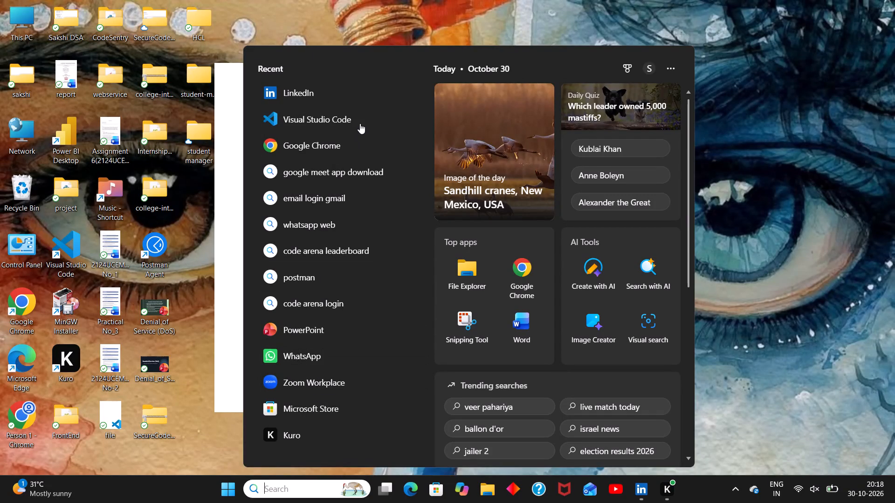
Switch to Google Chrome and search Google for "resume template".
{"action": "left_click", "coordinate": [353, 143]}
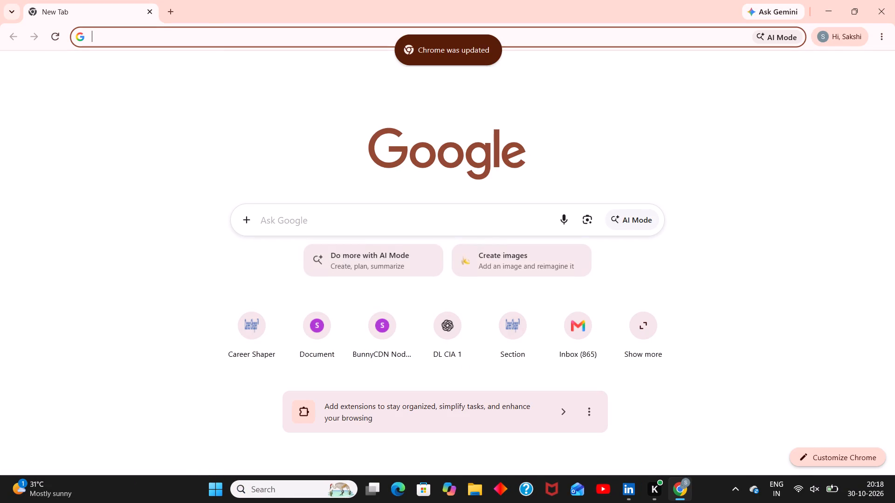
{"action": "left_click", "coordinate": [473, 224]}
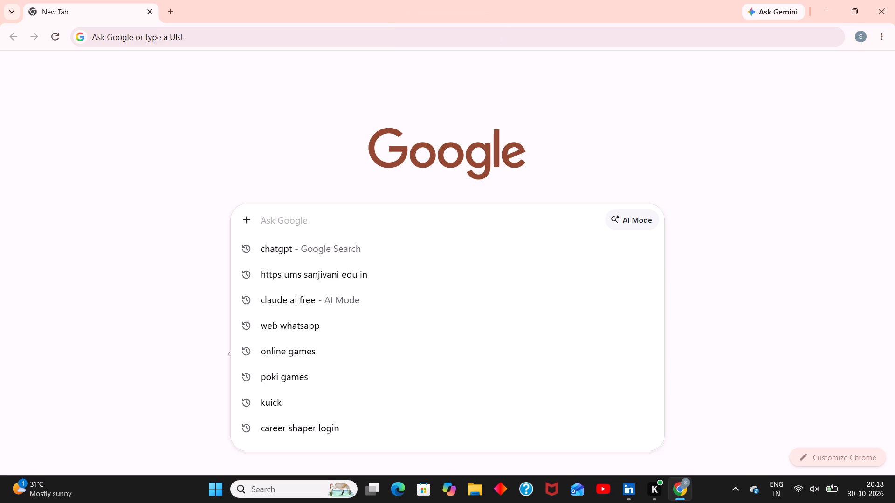
{"action": "type", "text": "RESUME"}
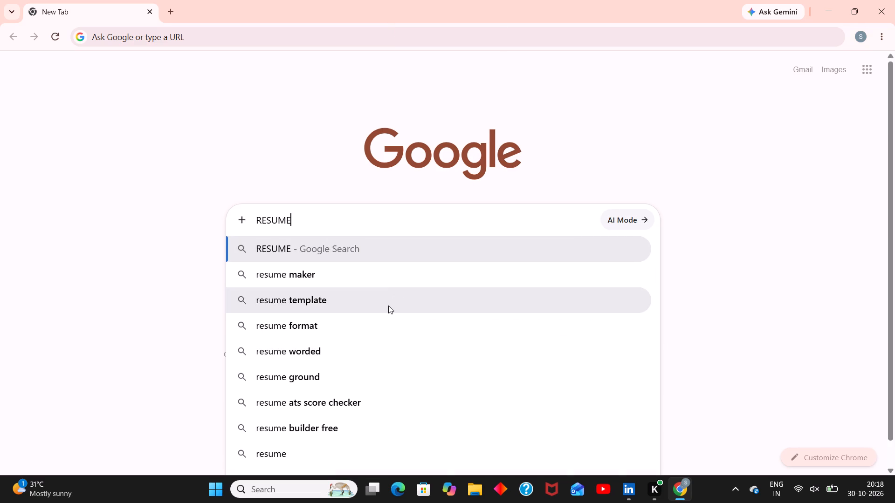
{"action": "left_click", "coordinate": [388, 306]}
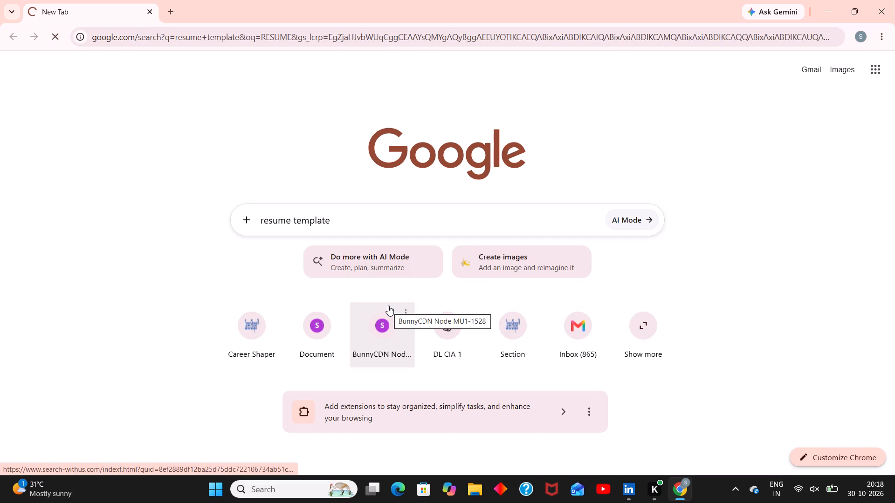
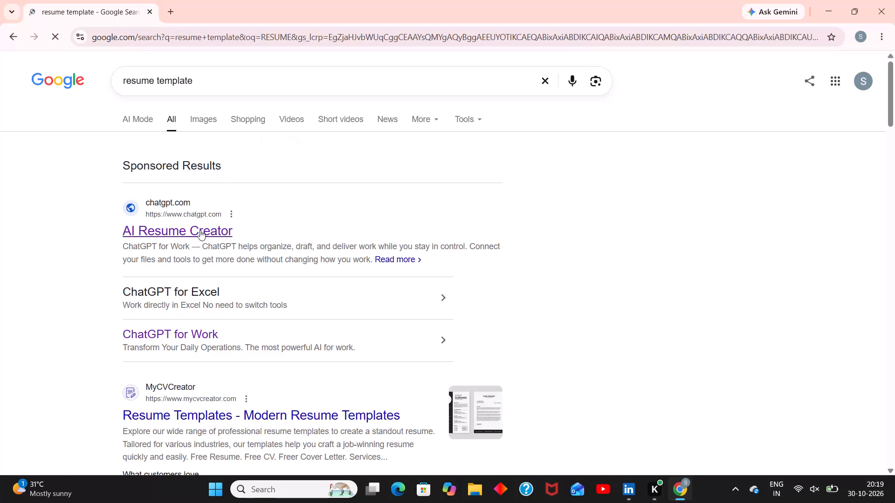
Open Canva's "Free printable resume templates you can customize" page from the search results.
{"action": "scroll", "coordinate": [250, 259], "scroll_direction": "down", "scroll_amount": 1}
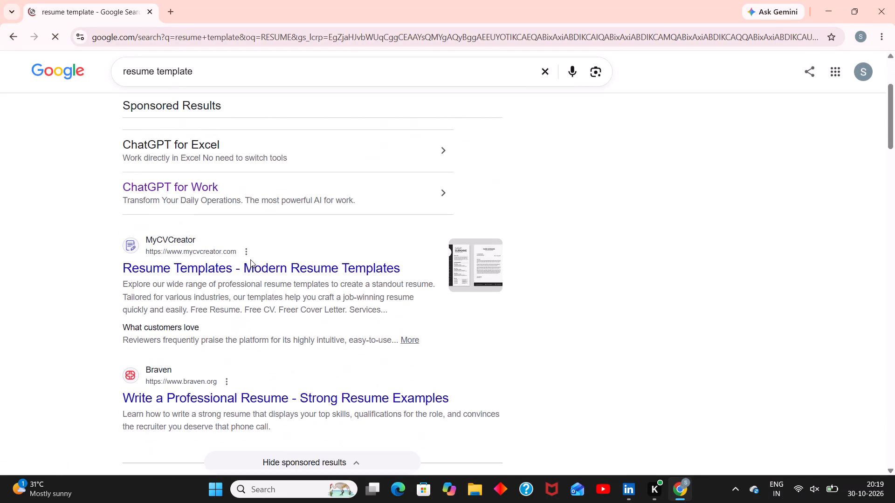
{"action": "scroll", "coordinate": [250, 259], "scroll_direction": "down", "scroll_amount": 1}
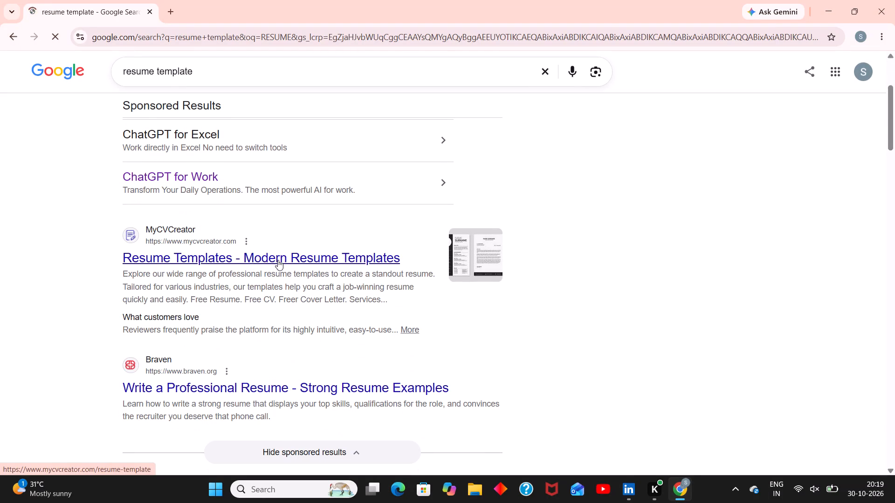
{"action": "scroll", "coordinate": [278, 260], "scroll_direction": "down", "scroll_amount": 2}
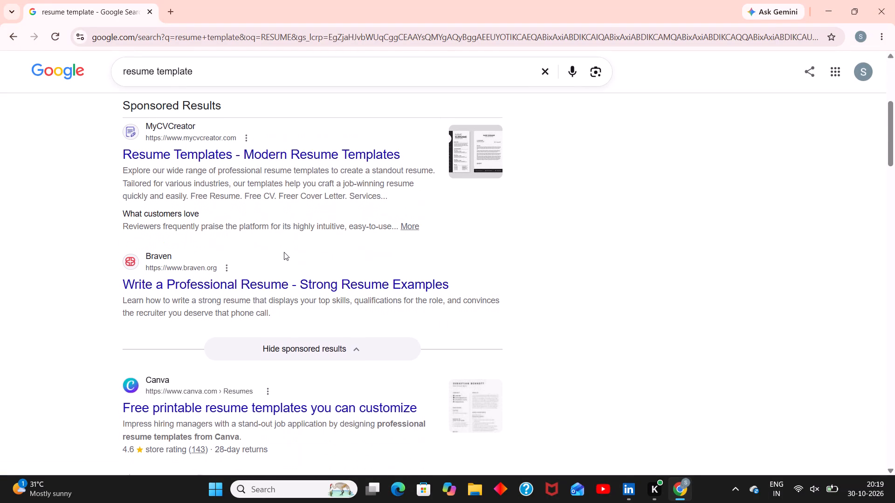
{"action": "scroll", "coordinate": [284, 252], "scroll_direction": "down", "scroll_amount": 1}
{"action": "scroll", "coordinate": [325, 285], "scroll_direction": "down", "scroll_amount": 1}
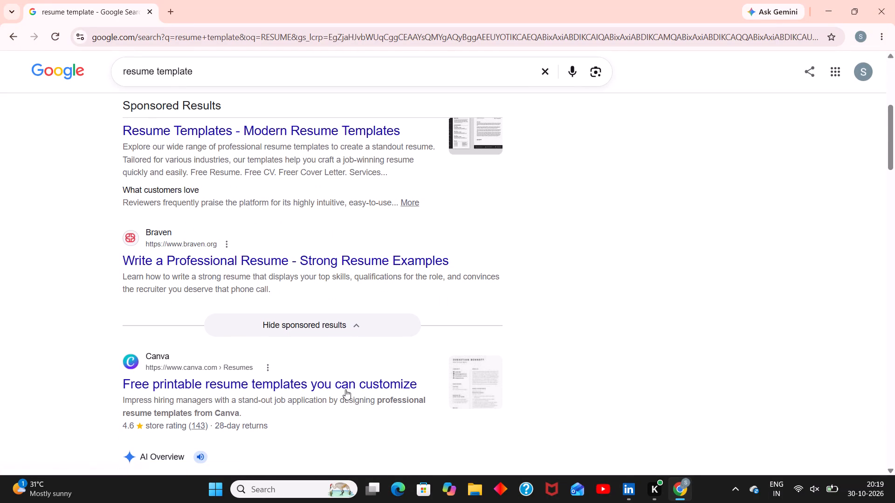
{"action": "left_click", "coordinate": [357, 379]}
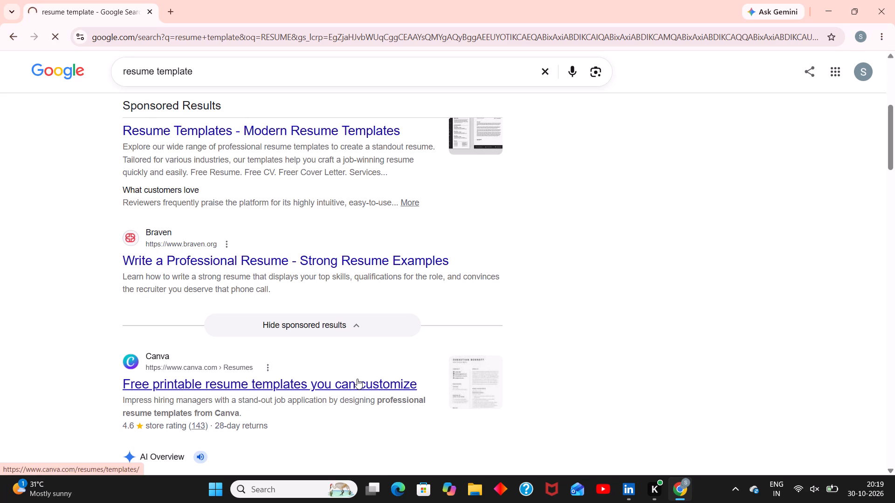
{"action": "left_click", "coordinate": [376, 387]}
{"action": "scroll", "coordinate": [438, 388], "scroll_direction": "down", "scroll_amount": 1}
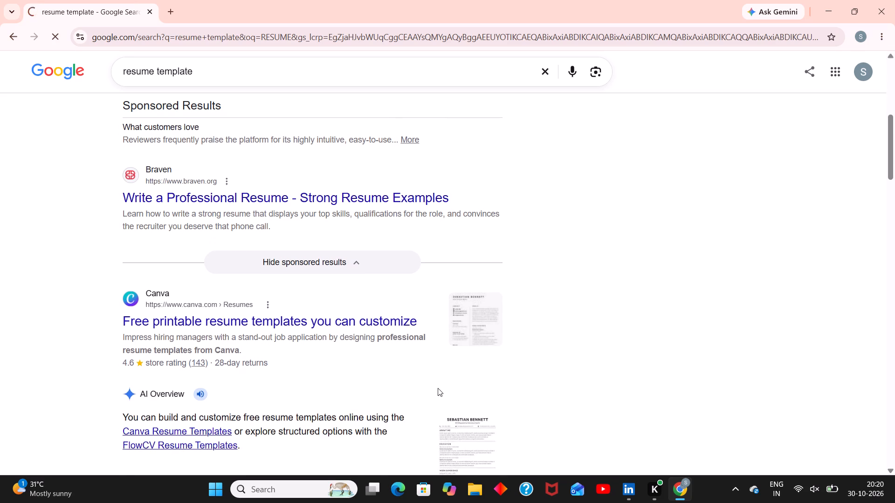
{"action": "scroll", "coordinate": [438, 388], "scroll_direction": "down", "scroll_amount": 1}
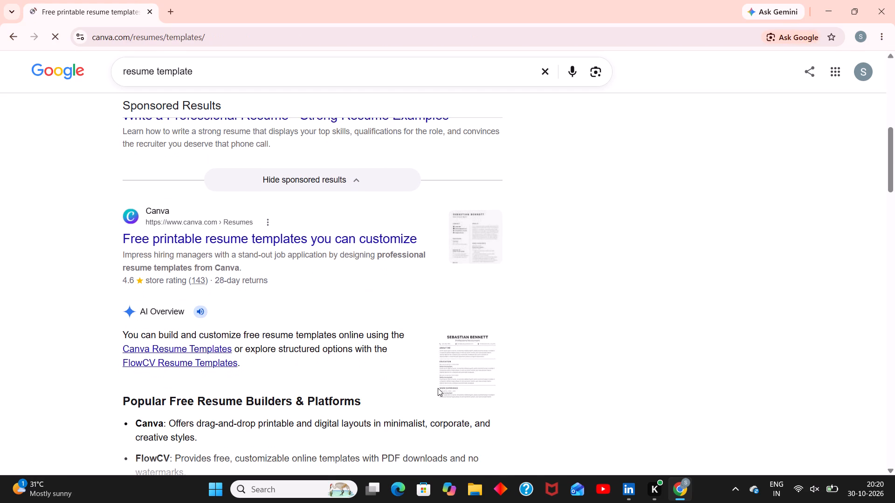
{"action": "scroll", "coordinate": [379, 336], "scroll_direction": "down", "scroll_amount": 1}
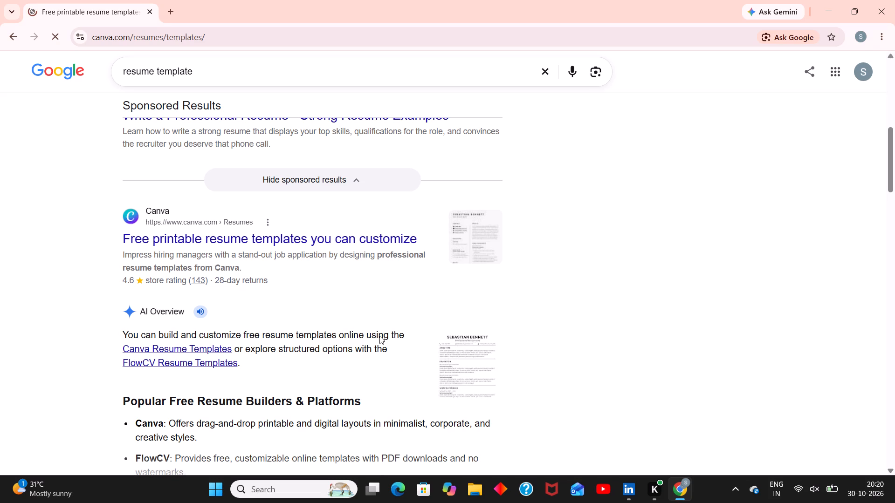
{"action": "scroll", "coordinate": [379, 336], "scroll_direction": "up", "scroll_amount": 1}
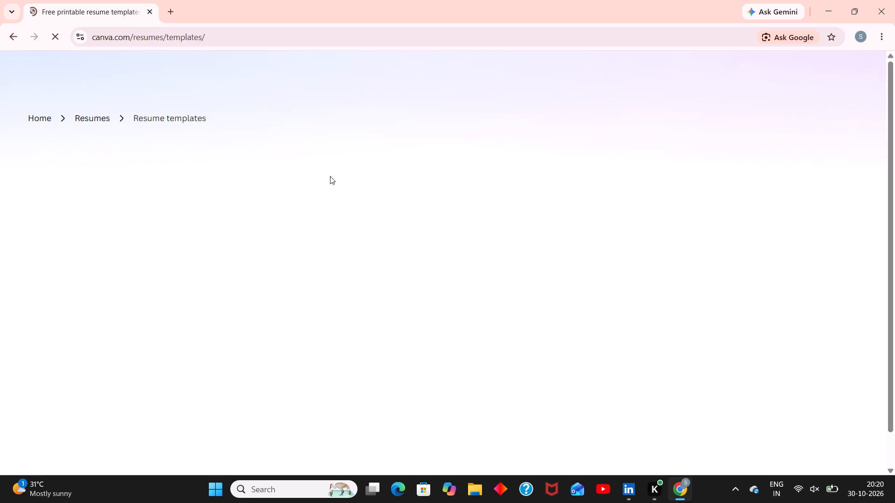
{"action": "scroll", "coordinate": [460, 263], "scroll_direction": "down", "scroll_amount": 2}
{"action": "scroll", "coordinate": [460, 263], "scroll_direction": "up", "scroll_amount": 2}
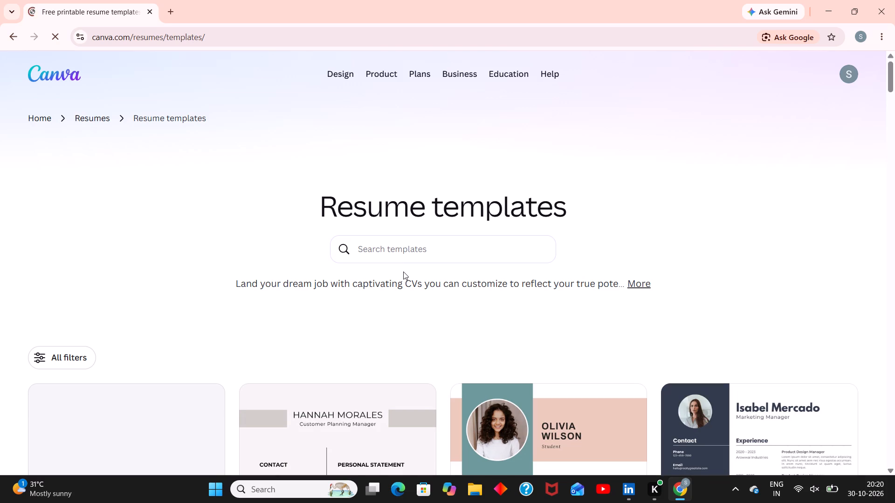
Browse the resume templates and open the White Minimalist Resume template.
{"action": "scroll", "coordinate": [403, 272], "scroll_direction": "down", "scroll_amount": 3}
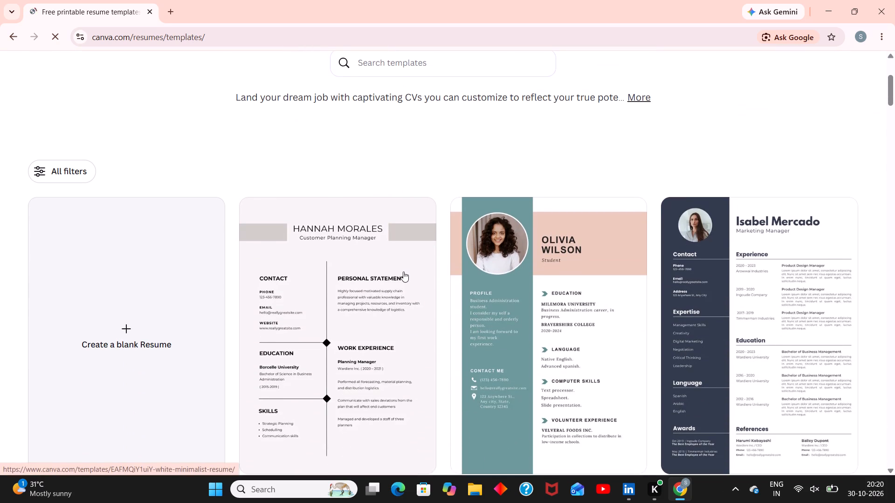
{"action": "scroll", "coordinate": [403, 272], "scroll_direction": "down", "scroll_amount": 1}
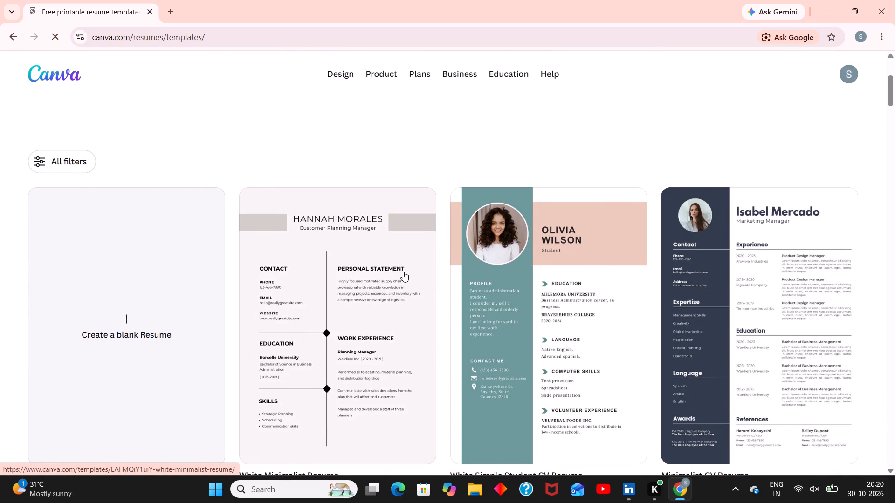
{"action": "scroll", "coordinate": [403, 272], "scroll_direction": "down", "scroll_amount": 1}
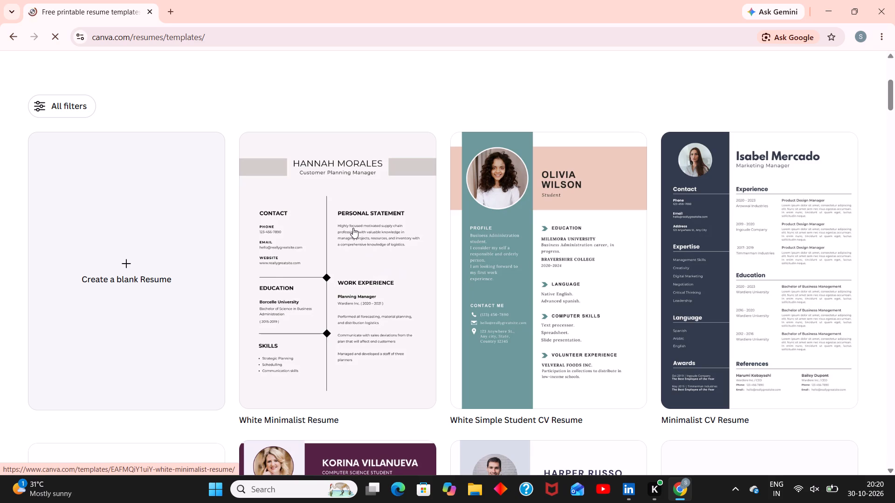
{"action": "scroll", "coordinate": [353, 228], "scroll_direction": "up", "scroll_amount": 1}
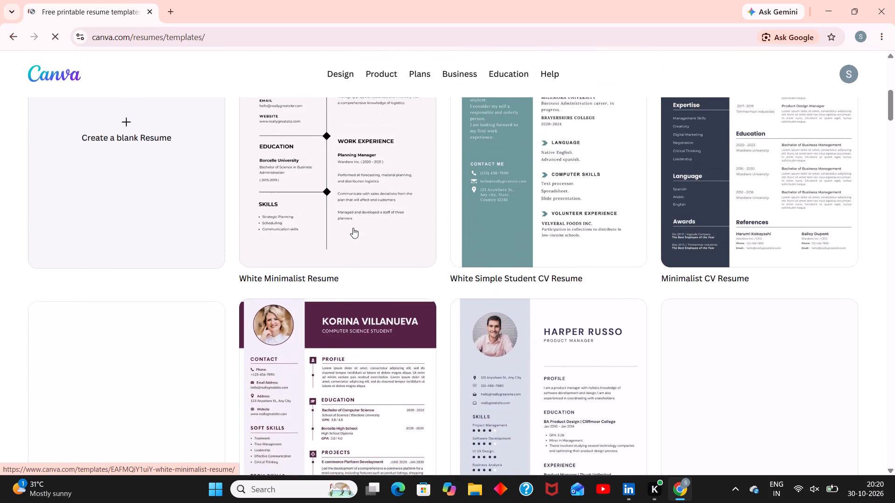
{"action": "scroll", "coordinate": [353, 228], "scroll_direction": "up", "scroll_amount": 1}
{"action": "left_click", "coordinate": [353, 228]}
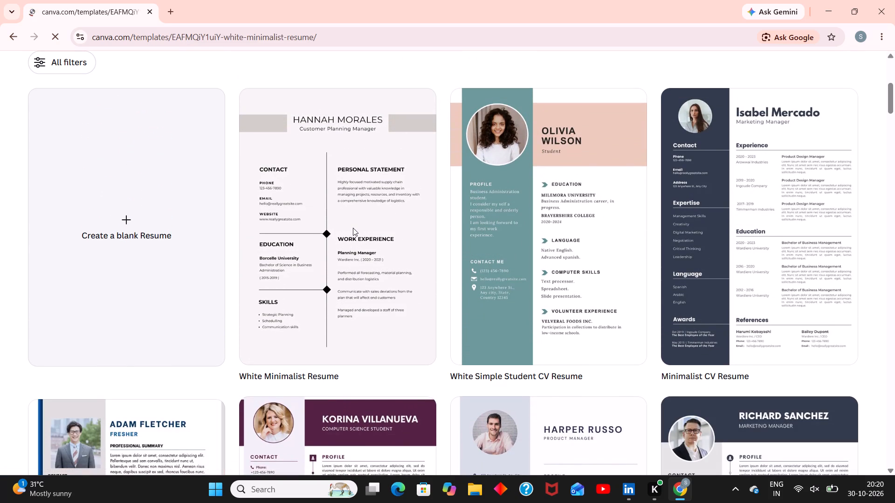
{"action": "double_click", "coordinate": [353, 228]}
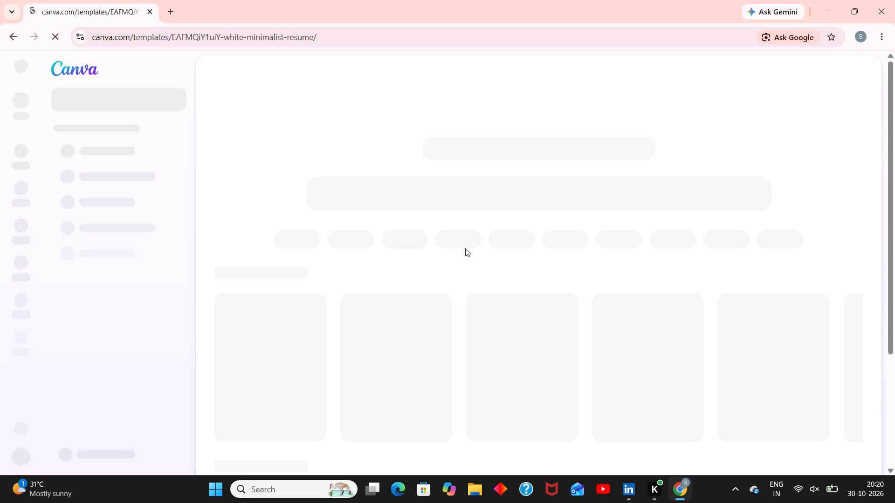
Start customising the White Minimalist Resume template in the Canva editor.
{"action": "scroll", "coordinate": [465, 248], "scroll_direction": "down", "scroll_amount": 2}
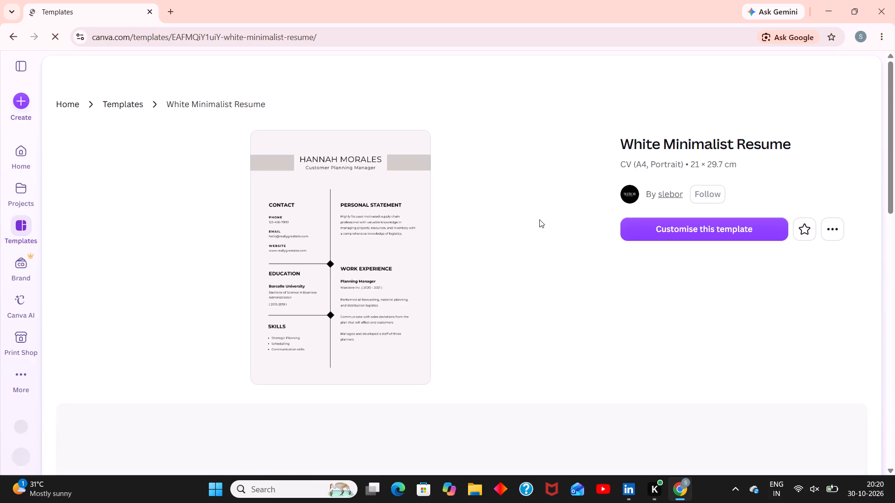
{"action": "left_click", "coordinate": [675, 229]}
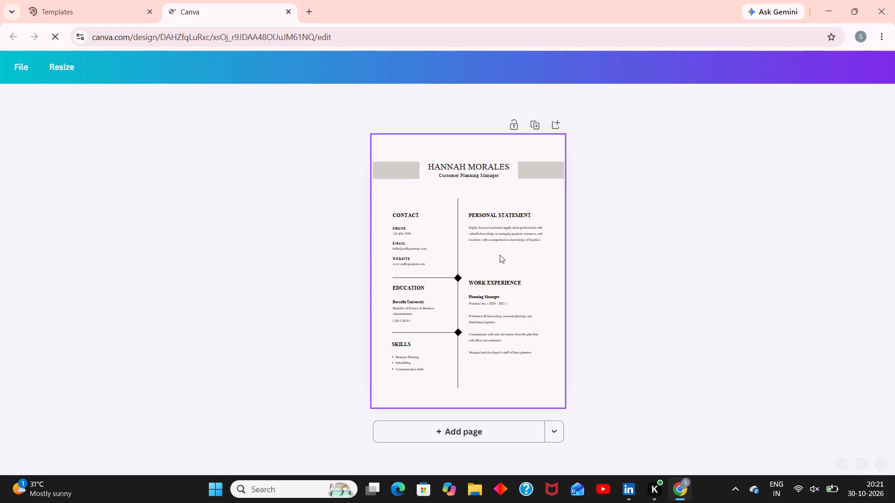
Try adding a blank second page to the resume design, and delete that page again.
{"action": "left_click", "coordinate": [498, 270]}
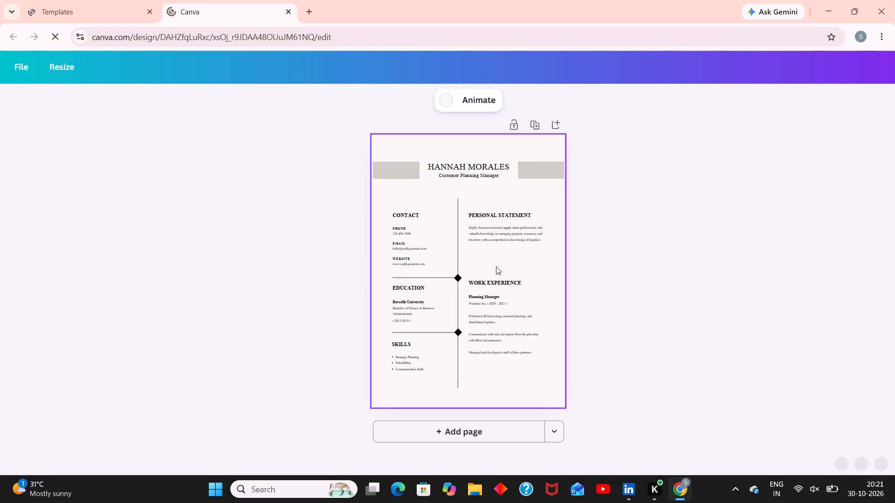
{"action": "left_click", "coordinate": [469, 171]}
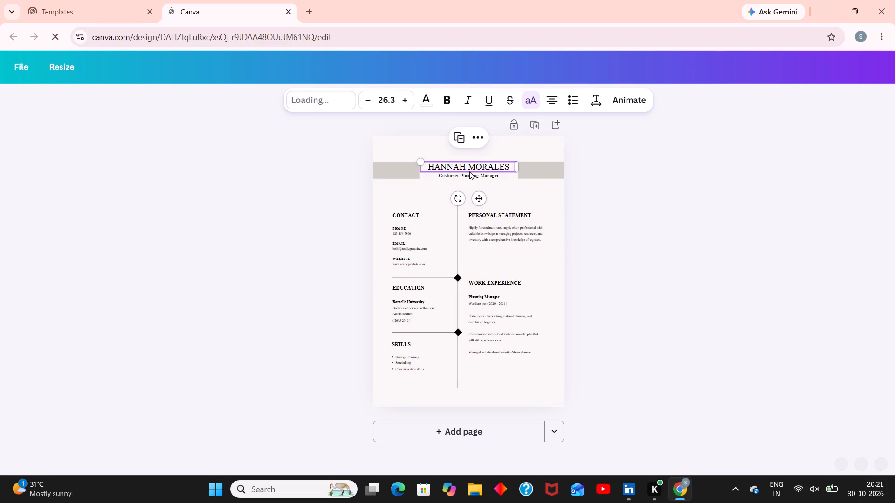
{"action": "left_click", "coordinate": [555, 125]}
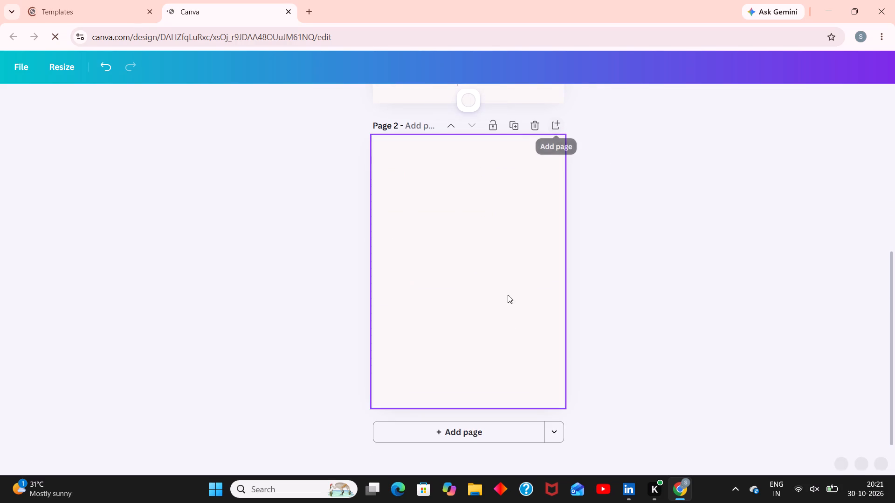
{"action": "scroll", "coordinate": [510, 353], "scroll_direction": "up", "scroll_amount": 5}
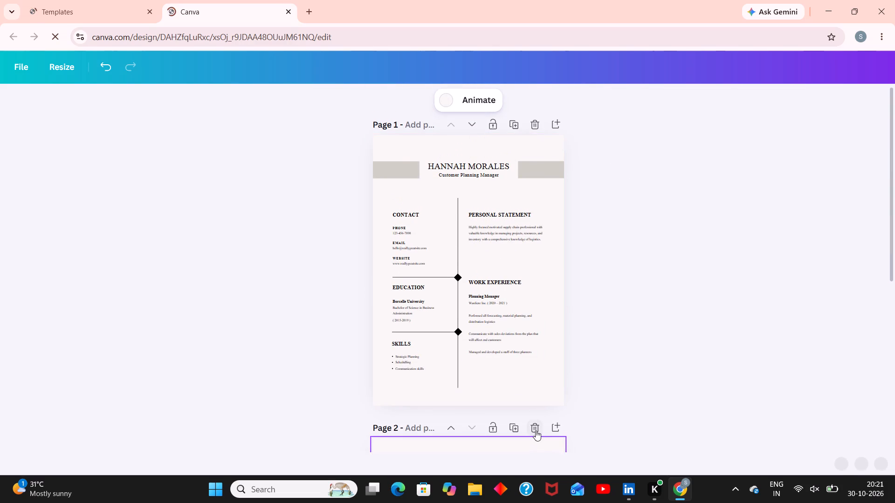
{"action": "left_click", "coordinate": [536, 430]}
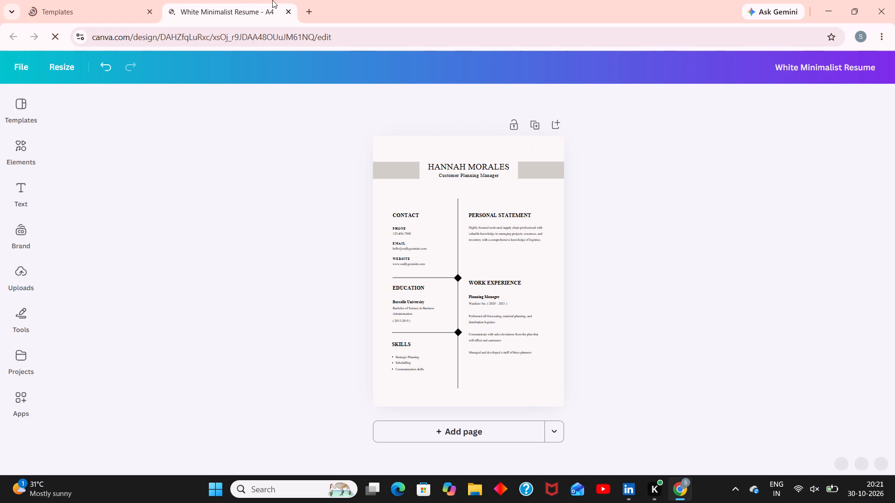
Search Google for "resume builder" in a new browser tab.
{"action": "left_click", "coordinate": [312, 7]}
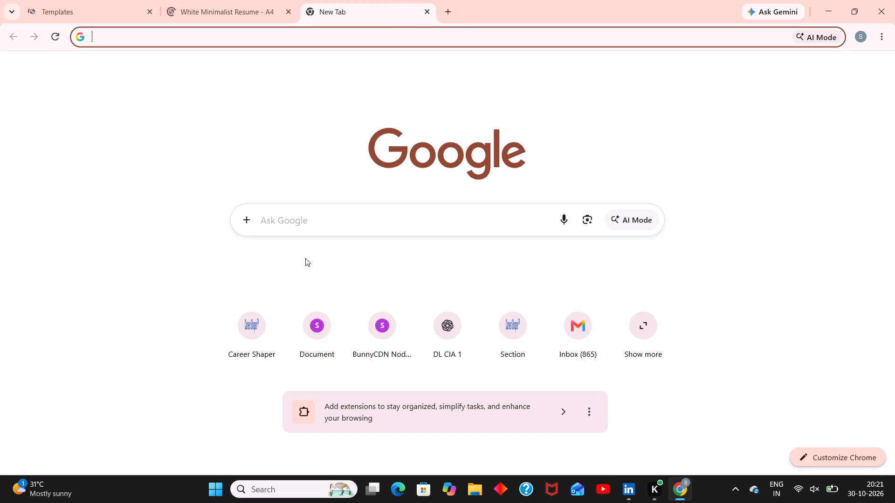
{"action": "left_click", "coordinate": [331, 229]}
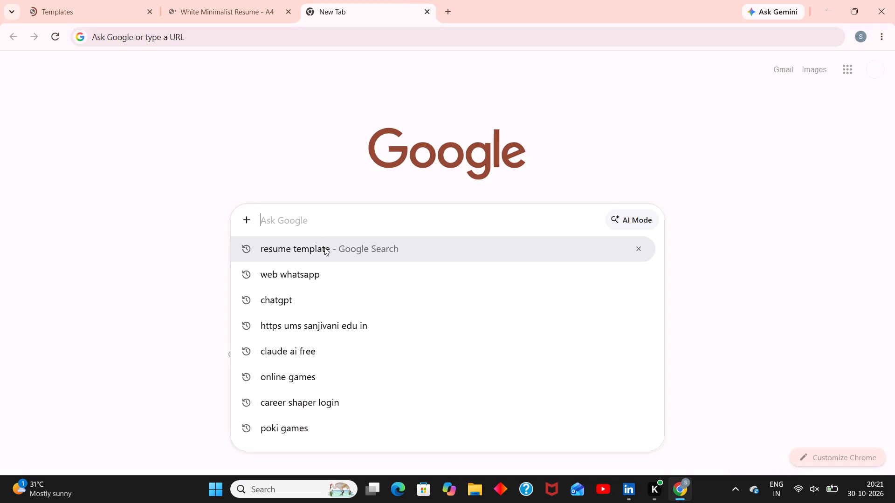
{"action": "left_click", "coordinate": [332, 224]}
{"action": "type", "text": "RESU"}
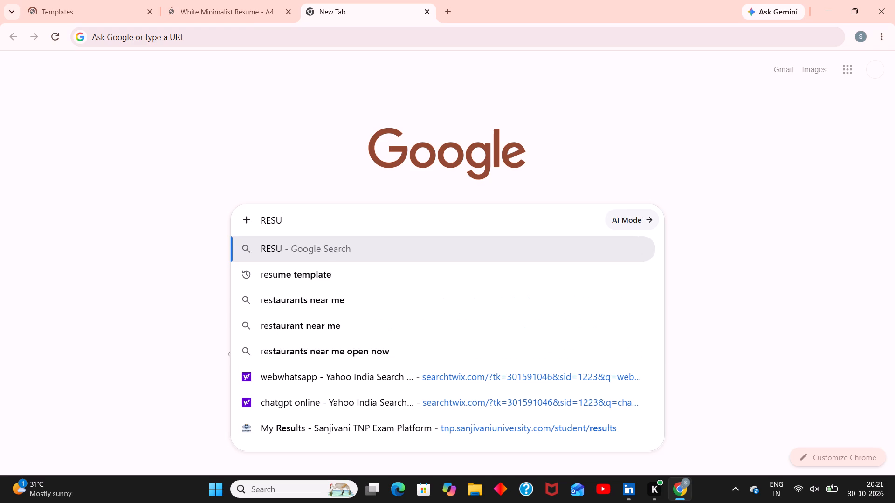
{"action": "left_click", "coordinate": [312, 332]}
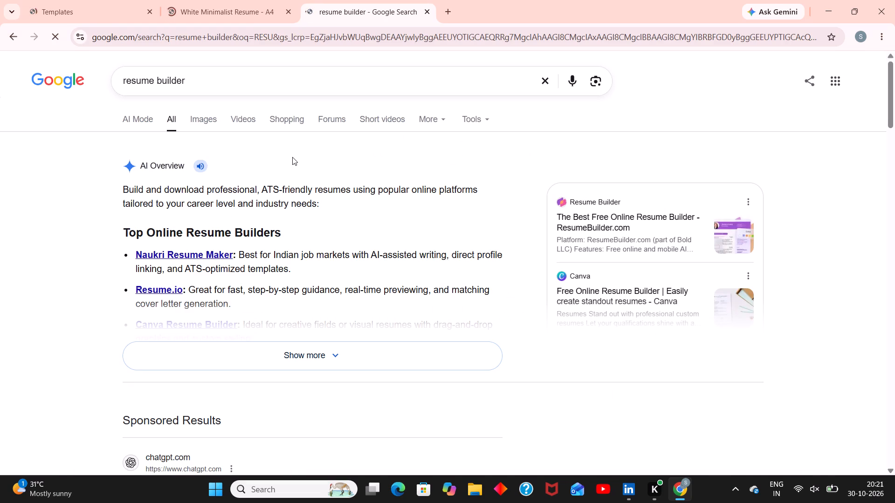
Open the Resume.io site from the AI Overview's list of top online resume builders.
{"action": "scroll", "coordinate": [237, 261], "scroll_direction": "down", "scroll_amount": 1}
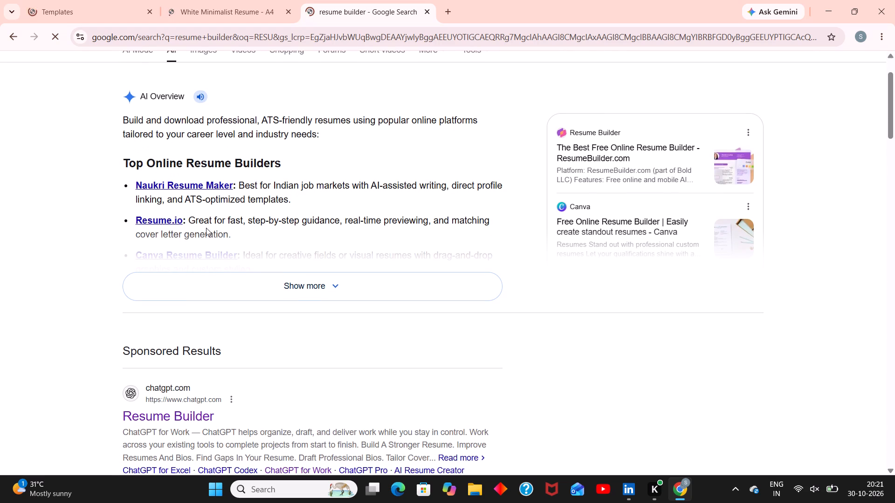
{"action": "left_click", "coordinate": [172, 219]}
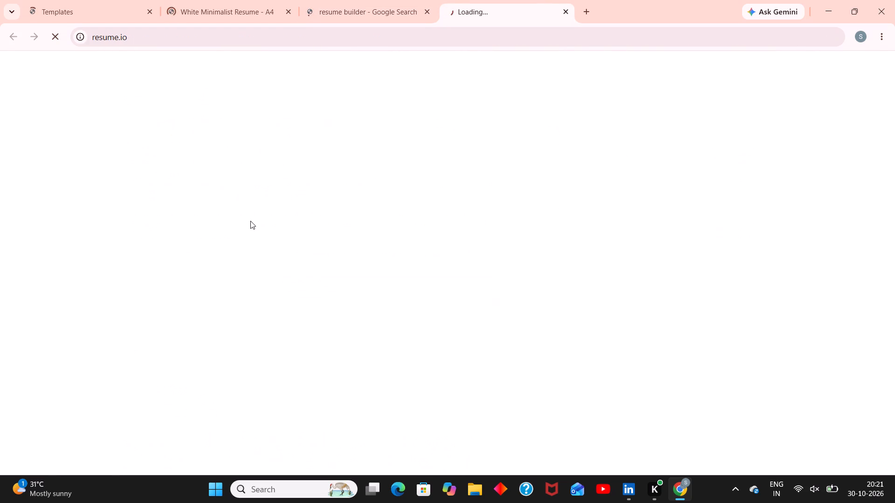
Close the White Minimalist Resume design and the Canva Templates page.
{"action": "left_click", "coordinate": [289, 13]}
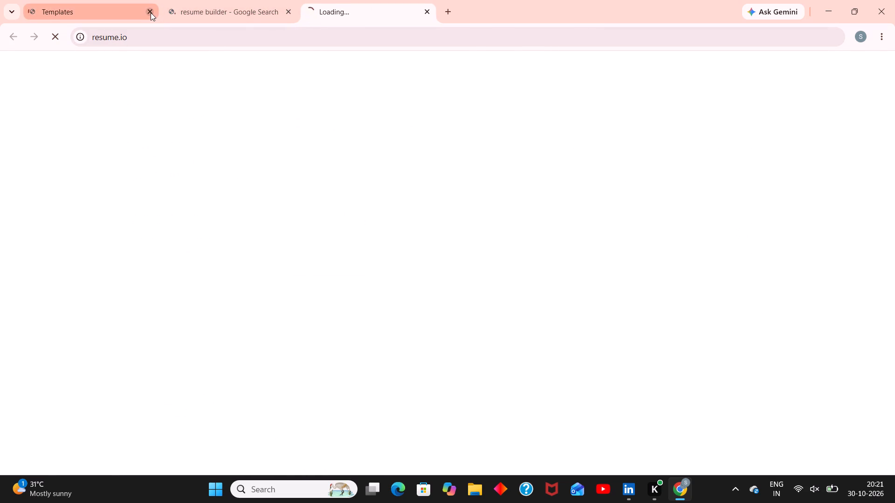
{"action": "left_click", "coordinate": [151, 13]}
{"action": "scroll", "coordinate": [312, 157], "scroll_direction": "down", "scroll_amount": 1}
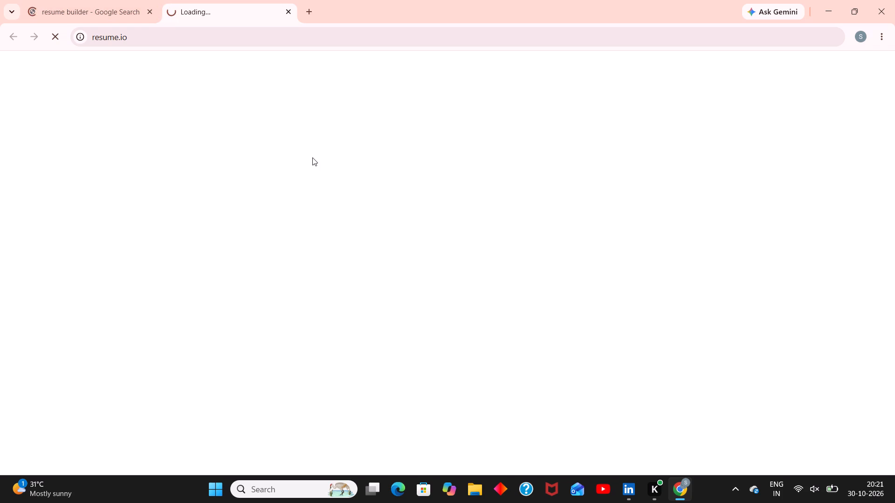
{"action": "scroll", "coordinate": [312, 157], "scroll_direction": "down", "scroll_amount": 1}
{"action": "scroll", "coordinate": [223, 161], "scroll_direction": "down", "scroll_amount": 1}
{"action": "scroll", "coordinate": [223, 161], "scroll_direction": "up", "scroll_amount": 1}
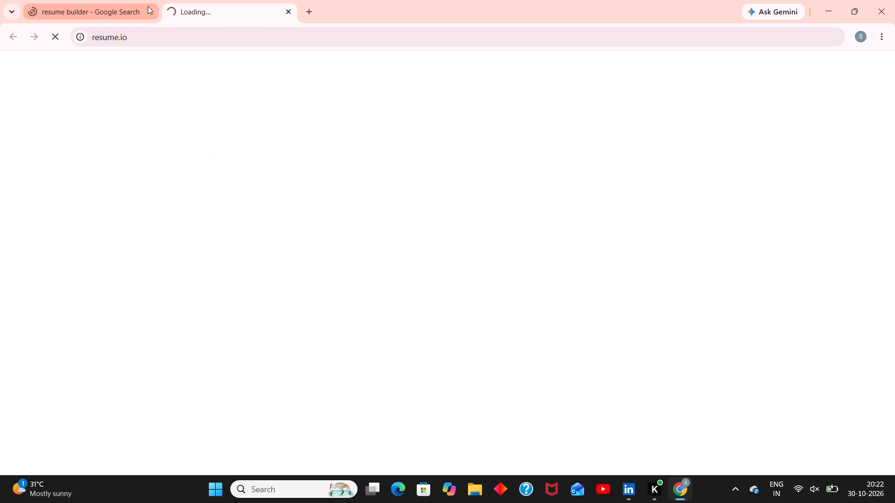
Return to the "resume builder" Google search results.
{"action": "left_click", "coordinate": [192, 8]}
{"action": "left_click", "coordinate": [119, 0]}
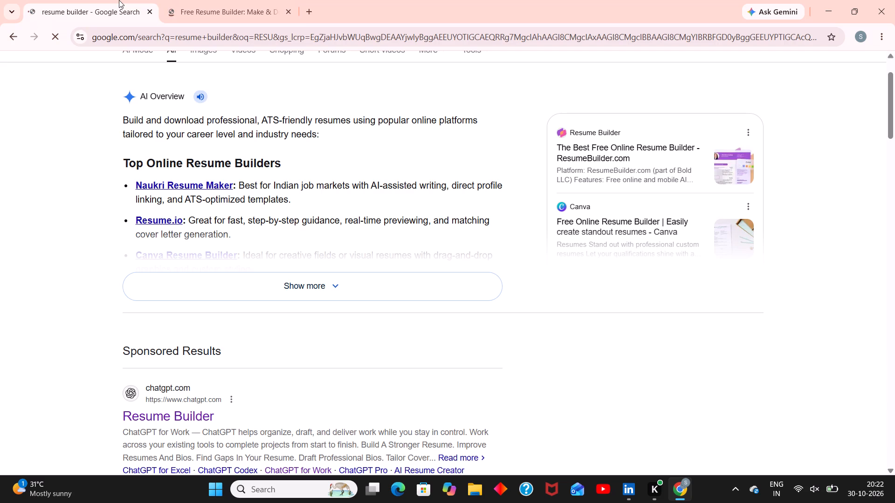
Switch to the Resume.io page and start creating a resume to reach its template chooser.
{"action": "left_click", "coordinate": [185, 1]}
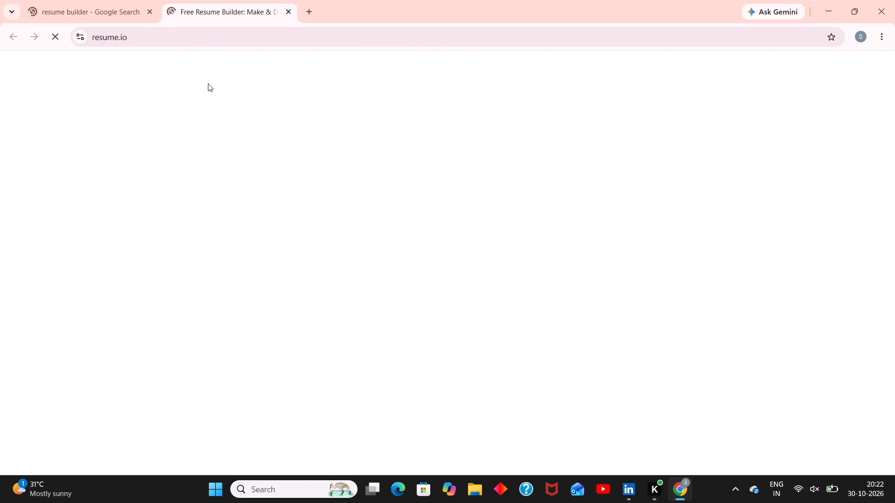
{"action": "scroll", "coordinate": [208, 83], "scroll_direction": "down", "scroll_amount": 3}
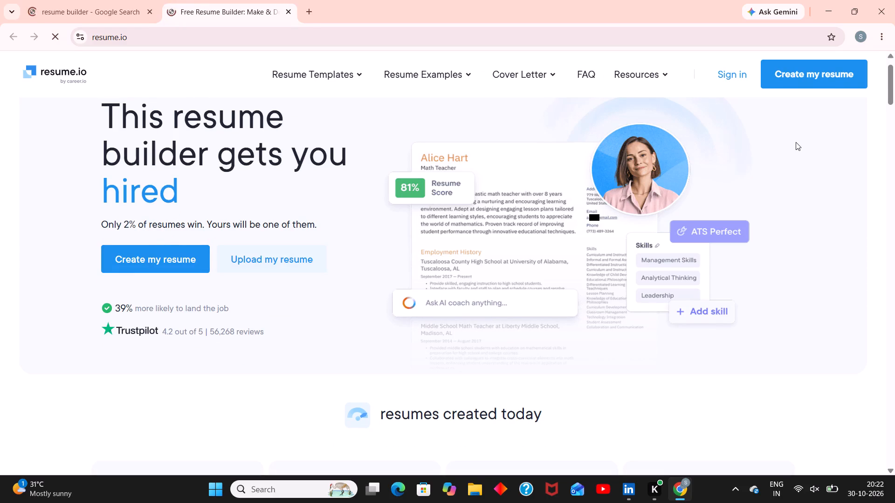
{"action": "left_click", "coordinate": [820, 82]}
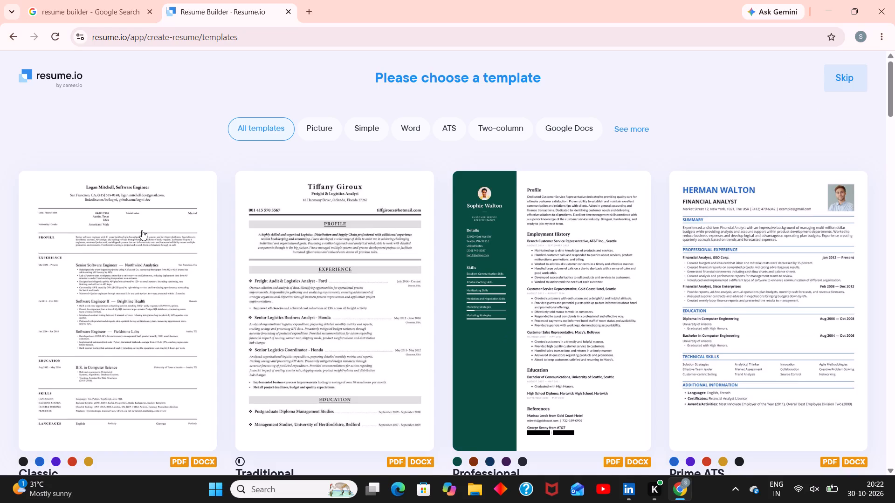
Examine the resume templates in the Resume.io gallery, comparing layouts such as Classic, Traditional, Pure ATS and Specialist.
{"action": "scroll", "coordinate": [142, 230], "scroll_direction": "down", "scroll_amount": 1}
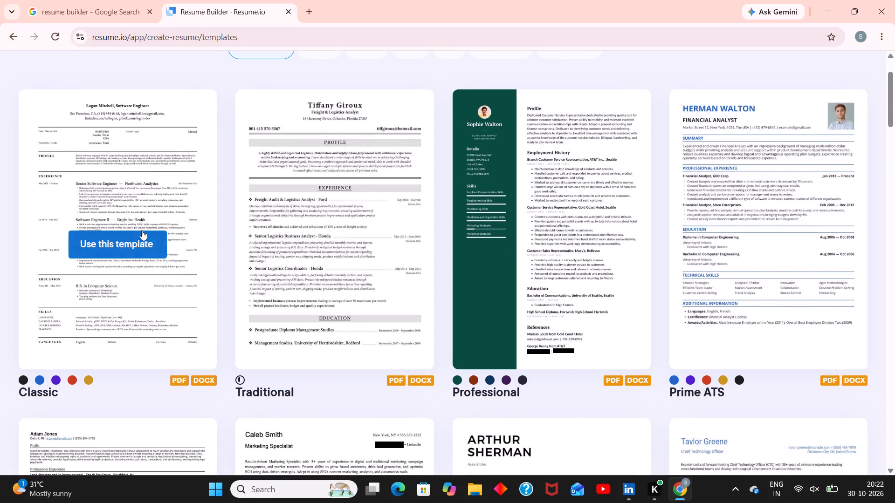
{"action": "scroll", "coordinate": [142, 230], "scroll_direction": "down", "scroll_amount": 1}
{"action": "scroll", "coordinate": [142, 230], "scroll_direction": "up", "scroll_amount": 1}
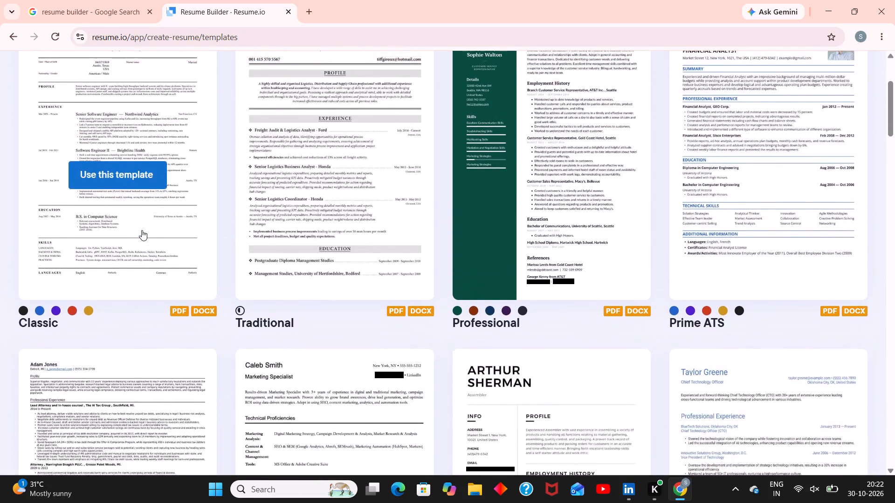
{"action": "scroll", "coordinate": [142, 230], "scroll_direction": "up", "scroll_amount": 1}
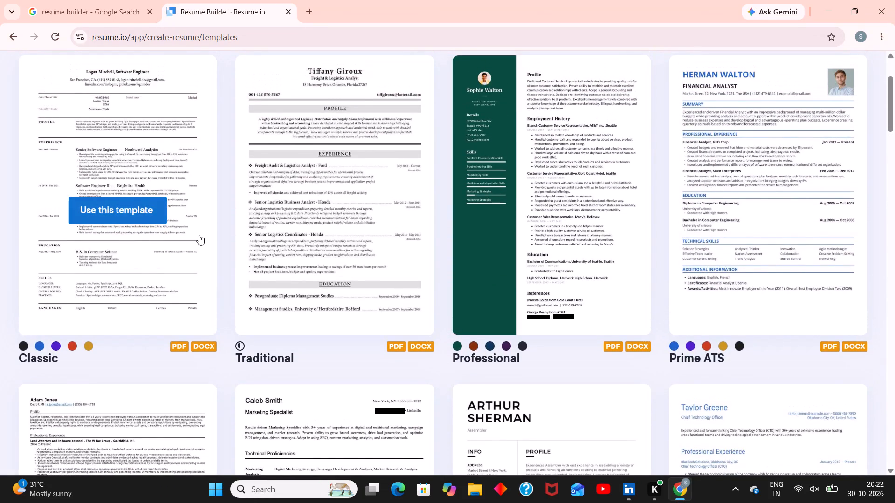
{"action": "scroll", "coordinate": [199, 235], "scroll_direction": "down", "scroll_amount": 3}
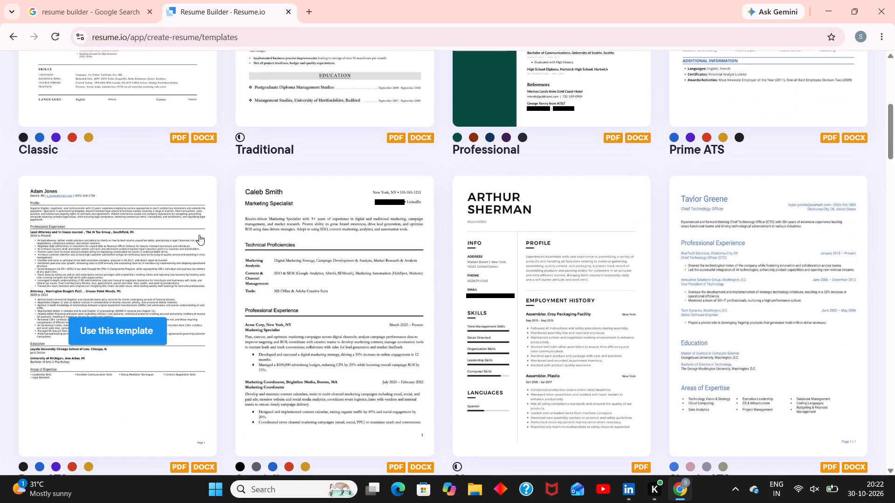
{"action": "scroll", "coordinate": [199, 235], "scroll_direction": "down", "scroll_amount": 1}
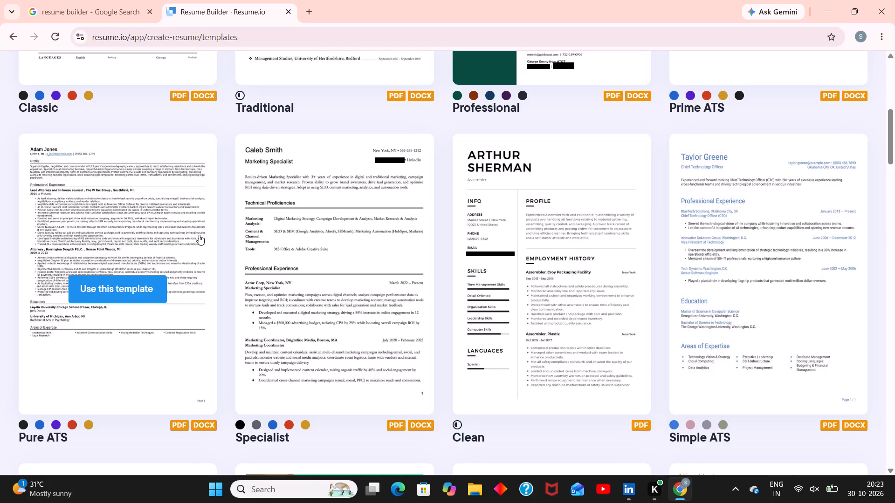
{"action": "scroll", "coordinate": [199, 237], "scroll_direction": "up", "scroll_amount": 2}
{"action": "scroll", "coordinate": [199, 237], "scroll_direction": "right", "scroll_amount": 1}
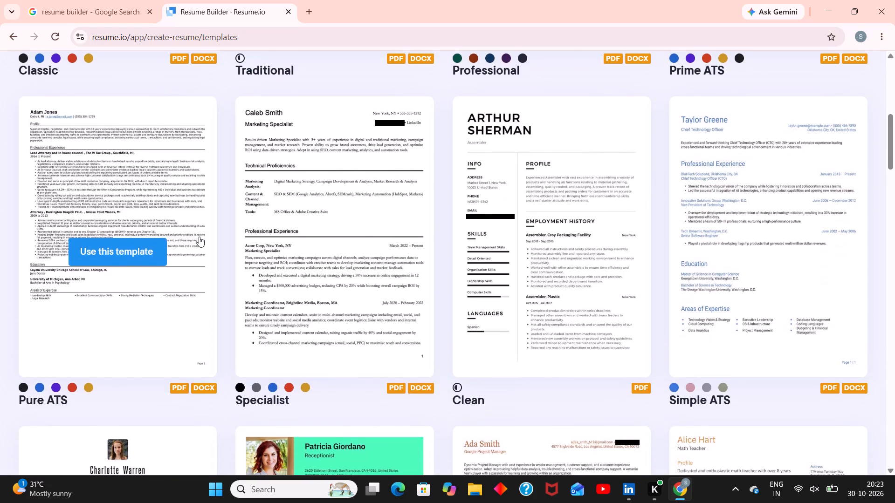
{"action": "scroll", "coordinate": [199, 237], "scroll_direction": "right", "scroll_amount": 1}
{"action": "scroll", "coordinate": [199, 237], "scroll_direction": "up", "scroll_amount": 1}
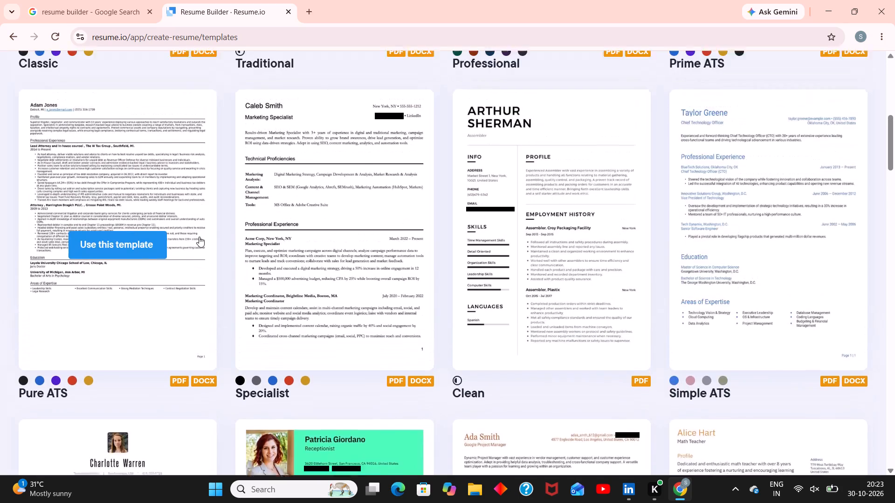
{"action": "scroll", "coordinate": [199, 237], "scroll_direction": "up", "scroll_amount": 1}
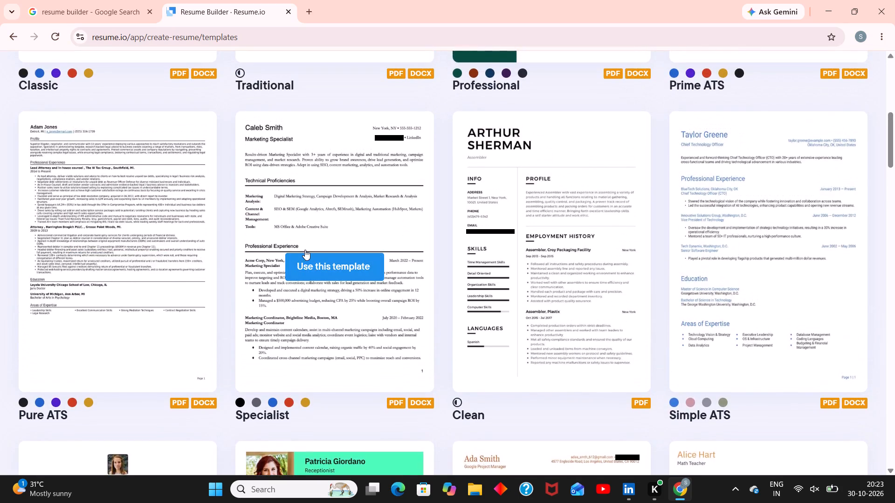
{"action": "scroll", "coordinate": [314, 258], "scroll_direction": "up", "scroll_amount": 2}
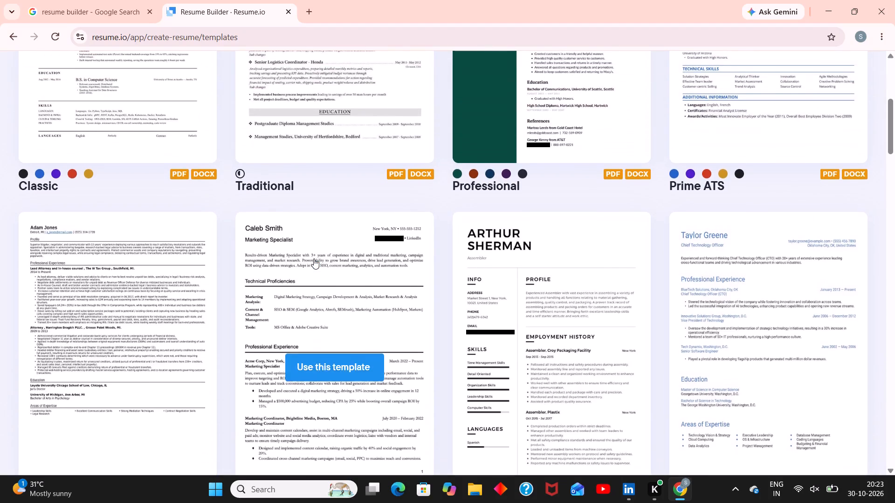
{"action": "scroll", "coordinate": [314, 258], "scroll_direction": "up", "scroll_amount": 1}
{"action": "scroll", "coordinate": [314, 258], "scroll_direction": "right", "scroll_amount": 1}
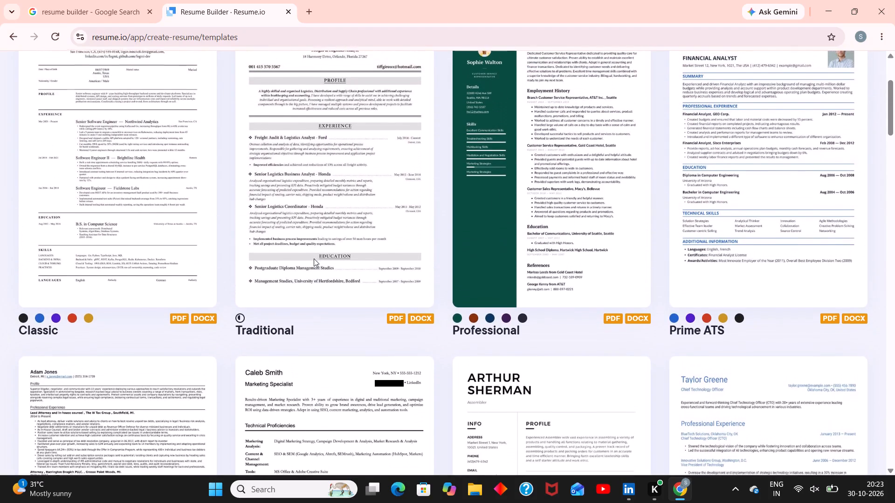
{"action": "scroll", "coordinate": [314, 258], "scroll_direction": "right", "scroll_amount": 1}
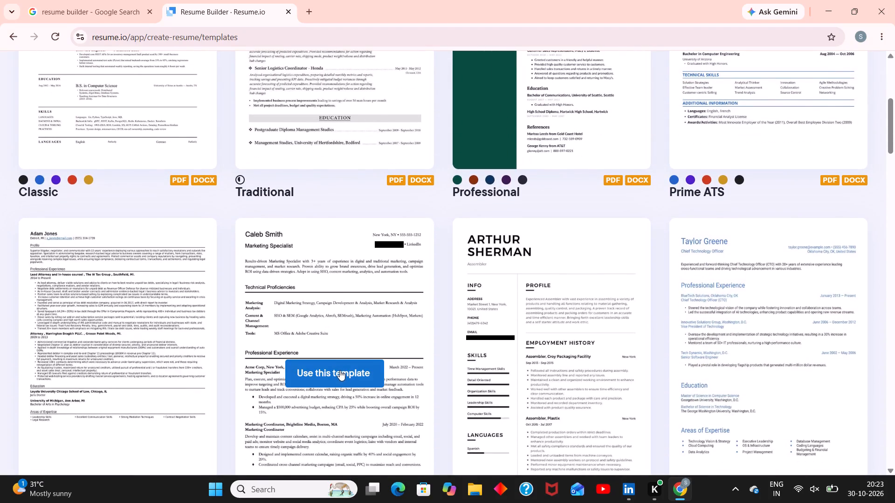
{"action": "scroll", "coordinate": [130, 142], "scroll_direction": "up", "scroll_amount": 1}
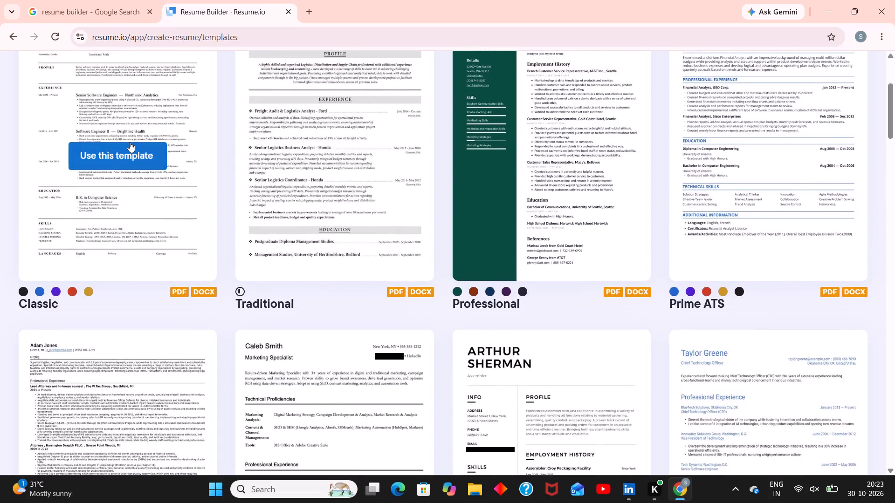
Choose the Classic template and start it as a new resume.
{"action": "left_click", "coordinate": [130, 142]}
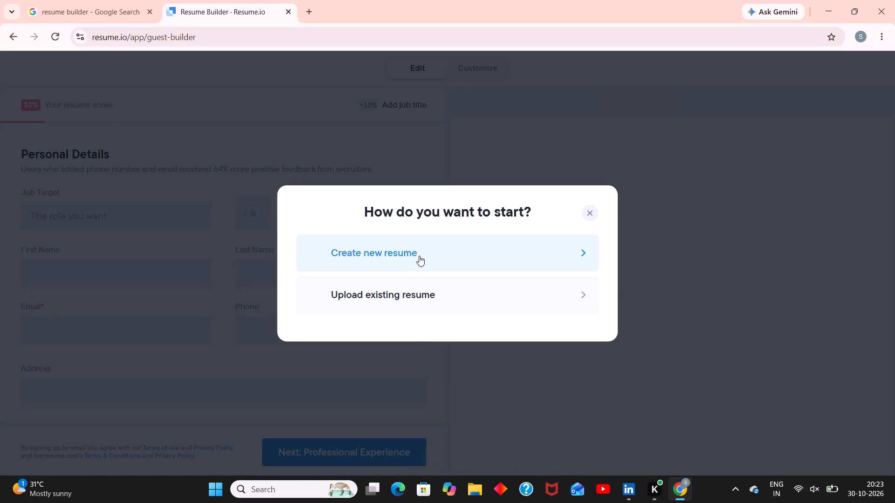
{"action": "left_click", "coordinate": [420, 255]}
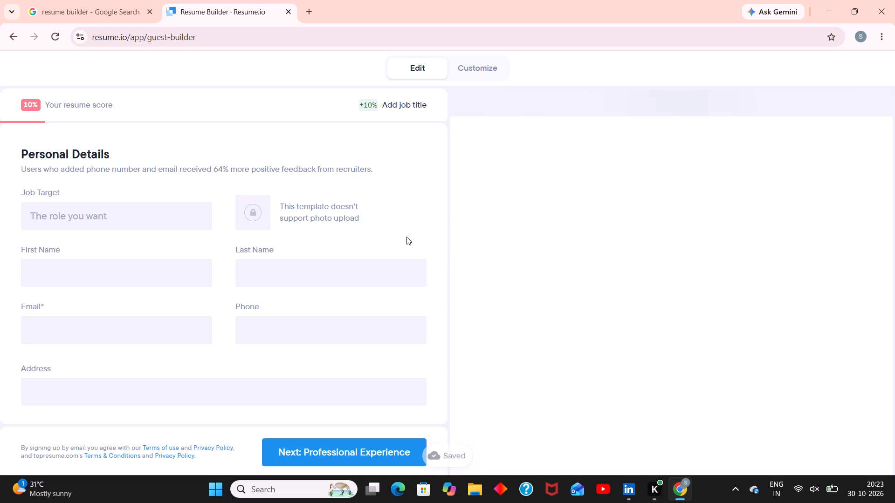
Fill in the Personal Details form with the name, email, phone and address from a saved autofill profile.
{"action": "scroll", "coordinate": [405, 209], "scroll_direction": "down", "scroll_amount": 3}
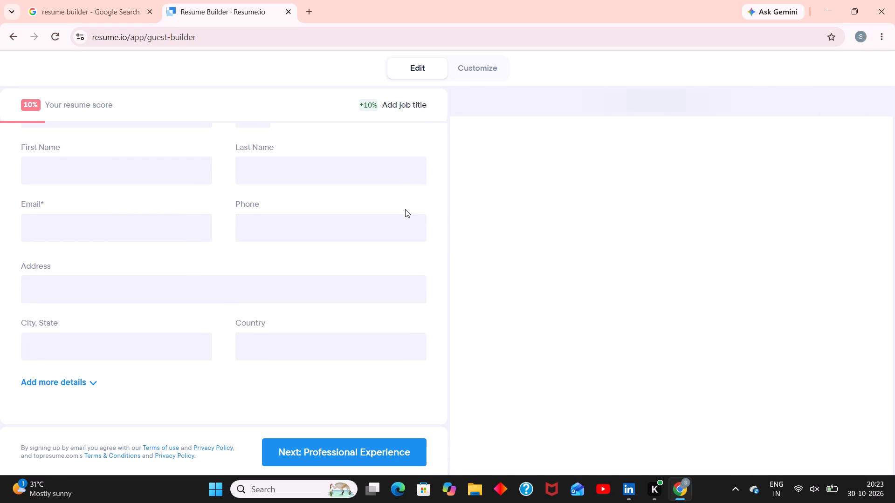
{"action": "scroll", "coordinate": [405, 209], "scroll_direction": "down", "scroll_amount": 3}
{"action": "scroll", "coordinate": [405, 209], "scroll_direction": "up", "scroll_amount": 3}
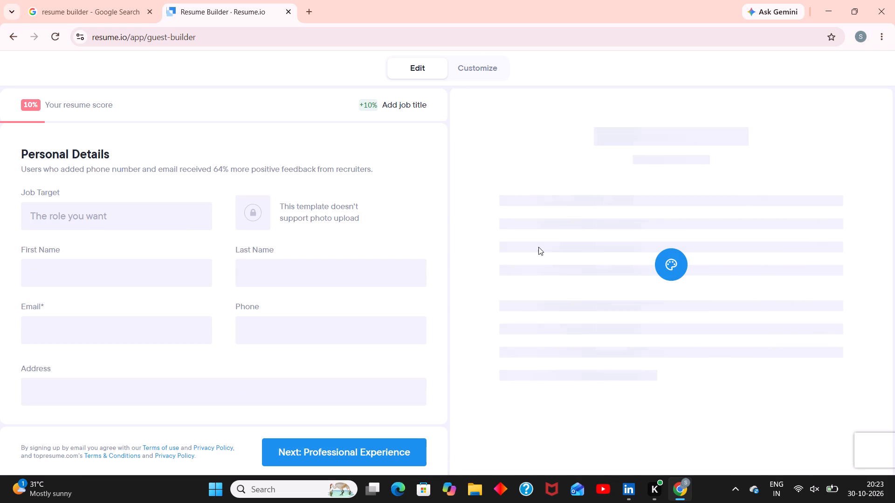
{"action": "scroll", "coordinate": [537, 204], "scroll_direction": "down", "scroll_amount": 7}
{"action": "scroll", "coordinate": [537, 204], "scroll_direction": "up", "scroll_amount": 6}
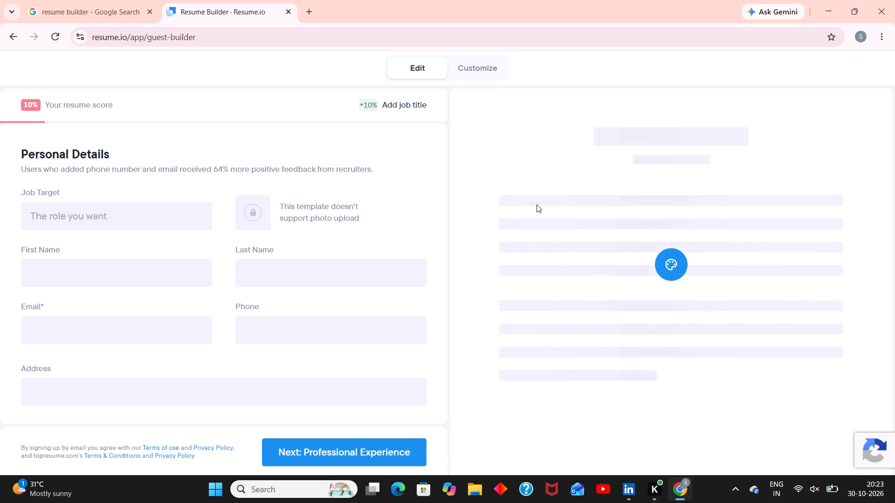
{"action": "left_click", "coordinate": [159, 221]}
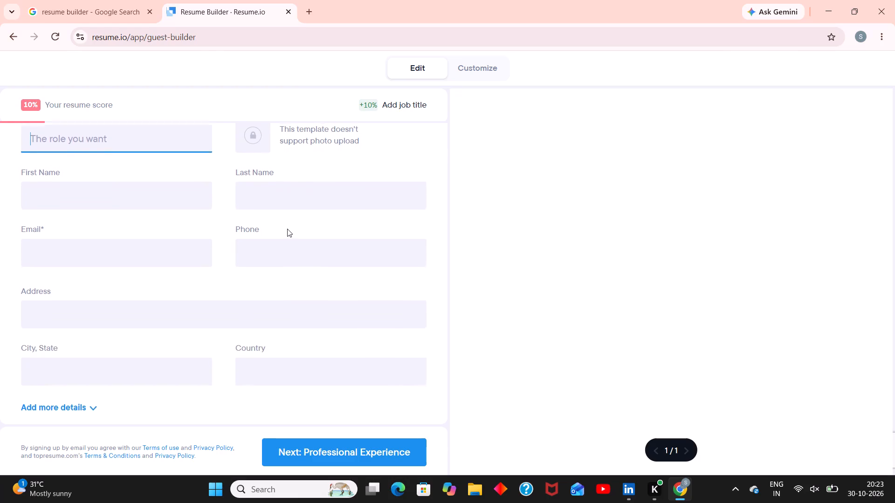
{"action": "left_click", "coordinate": [266, 213]}
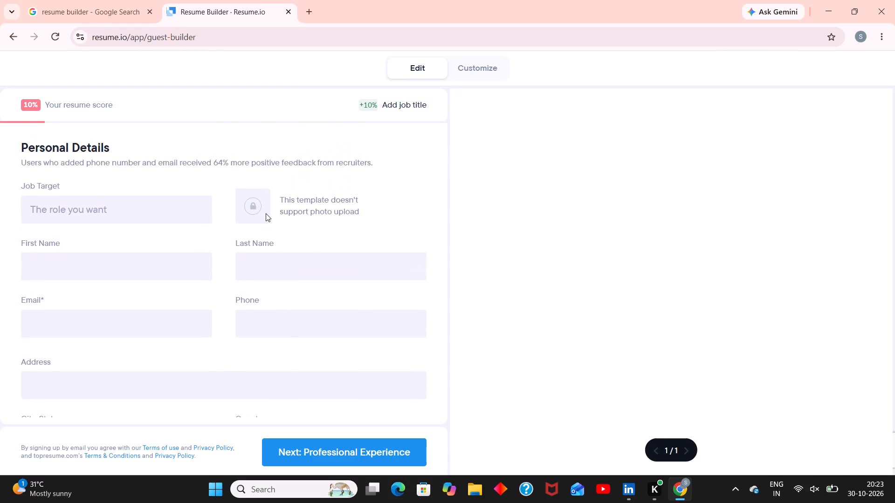
{"action": "scroll", "coordinate": [266, 213], "scroll_direction": "down", "scroll_amount": 1}
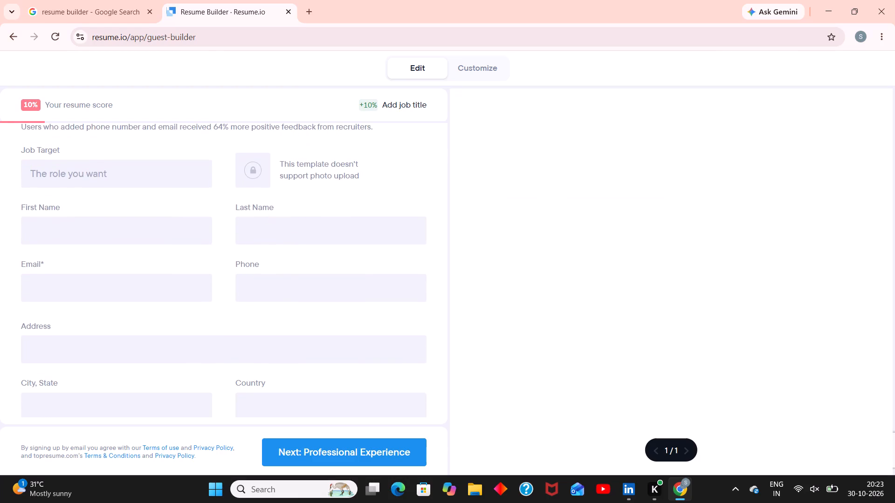
{"action": "left_click", "coordinate": [171, 240]}
{"action": "left_click", "coordinate": [144, 273]}
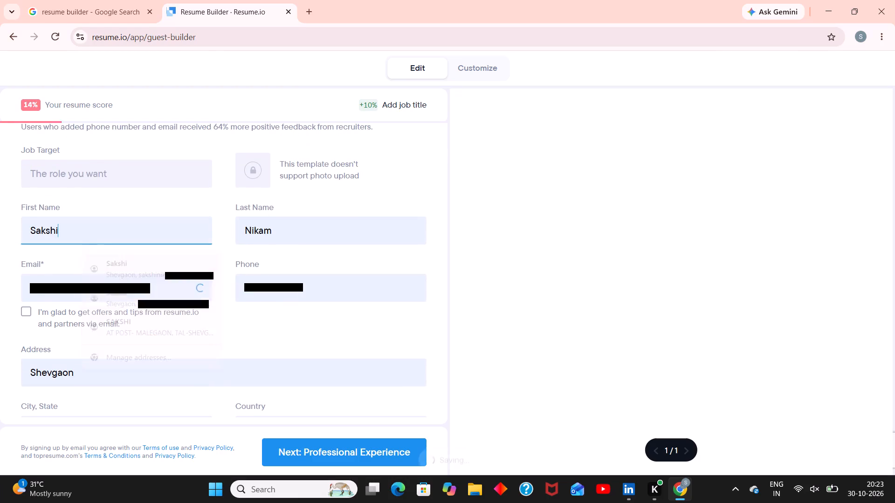
Delete the leading character of the phone number in Personal Details.
{"action": "left_click", "coordinate": [252, 287]}
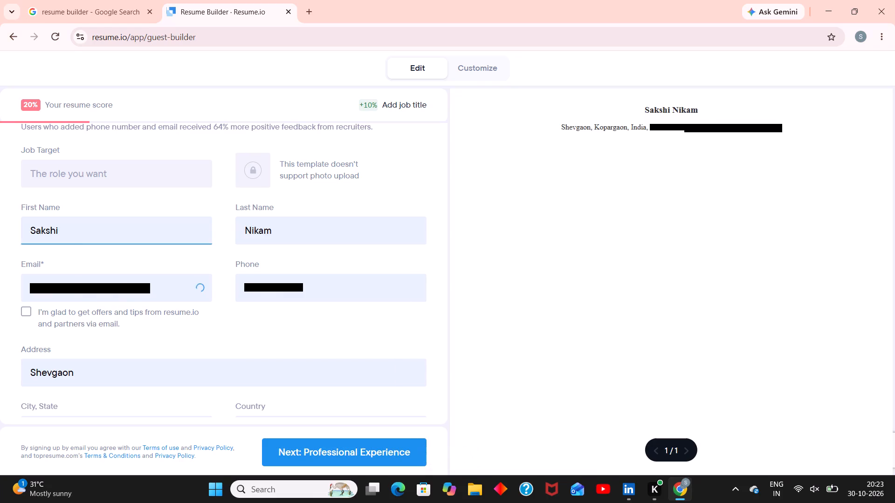
{"action": "key", "text": "BackSpace"}
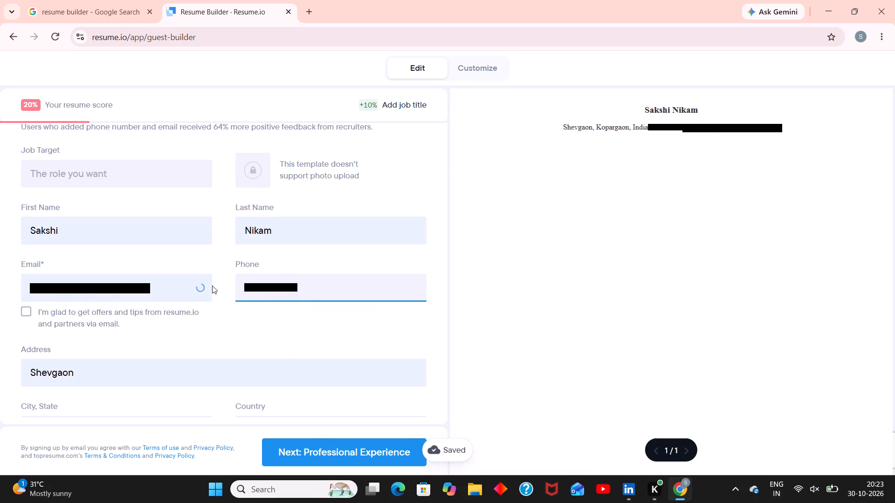
Review the autofilled address, city and country entries and the saved alternatives for the address and city.
{"action": "scroll", "coordinate": [212, 285], "scroll_direction": "down", "scroll_amount": 1}
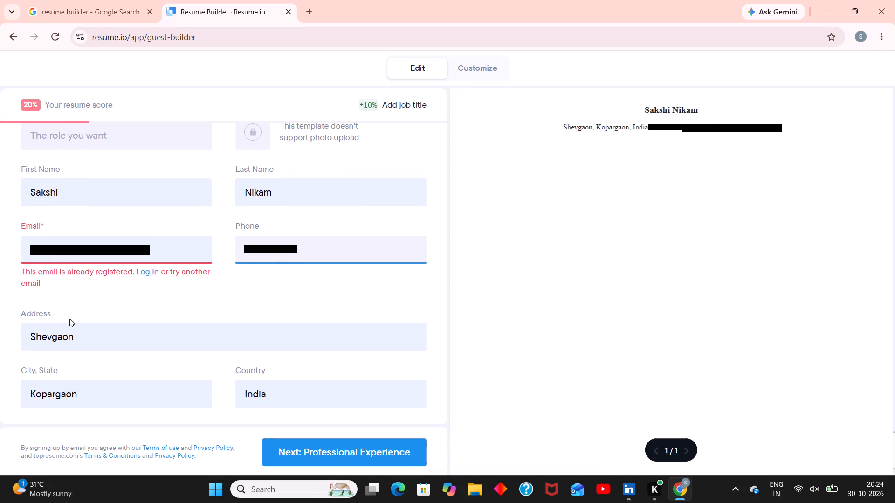
{"action": "scroll", "coordinate": [69, 319], "scroll_direction": "down", "scroll_amount": 2}
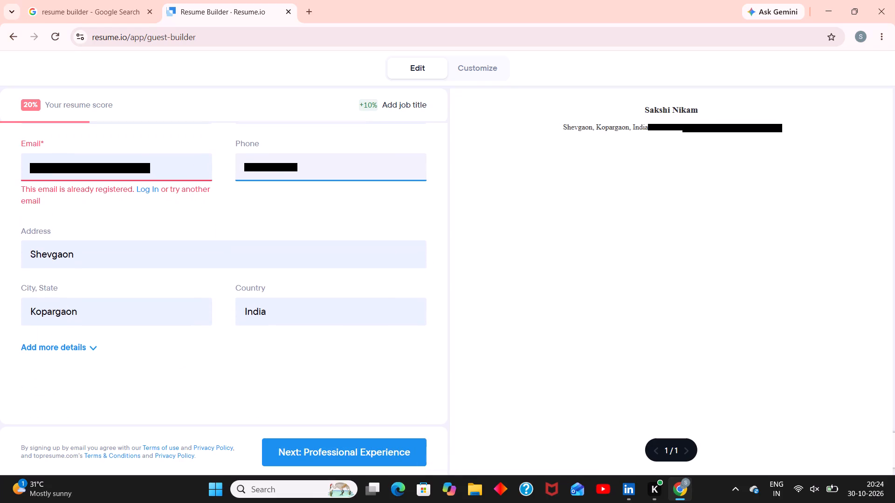
{"action": "scroll", "coordinate": [119, 335], "scroll_direction": "down", "scroll_amount": 1}
{"action": "left_click", "coordinate": [86, 309]}
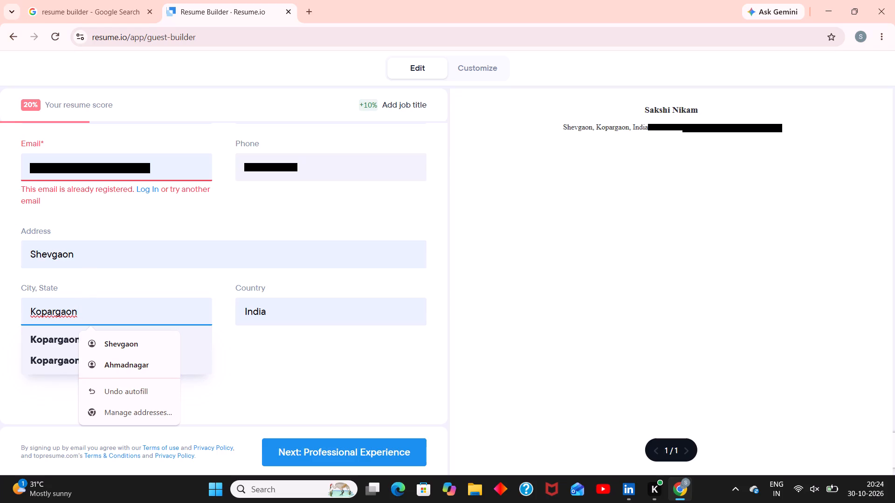
{"action": "left_click", "coordinate": [95, 255]}
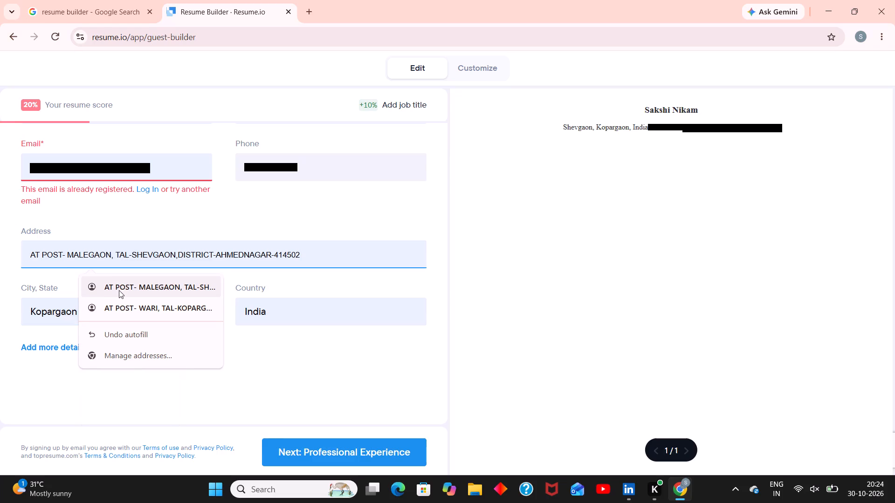
{"action": "left_click", "coordinate": [230, 260]}
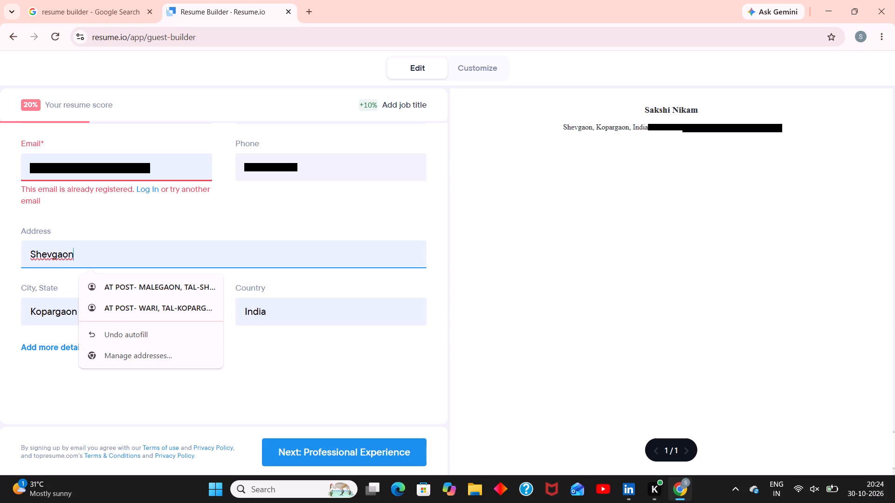
{"action": "left_click", "coordinate": [241, 384]}
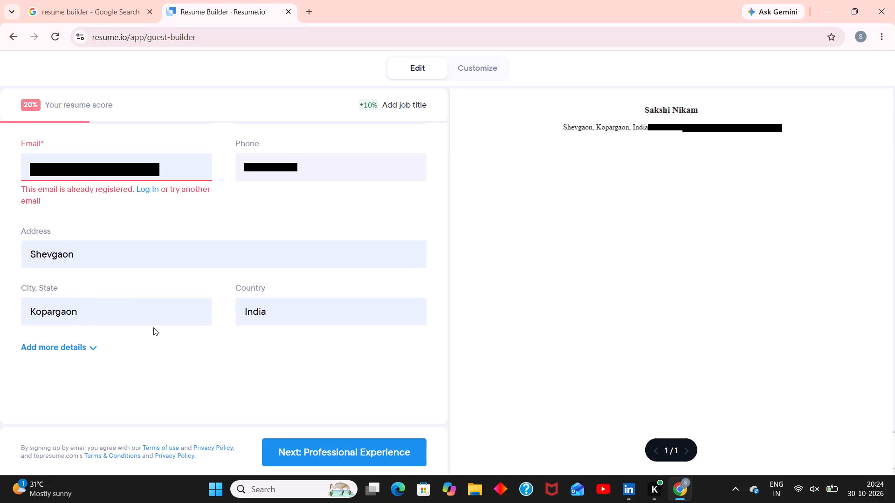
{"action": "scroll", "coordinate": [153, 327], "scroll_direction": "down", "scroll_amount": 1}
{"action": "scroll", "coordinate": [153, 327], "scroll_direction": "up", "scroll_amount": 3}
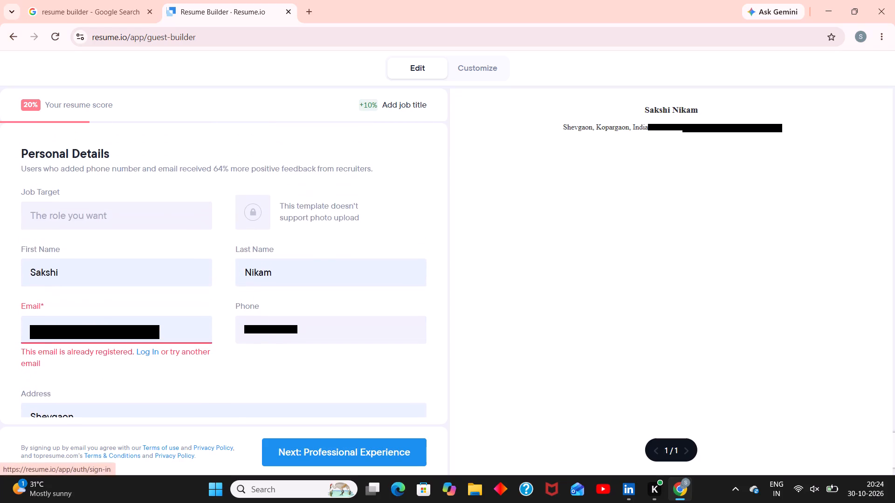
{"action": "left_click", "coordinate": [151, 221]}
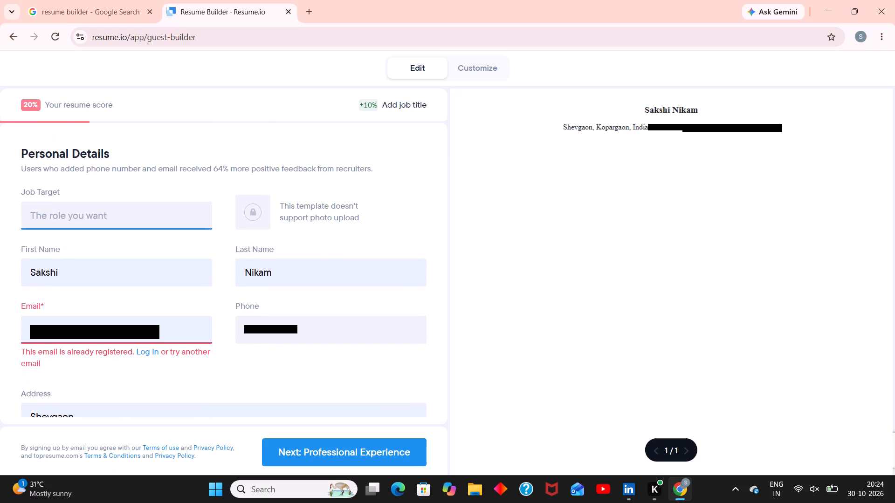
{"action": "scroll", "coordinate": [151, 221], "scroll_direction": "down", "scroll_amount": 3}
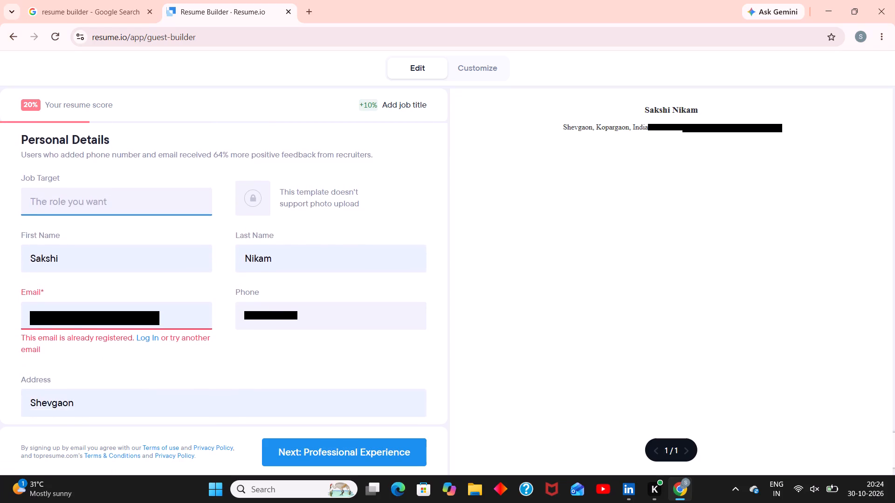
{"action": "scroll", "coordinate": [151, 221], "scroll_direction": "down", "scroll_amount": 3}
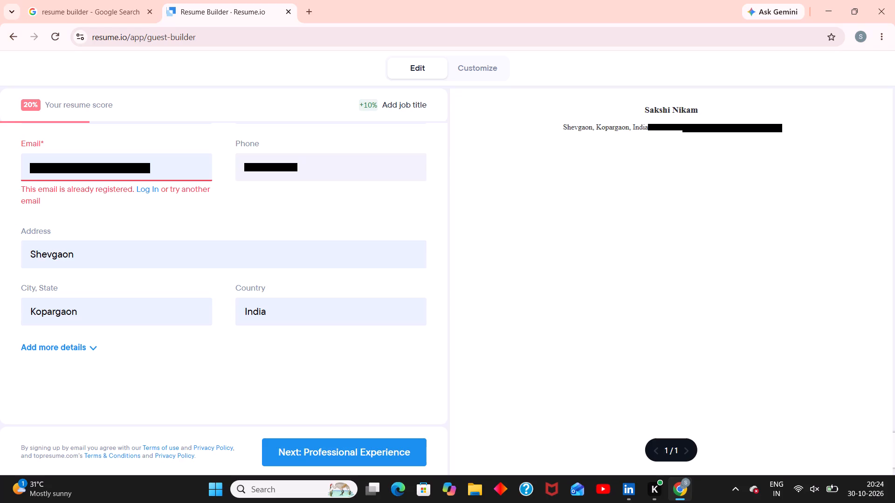
Clear the autofilled entry from the Address field in Personal Details.
{"action": "left_click", "coordinate": [146, 255]}
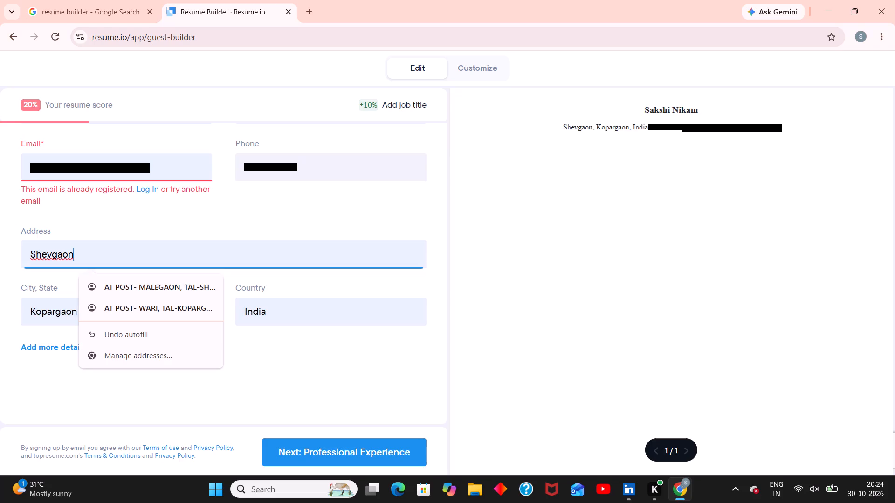
{"action": "key", "text": "BackSpace"}
{"action": "key", "text": "BackSpace"}
{"action": "key", "text": "BackSpace"}
{"action": "key", "text": "BackSpace"}
{"action": "key", "text": "BackSpace"}
{"action": "key", "text": "BackSpace"}
{"action": "key", "text": "BackSpace"}
{"action": "key", "text": "BackSpace"}
{"action": "key", "text": "BackSpace"}
{"action": "key", "text": "BackSpace"}
{"action": "key", "text": "BackSpace"}
{"action": "key", "text": "BackSpace"}
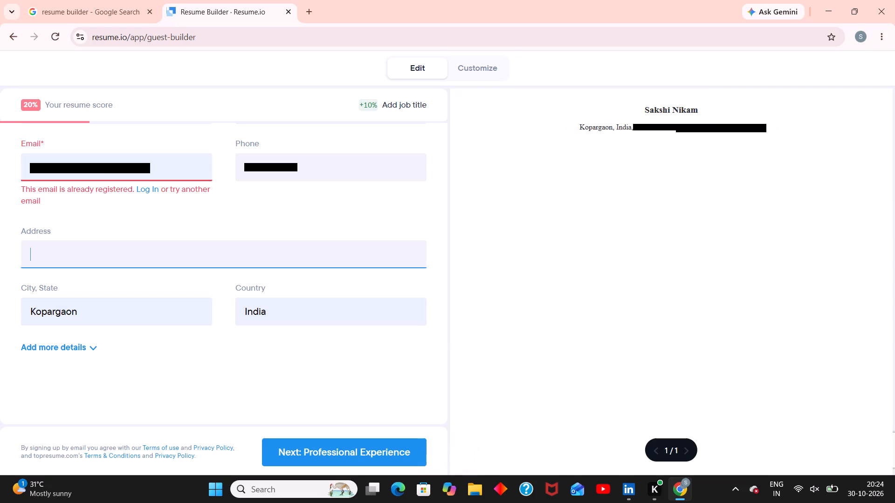
{"action": "scroll", "coordinate": [146, 255], "scroll_direction": "down", "scroll_amount": 1}
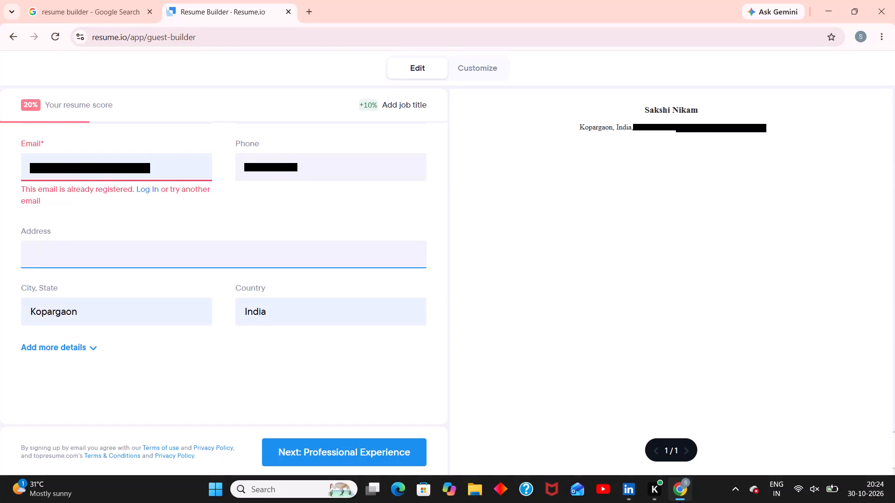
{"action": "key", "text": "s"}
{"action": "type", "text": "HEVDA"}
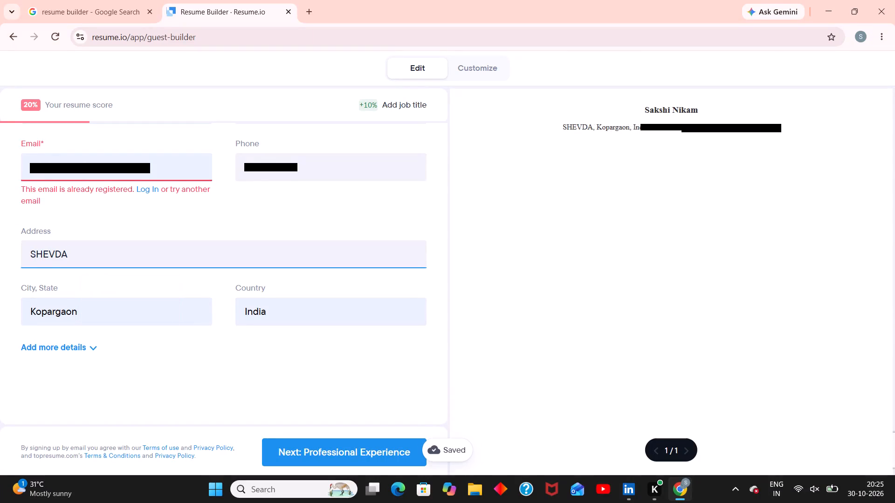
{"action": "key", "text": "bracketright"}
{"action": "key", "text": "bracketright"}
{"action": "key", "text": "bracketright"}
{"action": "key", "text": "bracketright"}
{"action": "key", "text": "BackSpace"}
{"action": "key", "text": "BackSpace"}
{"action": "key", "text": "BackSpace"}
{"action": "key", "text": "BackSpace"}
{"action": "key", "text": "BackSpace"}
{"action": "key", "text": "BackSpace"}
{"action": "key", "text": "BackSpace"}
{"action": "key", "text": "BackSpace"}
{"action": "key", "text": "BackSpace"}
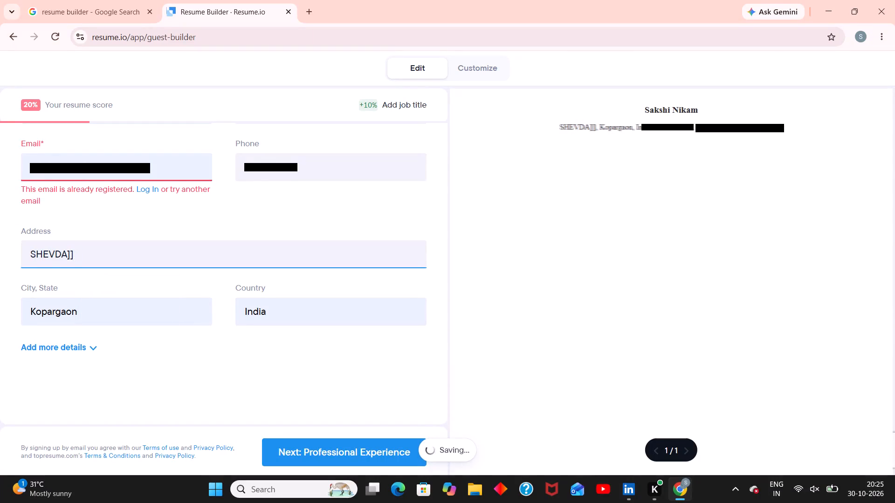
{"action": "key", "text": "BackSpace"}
Fill the Address field with the saved alternative that gives the full village, taluka and district address.
{"action": "left_click", "coordinate": [130, 265]}
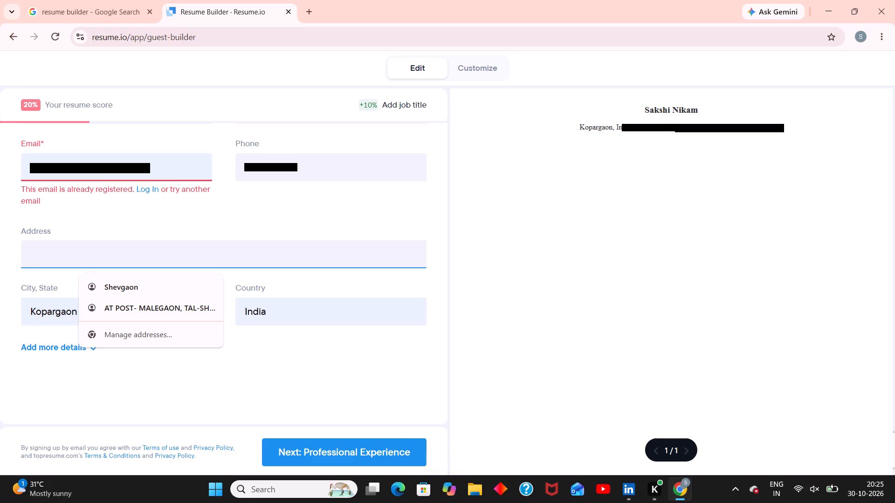
{"action": "left_click", "coordinate": [126, 300]}
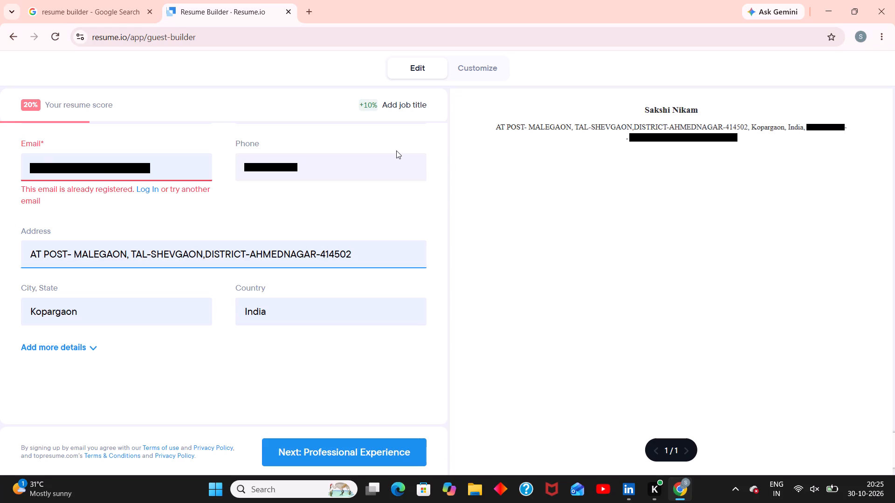
Replace the City, State entry with the saved city that matches the taluka in the address.
{"action": "left_click", "coordinate": [169, 306]}
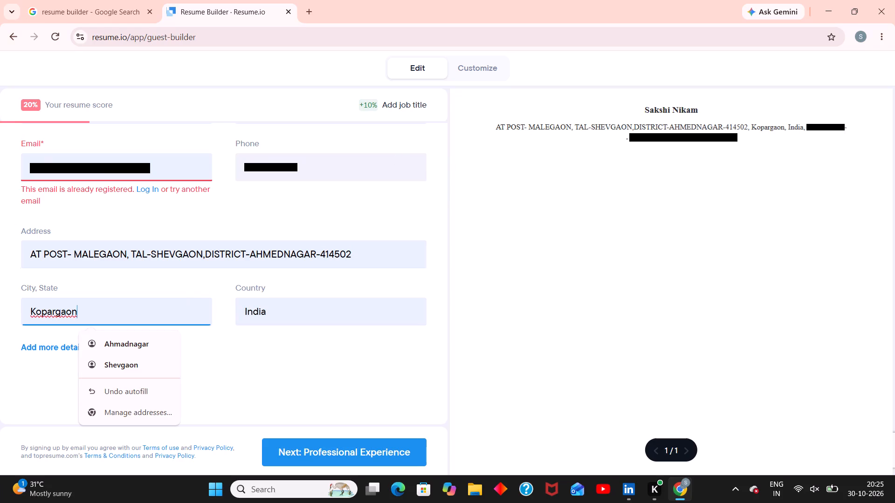
{"action": "left_click", "coordinate": [137, 361]}
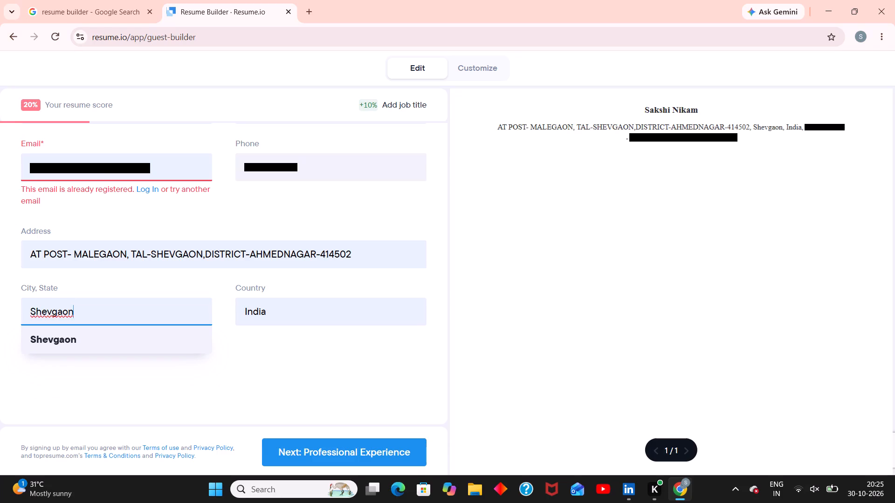
Shorten the word DISTRICT to DIST in the Address field.
{"action": "left_click", "coordinate": [245, 254]}
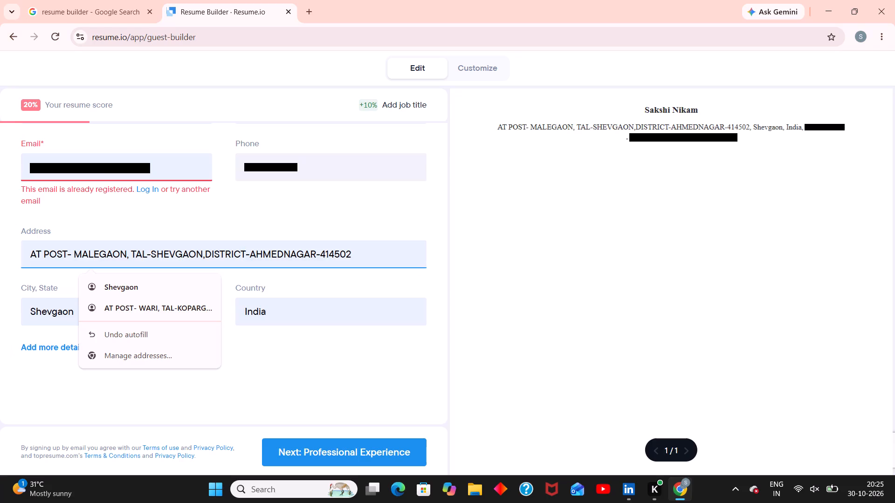
{"action": "key", "text": "BackSpace"}
{"action": "key", "text": "BackSpace"}
{"action": "key", "text": "BackSpace"}
{"action": "key", "text": "BackSpace"}
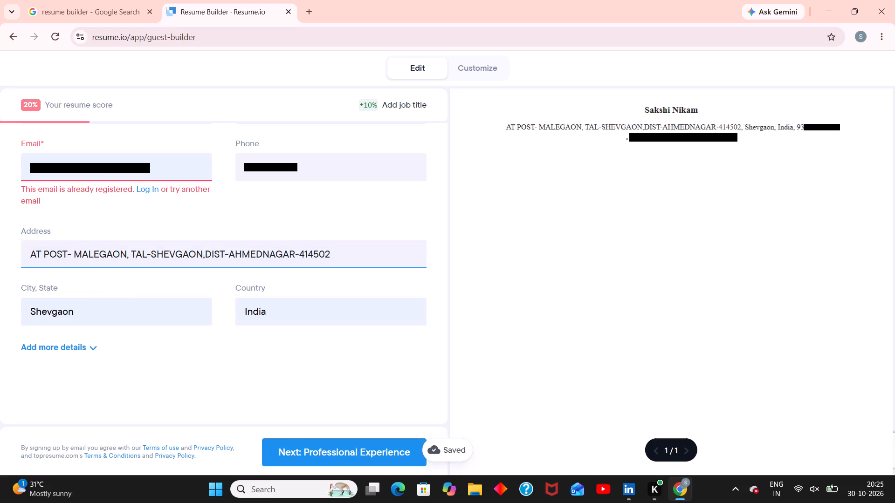
{"action": "scroll", "coordinate": [353, 235], "scroll_direction": "down", "scroll_amount": 1}
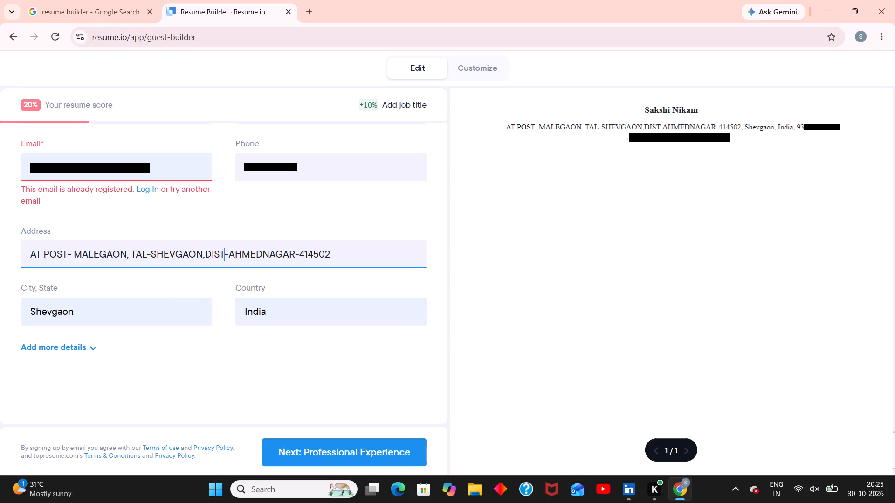
{"action": "scroll", "coordinate": [94, 285], "scroll_direction": "right", "scroll_amount": 1}
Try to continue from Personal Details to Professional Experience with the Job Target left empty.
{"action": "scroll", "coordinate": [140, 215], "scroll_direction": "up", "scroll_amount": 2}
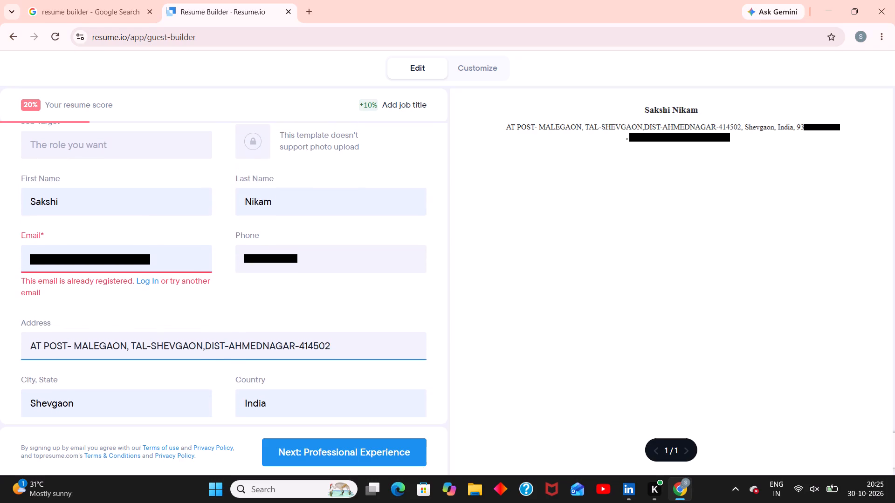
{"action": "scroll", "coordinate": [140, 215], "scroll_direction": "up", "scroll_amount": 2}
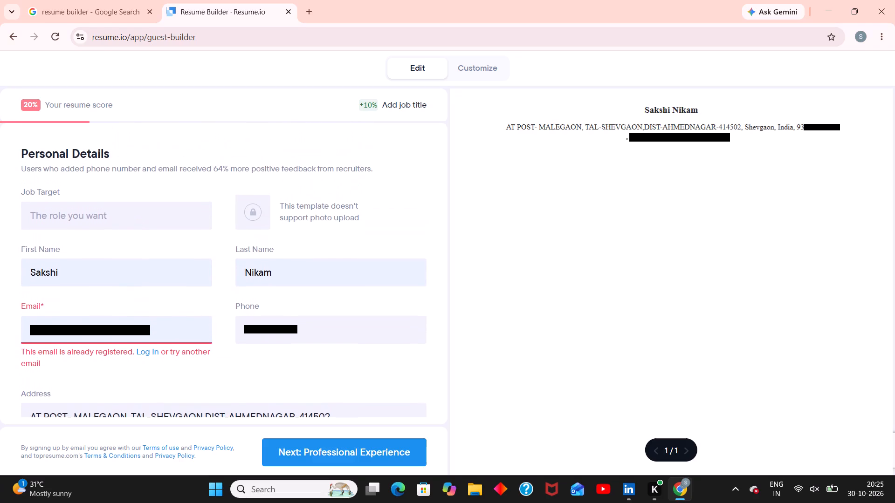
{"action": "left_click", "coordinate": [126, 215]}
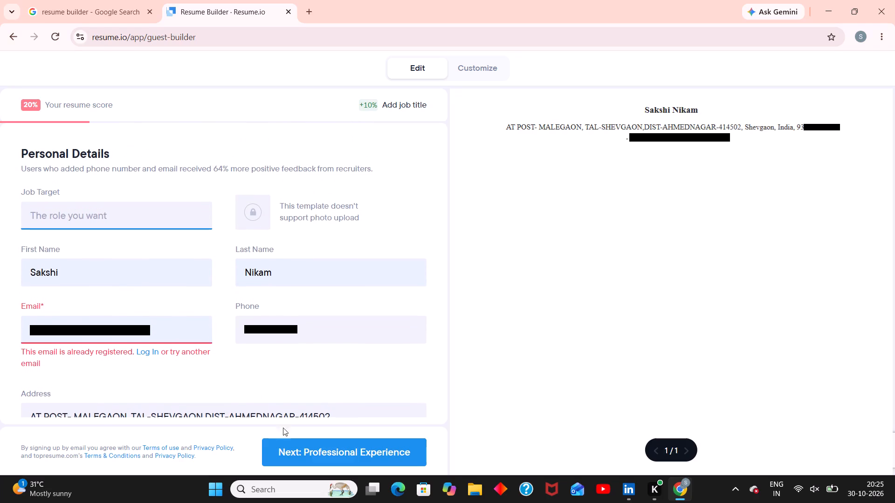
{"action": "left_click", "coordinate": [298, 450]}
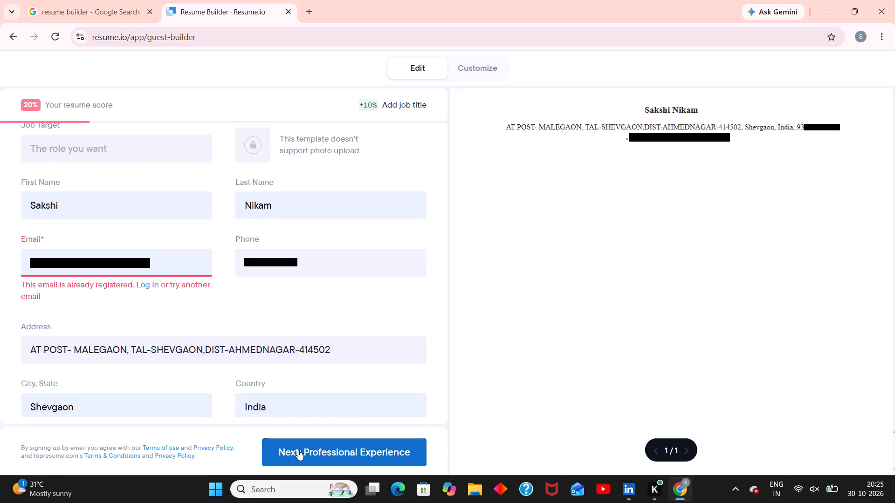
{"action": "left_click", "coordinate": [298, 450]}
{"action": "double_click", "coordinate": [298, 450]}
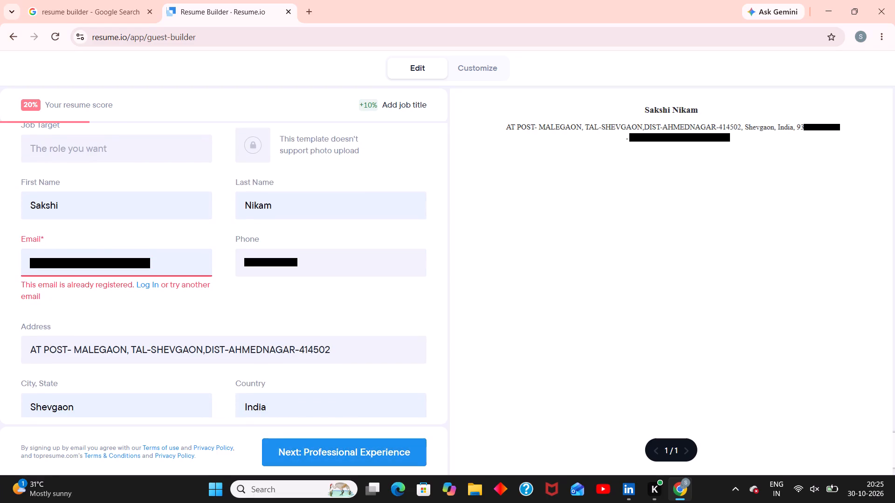
Erase the already registered email and fill the Email field with the other saved email address.
{"action": "key", "text": "BackSpace"}
{"action": "key", "text": "BackSpace"}
{"action": "key", "text": "BackSpace"}
{"action": "key", "text": "BackSpace"}
{"action": "key", "text": "BackSpace"}
{"action": "key", "text": "BackSpace"}
{"action": "key", "text": "BackSpace"}
{"action": "key", "text": "BackSpace"}
{"action": "key", "text": "BackSpace"}
{"action": "key", "text": "BackSpace"}
{"action": "key", "text": "BackSpace"}
{"action": "key", "text": "BackSpace"}
{"action": "key", "text": "BackSpace"}
{"action": "key", "text": "BackSpace"}
{"action": "key", "text": "BackSpace"}
{"action": "key", "text": "BackSpace"}
{"action": "key", "text": "BackSpace"}
{"action": "key", "text": "BackSpace"}
{"action": "key", "text": "BackSpace"}
{"action": "key", "text": "BackSpace"}
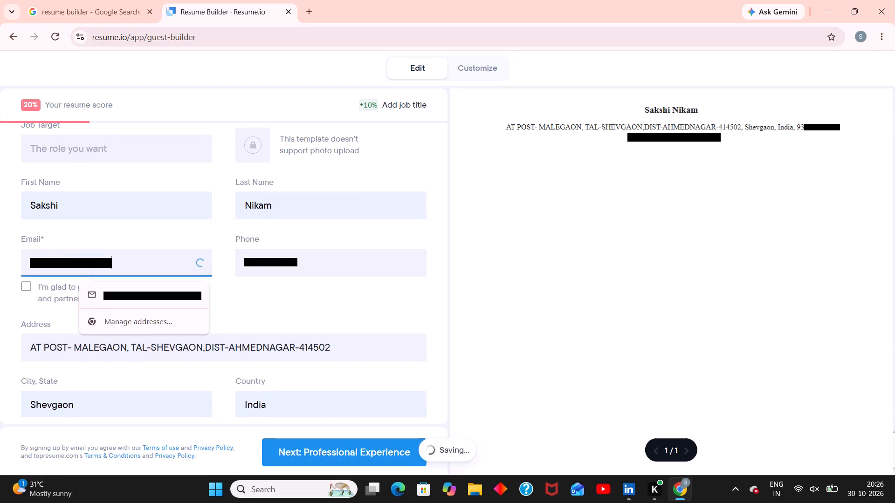
{"action": "left_click", "coordinate": [140, 276]}
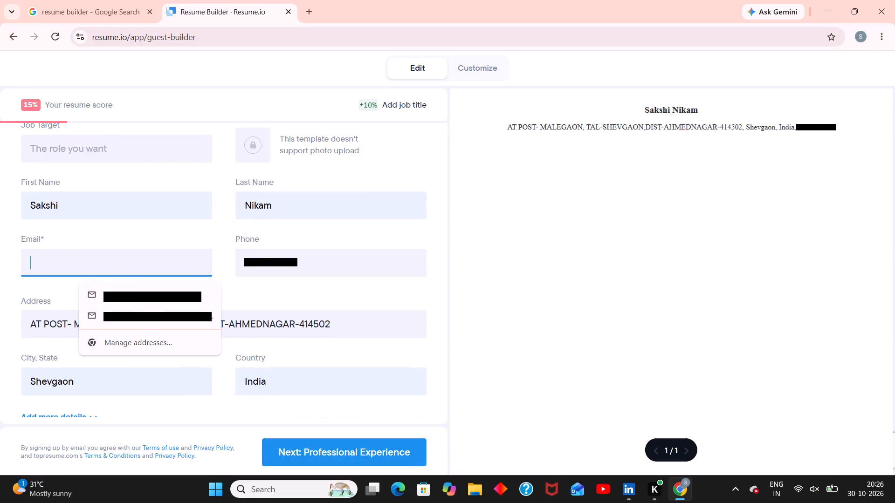
{"action": "left_click", "coordinate": [139, 313]}
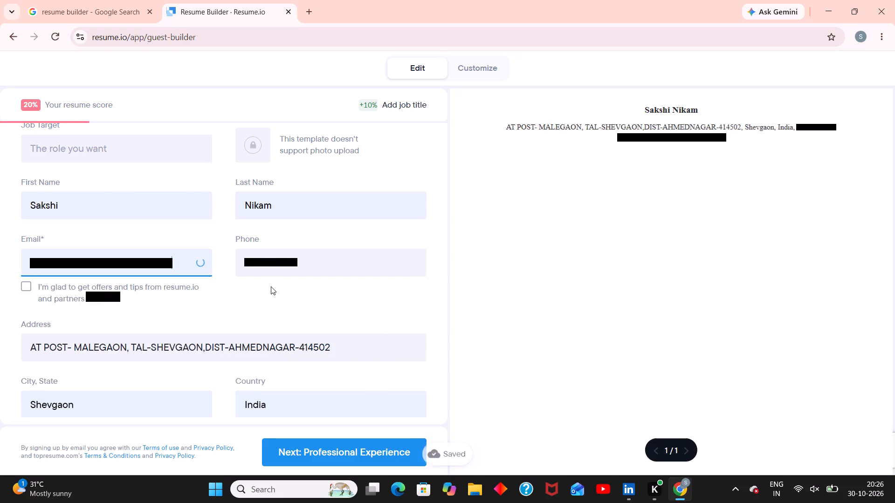
Check the completed Personal Details form and continue to the Professional Experience section.
{"action": "scroll", "coordinate": [271, 285], "scroll_direction": "down", "scroll_amount": 2}
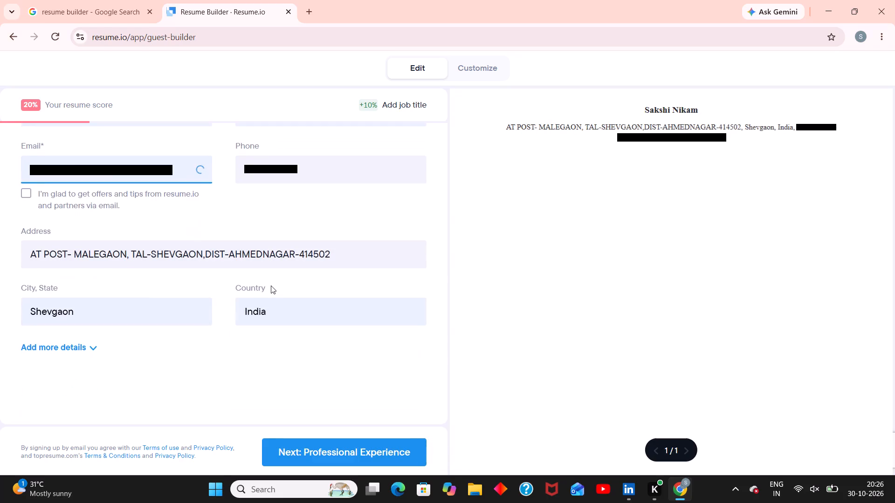
{"action": "scroll", "coordinate": [271, 285], "scroll_direction": "down", "scroll_amount": 1}
{"action": "scroll", "coordinate": [289, 307], "scroll_direction": "up", "scroll_amount": 4}
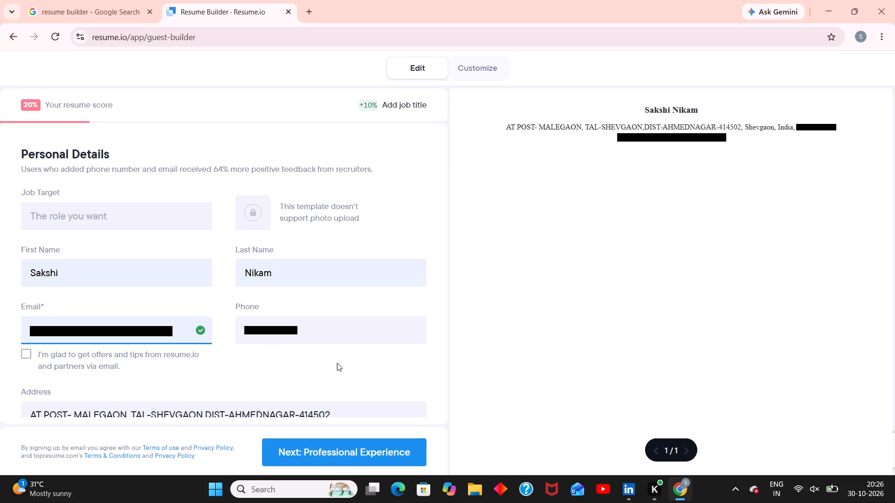
{"action": "left_click", "coordinate": [336, 451]}
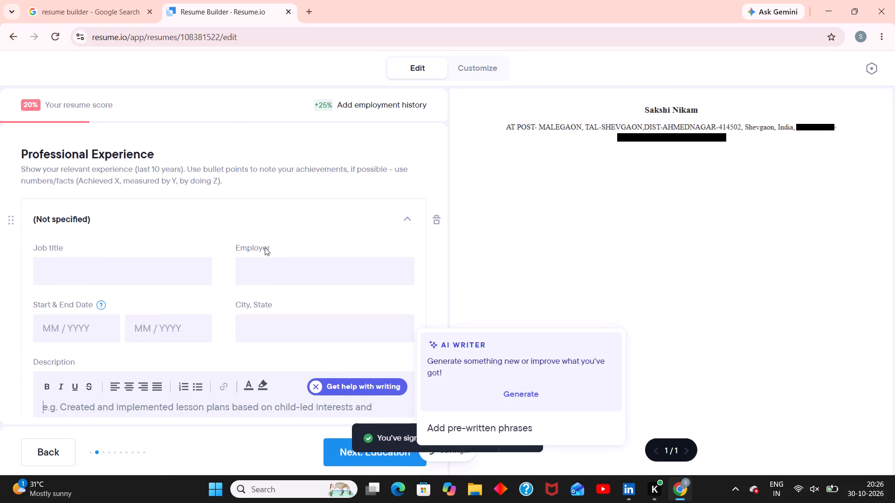
Look through the blank Professional Experience form, from the job title to the description field.
{"action": "scroll", "coordinate": [265, 247], "scroll_direction": "down", "scroll_amount": 1}
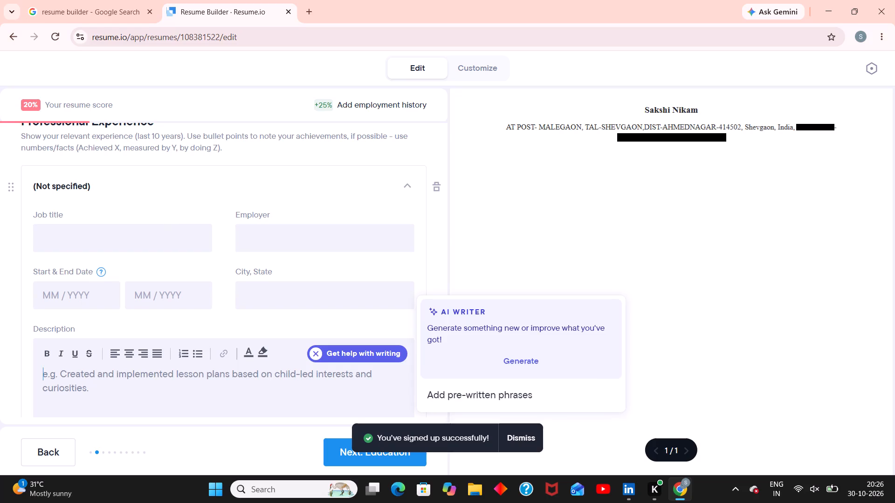
{"action": "left_click", "coordinate": [152, 232]}
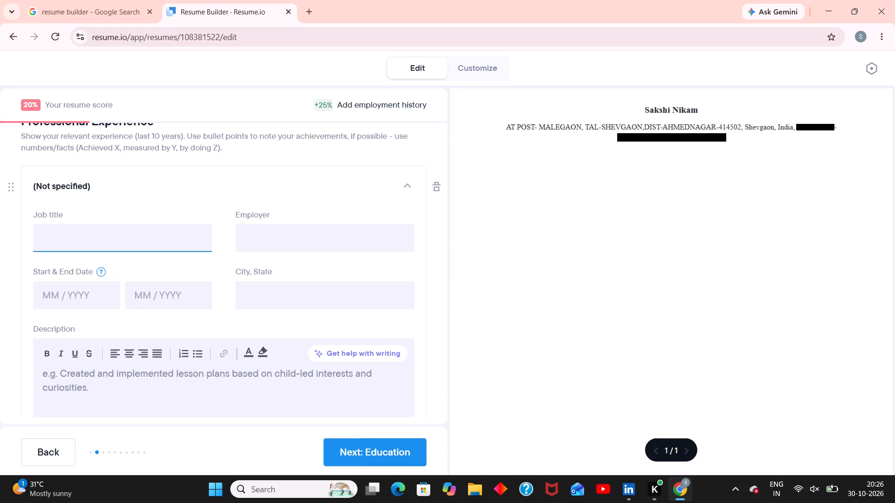
{"action": "scroll", "coordinate": [152, 232], "scroll_direction": "down", "scroll_amount": 1}
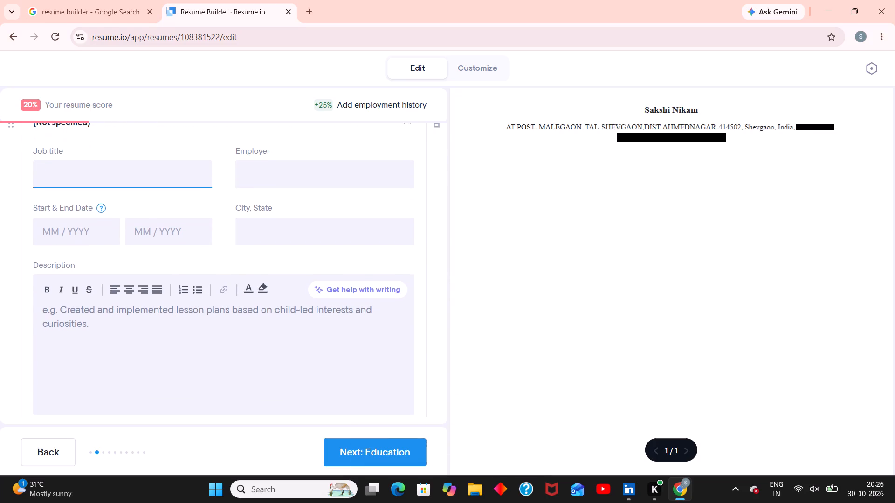
{"action": "scroll", "coordinate": [272, 245], "scroll_direction": "down", "scroll_amount": 1}
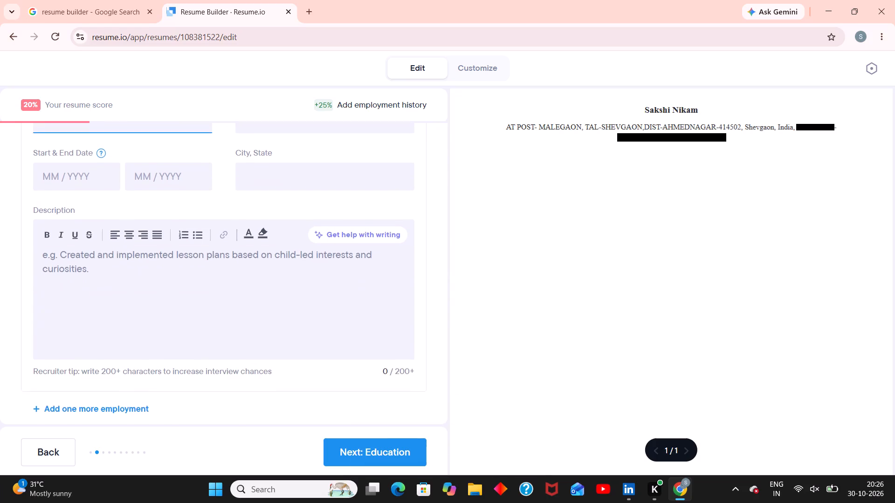
{"action": "scroll", "coordinate": [272, 245], "scroll_direction": "down", "scroll_amount": 1}
{"action": "left_click", "coordinate": [272, 243]}
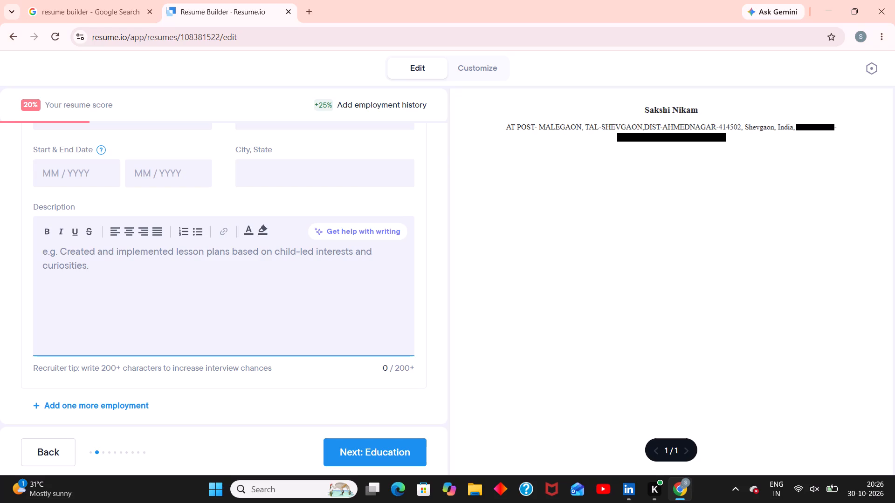
{"action": "left_click", "coordinate": [213, 252]}
Open a new browser tab and start a Google search.
{"action": "left_click", "coordinate": [306, 7]}
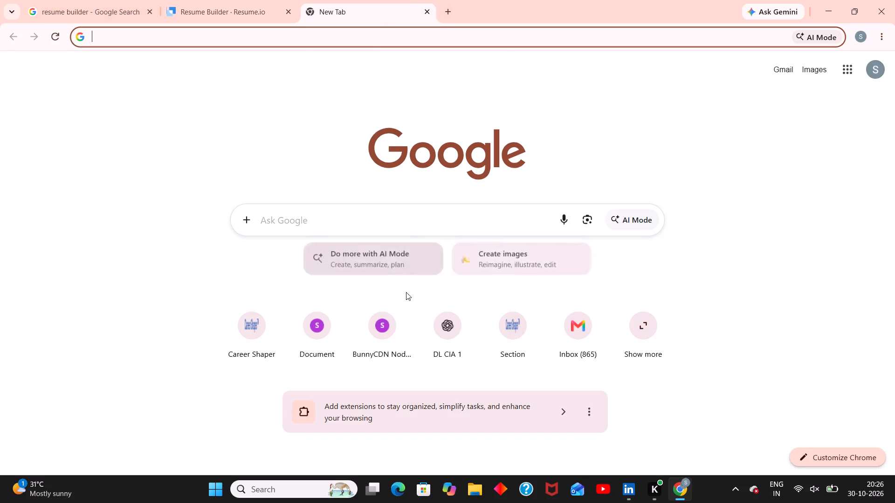
{"action": "left_click", "coordinate": [389, 213]}
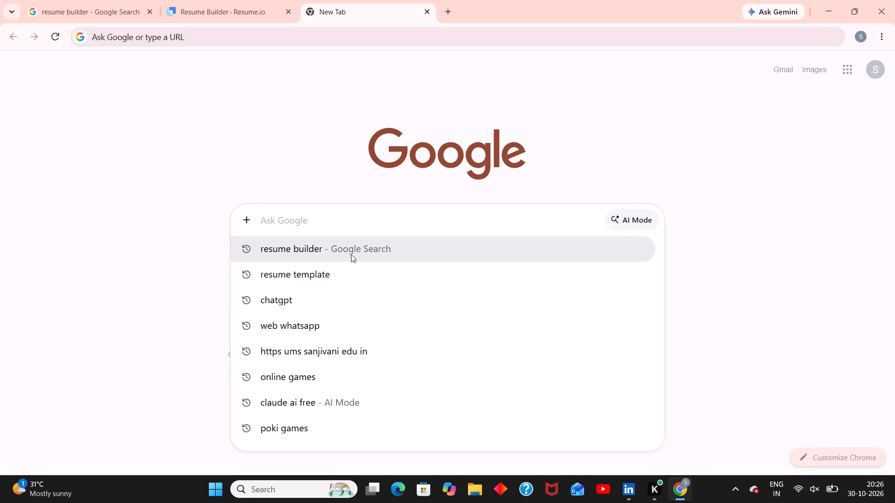
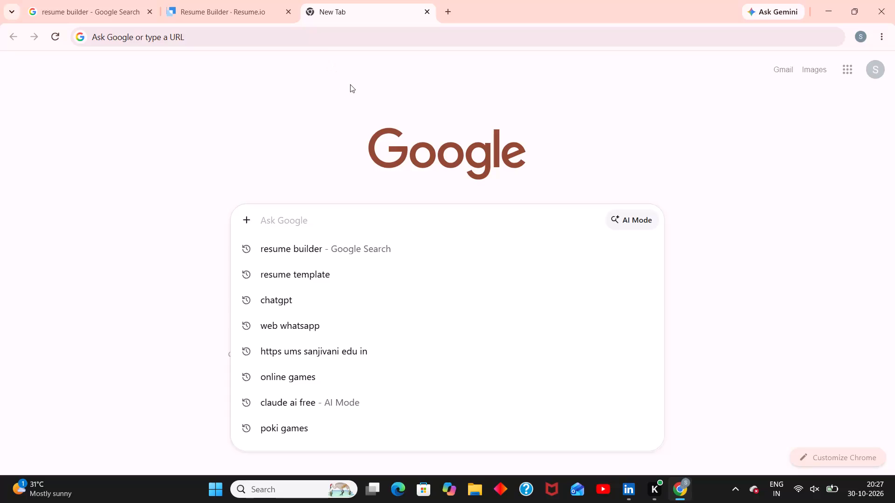
Dismiss the list of recent search suggestions on the new tab's Google page.
{"action": "left_click", "coordinate": [350, 84]}
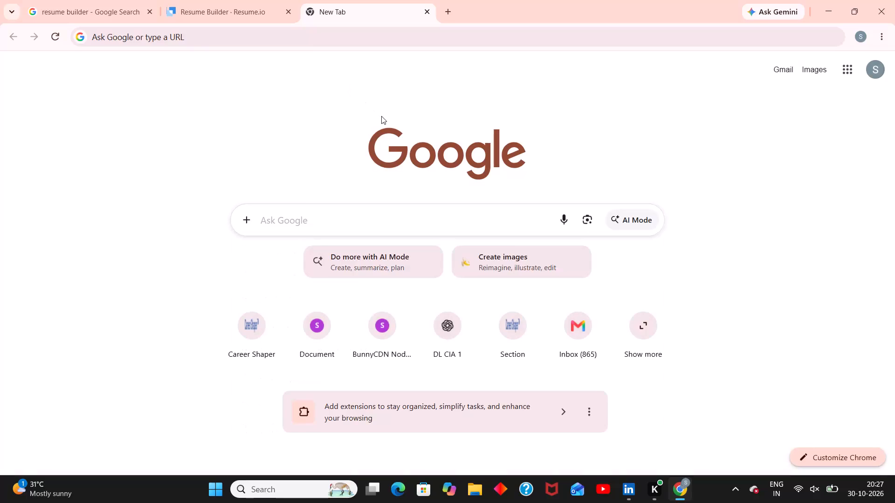
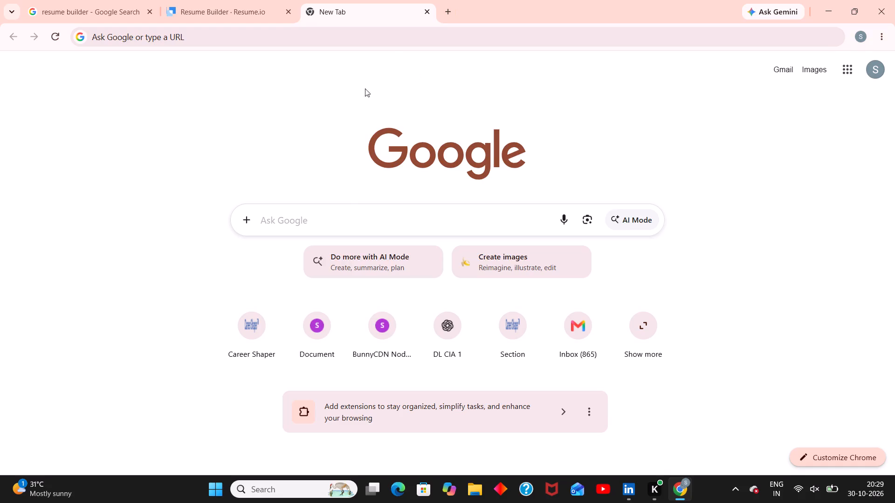
{"action": "left_click", "coordinate": [233, 0]}
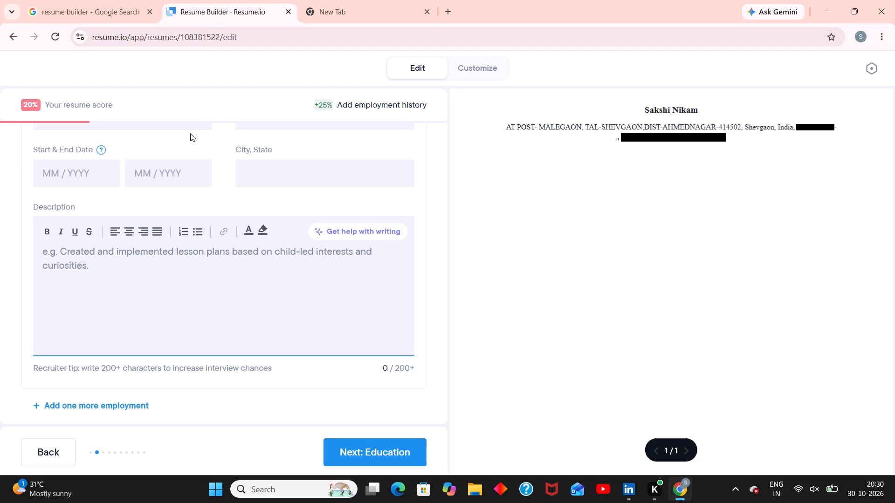
{"action": "scroll", "coordinate": [186, 170], "scroll_direction": "up", "scroll_amount": 2}
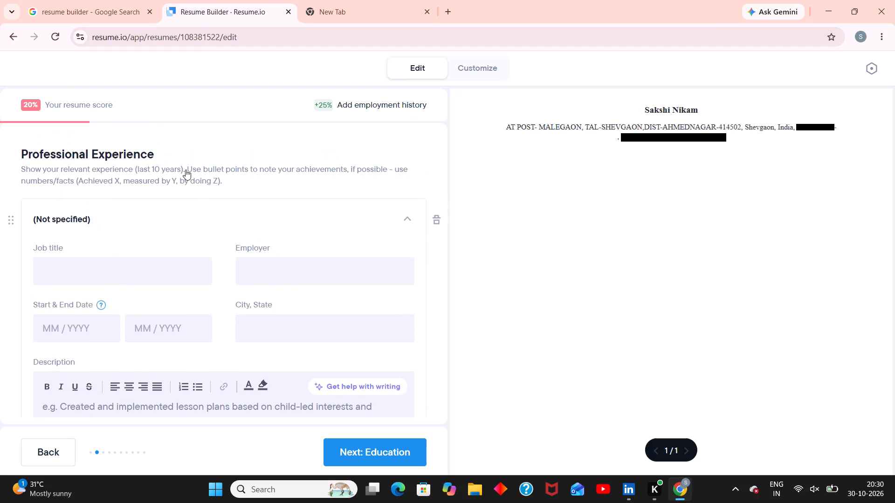
{"action": "left_click", "coordinate": [364, 0]}
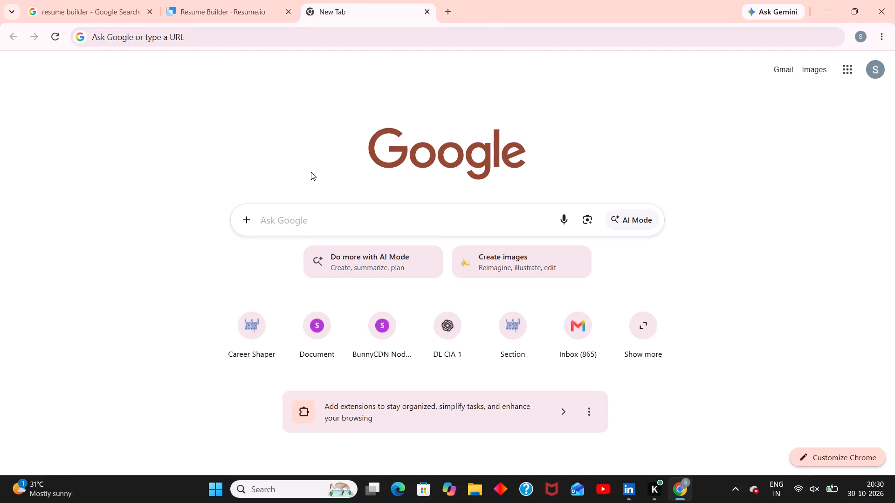
{"action": "left_click", "coordinate": [308, 222]}
{"action": "left_click", "coordinate": [293, 307]}
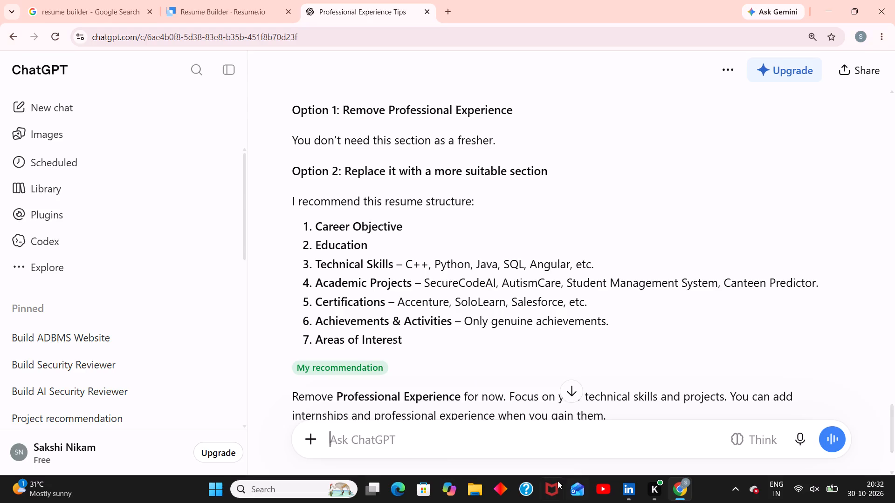
Return to the Resume.io editor and move on to the Education section, leaving Professional Experience blank.
{"action": "left_click", "coordinate": [206, 6]}
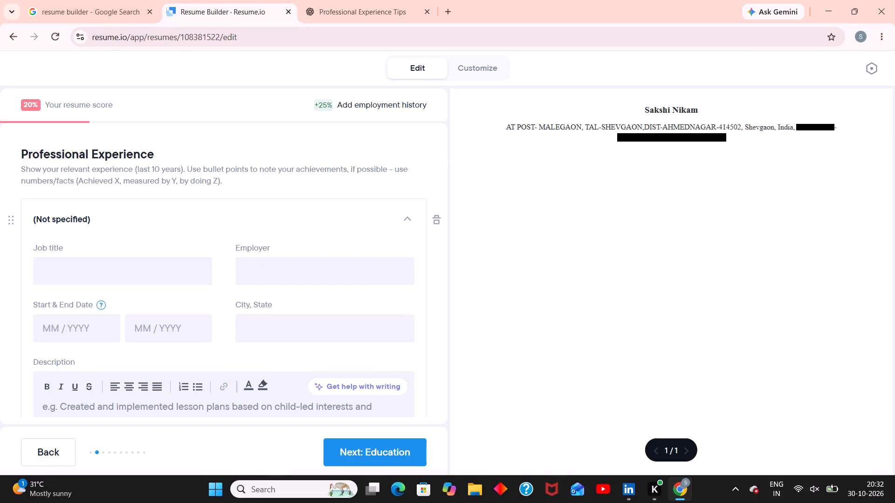
{"action": "scroll", "coordinate": [259, 350], "scroll_direction": "down", "scroll_amount": 2}
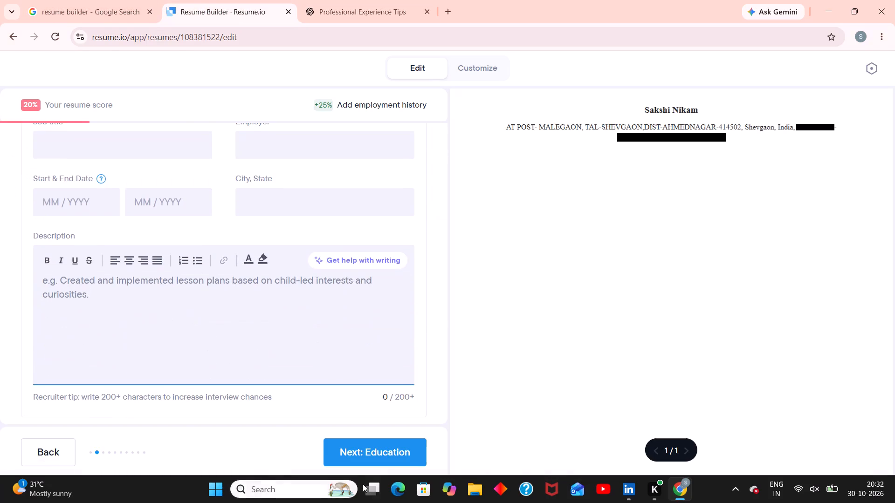
{"action": "left_click", "coordinate": [389, 444]}
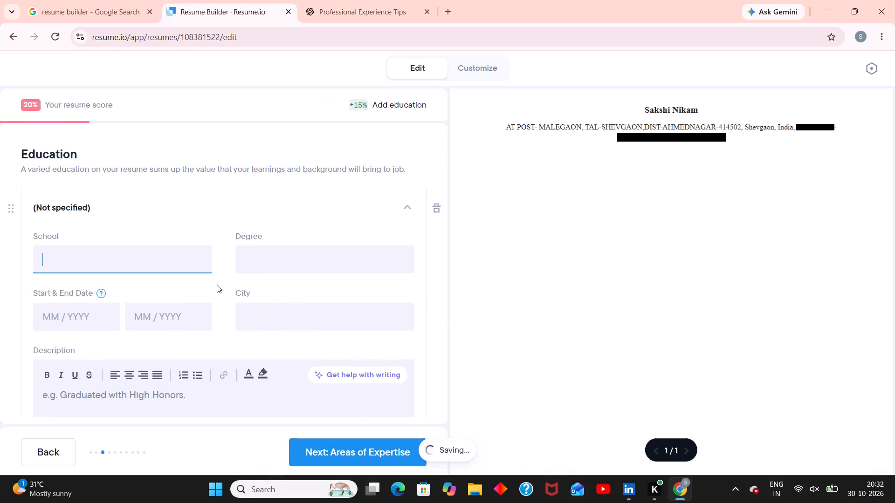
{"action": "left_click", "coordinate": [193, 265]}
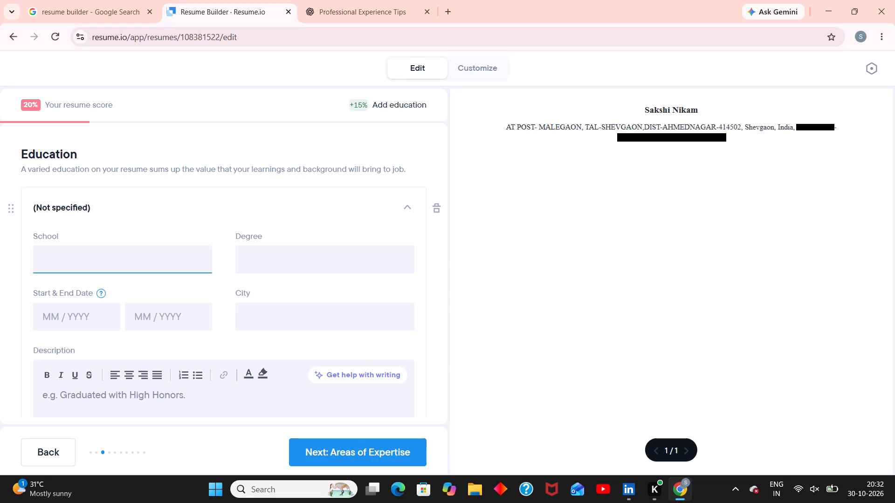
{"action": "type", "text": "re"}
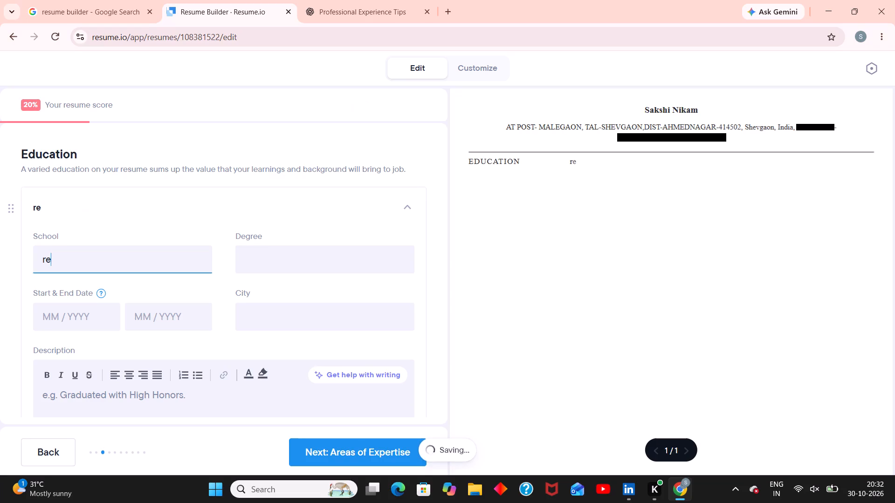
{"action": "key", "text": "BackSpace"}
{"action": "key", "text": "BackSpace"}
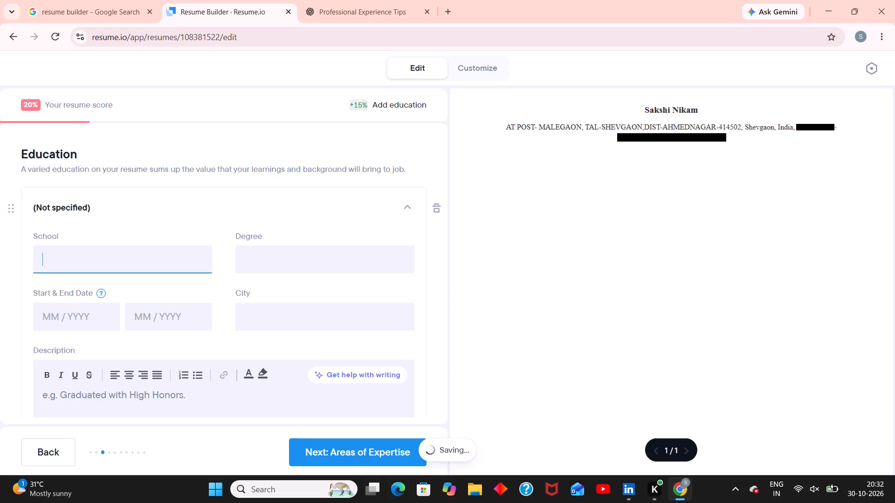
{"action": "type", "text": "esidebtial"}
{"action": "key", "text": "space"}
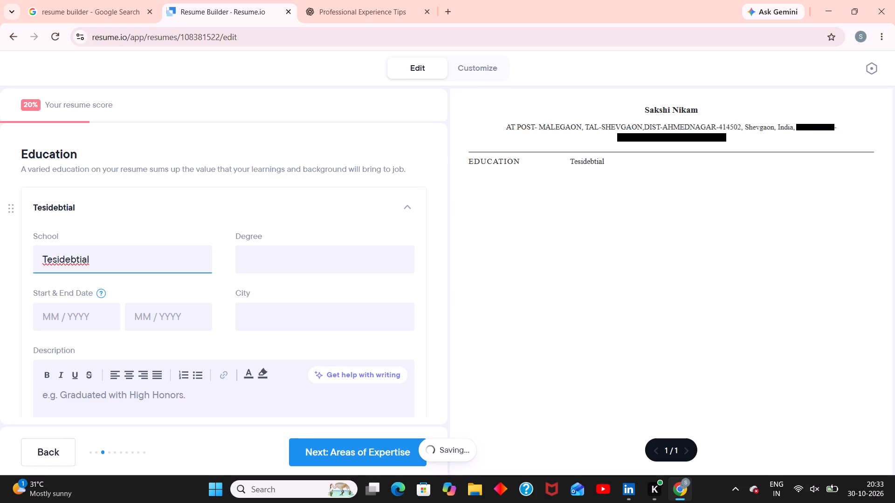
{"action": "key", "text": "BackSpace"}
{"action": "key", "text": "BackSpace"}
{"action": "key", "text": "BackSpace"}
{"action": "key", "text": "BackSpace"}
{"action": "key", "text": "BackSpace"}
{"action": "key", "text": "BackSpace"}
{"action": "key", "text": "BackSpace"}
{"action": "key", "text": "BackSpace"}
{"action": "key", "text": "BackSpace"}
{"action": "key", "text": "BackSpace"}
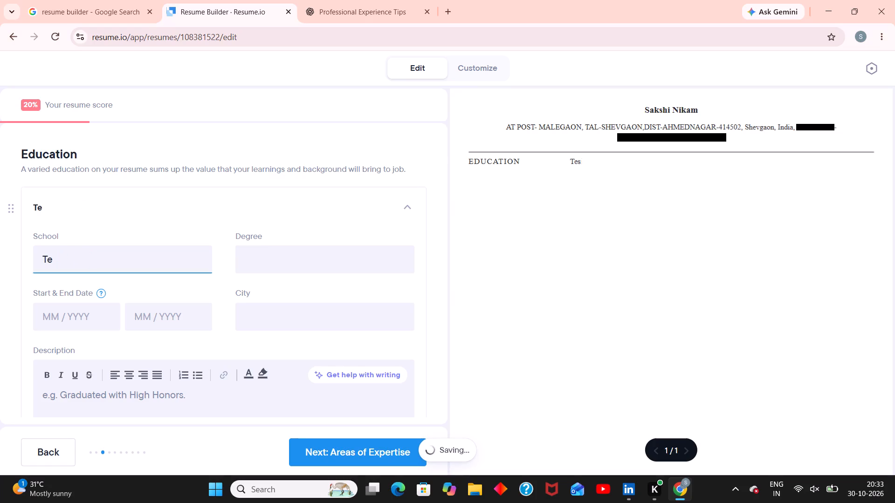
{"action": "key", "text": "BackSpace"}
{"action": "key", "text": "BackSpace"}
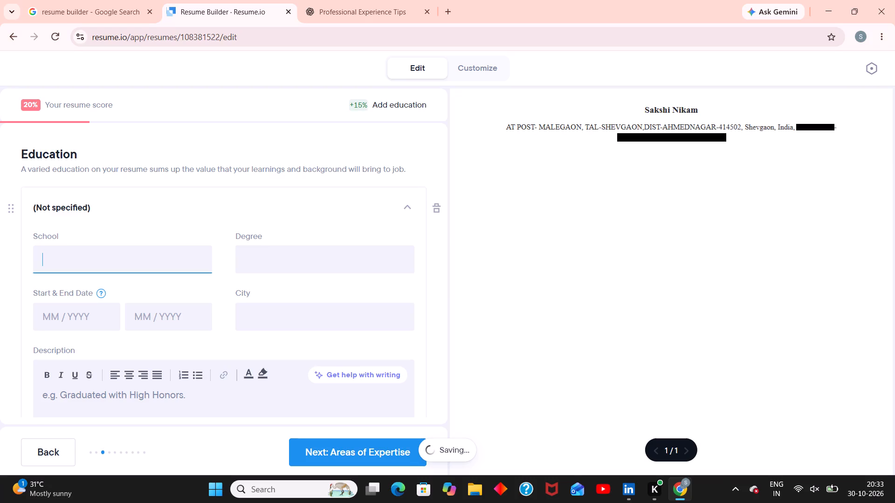
Enter "Residential Highschool,Shevgaon" as the school in the first education entry.
{"action": "key", "text": "r"}
{"action": "type", "text": "esidential"}
{"action": "key", "text": "space"}
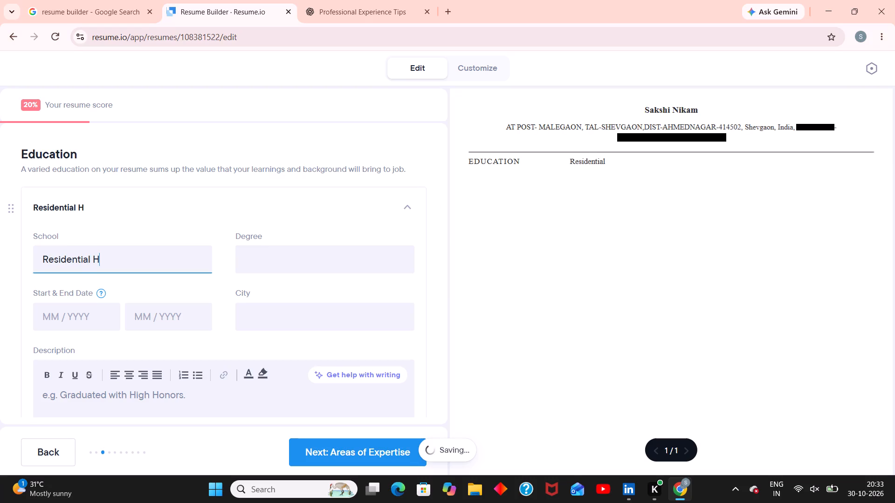
{"action": "type", "text": "ighschool"}
{"action": "key", "text": "space"}
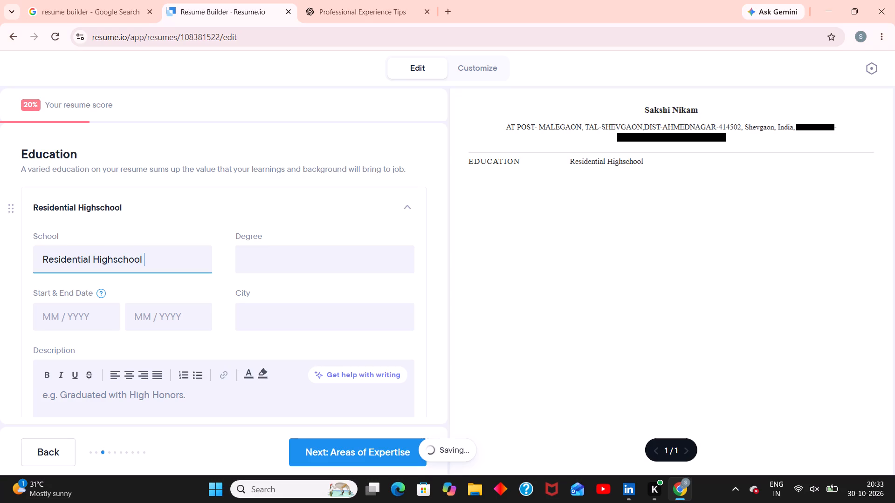
{"action": "key", "text": "BackSpace"}
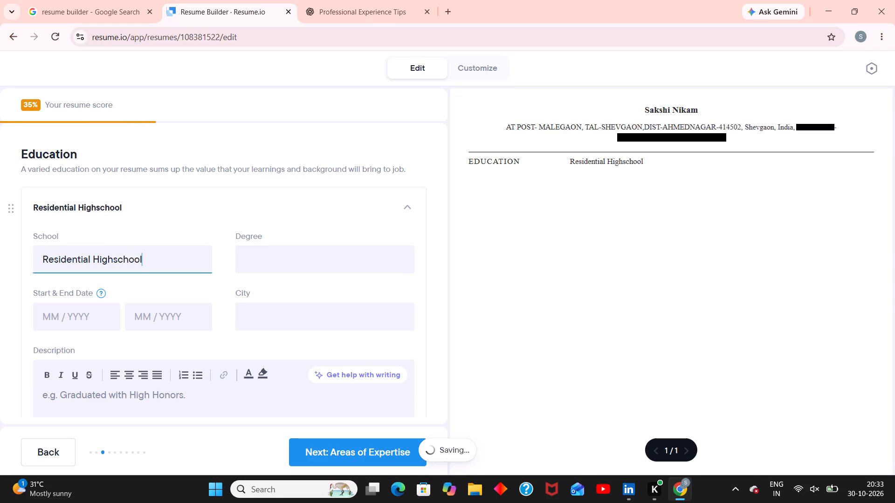
{"action": "key", "text": "comma"}
{"action": "type", "text": "SHEVGA"}
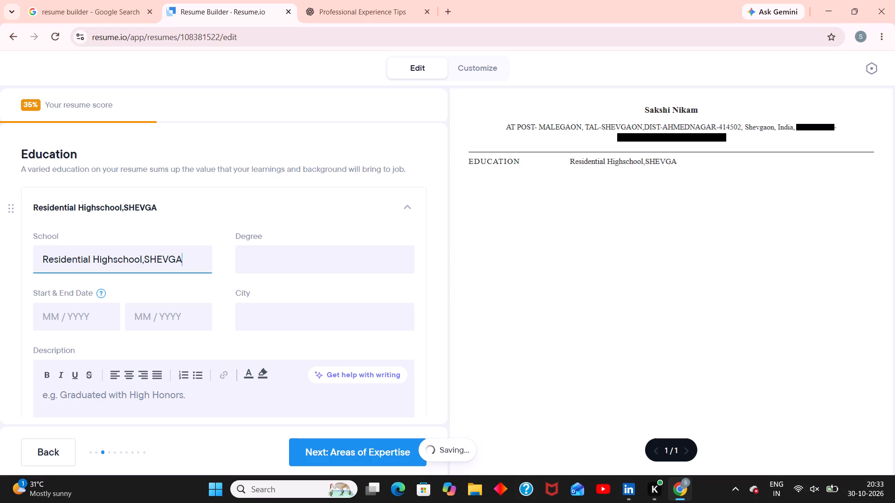
{"action": "key", "text": "BackSpace"}
{"action": "key", "text": "BackSpace"}
{"action": "key", "text": "BackSpace"}
{"action": "key", "text": "BackSpace"}
{"action": "key", "text": "BackSpace"}
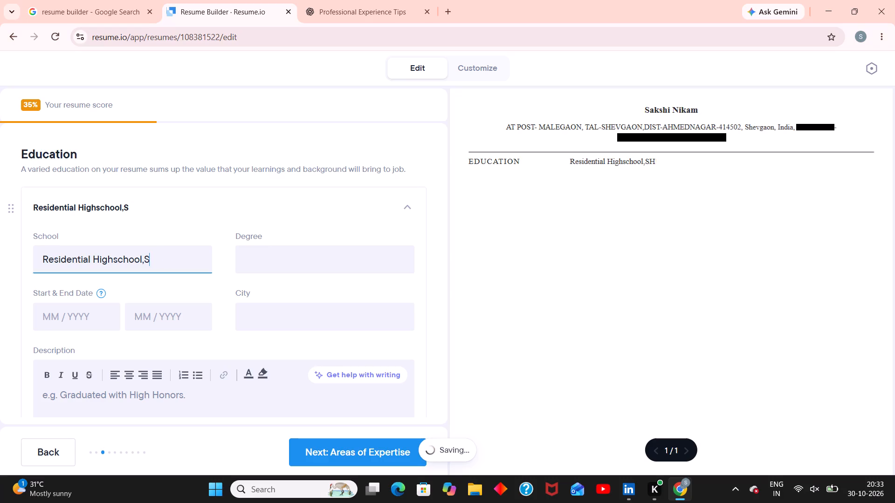
{"action": "type", "text": "hevgaon"}
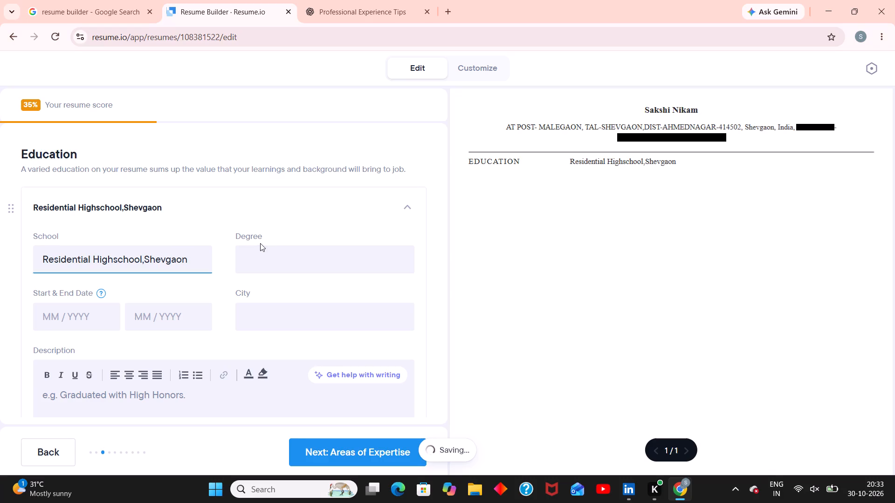
Set the degree of the education entry to "10th".
{"action": "left_click", "coordinate": [259, 253]}
{"action": "type", "text": "10"}
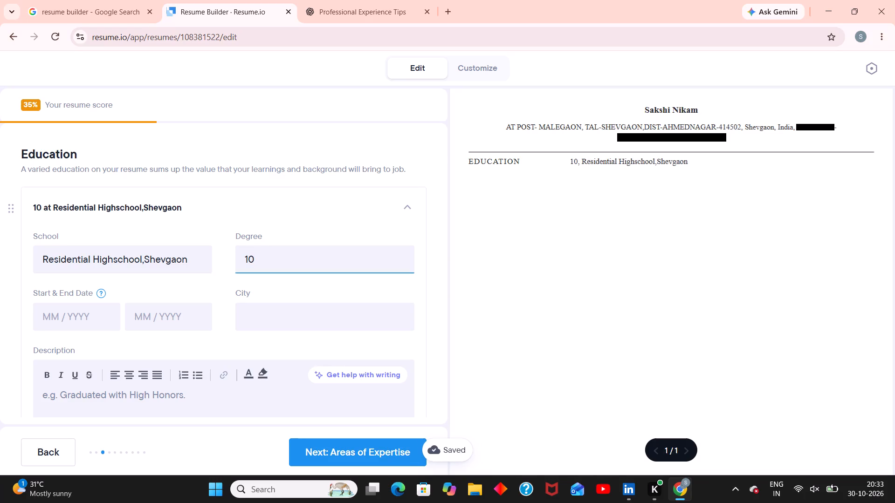
{"action": "type", "text": "th"}
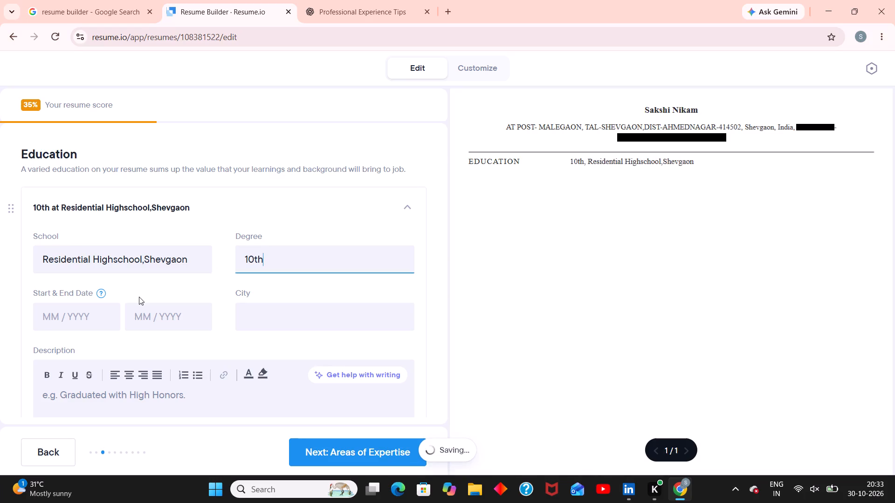
Set the start date of the 10th education entry to June 2020.
{"action": "left_click", "coordinate": [87, 314]}
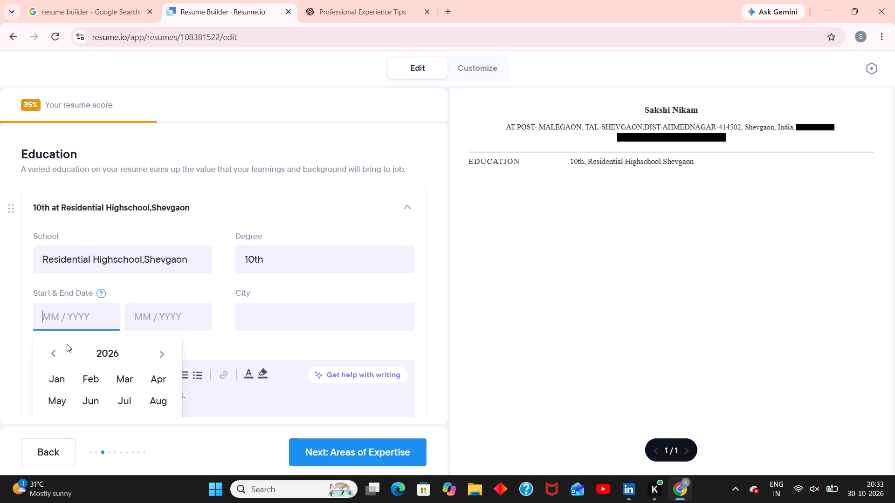
{"action": "left_click", "coordinate": [98, 402]}
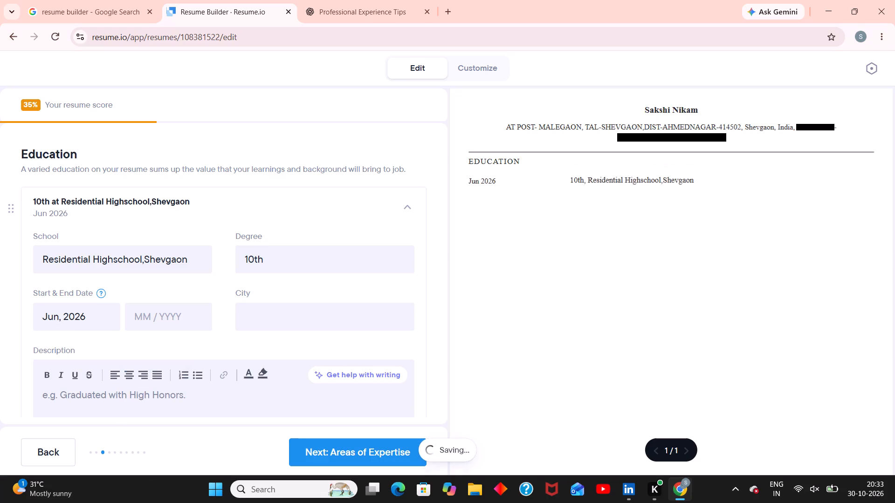
{"action": "left_click", "coordinate": [86, 316]}
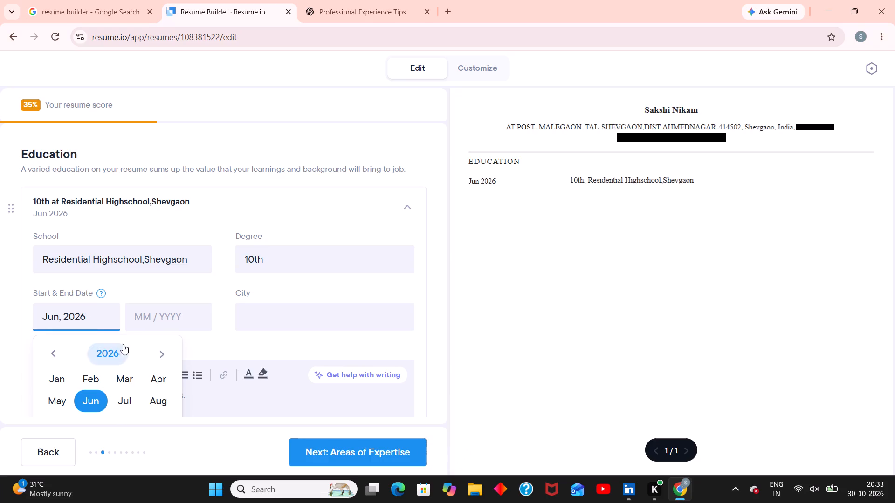
{"action": "left_click", "coordinate": [53, 351]}
{"action": "triple_click", "coordinate": [53, 351]}
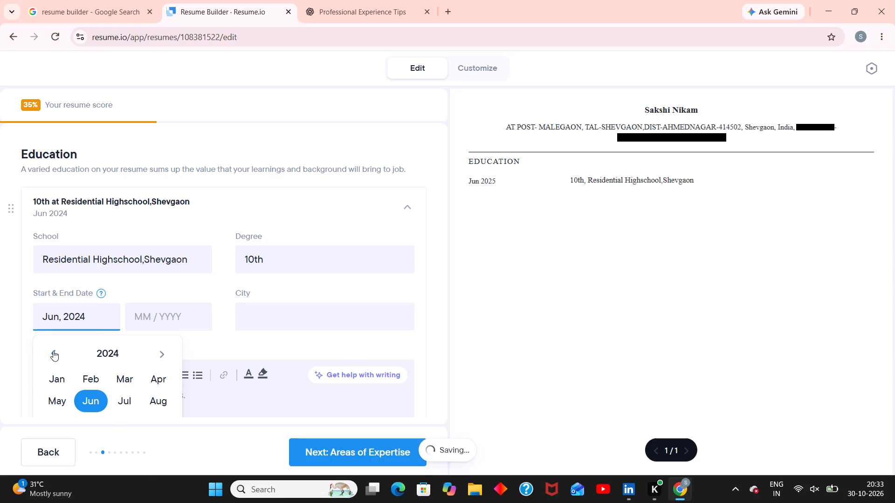
{"action": "left_click", "coordinate": [53, 351]}
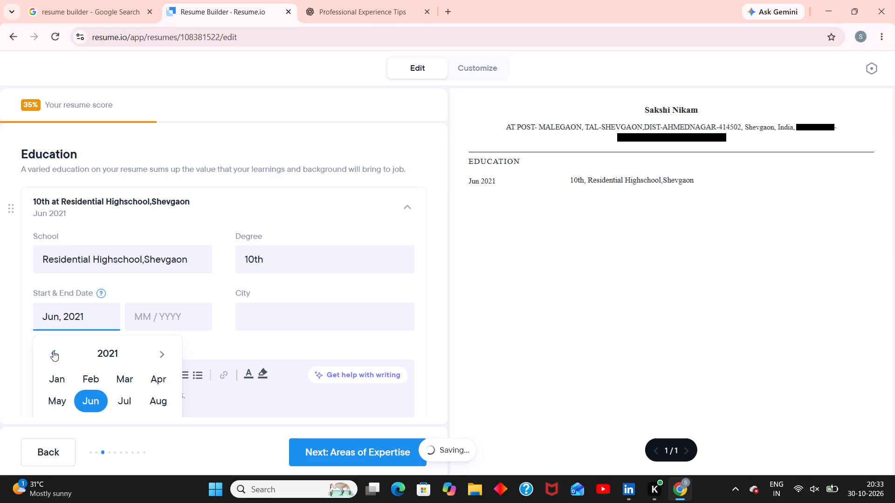
{"action": "left_click", "coordinate": [53, 351]}
Set the end date of the 10th education entry to May 2021.
{"action": "left_click", "coordinate": [187, 321]}
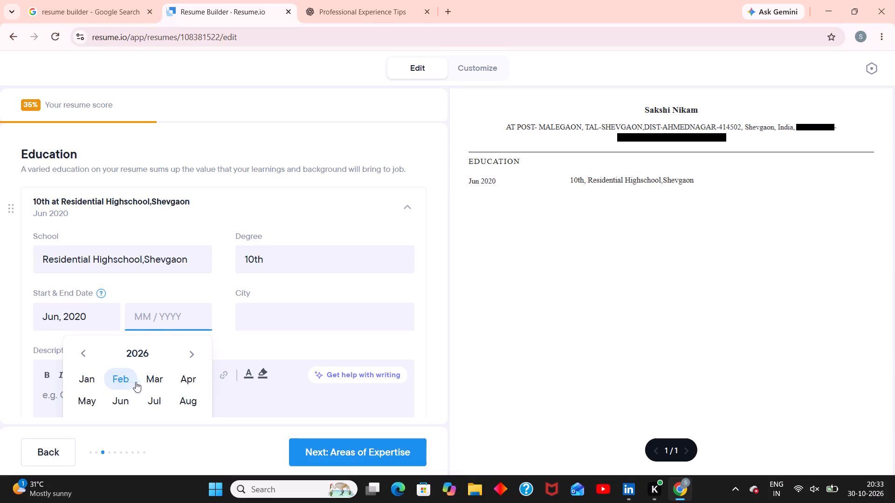
{"action": "left_click", "coordinate": [96, 397]}
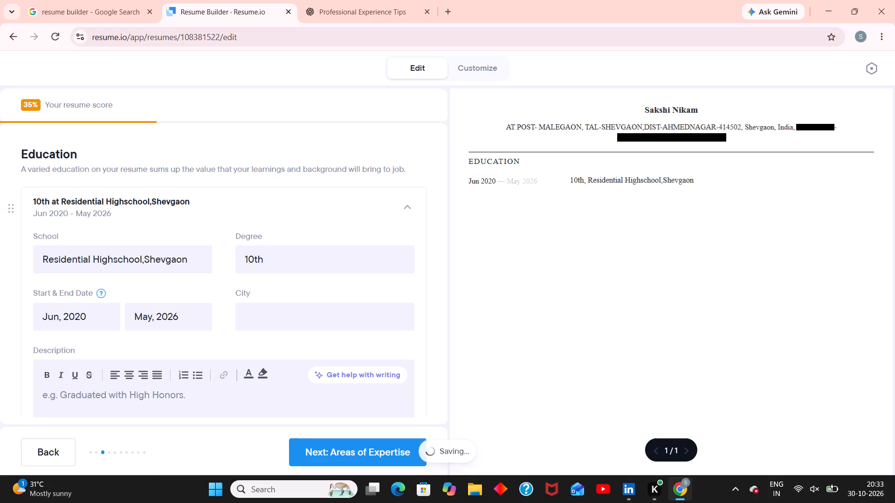
{"action": "left_click", "coordinate": [187, 320]}
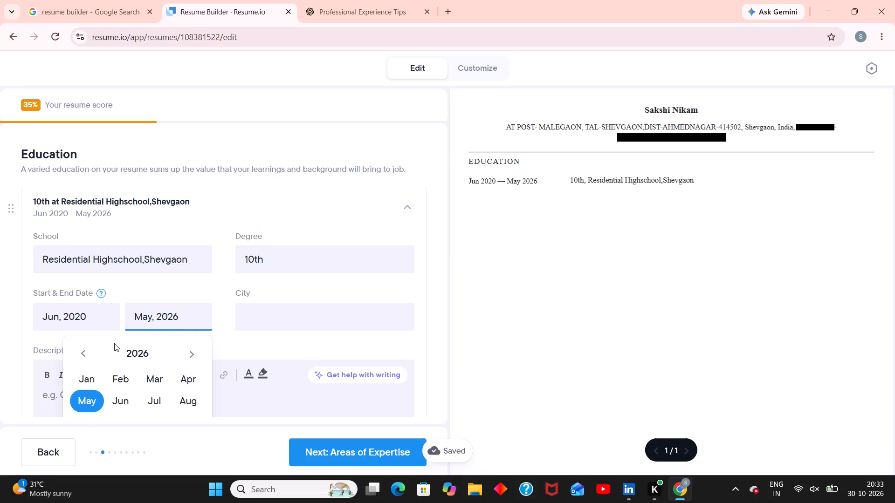
{"action": "left_click", "coordinate": [84, 352]}
{"action": "double_click", "coordinate": [84, 352]}
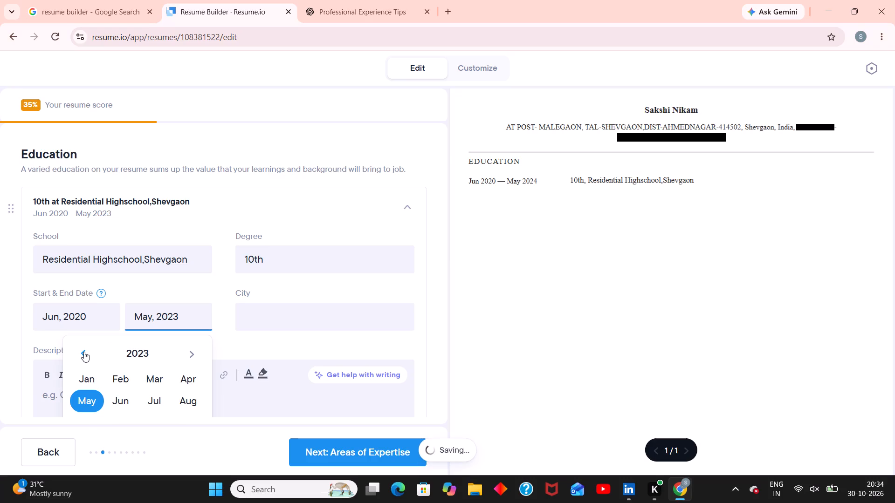
{"action": "left_click", "coordinate": [84, 352]}
{"action": "left_click", "coordinate": [84, 352]}
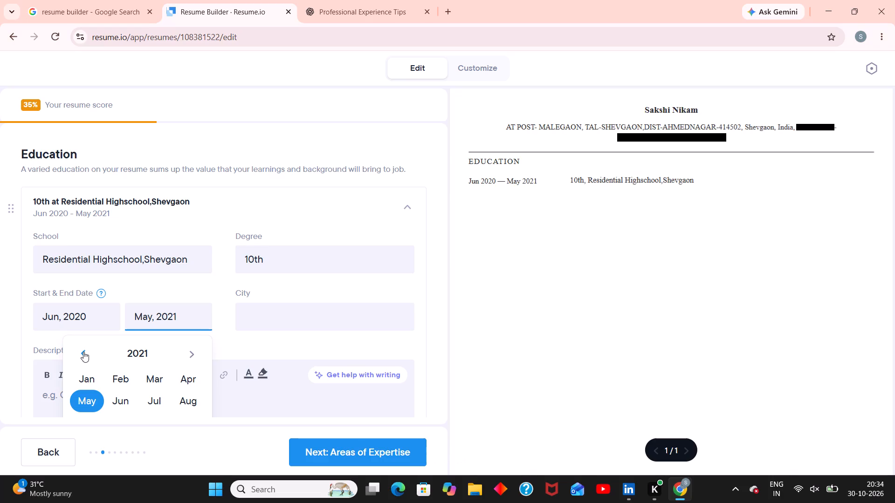
Set the city of the 10th education entry to Shevgaon.
{"action": "left_click", "coordinate": [254, 316]}
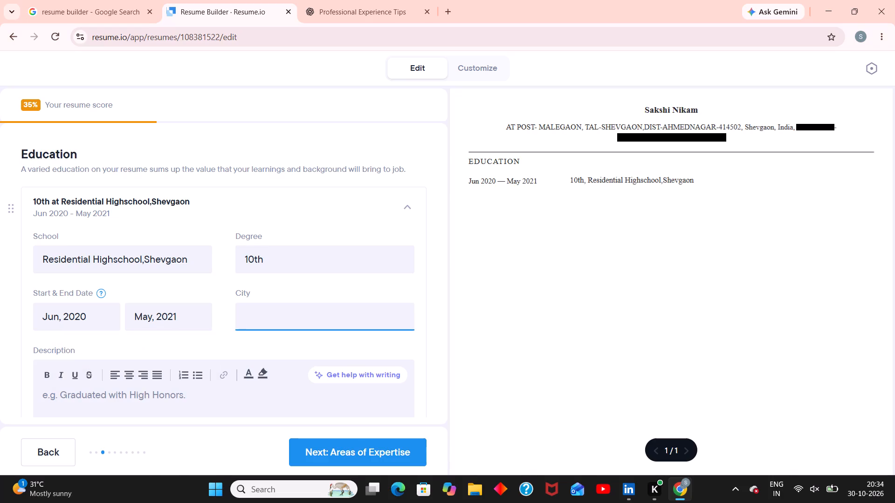
{"action": "key", "text": "s"}
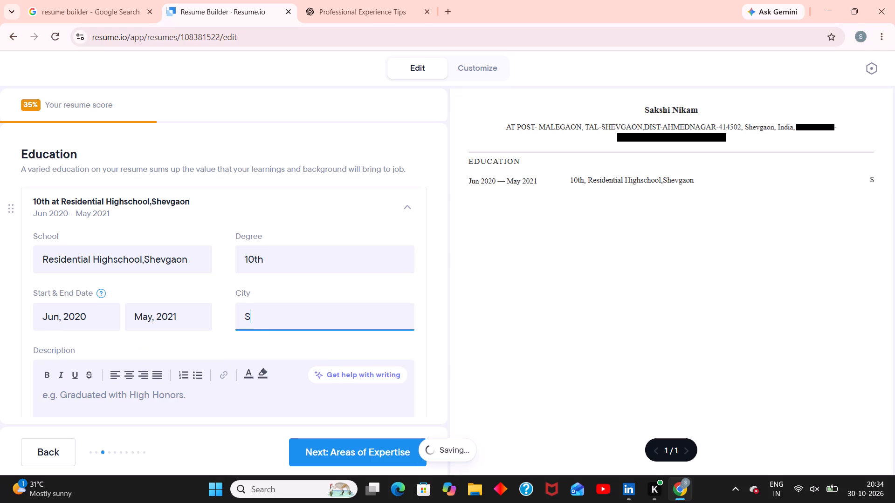
{"action": "type", "text": "hevgaon"}
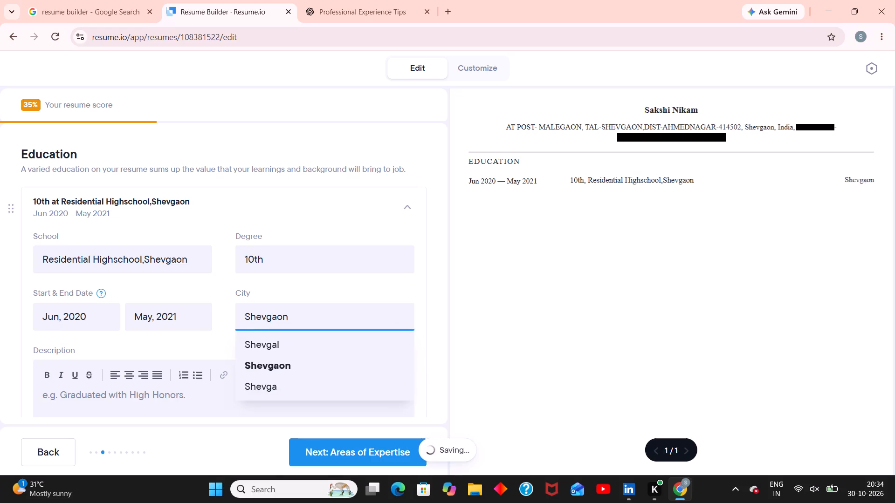
{"action": "left_click", "coordinate": [268, 340]}
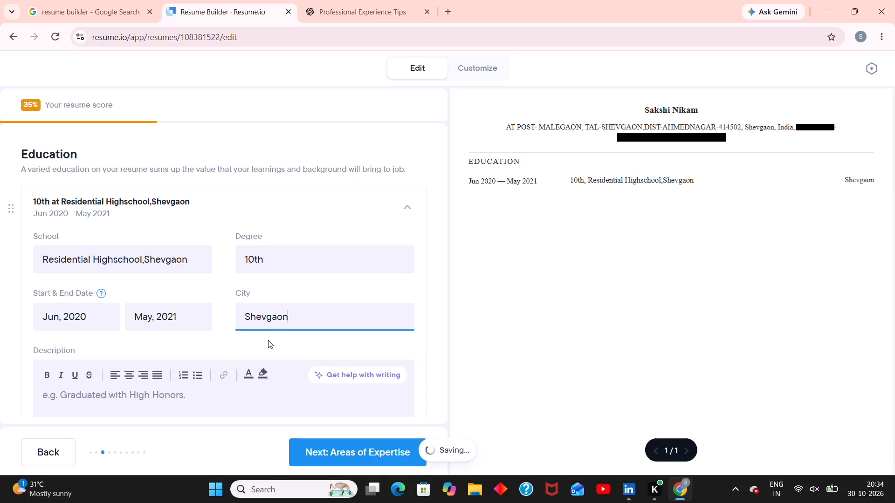
Add a second education entry below the 10th entry.
{"action": "scroll", "coordinate": [230, 329], "scroll_direction": "down", "scroll_amount": 2}
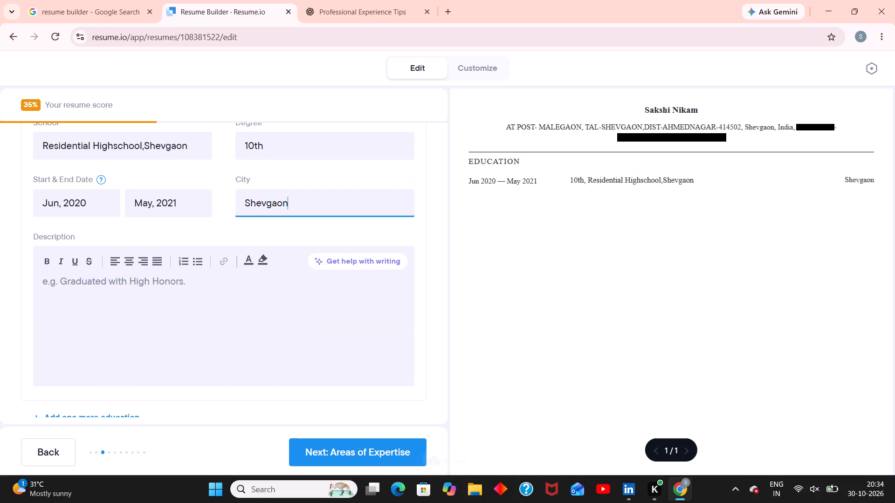
{"action": "scroll", "coordinate": [230, 319], "scroll_direction": "down", "scroll_amount": 2}
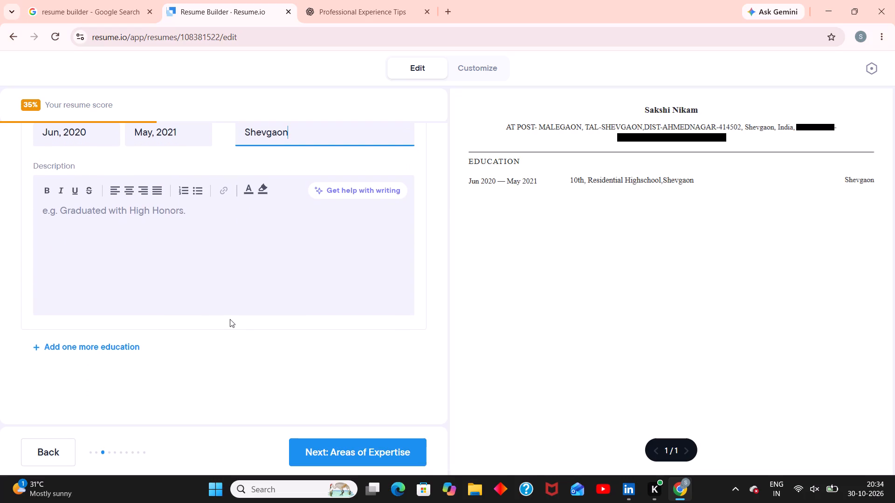
{"action": "scroll", "coordinate": [182, 305], "scroll_direction": "down", "scroll_amount": 1}
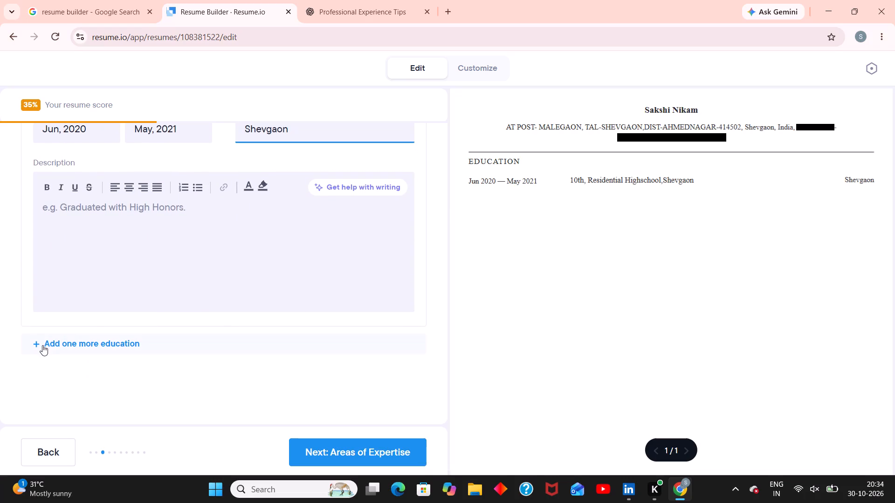
{"action": "left_click", "coordinate": [42, 345]}
{"action": "scroll", "coordinate": [126, 381], "scroll_direction": "down", "scroll_amount": 1}
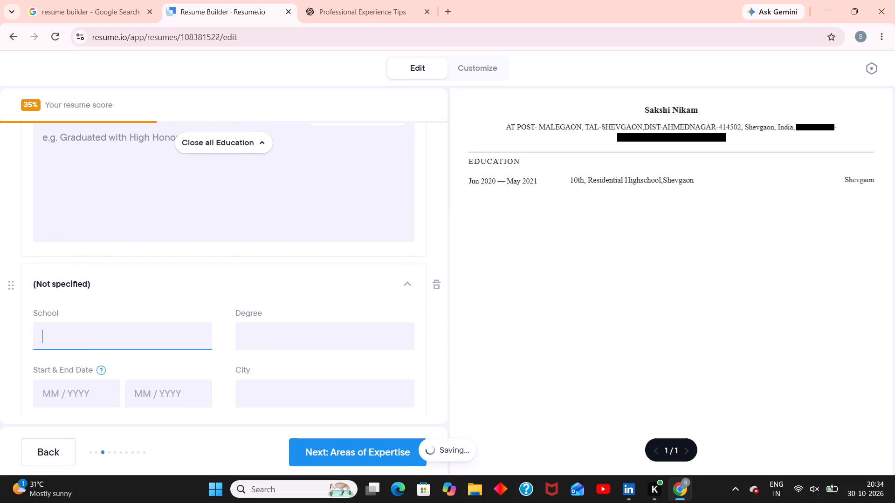
Enter "Marashtra Arts,Commerce and Science Junior College,Ahilyanagar" as the school in the second education entry.
{"action": "left_click", "coordinate": [154, 339]}
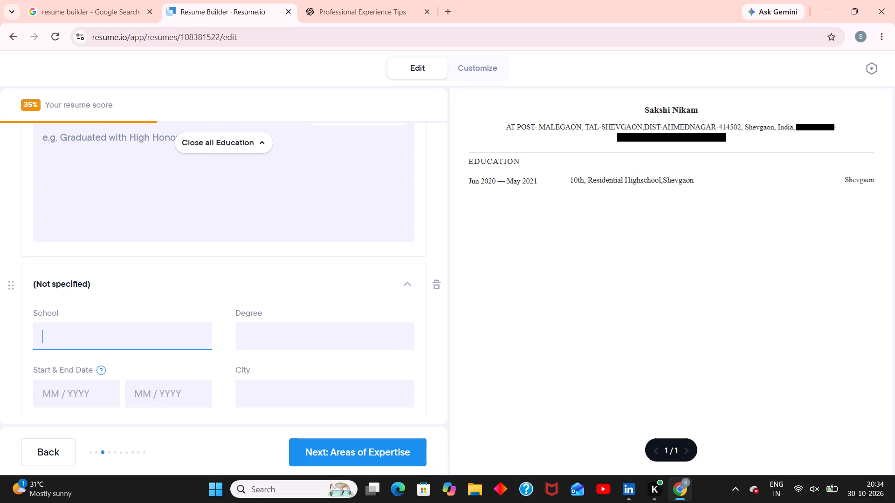
{"action": "key", "text": "m"}
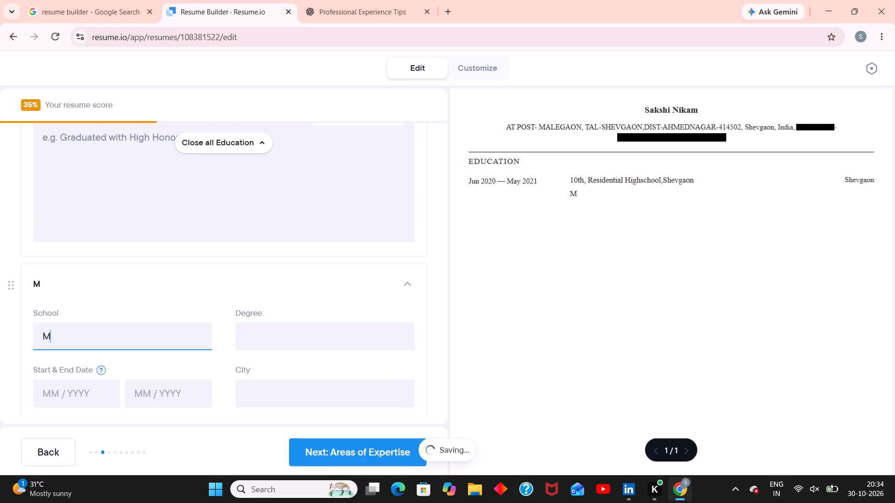
{"action": "type", "text": "ara"}
{"action": "type", "text": "shtra"}
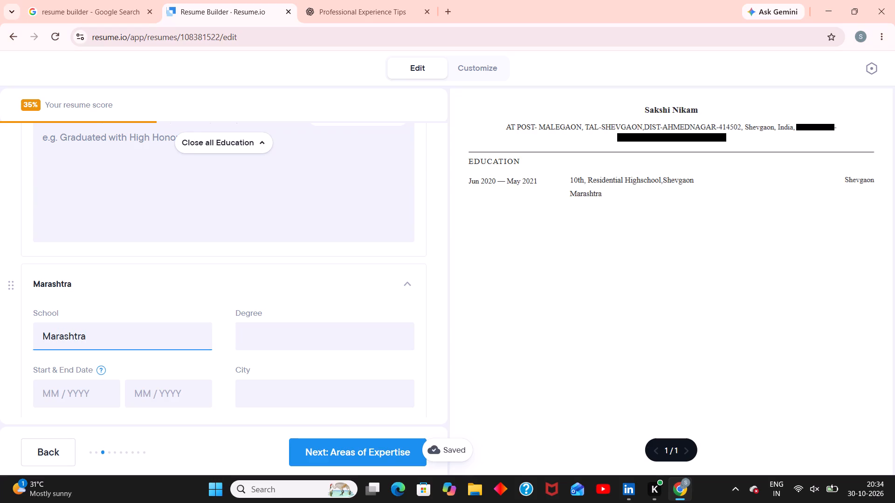
{"action": "key", "text": "space"}
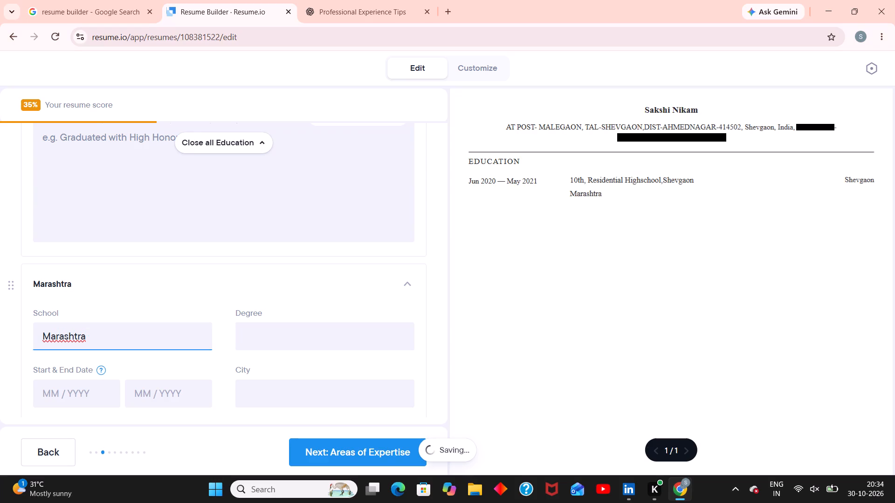
{"action": "key", "text": "a"}
{"action": "type", "text": "rts"}
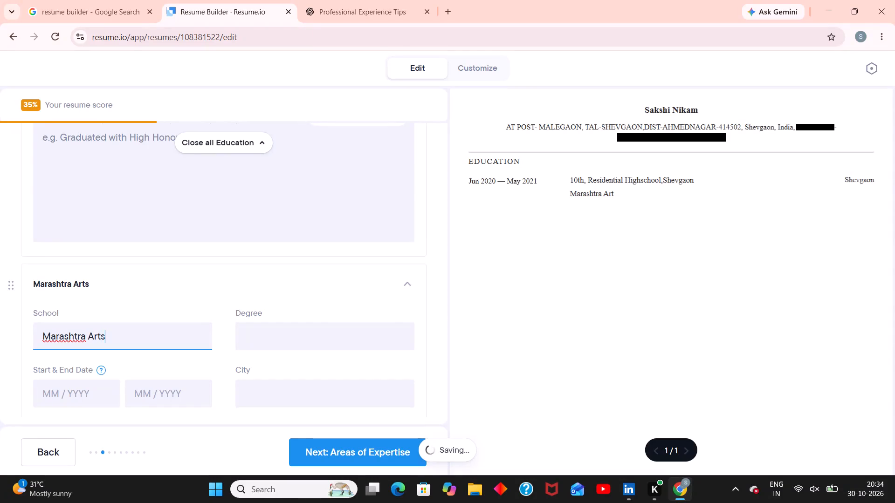
{"action": "key", "text": "comma"}
{"action": "key", "text": "c"}
{"action": "type", "text": "ommerce"}
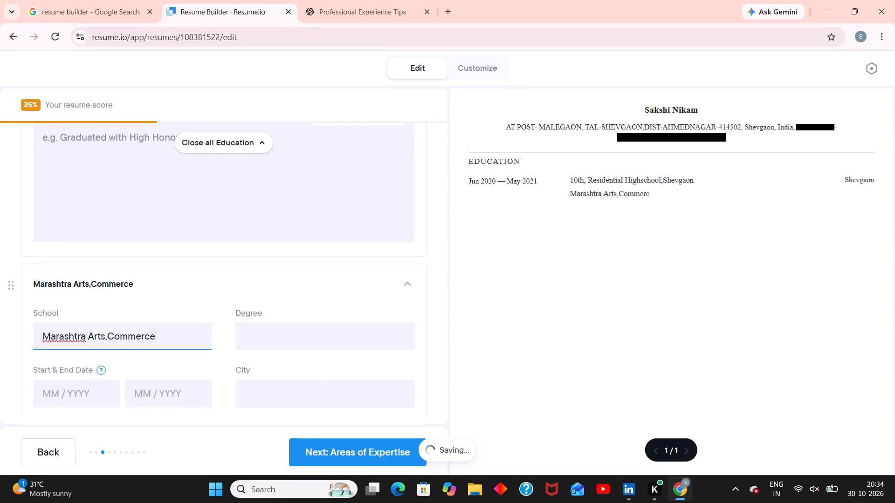
{"action": "key", "text": "space"}
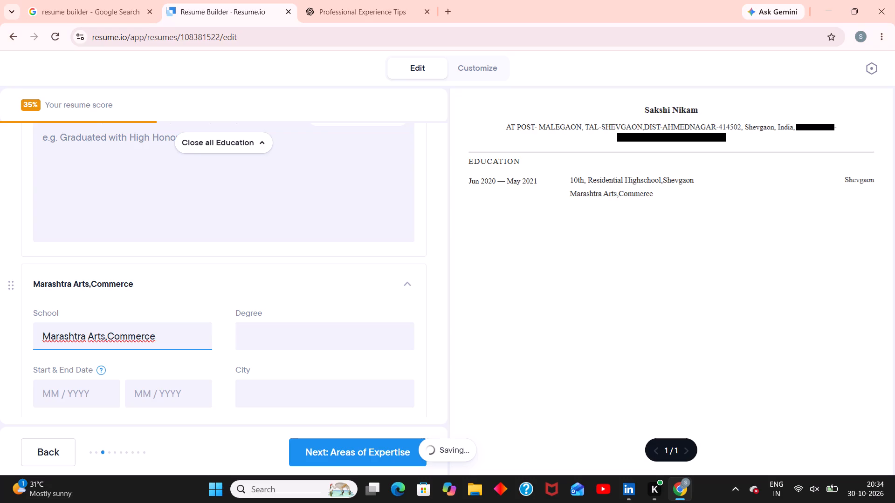
{"action": "type", "text": "AN"}
{"action": "key", "text": "BackSpace"}
{"action": "key", "text": "BackSpace"}
{"action": "type", "text": "and"}
{"action": "key", "text": "space"}
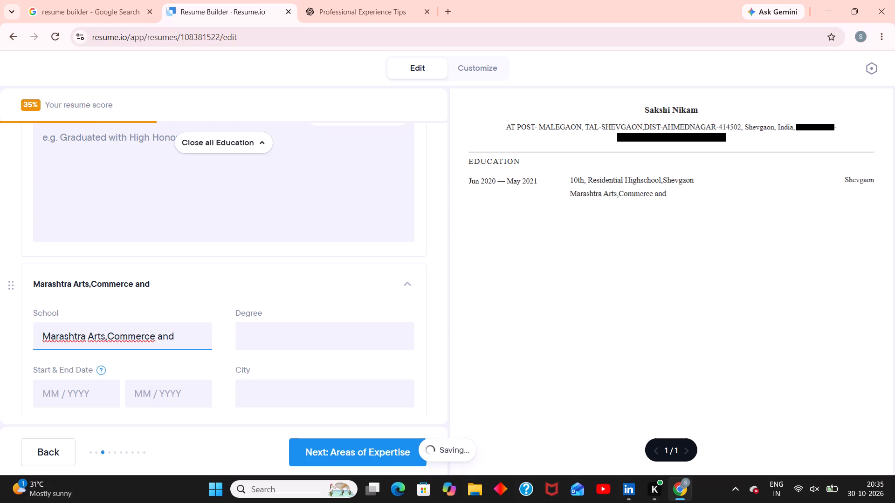
{"action": "key", "text": "s"}
{"action": "type", "text": "ci"}
{"action": "type", "text": "ence"}
{"action": "key", "text": "space"}
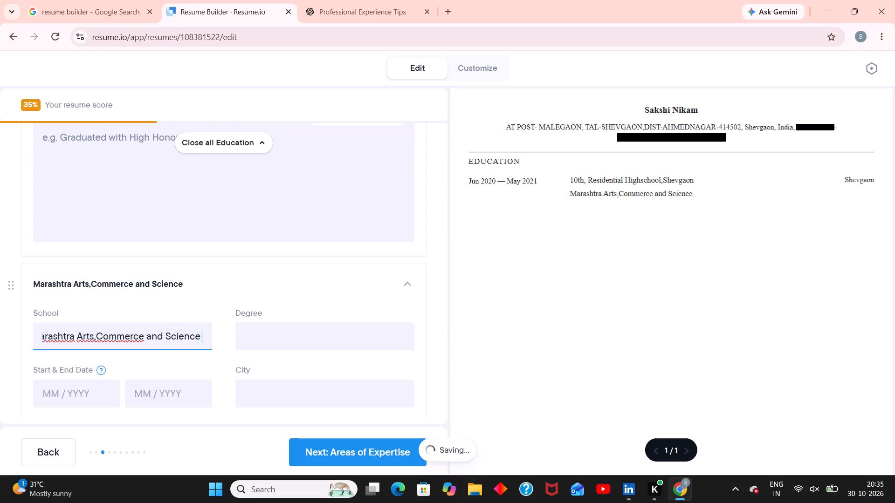
{"action": "key", "text": "j"}
{"action": "type", "text": "unior"}
{"action": "key", "text": "space"}
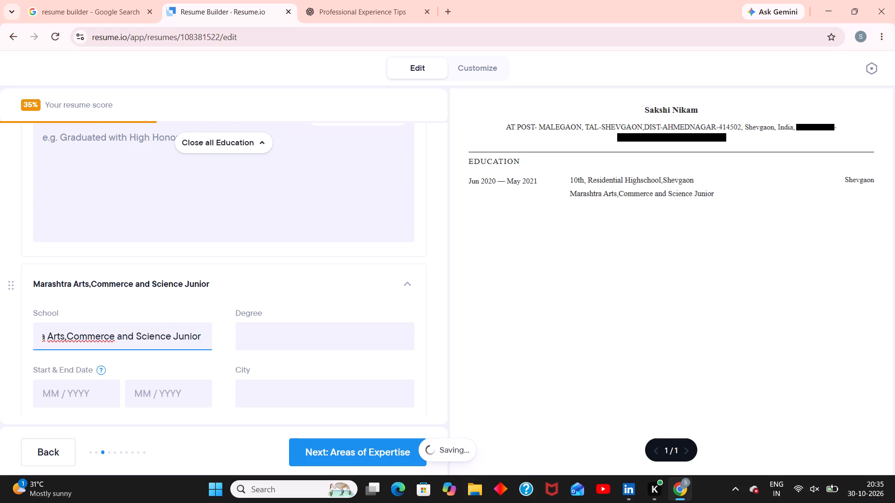
{"action": "key", "text": "c"}
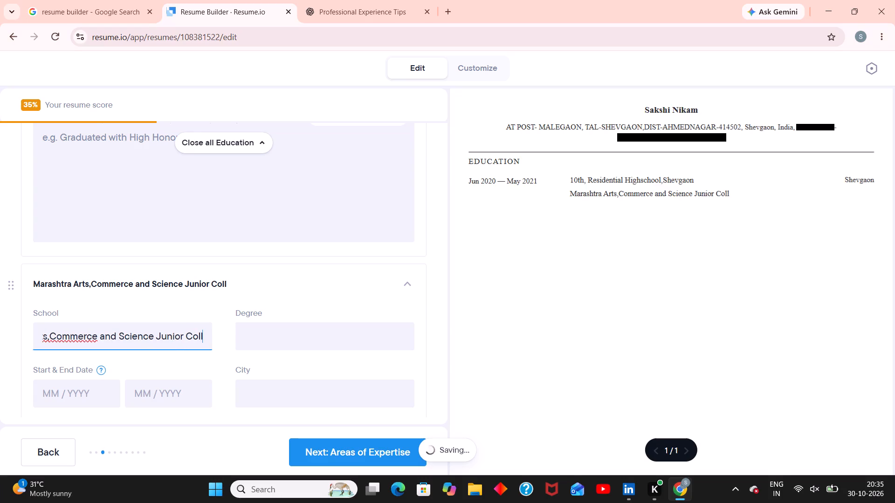
{"action": "type", "text": "ge"}
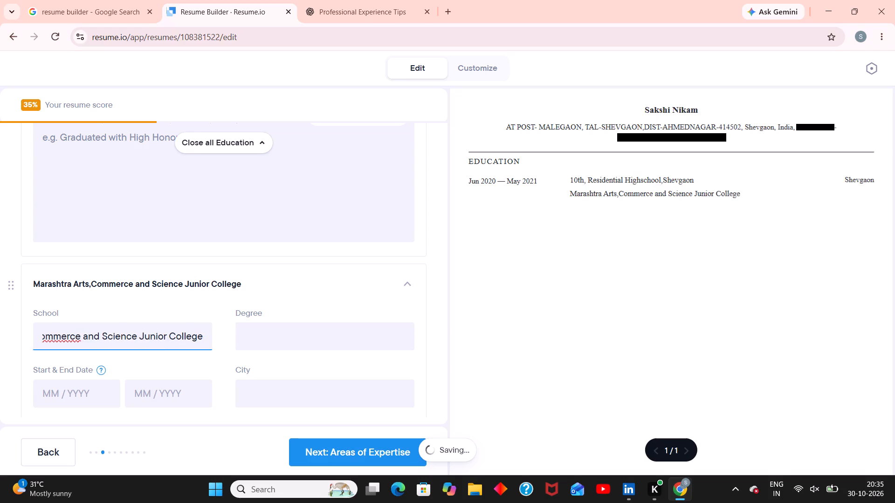
{"action": "key", "text": "comma"}
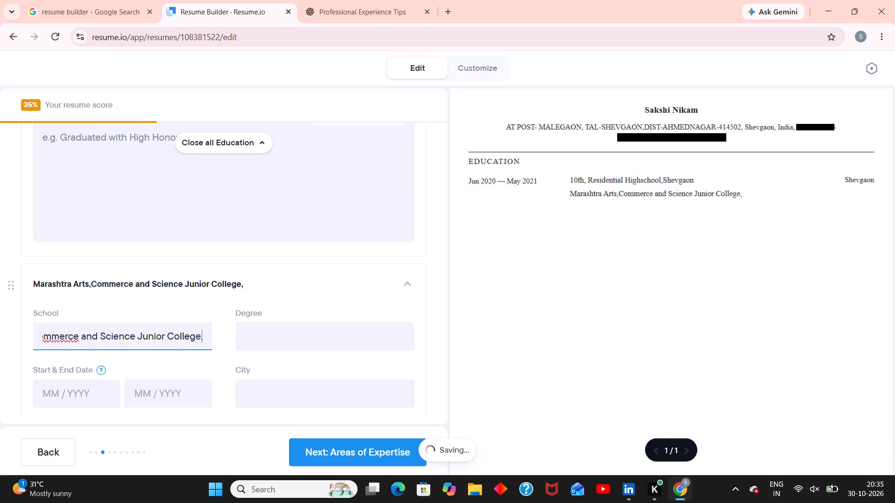
{"action": "key", "text": "a"}
{"action": "type", "text": "hilyanagar"}
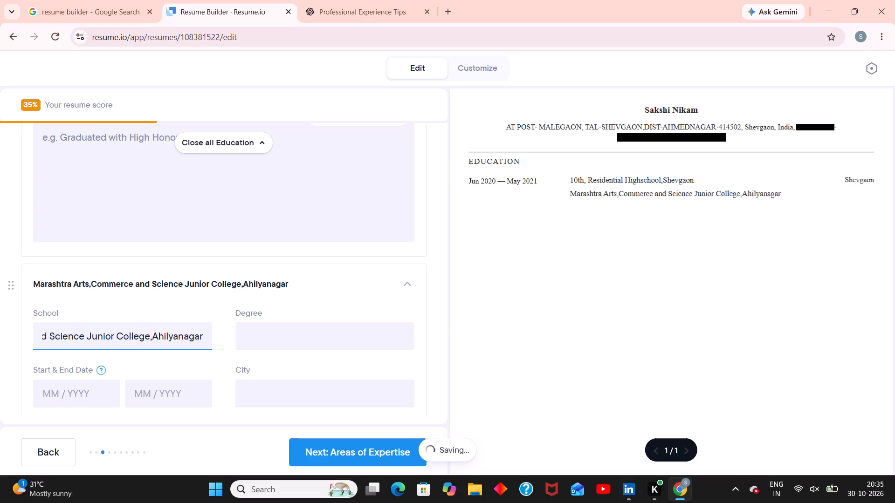
Set the degree of the second education entry to "12th".
{"action": "left_click", "coordinate": [261, 338]}
{"action": "type", "text": "12th"}
Set the start date of the 12th education entry to June 2023.
{"action": "left_click", "coordinate": [95, 389]}
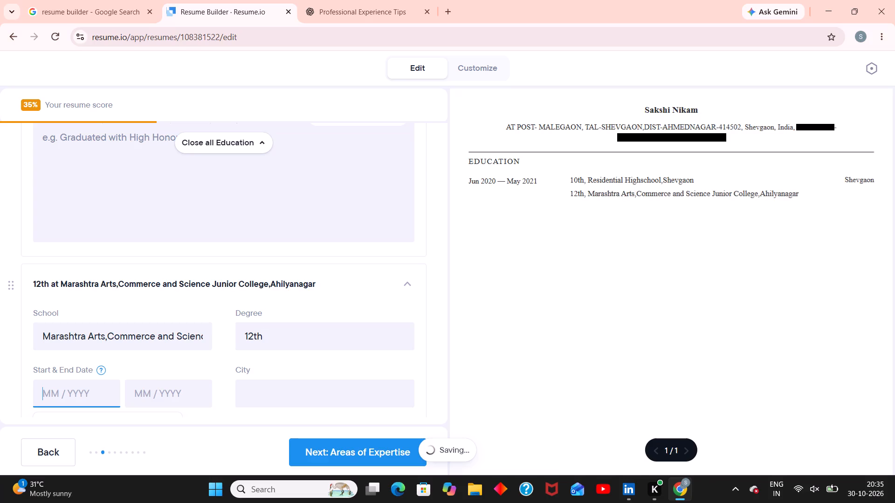
{"action": "left_click", "coordinate": [64, 394]}
{"action": "scroll", "coordinate": [64, 394], "scroll_direction": "down", "scroll_amount": 1}
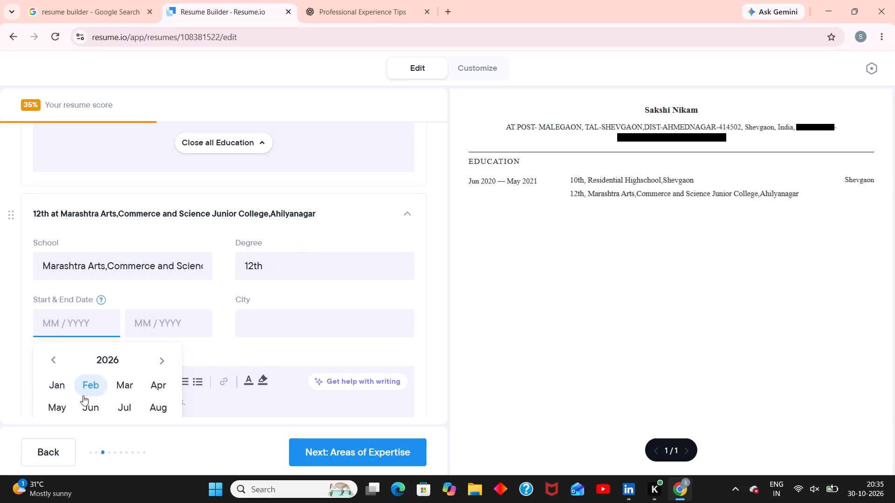
{"action": "scroll", "coordinate": [83, 396], "scroll_direction": "down", "scroll_amount": 1}
{"action": "left_click", "coordinate": [100, 379]}
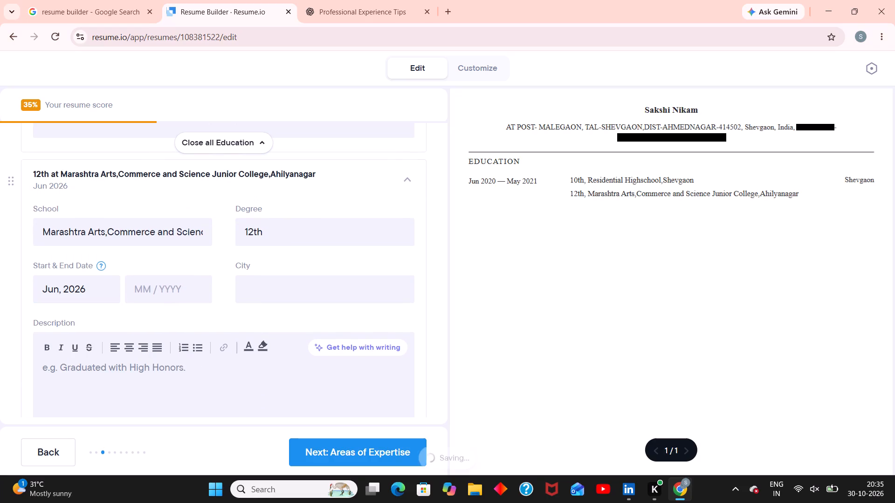
{"action": "left_click", "coordinate": [95, 295]}
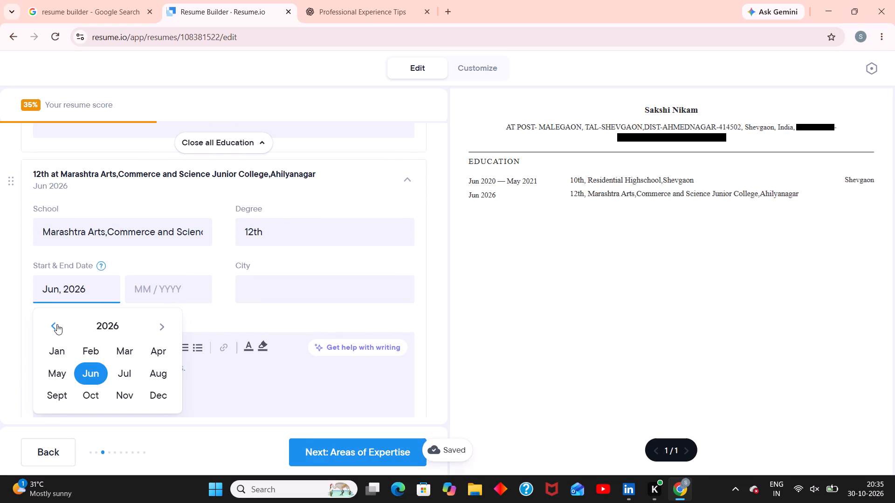
{"action": "left_click", "coordinate": [57, 324]}
{"action": "left_click", "coordinate": [57, 324]}
{"action": "left_click", "coordinate": [57, 324]}
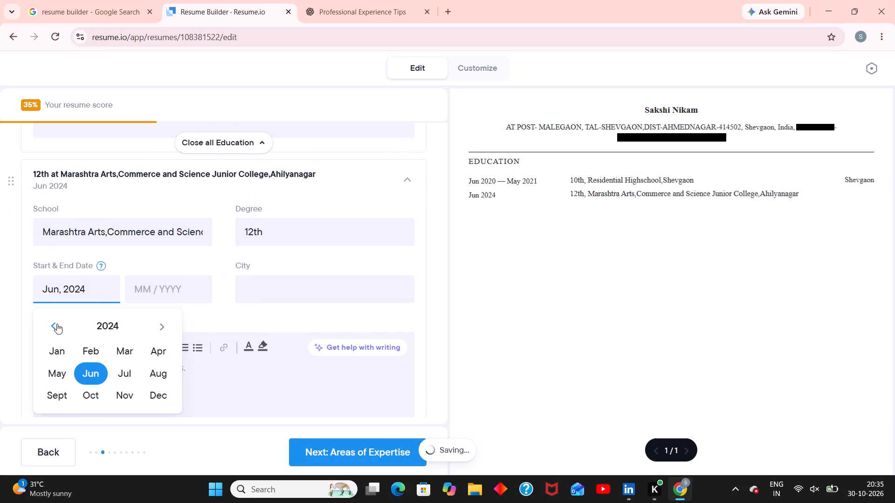
Set the end date of the 12th education entry to June 2024.
{"action": "left_click", "coordinate": [158, 296]}
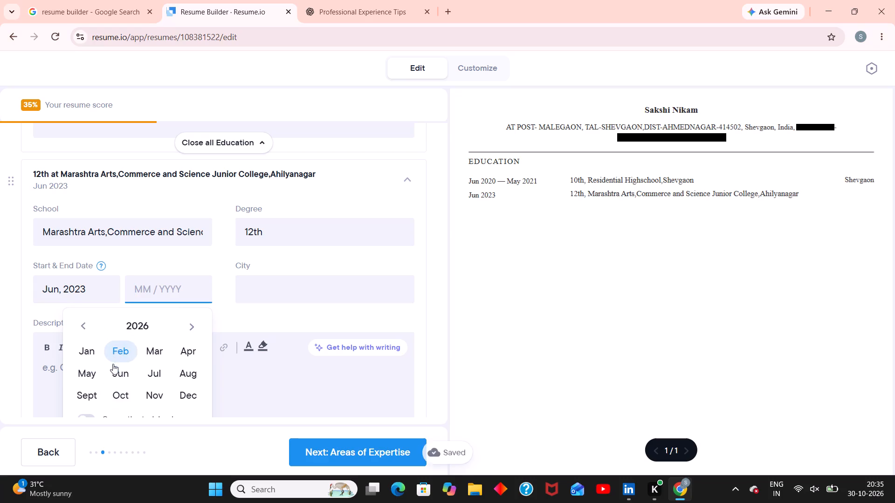
{"action": "left_click", "coordinate": [79, 367]}
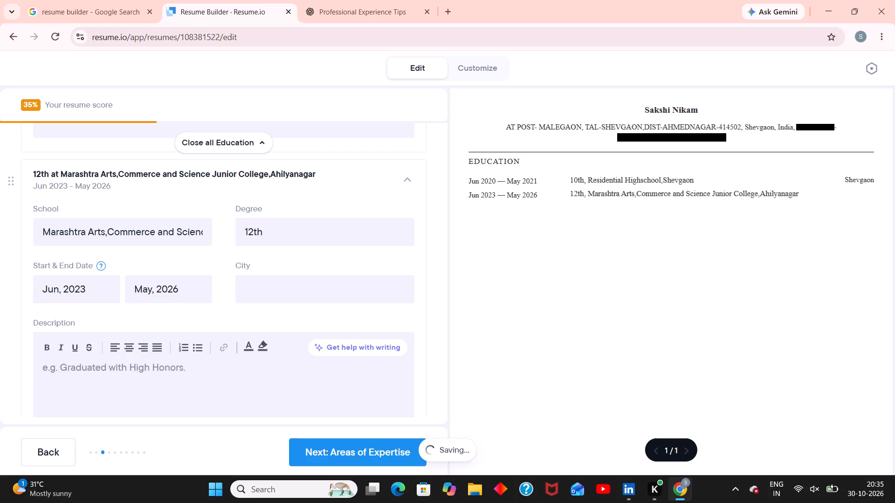
{"action": "left_click", "coordinate": [182, 288]}
{"action": "left_click", "coordinate": [86, 327]}
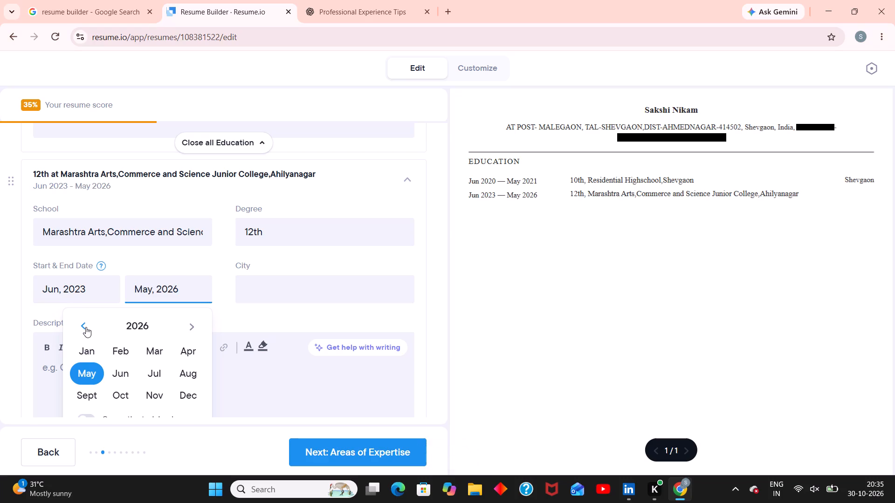
{"action": "left_click", "coordinate": [86, 327]}
{"action": "left_click", "coordinate": [86, 327]}
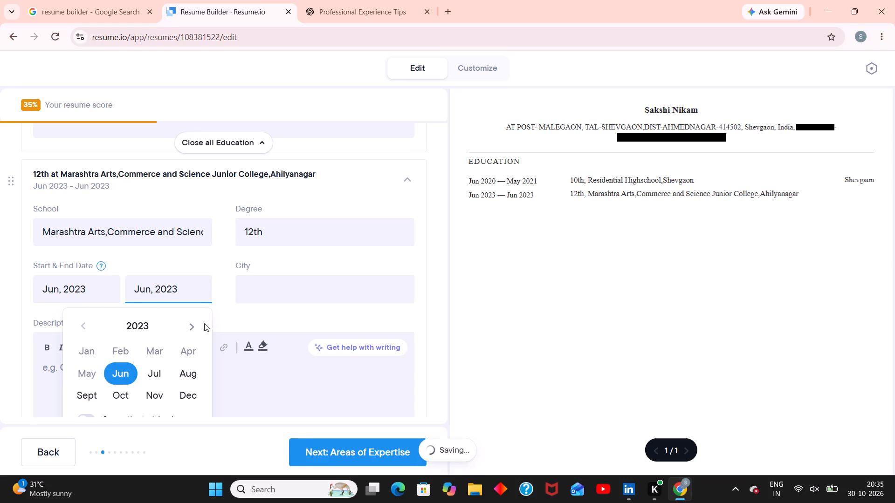
{"action": "left_click", "coordinate": [192, 326]}
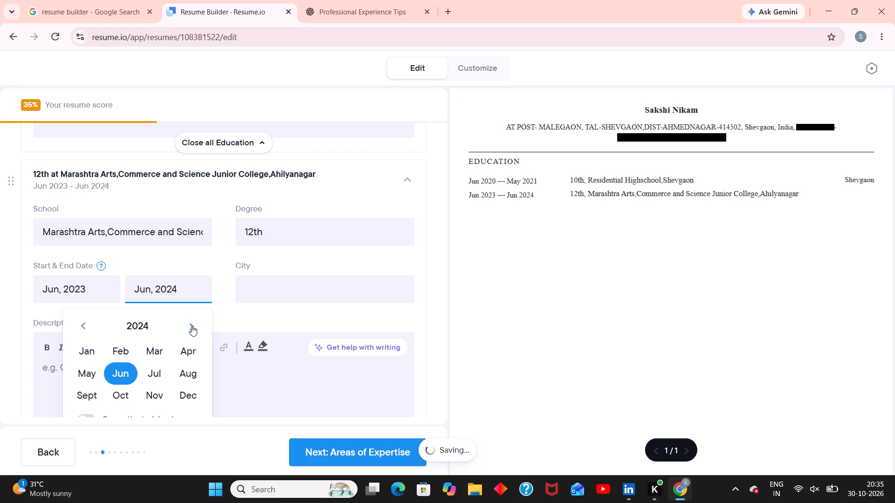
Set the city of the 12th education entry to the suggested Ahilyanagar.
{"action": "left_click", "coordinate": [275, 297]}
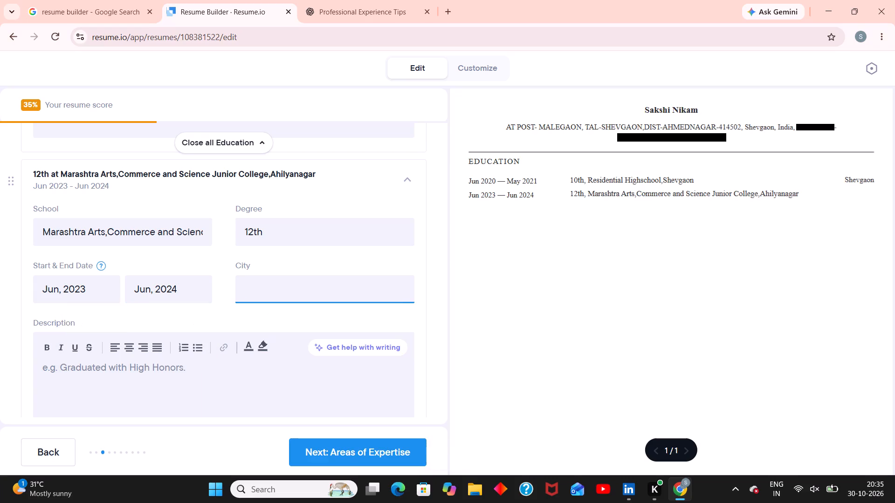
{"action": "key", "text": "a"}
{"action": "type", "text": "hilyanaa"}
{"action": "key", "text": "BackSpace"}
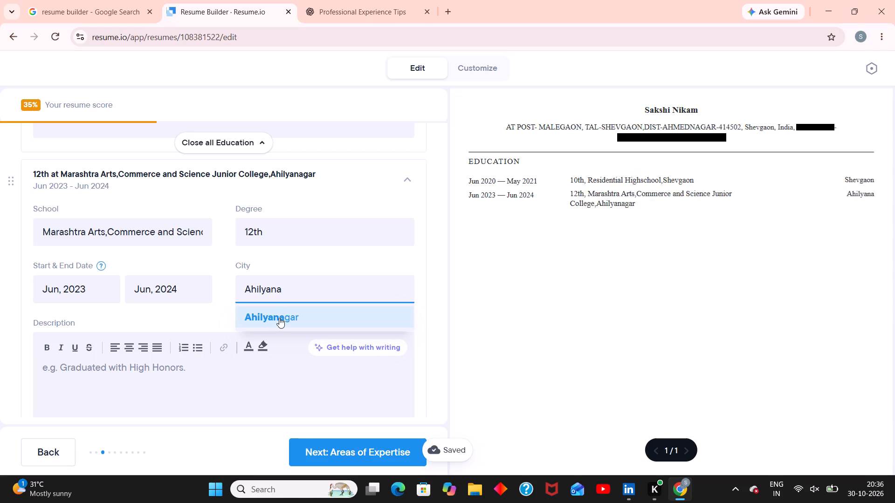
{"action": "left_click", "coordinate": [279, 318]}
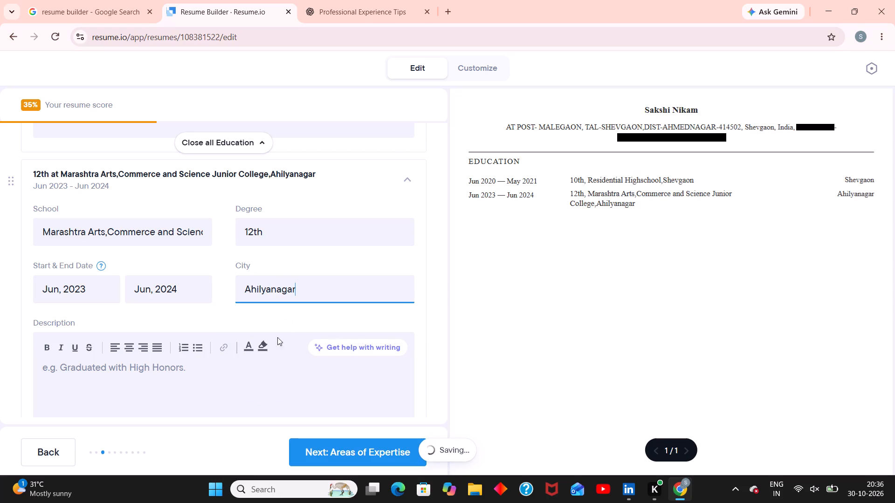
Add a third education entry below the 12th entry.
{"action": "scroll", "coordinate": [227, 359], "scroll_direction": "down", "scroll_amount": 1}
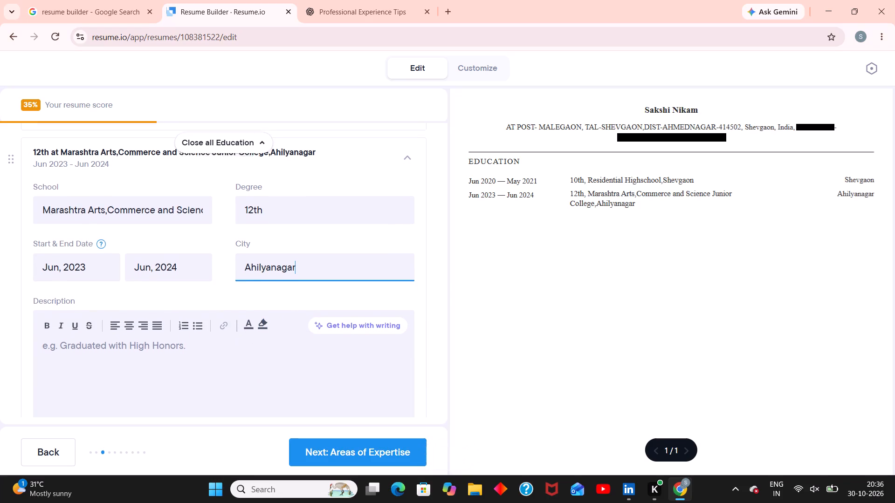
{"action": "scroll", "coordinate": [227, 359], "scroll_direction": "down", "scroll_amount": 3}
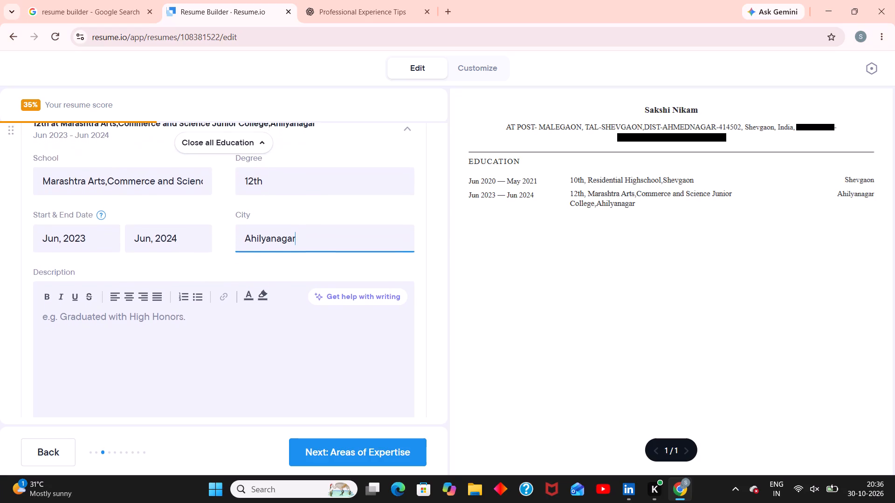
{"action": "scroll", "coordinate": [227, 359], "scroll_direction": "down", "scroll_amount": 2}
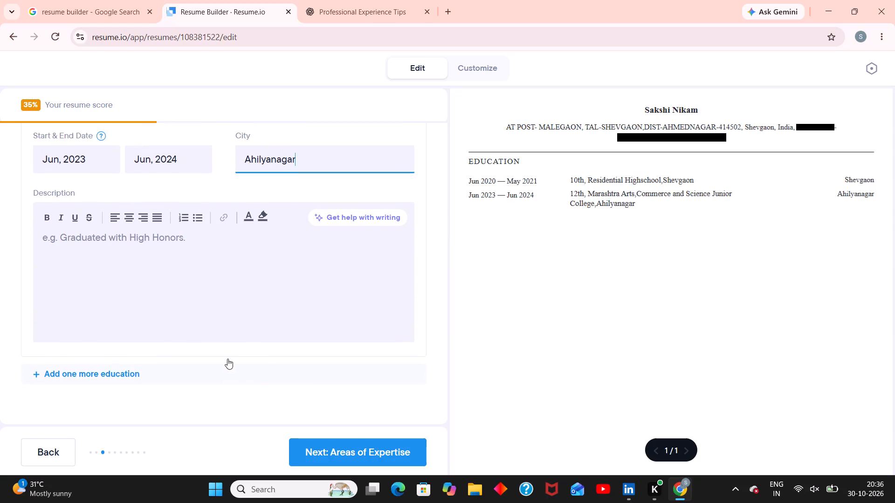
{"action": "scroll", "coordinate": [227, 359], "scroll_direction": "down", "scroll_amount": 1}
{"action": "left_click", "coordinate": [201, 380]}
Enter "Sanjivani University,Kopargaon" as the school in the third education entry.
{"action": "scroll", "coordinate": [136, 385], "scroll_direction": "down", "scroll_amount": 1}
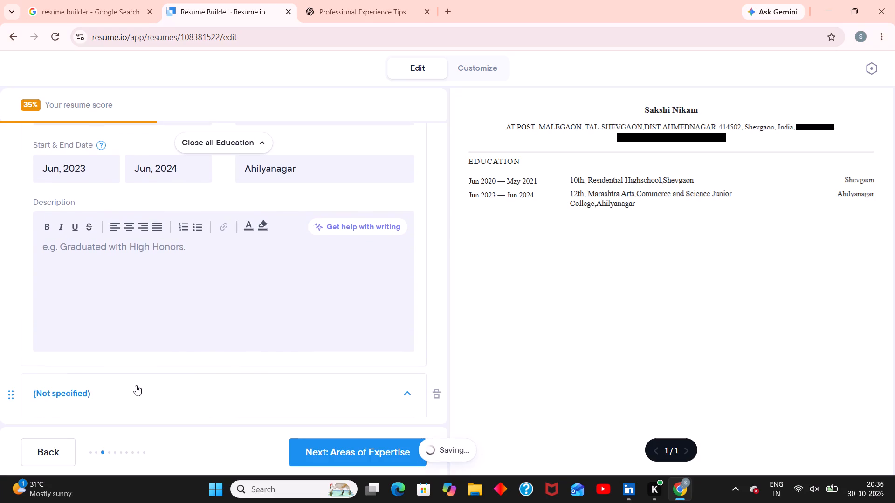
{"action": "scroll", "coordinate": [136, 385], "scroll_direction": "down", "scroll_amount": 1}
{"action": "left_click", "coordinate": [149, 356]}
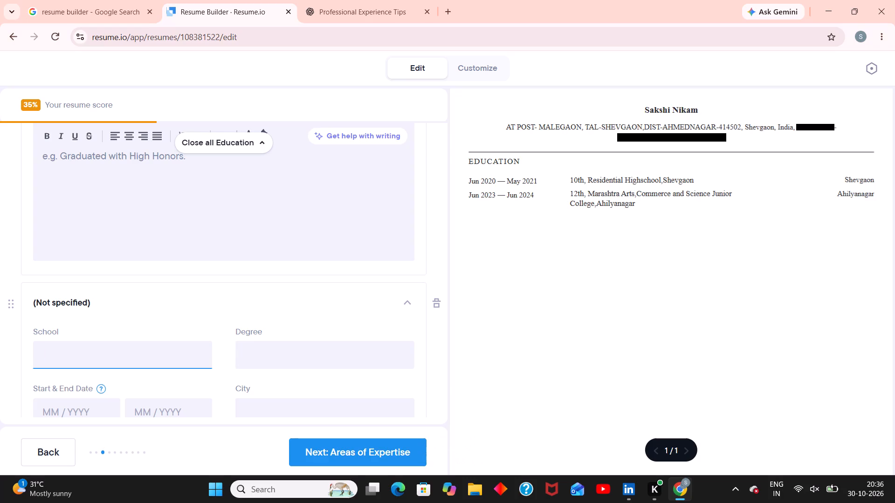
{"action": "key", "text": "s"}
{"action": "type", "text": "anjivam"}
{"action": "key", "text": "BackSpace"}
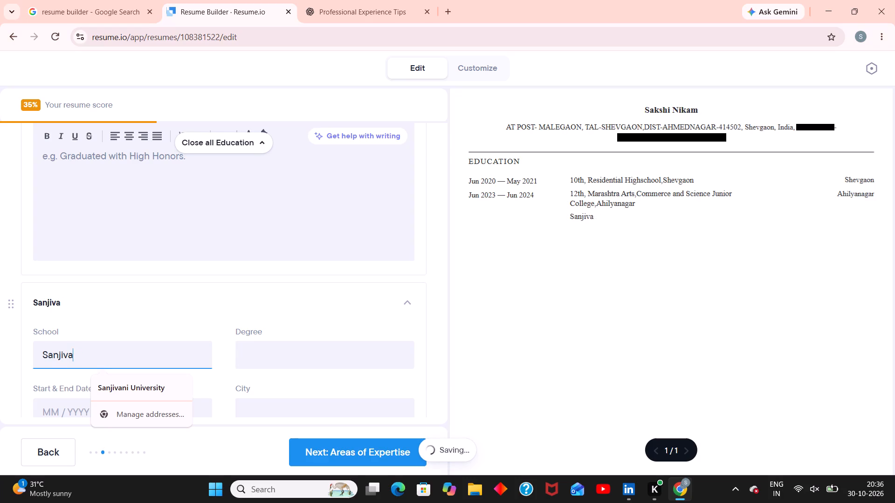
{"action": "left_click", "coordinate": [141, 393]}
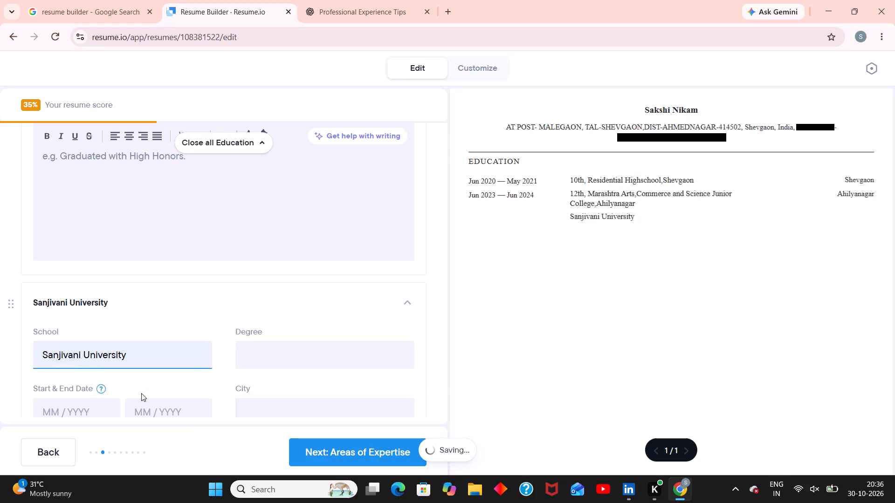
{"action": "key", "text": "comma"}
{"action": "type", "text": "opargaon"}
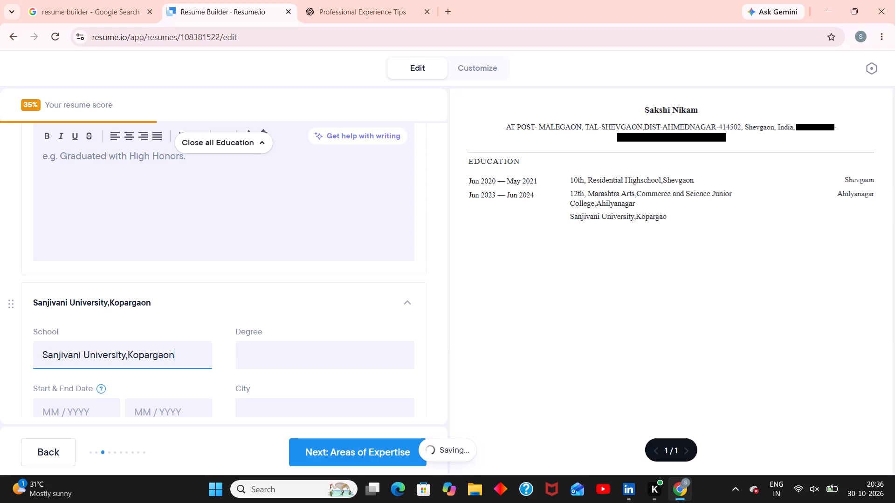
Set the degree of the Sanjivani University education entry to "B.tech".
{"action": "left_click", "coordinate": [267, 360]}
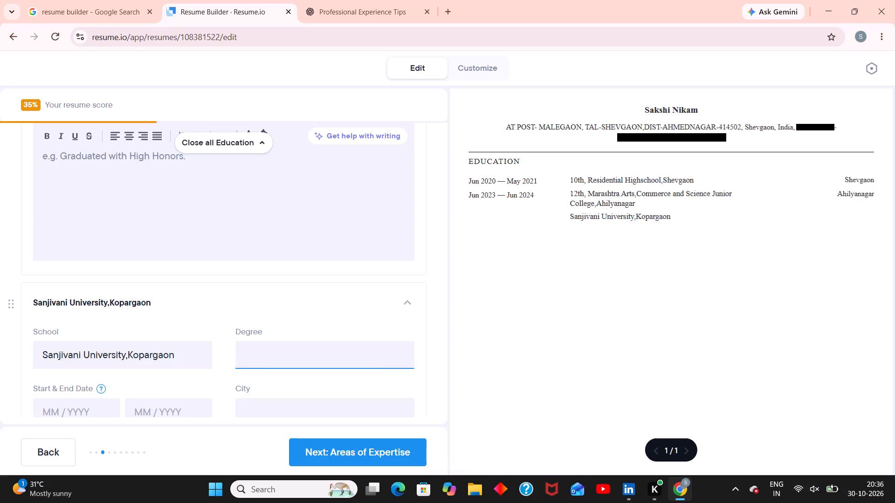
{"action": "type", "text": "b."}
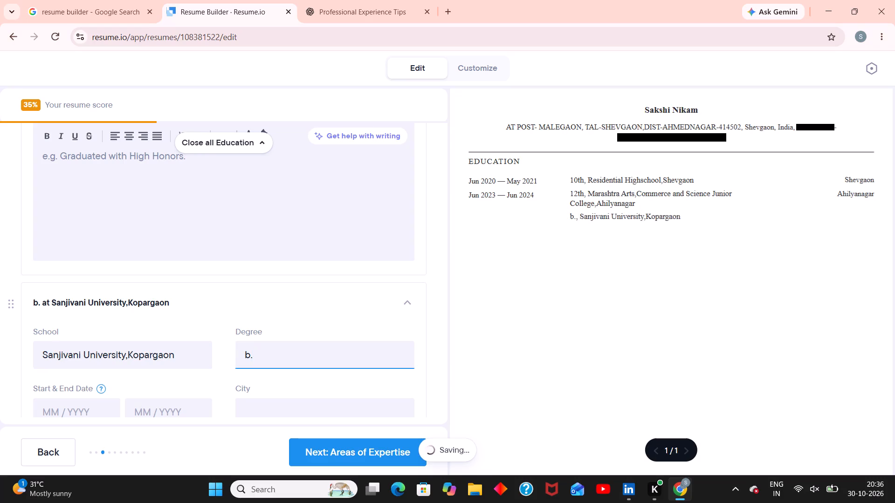
{"action": "key", "text": "BackSpace"}
{"action": "type", "text": "B."}
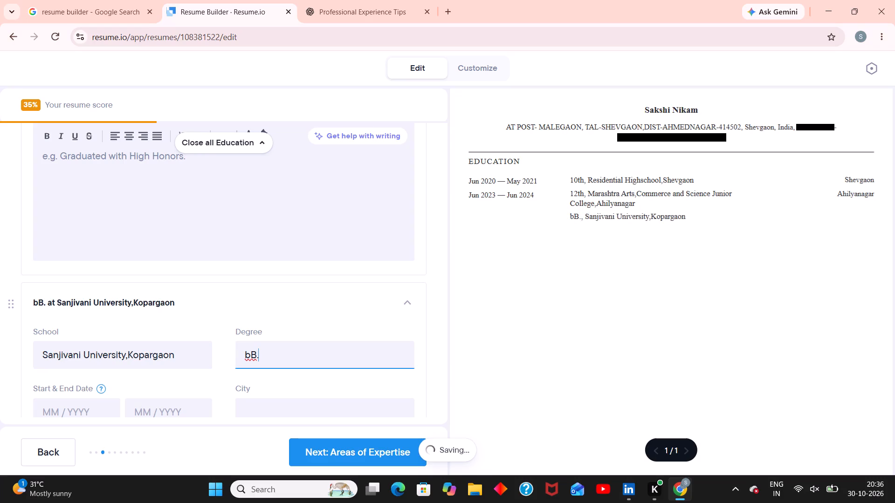
{"action": "key", "text": "Left"}
{"action": "key", "text": "Left"}
{"action": "key", "text": "BackSpace"}
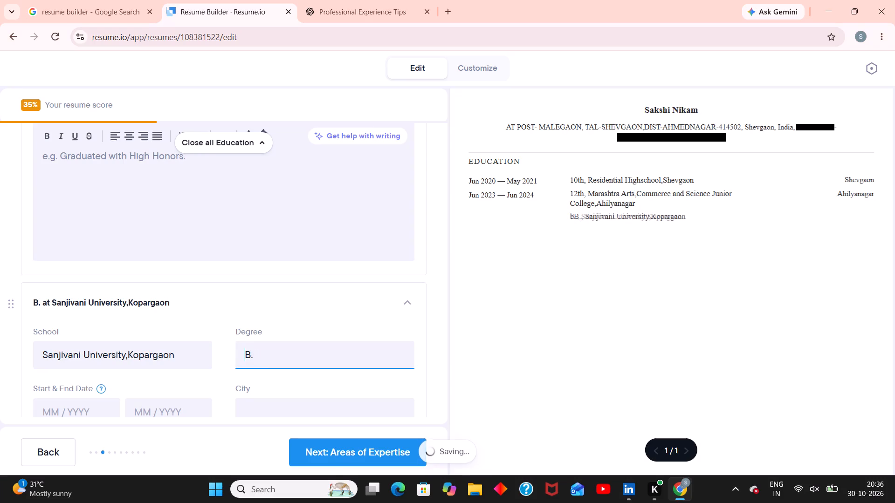
{"action": "left_click", "coordinate": [262, 349]}
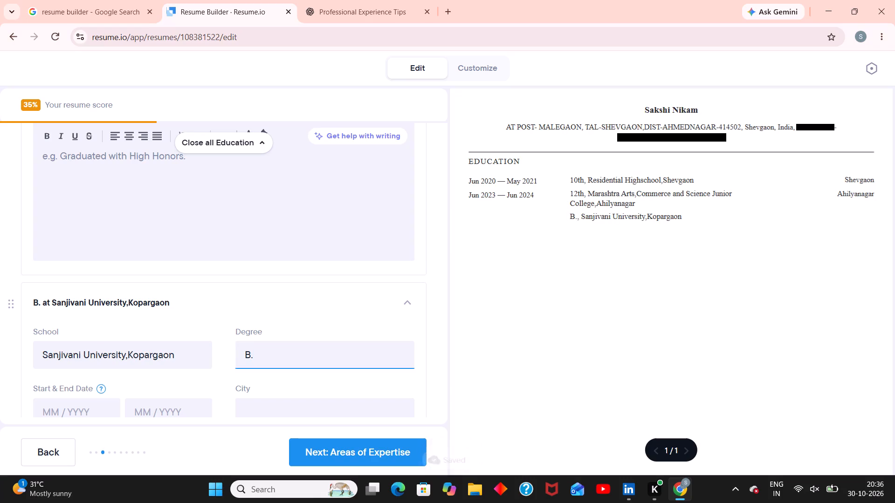
{"action": "type", "text": "tech"}
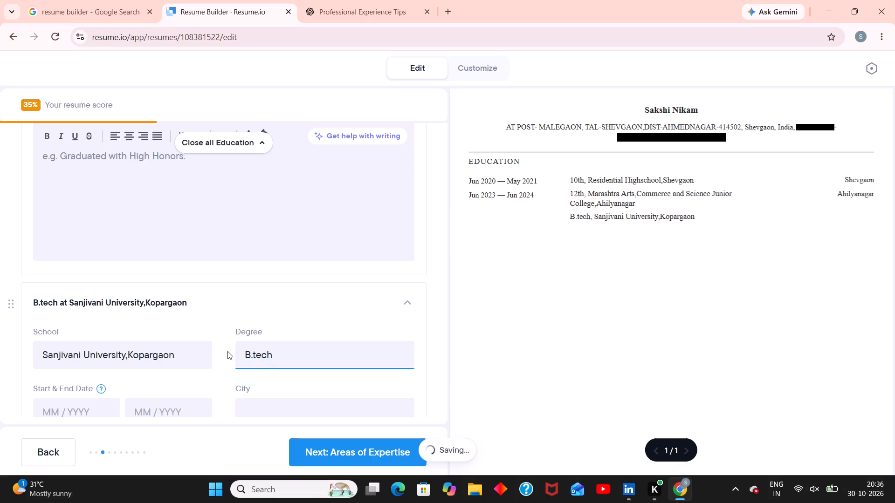
Set the start date of the B.tech education entry to August 2024.
{"action": "scroll", "coordinate": [227, 351], "scroll_direction": "down", "scroll_amount": 2}
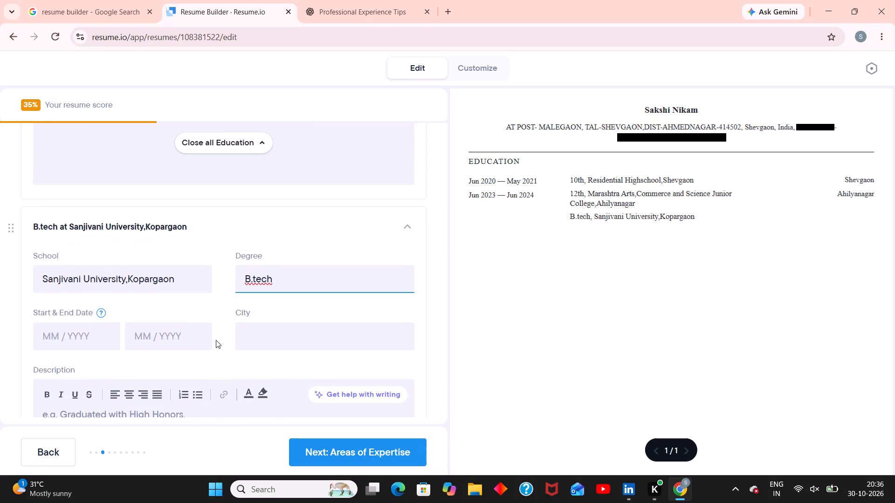
{"action": "left_click", "coordinate": [82, 329]}
{"action": "scroll", "coordinate": [80, 384], "scroll_direction": "down", "scroll_amount": 1}
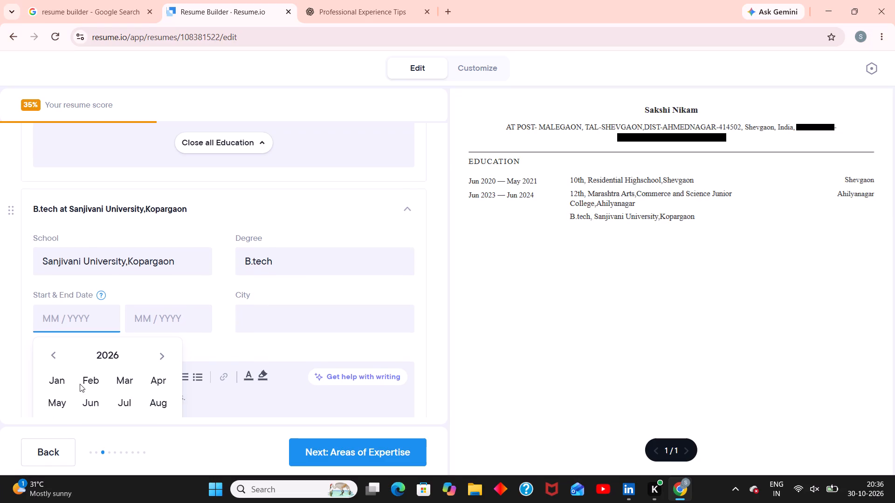
{"action": "scroll", "coordinate": [80, 384], "scroll_direction": "down", "scroll_amount": 1}
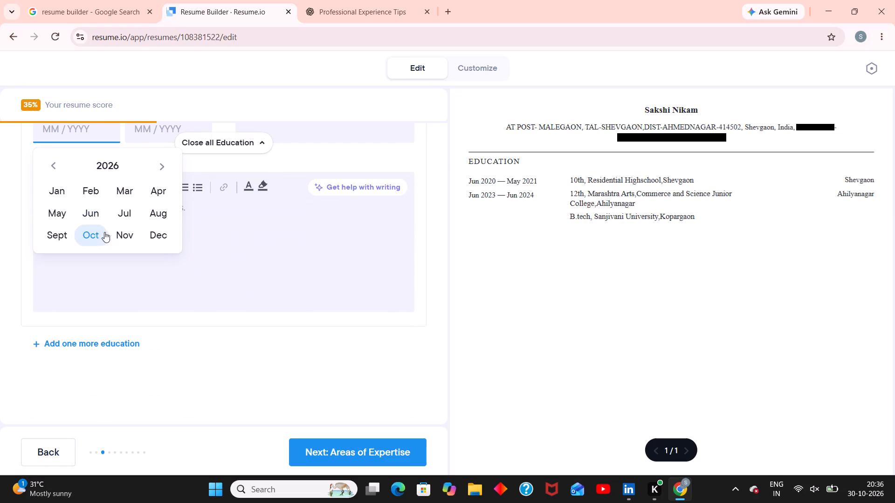
{"action": "left_click", "coordinate": [154, 211]}
{"action": "scroll", "coordinate": [81, 190], "scroll_direction": "up", "scroll_amount": 1}
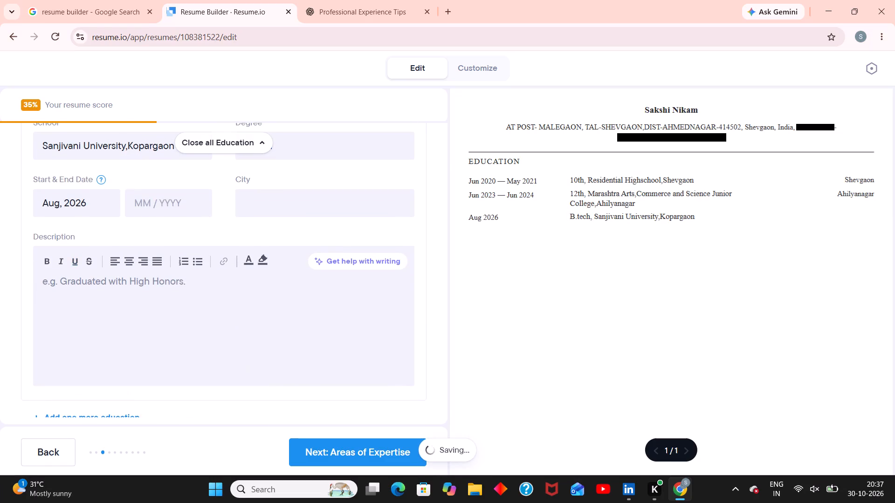
{"action": "left_click", "coordinate": [93, 197]}
{"action": "left_click", "coordinate": [53, 236]}
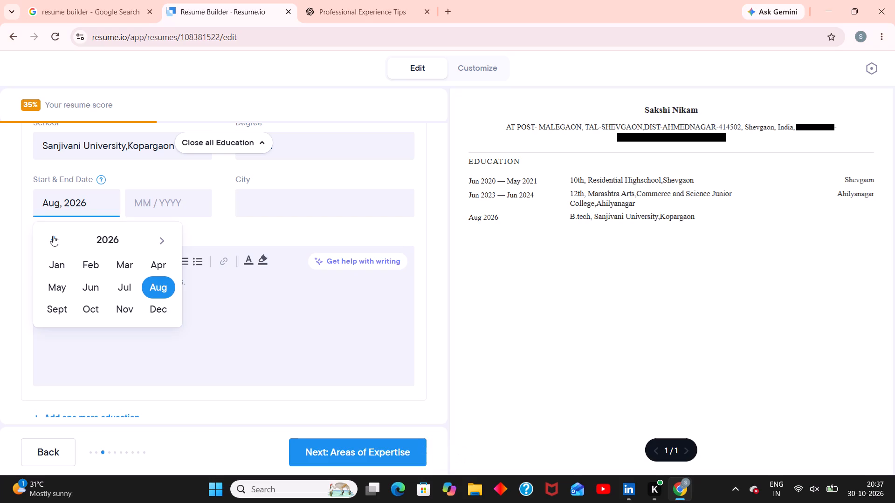
{"action": "left_click", "coordinate": [53, 236]}
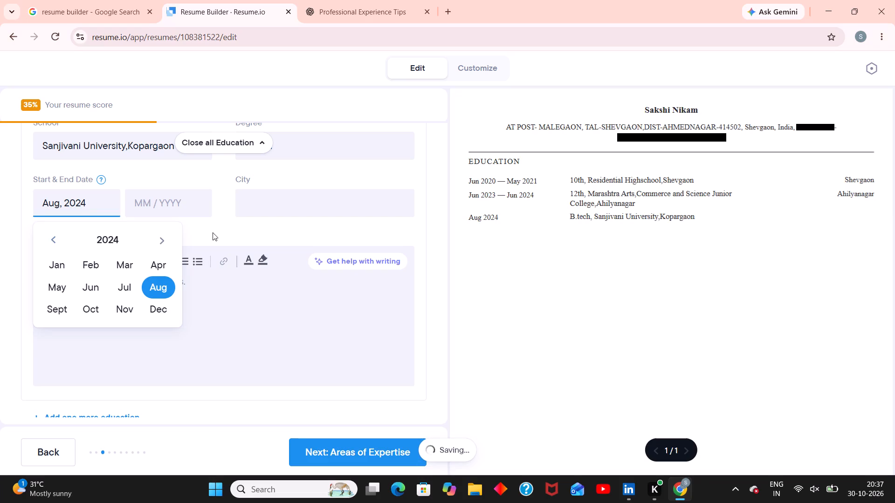
{"action": "left_click", "coordinate": [213, 232]}
Set the end date of the B.tech education entry to May 2028.
{"action": "left_click", "coordinate": [169, 211]}
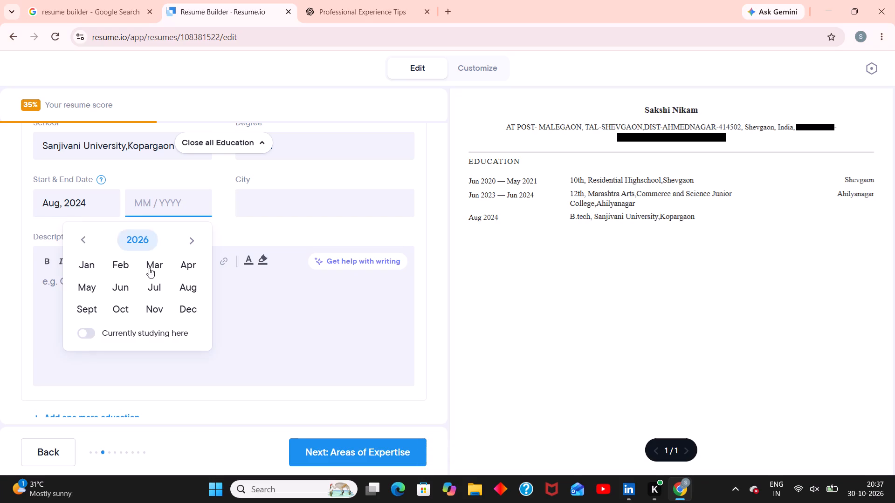
{"action": "left_click", "coordinate": [97, 294]}
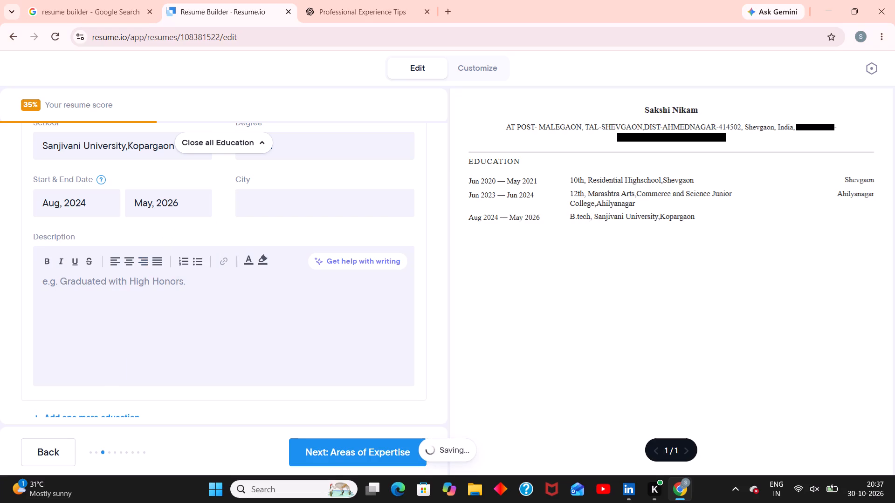
{"action": "left_click", "coordinate": [195, 201]}
{"action": "left_click", "coordinate": [83, 240]}
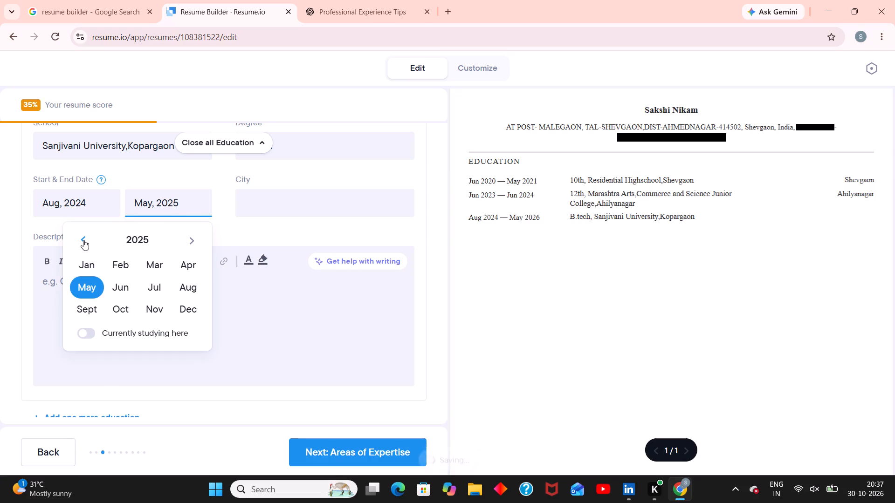
{"action": "left_click", "coordinate": [193, 238]}
{"action": "left_click", "coordinate": [193, 238]}
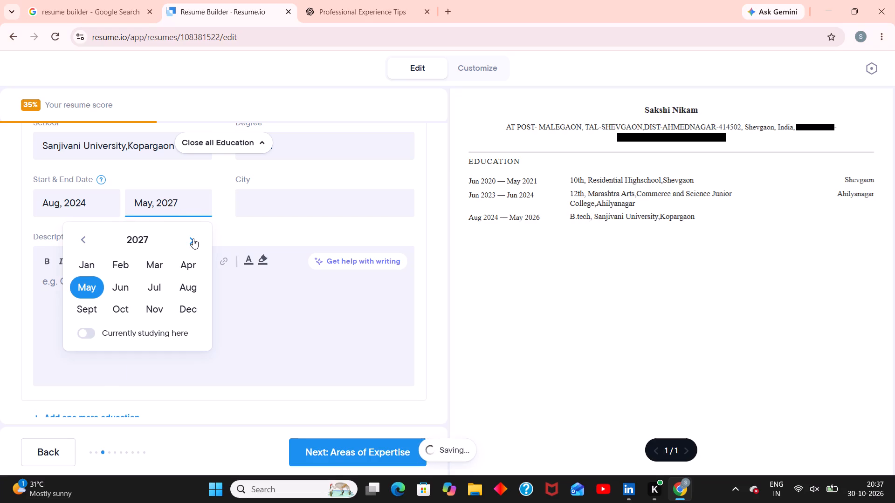
{"action": "left_click", "coordinate": [193, 238]}
Set the city of the B.tech education entry to the suggested Kopargaon.
{"action": "left_click", "coordinate": [261, 205]}
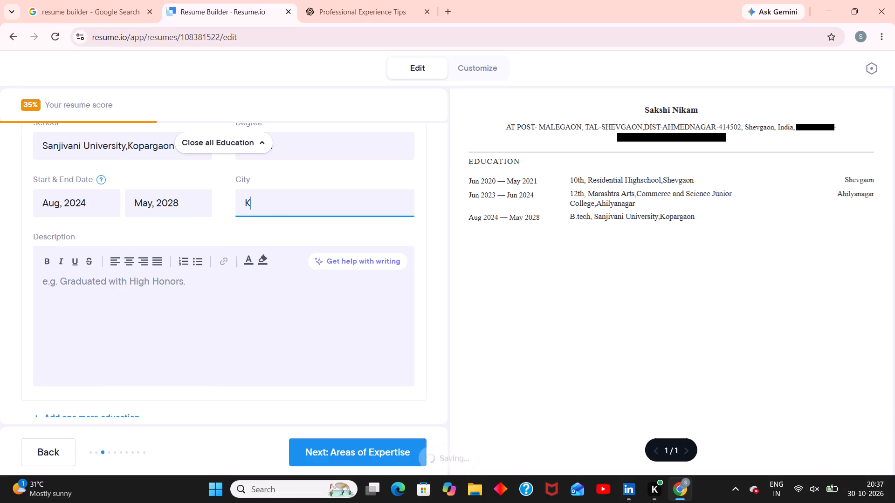
{"action": "type", "text": "opargaon"}
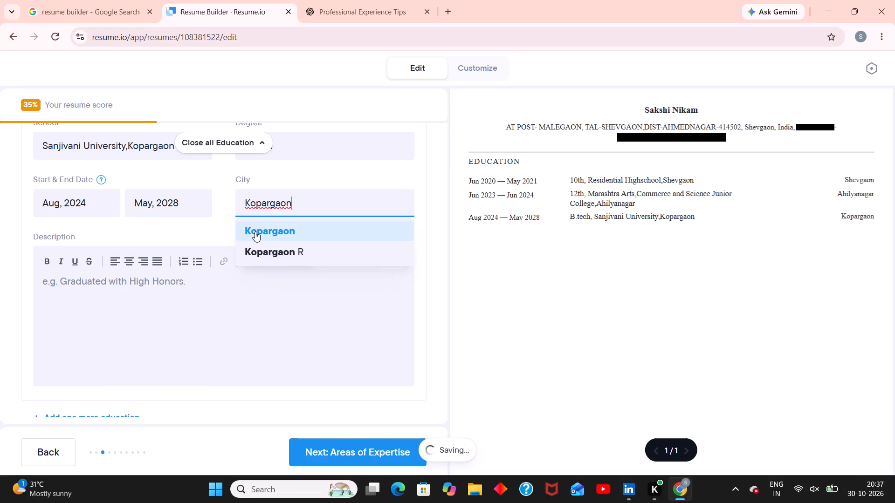
{"action": "left_click", "coordinate": [255, 231]}
{"action": "scroll", "coordinate": [229, 259], "scroll_direction": "down", "scroll_amount": 1}
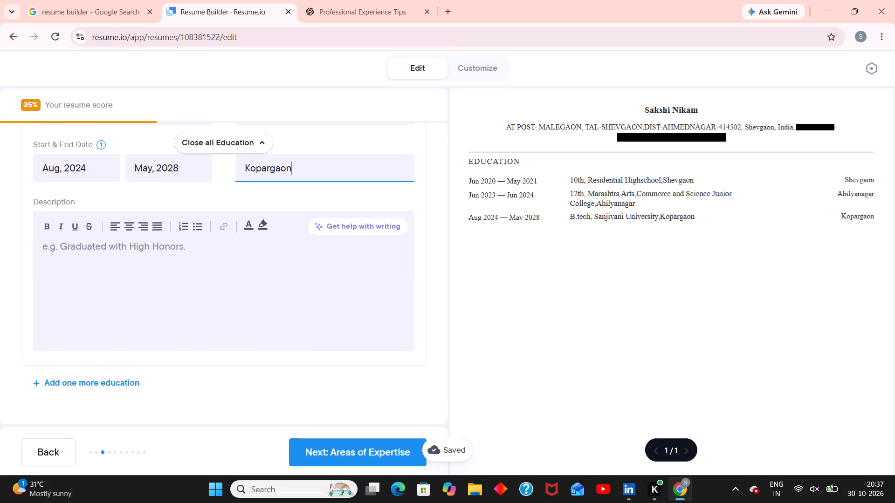
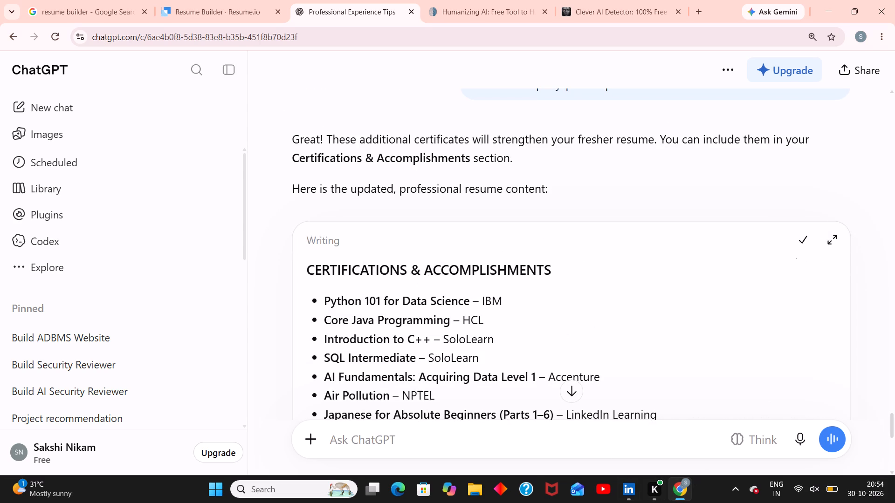
{"action": "left_click", "coordinate": [217, 7]}
{"action": "left_click", "coordinate": [109, 234]}
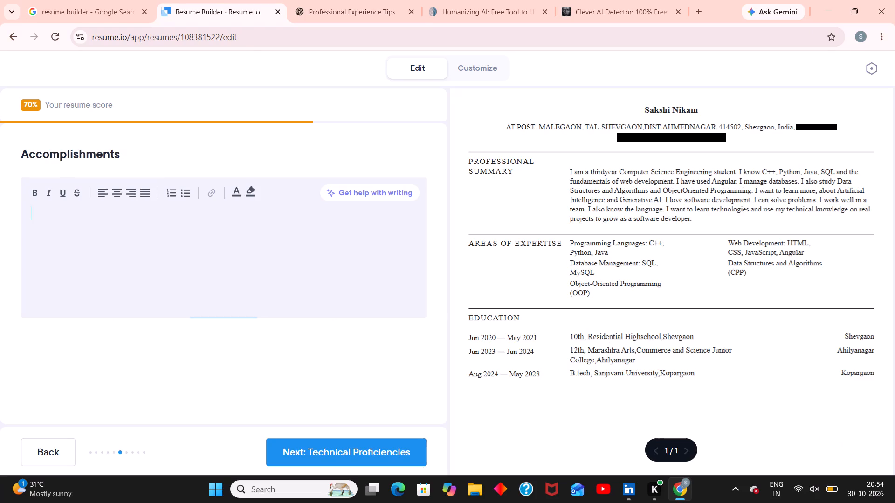
{"action": "key", "text": "ctrl+v"}
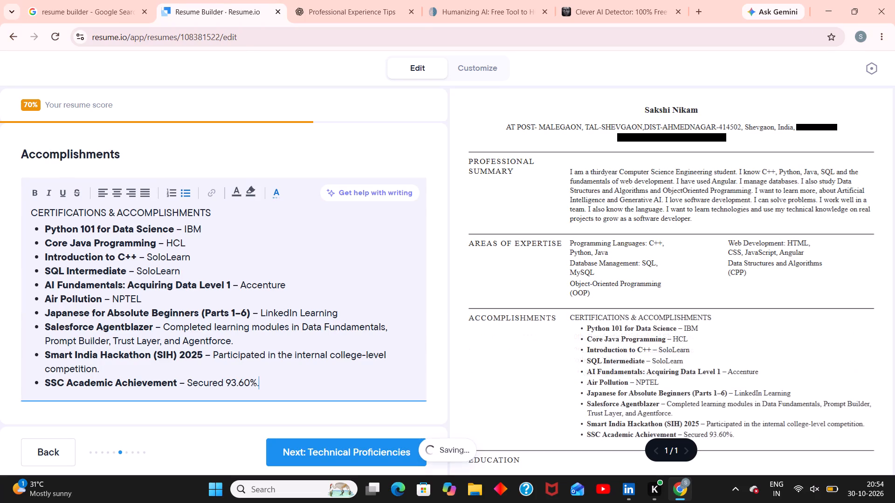
Delete the heading text "CERTIFICATIONS & ACCOMPLISHMENTS" above the bullets in the Accomplishments text.
{"action": "left_click", "coordinate": [212, 213]}
{"action": "key", "text": "BackSpace"}
{"action": "key", "text": "BackSpace"}
{"action": "key", "text": "BackSpace"}
{"action": "key", "text": "BackSpace"}
{"action": "key", "text": "BackSpace"}
{"action": "key", "text": "BackSpace"}
{"action": "key", "text": "BackSpace"}
{"action": "key", "text": "BackSpace"}
{"action": "key", "text": "BackSpace"}
{"action": "key", "text": "BackSpace"}
{"action": "key", "text": "BackSpace"}
{"action": "key", "text": "BackSpace"}
{"action": "key", "text": "BackSpace"}
{"action": "key", "text": "BackSpace"}
{"action": "key", "text": "BackSpace"}
{"action": "key", "text": "BackSpace"}
{"action": "key", "text": "BackSpace"}
{"action": "key", "text": "BackSpace"}
{"action": "key", "text": "BackSpace"}
{"action": "key", "text": "BackSpace"}
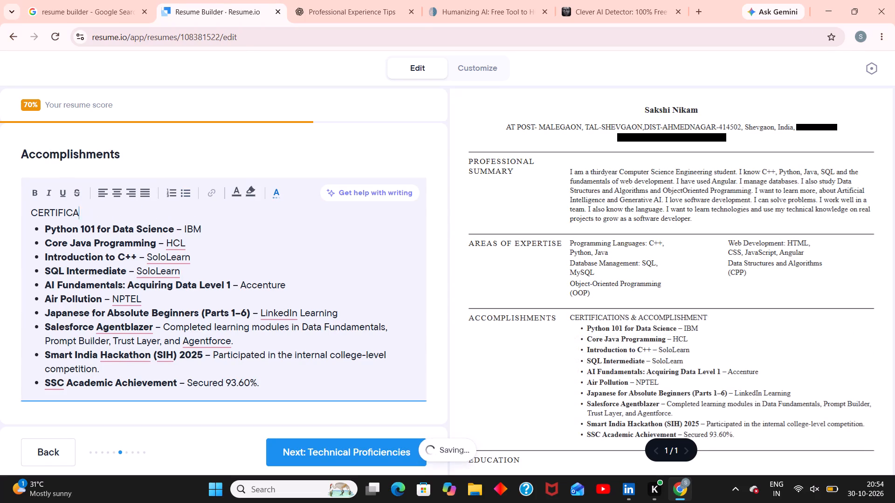
{"action": "key", "text": "BackSpace"}
{"action": "key", "text": "BackSpace"}
{"action": "key", "text": "BackSpace"}
{"action": "key", "text": "BackSpace"}
{"action": "key", "text": "BackSpace"}
{"action": "key", "text": "BackSpace"}
{"action": "key", "text": "BackSpace"}
{"action": "key", "text": "BackSpace"}
{"action": "key", "text": "BackSpace"}
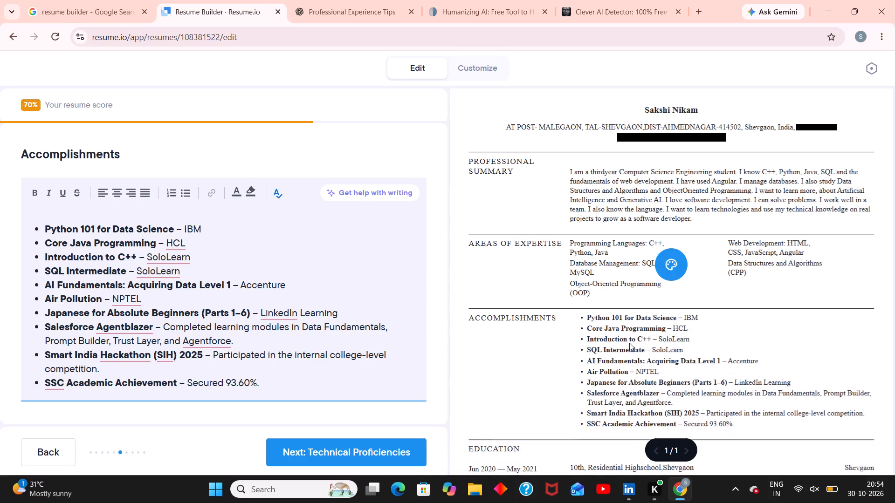
Delete the SSC Academic Achievement bullet from the end of the Accomplishments list.
{"action": "left_click", "coordinate": [277, 385]}
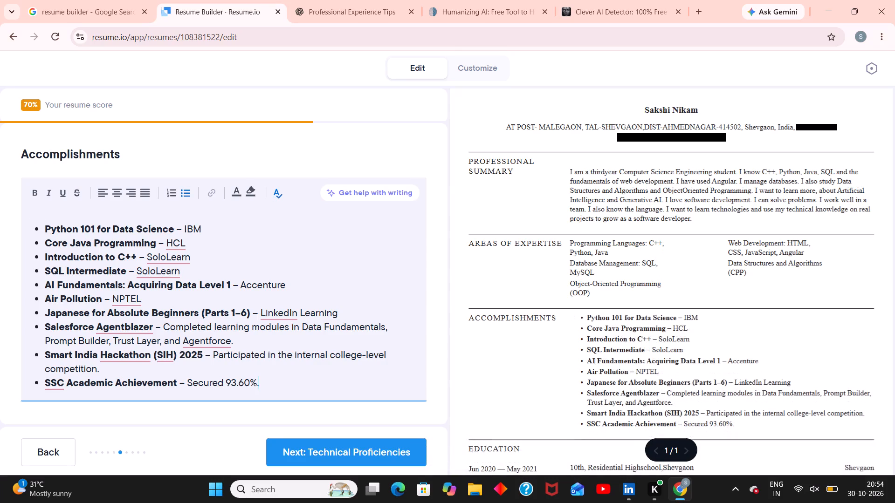
{"action": "key", "text": "BackSpace"}
{"action": "key", "text": "BackSpace"}
{"action": "key", "text": "BackSpace"}
{"action": "key", "text": "BackSpace"}
{"action": "key", "text": "BackSpace"}
{"action": "key", "text": "BackSpace"}
{"action": "key", "text": "BackSpace"}
{"action": "key", "text": "BackSpace"}
{"action": "key", "text": "BackSpace"}
{"action": "key", "text": "BackSpace"}
{"action": "key", "text": "BackSpace"}
{"action": "key", "text": "BackSpace"}
{"action": "key", "text": "BackSpace"}
{"action": "key", "text": "BackSpace"}
{"action": "key", "text": "BackSpace"}
{"action": "key", "text": "BackSpace"}
{"action": "key", "text": "BackSpace"}
{"action": "key", "text": "BackSpace"}
{"action": "key", "text": "BackSpace"}
{"action": "key", "text": "BackSpace"}
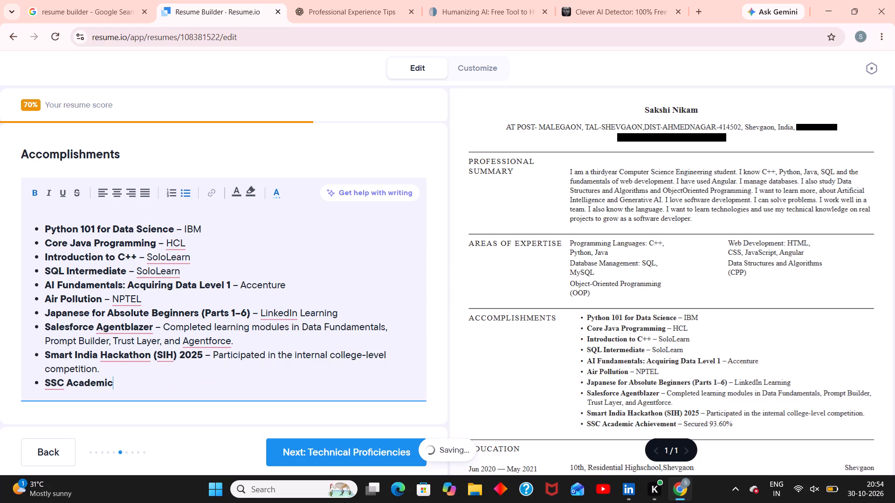
{"action": "key", "text": "BackSpace"}
{"action": "key", "text": "BackSpace"}
{"action": "key", "text": "BackSpace"}
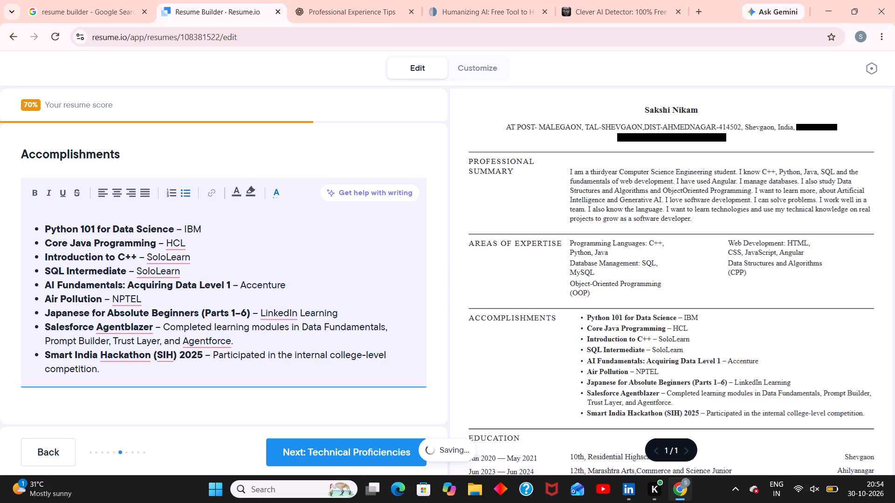
Delete the "AI Fundamentals: Acquiring Data Level 1 – Accenture" bullet from the Accomplishments list and close the gap.
{"action": "scroll", "coordinate": [271, 347], "scroll_direction": "down", "scroll_amount": 1}
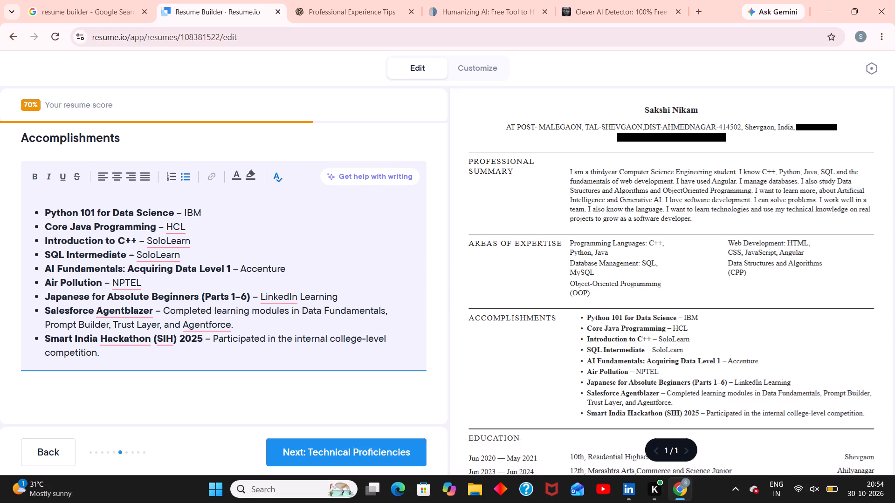
{"action": "scroll", "coordinate": [271, 347], "scroll_direction": "down", "scroll_amount": 1}
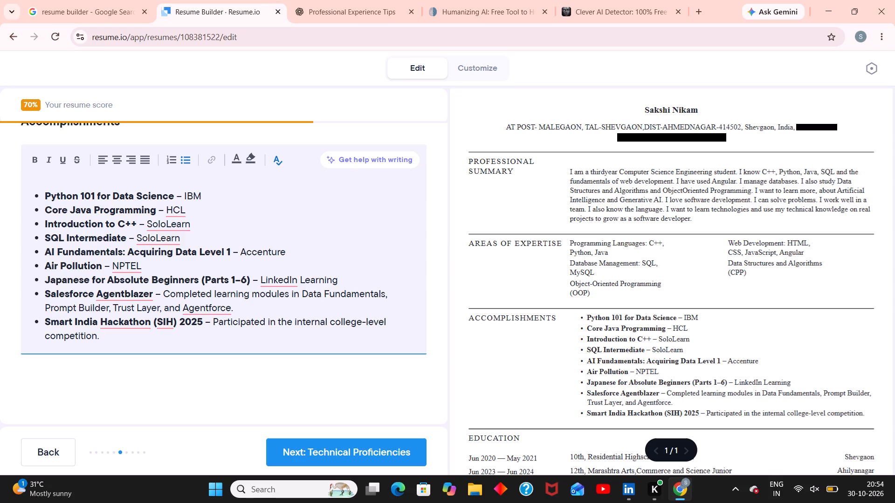
{"action": "left_click", "coordinate": [291, 250]}
{"action": "key", "text": "BackSpace"}
{"action": "key", "text": "BackSpace"}
{"action": "key", "text": "BackSpace"}
{"action": "key", "text": "BackSpace"}
{"action": "key", "text": "BackSpace"}
{"action": "key", "text": "BackSpace"}
{"action": "key", "text": "BackSpace"}
{"action": "key", "text": "BackSpace"}
{"action": "key", "text": "BackSpace"}
{"action": "key", "text": "BackSpace"}
{"action": "key", "text": "BackSpace"}
{"action": "key", "text": "BackSpace"}
{"action": "key", "text": "BackSpace"}
{"action": "key", "text": "BackSpace"}
{"action": "key", "text": "BackSpace"}
{"action": "key", "text": "BackSpace"}
{"action": "key", "text": "BackSpace"}
{"action": "key", "text": "BackSpace"}
{"action": "key", "text": "BackSpace"}
{"action": "key", "text": "BackSpace"}
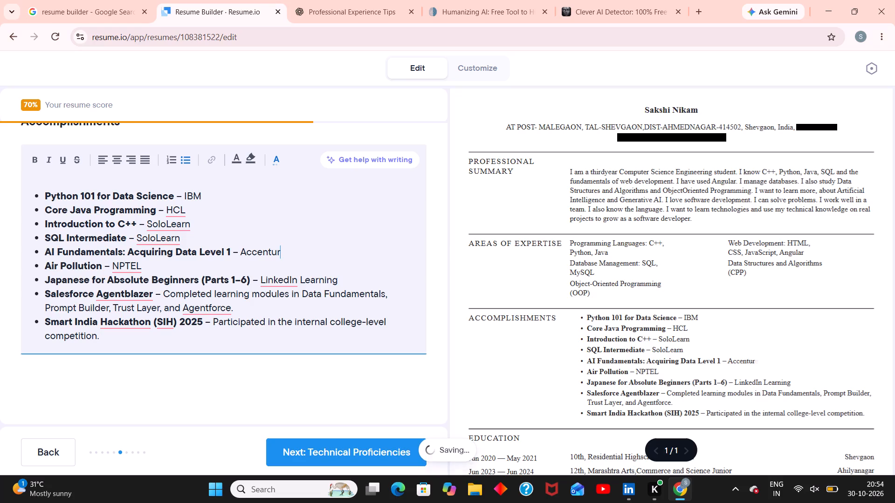
{"action": "key", "text": "BackSpace"}
{"action": "key", "text": "BackSpace"}
{"action": "key", "text": "BackSpace"}
{"action": "key", "text": "BackSpace"}
{"action": "key", "text": "BackSpace"}
{"action": "key", "text": "BackSpace"}
{"action": "key", "text": "BackSpace"}
{"action": "key", "text": "BackSpace"}
{"action": "key", "text": "BackSpace"}
{"action": "key", "text": "BackSpace"}
{"action": "key", "text": "BackSpace"}
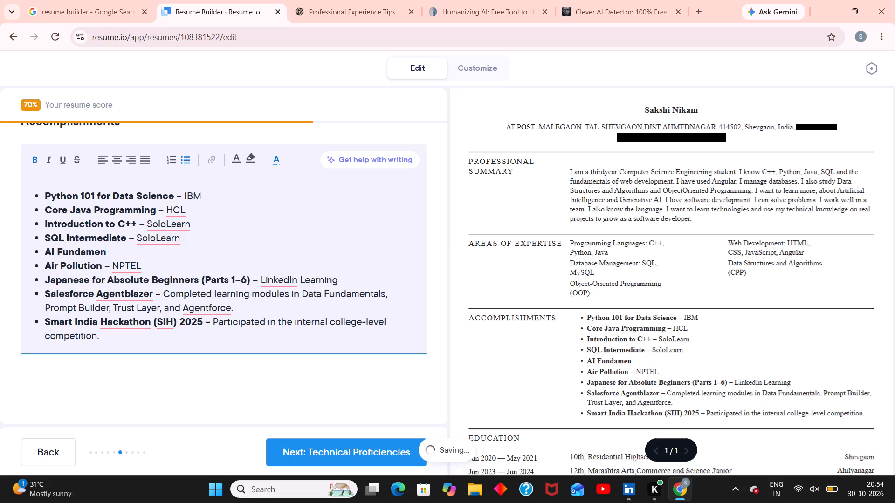
{"action": "key", "text": "BackSpace"}
{"action": "key", "text": "BackSpace"}
{"action": "key", "text": "BackSpace"}
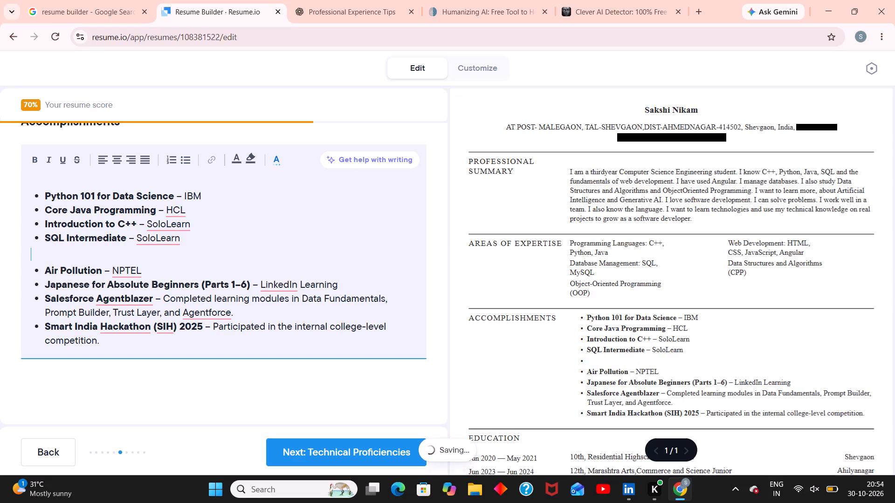
{"action": "key", "text": "BackSpace"}
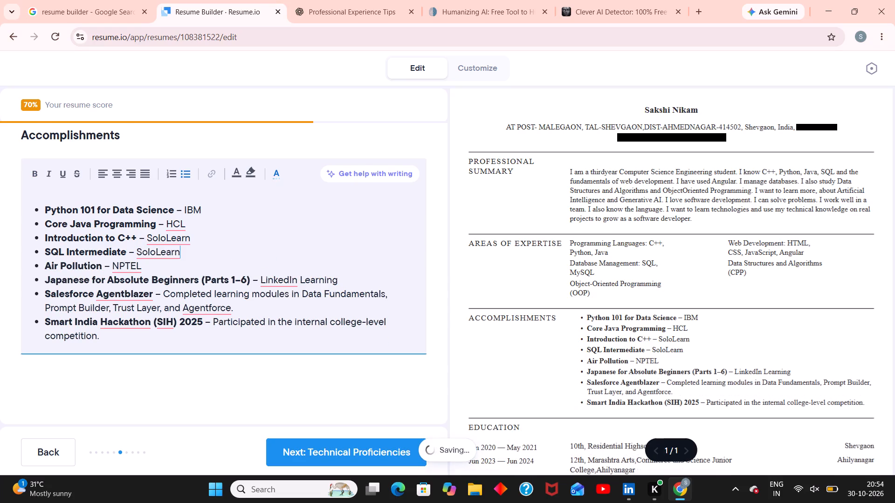
{"action": "scroll", "coordinate": [297, 292], "scroll_direction": "down", "scroll_amount": 1}
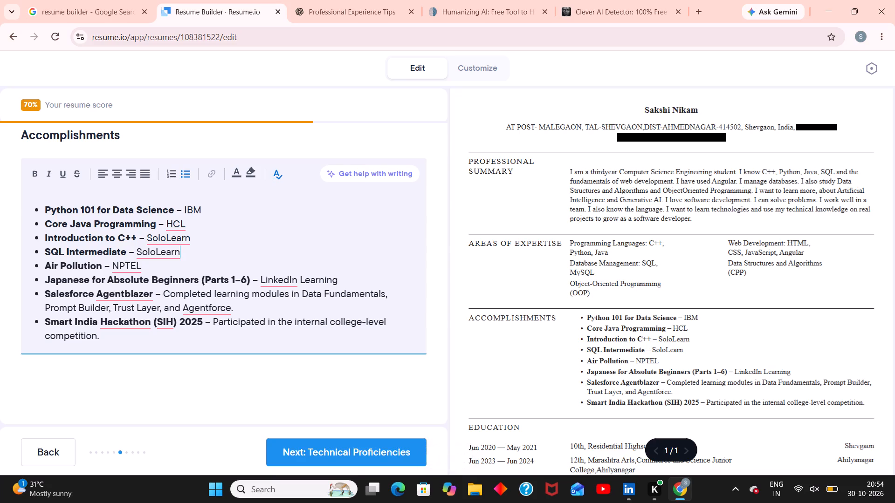
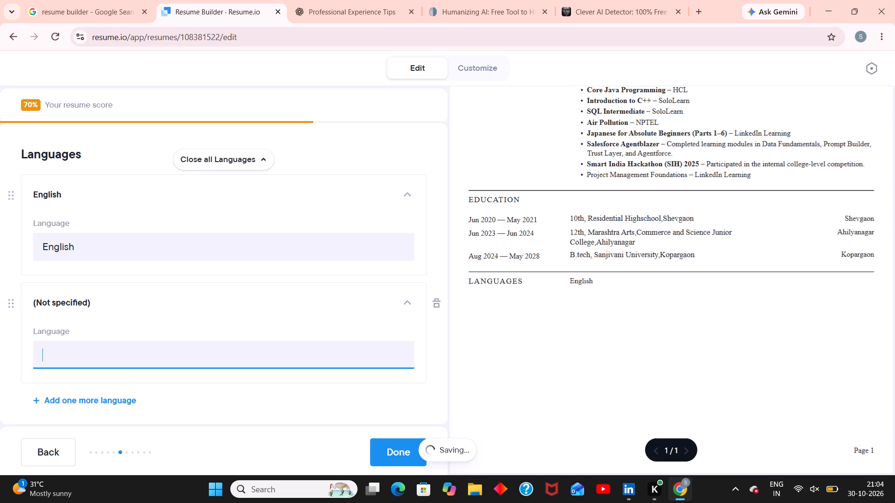
{"action": "key", "text": "h"}
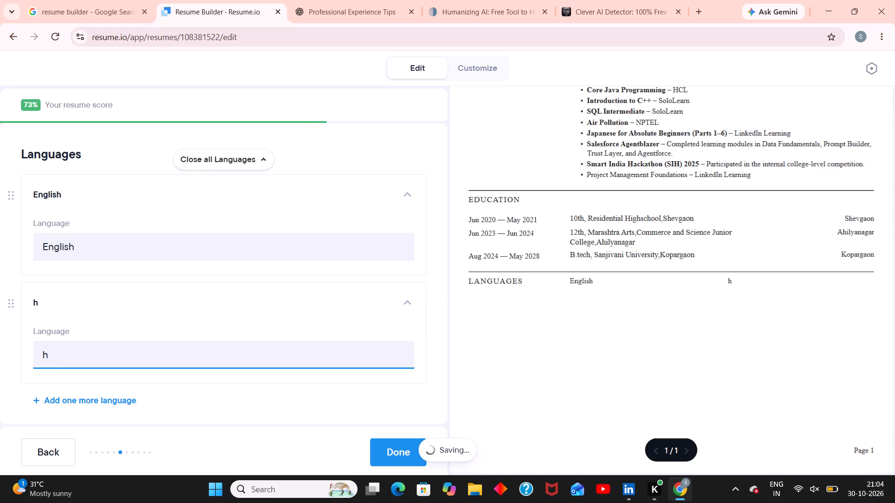
{"action": "key", "text": "BackSpace"}
{"action": "key", "text": "h"}
{"action": "type", "text": "indi"}
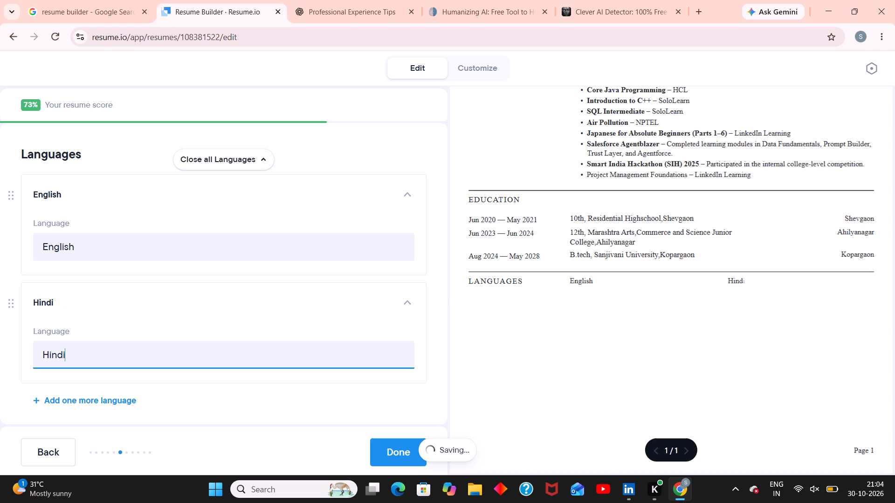
{"action": "key", "text": "space"}
{"action": "key", "text": "Return"}
Add Marathi as the third language and finish the Languages section.
{"action": "left_click", "coordinate": [40, 401]}
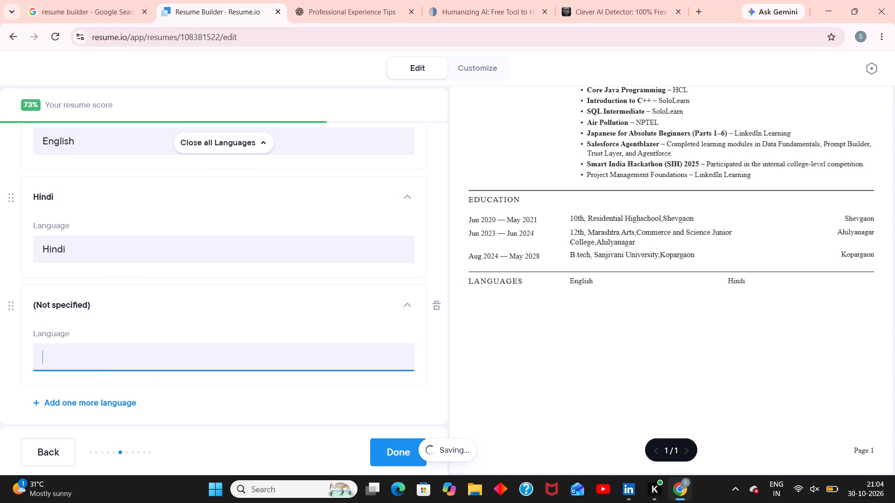
{"action": "key", "text": "m"}
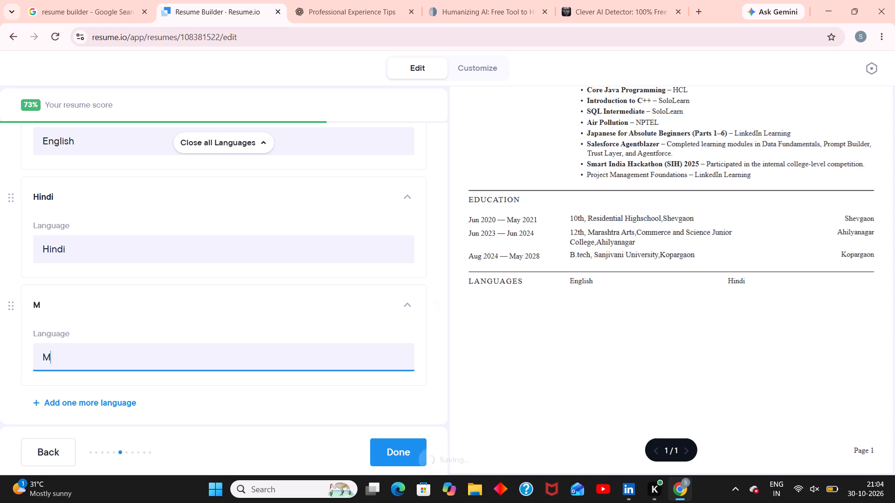
{"action": "type", "text": "arathi"}
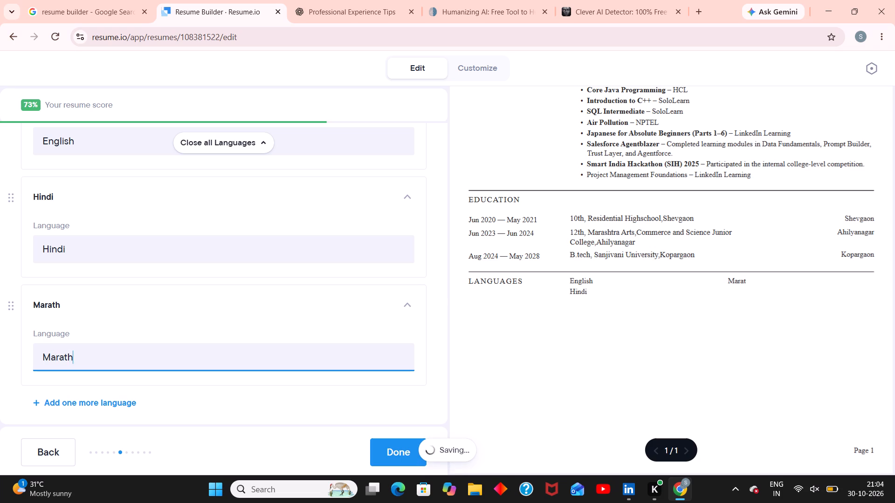
{"action": "left_click", "coordinate": [400, 455]}
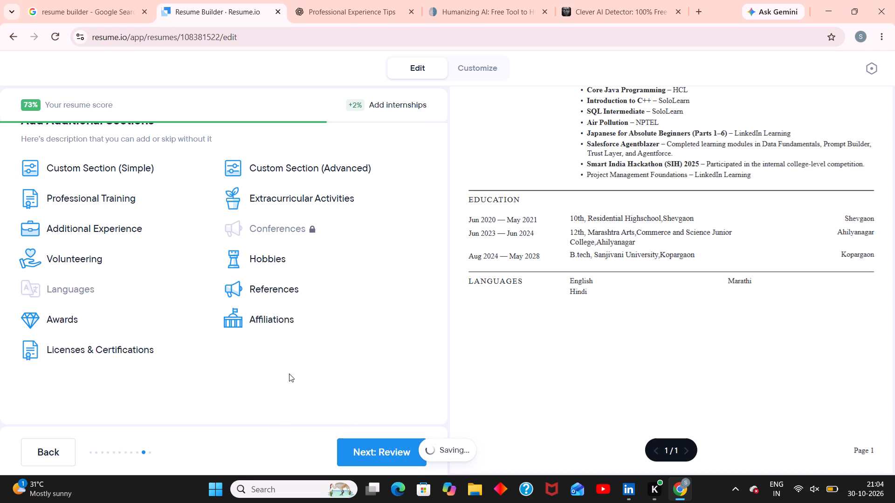
Check the Power Statement and AI review pages, and return to Additional Sections.
{"action": "left_click", "coordinate": [55, 446]}
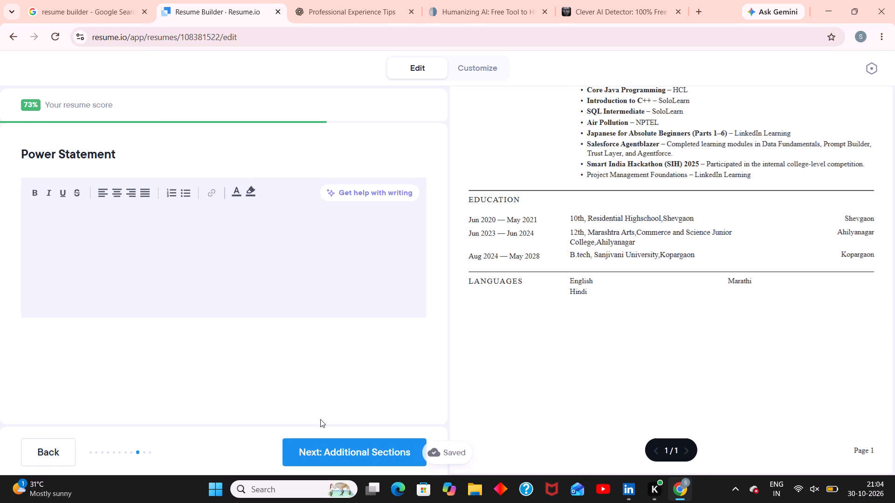
{"action": "left_click", "coordinate": [321, 456]}
{"action": "left_click", "coordinate": [346, 451]}
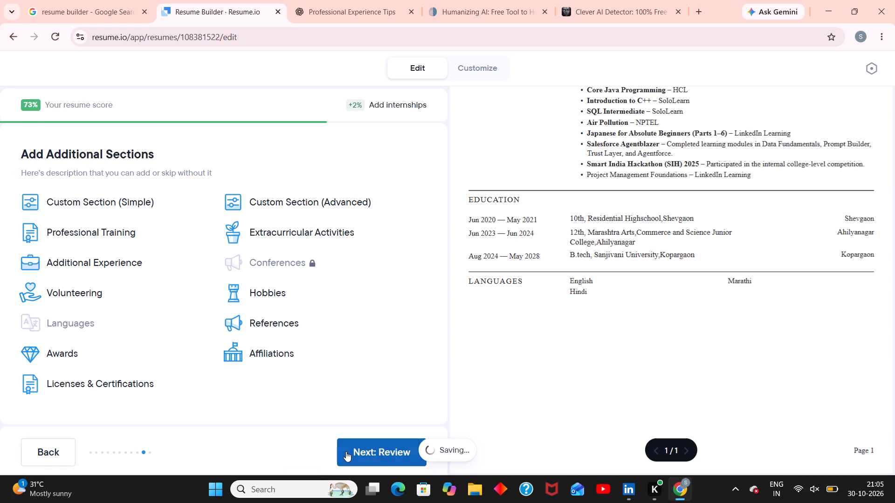
{"action": "scroll", "coordinate": [291, 350], "scroll_direction": "down", "scroll_amount": 1}
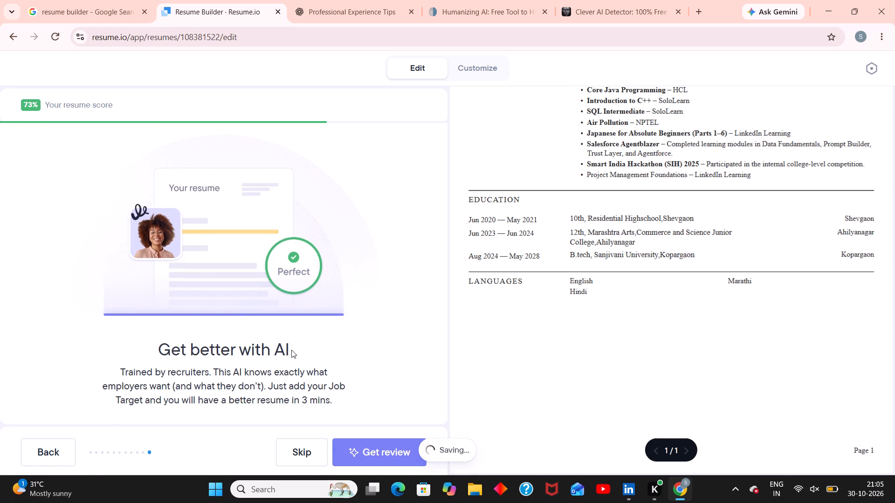
{"action": "scroll", "coordinate": [291, 350], "scroll_direction": "down", "scroll_amount": 1}
{"action": "scroll", "coordinate": [170, 398], "scroll_direction": "down", "scroll_amount": 1}
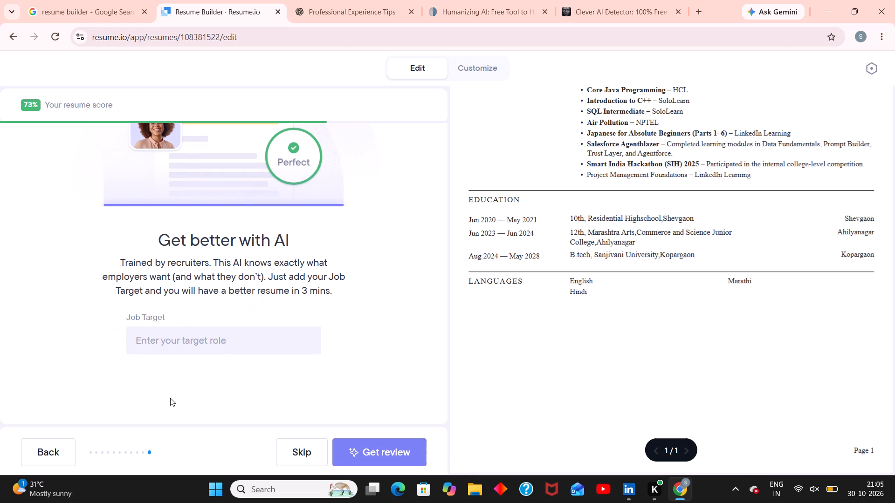
{"action": "left_click", "coordinate": [48, 446]}
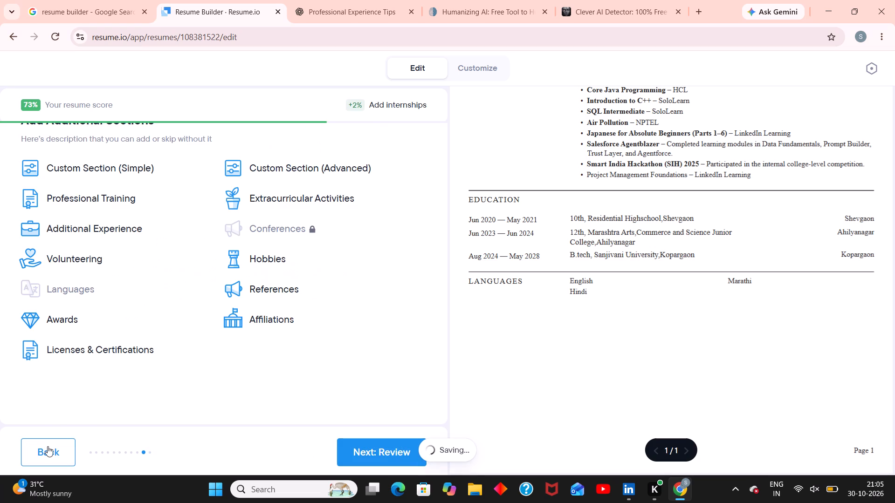
Go back to Technical Proficiencies to check its entries, and return to Additional Sections without changes.
{"action": "scroll", "coordinate": [150, 353], "scroll_direction": "right", "scroll_amount": 1}
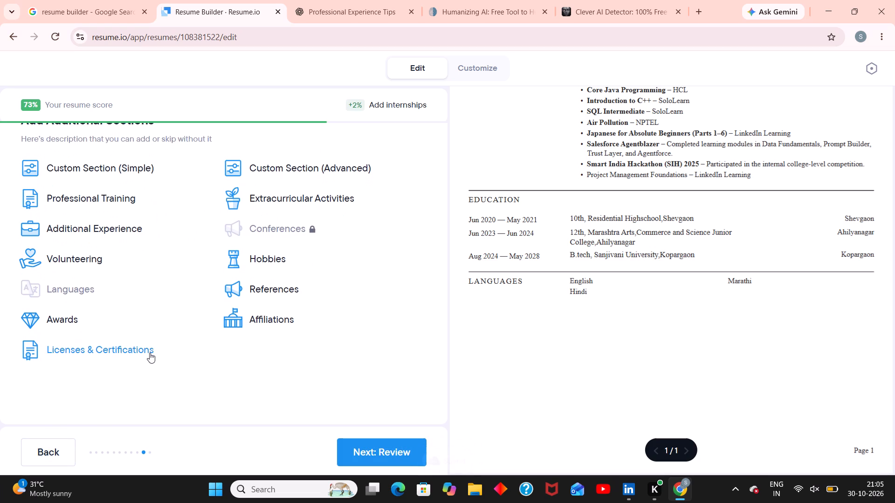
{"action": "scroll", "coordinate": [150, 353], "scroll_direction": "right", "scroll_amount": 1}
{"action": "left_click", "coordinate": [52, 445]}
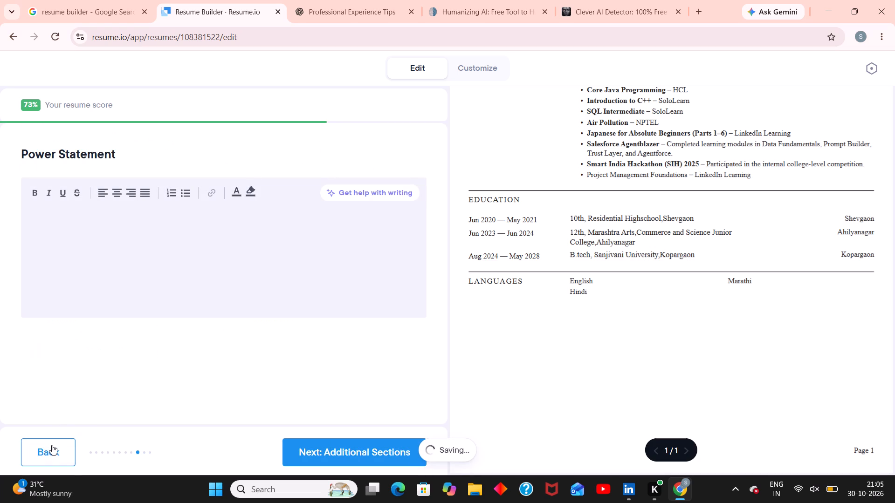
{"action": "left_click", "coordinate": [52, 445]}
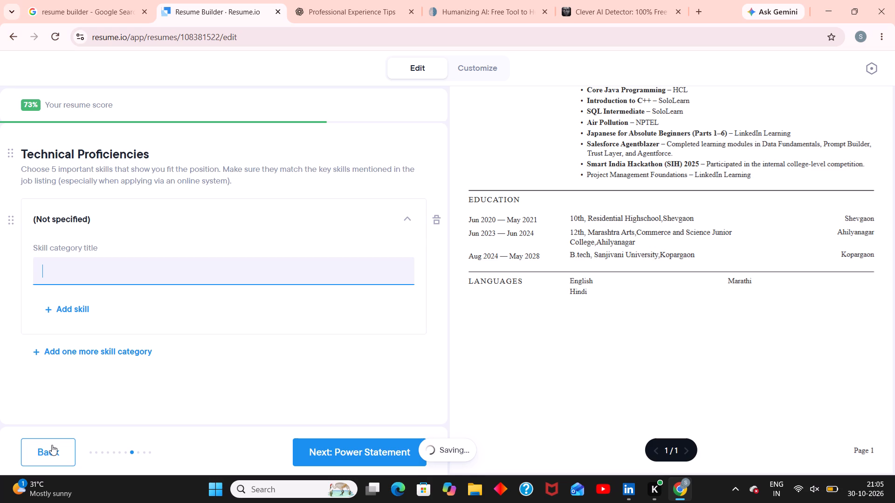
{"action": "scroll", "coordinate": [345, 396], "scroll_direction": "down", "scroll_amount": 1}
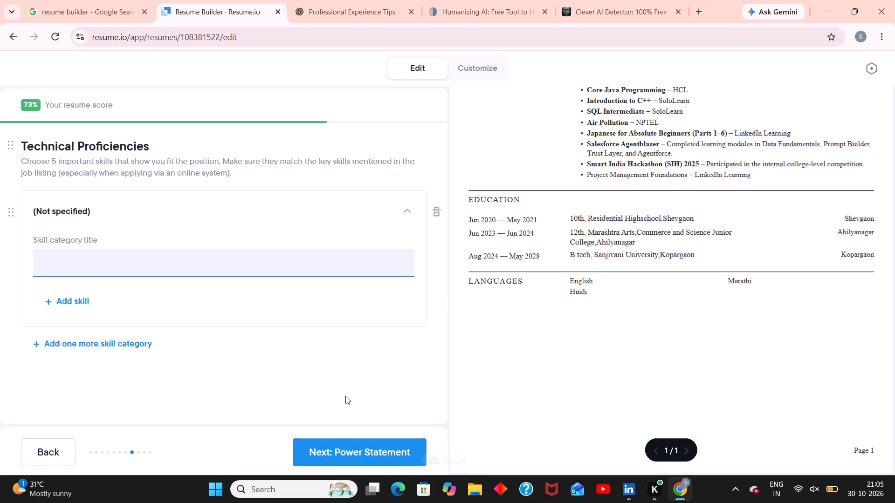
{"action": "scroll", "coordinate": [345, 396], "scroll_direction": "down", "scroll_amount": 1}
{"action": "left_click", "coordinate": [370, 435]}
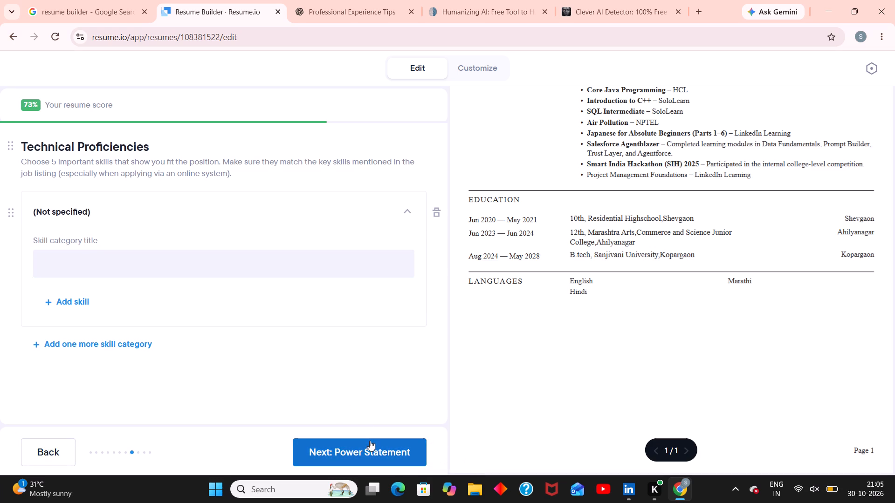
{"action": "left_click", "coordinate": [370, 441]}
{"action": "left_click", "coordinate": [361, 459]}
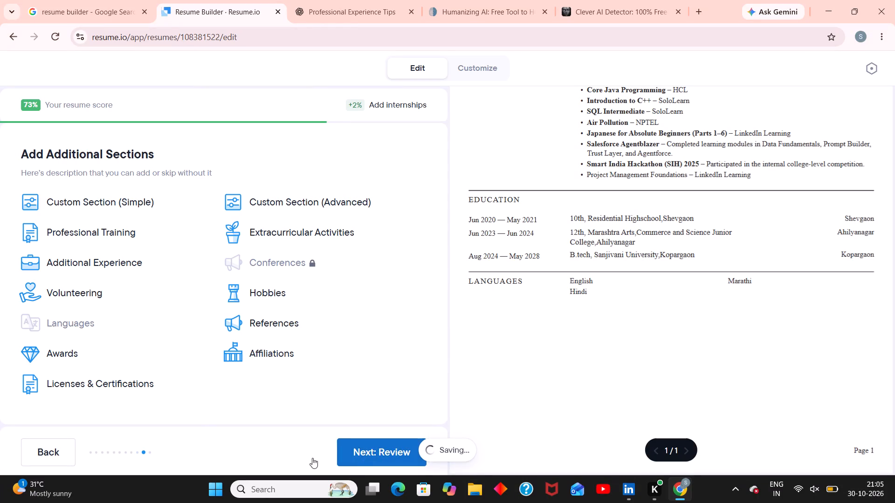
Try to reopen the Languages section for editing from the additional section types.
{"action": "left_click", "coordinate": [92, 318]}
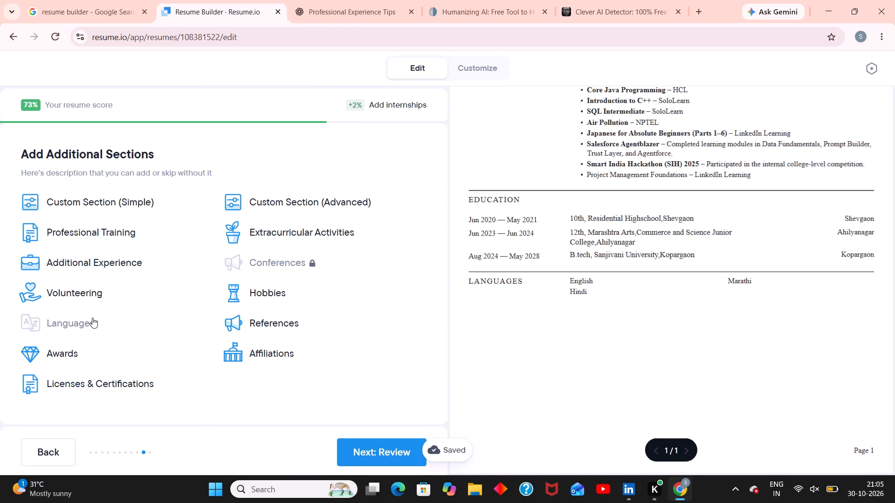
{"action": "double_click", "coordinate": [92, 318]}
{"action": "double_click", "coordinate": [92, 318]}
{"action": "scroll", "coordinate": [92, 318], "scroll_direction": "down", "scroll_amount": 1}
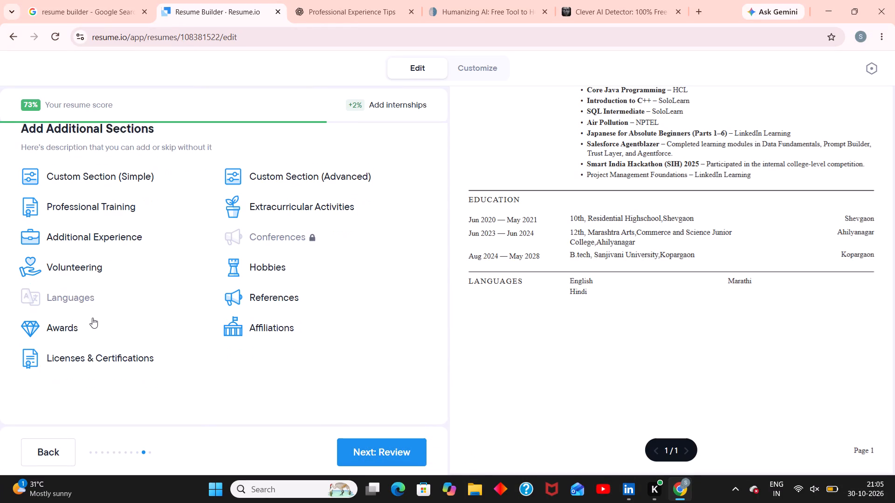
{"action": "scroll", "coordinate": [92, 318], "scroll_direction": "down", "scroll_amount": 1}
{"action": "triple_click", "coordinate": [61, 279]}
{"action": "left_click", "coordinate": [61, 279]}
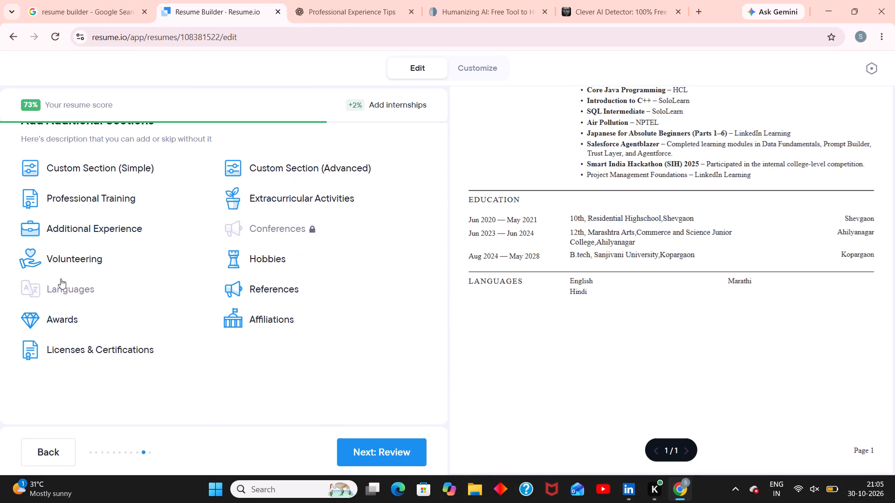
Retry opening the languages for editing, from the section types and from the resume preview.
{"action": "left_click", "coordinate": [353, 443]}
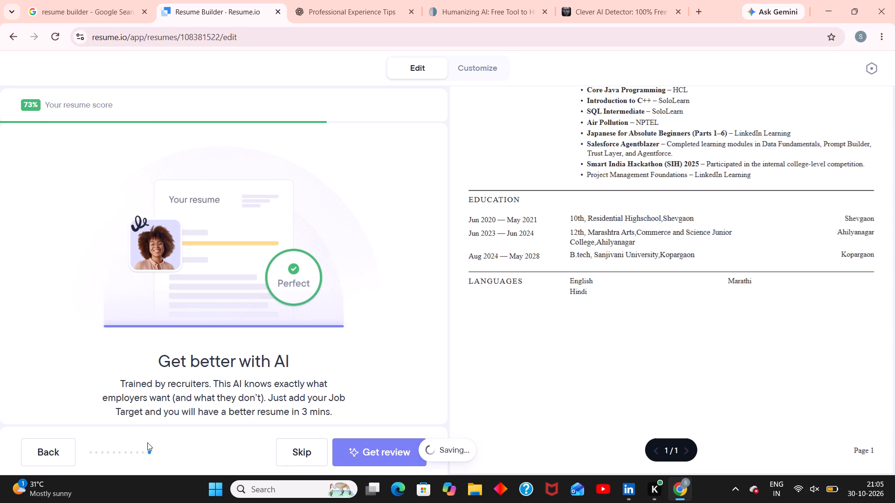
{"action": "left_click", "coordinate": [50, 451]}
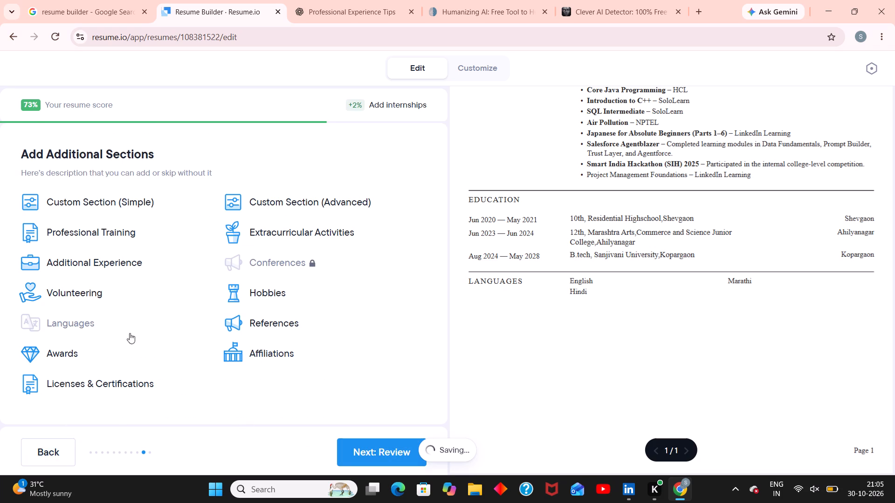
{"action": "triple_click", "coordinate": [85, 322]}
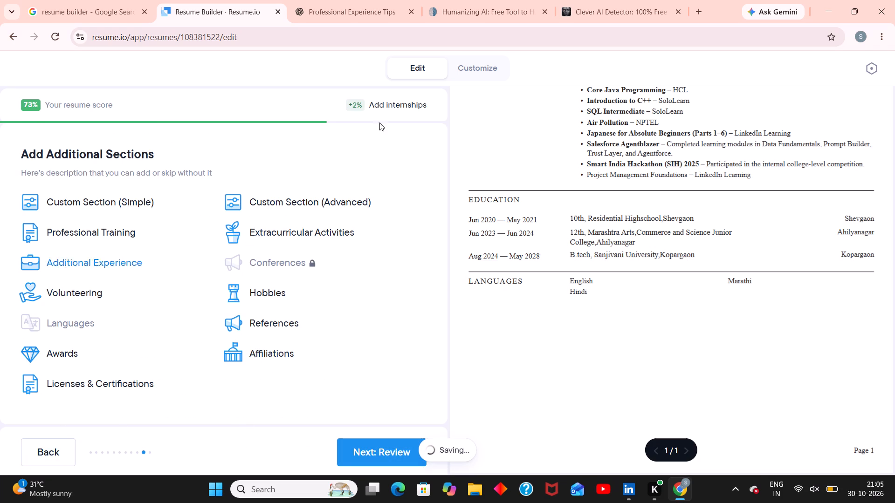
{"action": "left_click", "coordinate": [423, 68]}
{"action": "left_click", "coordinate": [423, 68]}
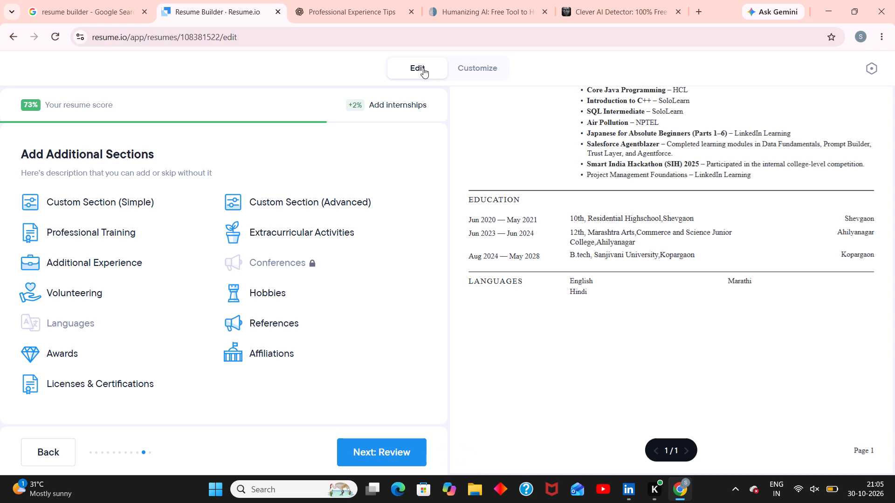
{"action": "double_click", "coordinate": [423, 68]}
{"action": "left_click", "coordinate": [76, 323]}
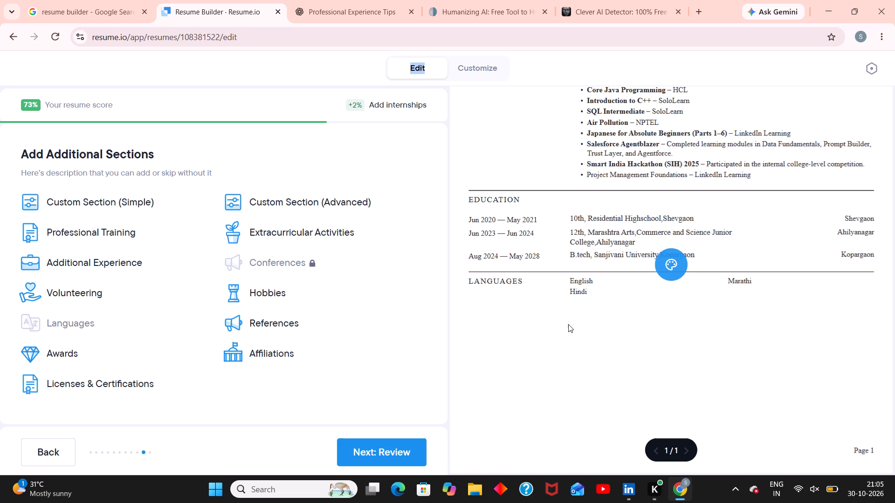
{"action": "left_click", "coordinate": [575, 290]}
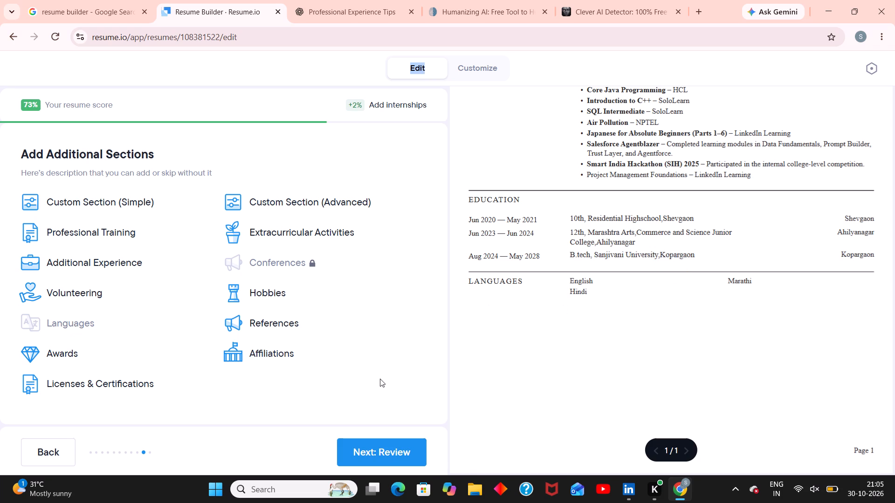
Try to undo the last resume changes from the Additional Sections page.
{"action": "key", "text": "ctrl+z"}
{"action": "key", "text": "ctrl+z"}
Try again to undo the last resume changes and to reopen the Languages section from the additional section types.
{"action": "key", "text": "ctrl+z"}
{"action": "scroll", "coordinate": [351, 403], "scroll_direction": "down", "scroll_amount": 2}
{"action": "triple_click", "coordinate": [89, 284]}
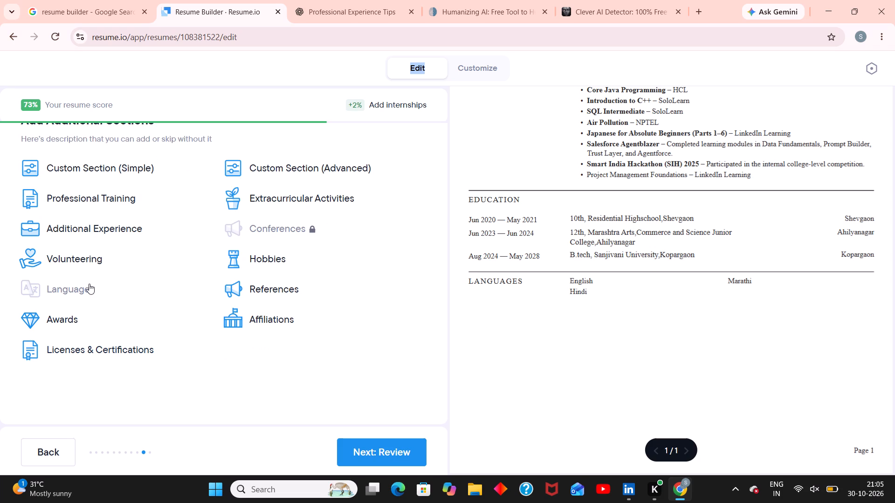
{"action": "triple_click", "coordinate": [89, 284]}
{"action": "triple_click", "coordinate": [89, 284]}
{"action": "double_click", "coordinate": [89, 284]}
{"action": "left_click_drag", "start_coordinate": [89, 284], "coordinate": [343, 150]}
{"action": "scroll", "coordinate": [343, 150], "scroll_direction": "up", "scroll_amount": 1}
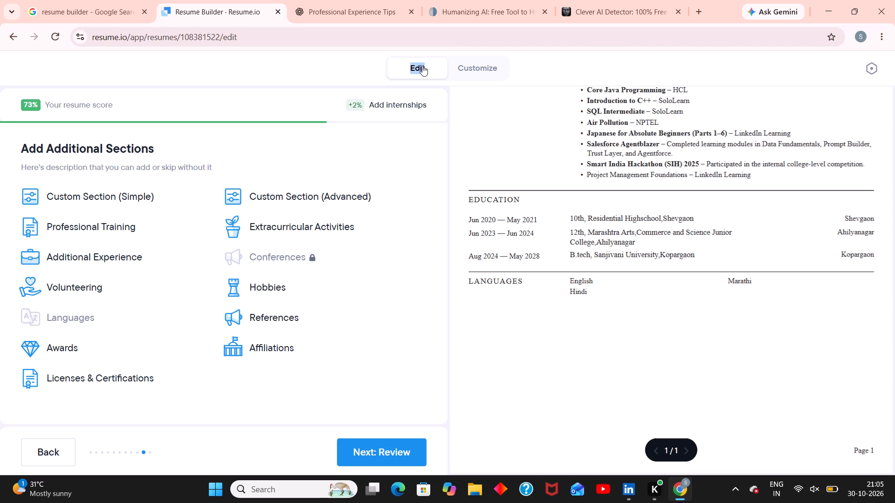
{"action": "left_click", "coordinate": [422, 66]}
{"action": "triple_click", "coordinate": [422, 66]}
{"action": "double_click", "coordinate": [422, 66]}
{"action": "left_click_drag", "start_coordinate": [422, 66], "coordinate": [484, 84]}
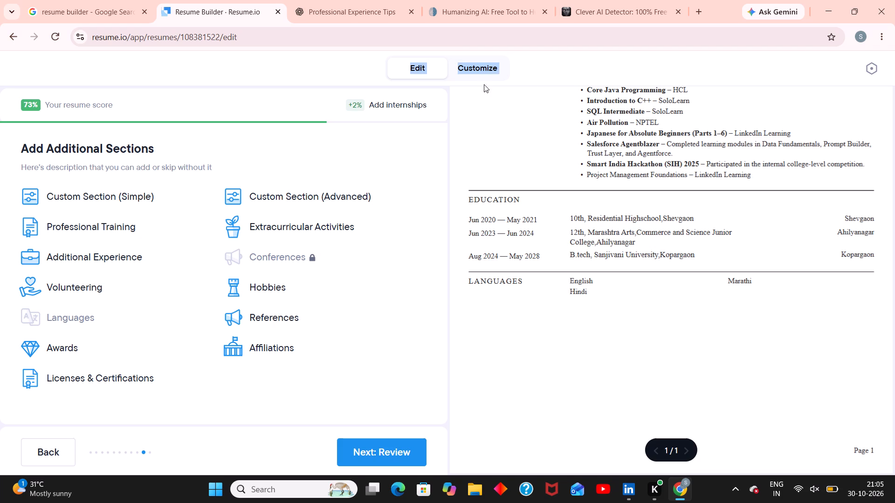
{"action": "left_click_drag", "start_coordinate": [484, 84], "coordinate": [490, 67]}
Add a Custom Section (Advanced) and look over its blank entry form.
{"action": "left_click", "coordinate": [392, 206]}
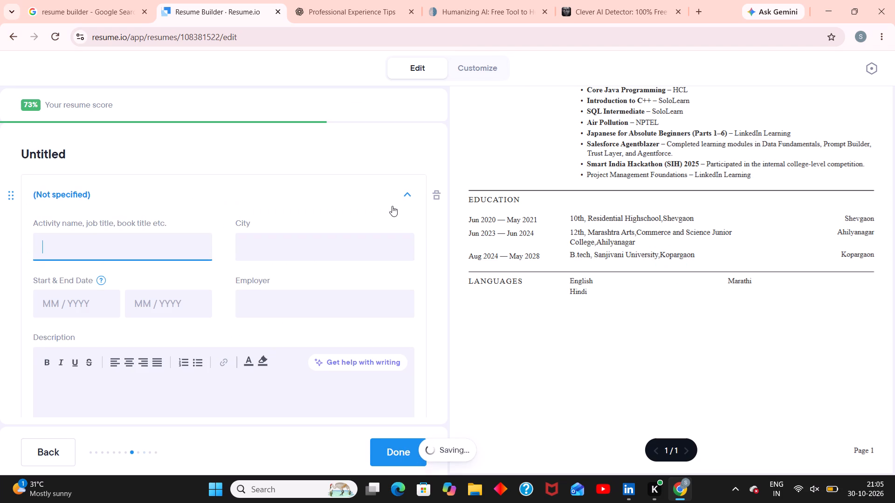
{"action": "scroll", "coordinate": [297, 206], "scroll_direction": "down", "scroll_amount": 2}
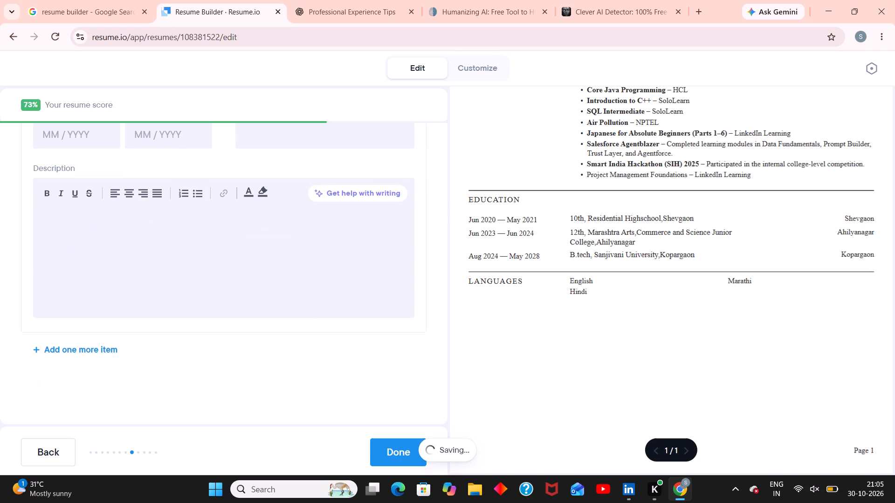
{"action": "scroll", "coordinate": [297, 206], "scroll_direction": "down", "scroll_amount": 1}
{"action": "scroll", "coordinate": [297, 206], "scroll_direction": "up", "scroll_amount": 4}
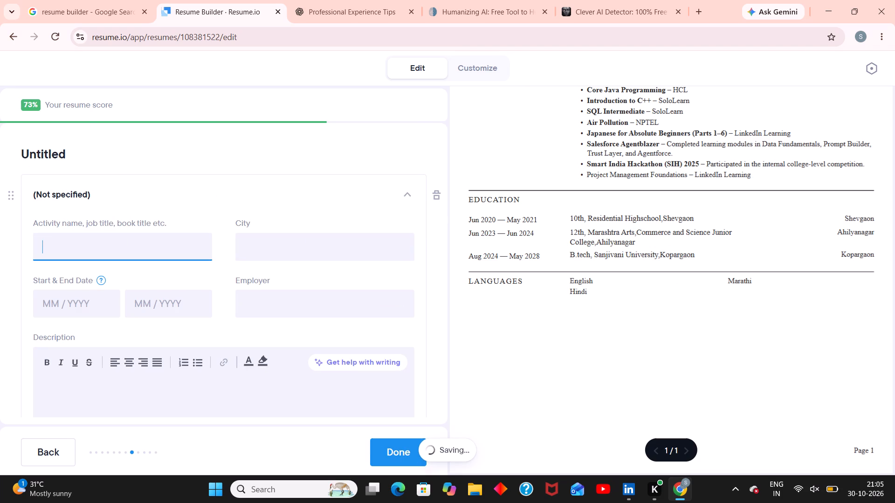
{"action": "scroll", "coordinate": [290, 270], "scroll_direction": "down", "scroll_amount": 1}
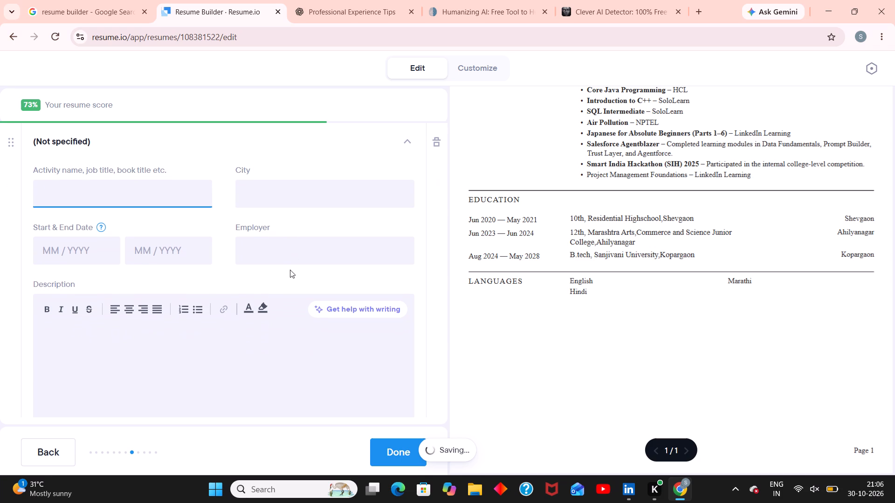
{"action": "scroll", "coordinate": [290, 270], "scroll_direction": "down", "scroll_amount": 2}
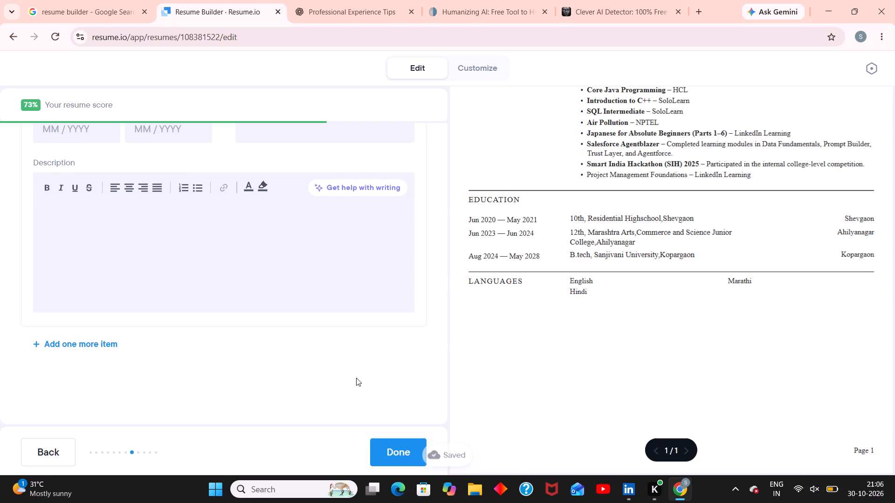
{"action": "scroll", "coordinate": [406, 414], "scroll_direction": "right", "scroll_amount": 1}
{"action": "scroll", "coordinate": [406, 414], "scroll_direction": "up", "scroll_amount": 2}
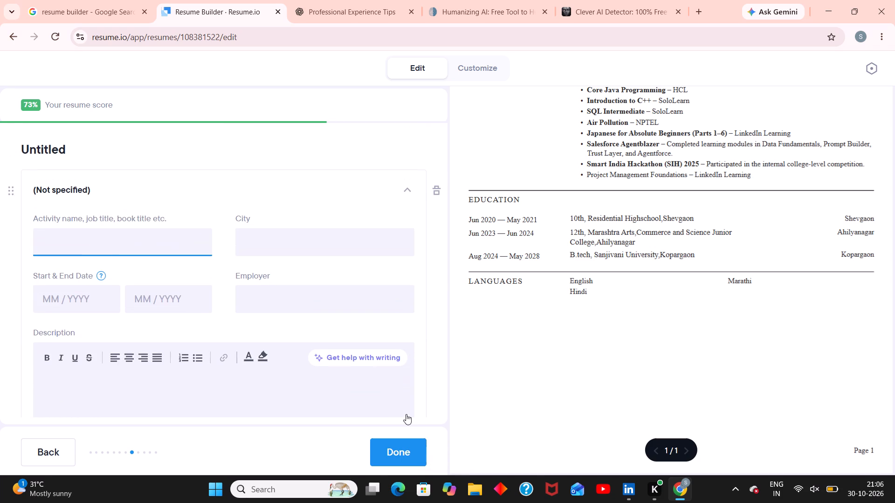
{"action": "scroll", "coordinate": [406, 414], "scroll_direction": "up", "scroll_amount": 2}
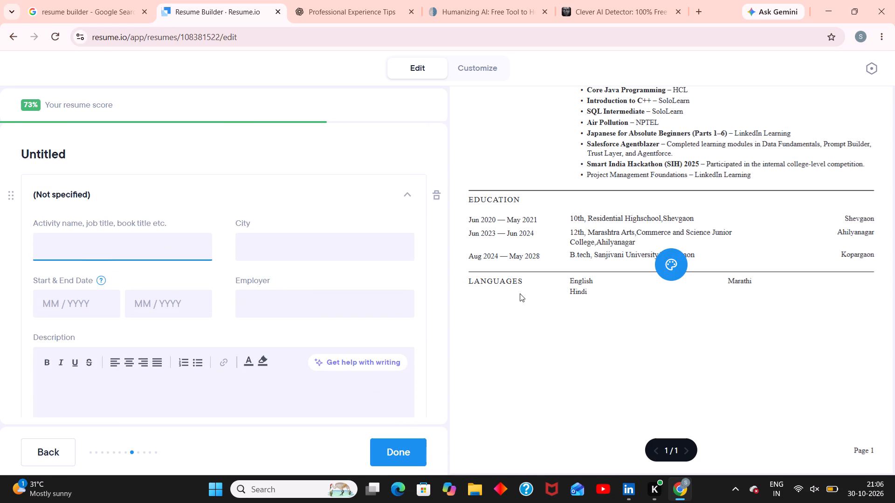
{"action": "scroll", "coordinate": [520, 293], "scroll_direction": "up", "scroll_amount": 1}
Go back through Accomplishments to the Languages section and add Japanese as another language.
{"action": "left_click", "coordinate": [51, 460]}
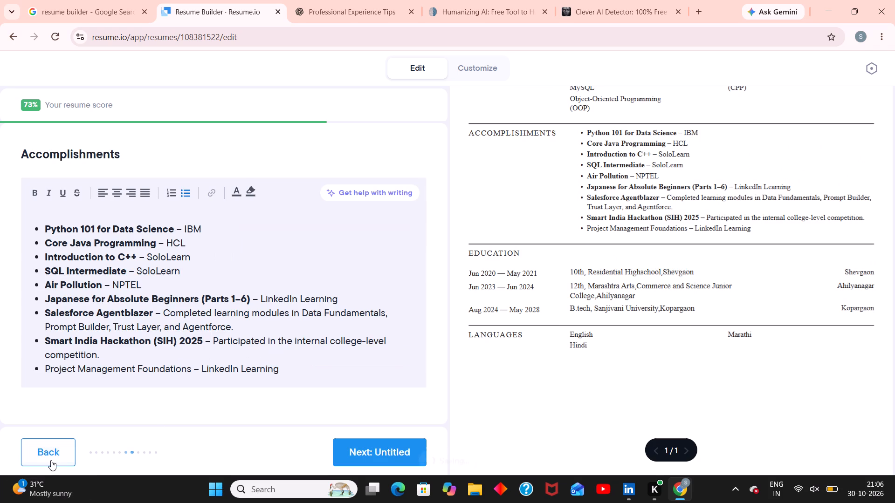
{"action": "left_click", "coordinate": [51, 460]}
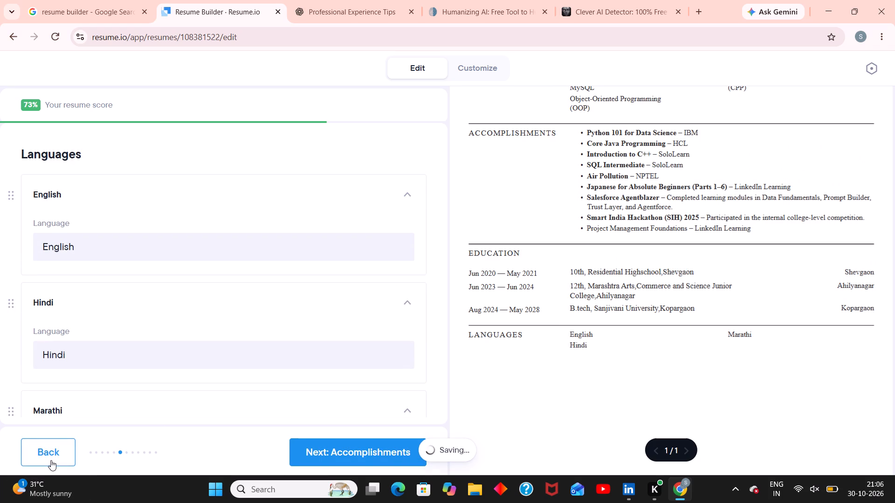
{"action": "scroll", "coordinate": [82, 419], "scroll_direction": "down", "scroll_amount": 2}
{"action": "scroll", "coordinate": [144, 297], "scroll_direction": "down", "scroll_amount": 1}
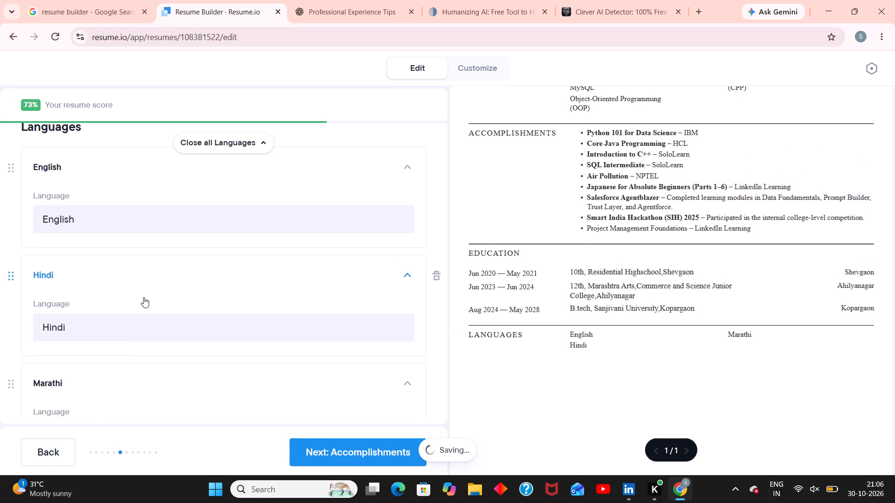
{"action": "scroll", "coordinate": [144, 297], "scroll_direction": "down", "scroll_amount": 2}
{"action": "left_click", "coordinate": [80, 344]}
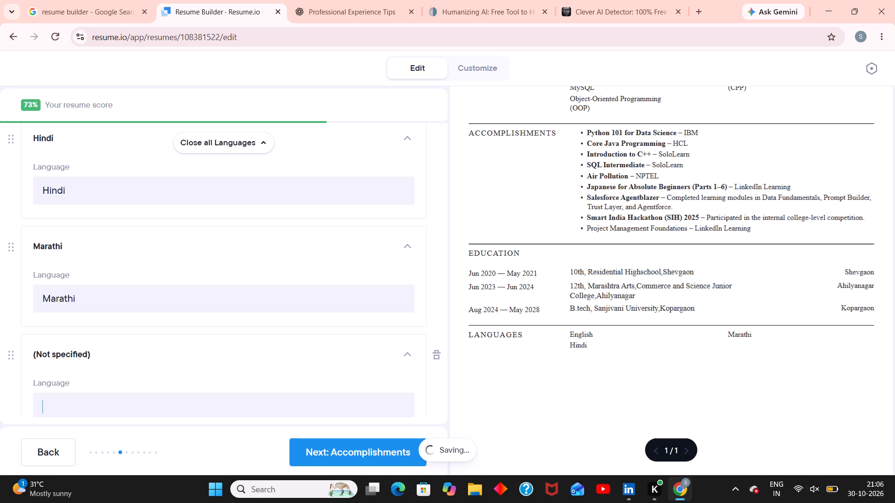
{"action": "type", "text": "apanese"}
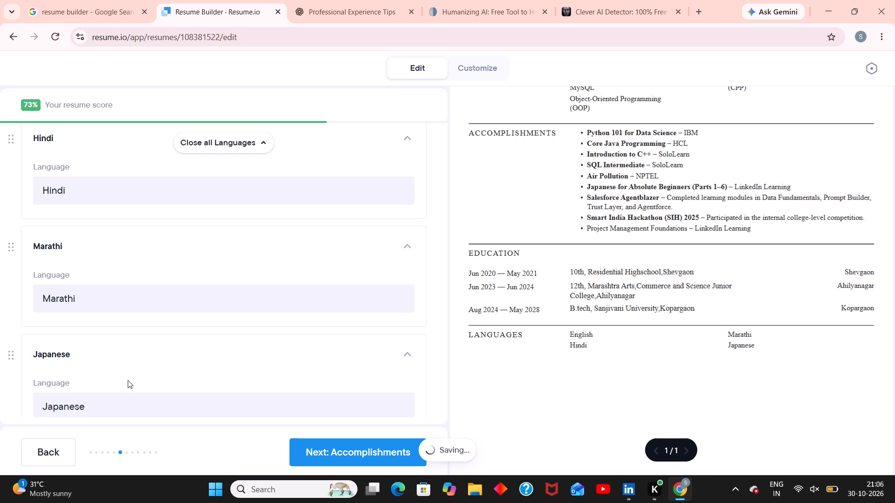
{"action": "scroll", "coordinate": [128, 380], "scroll_direction": "down", "scroll_amount": 1}
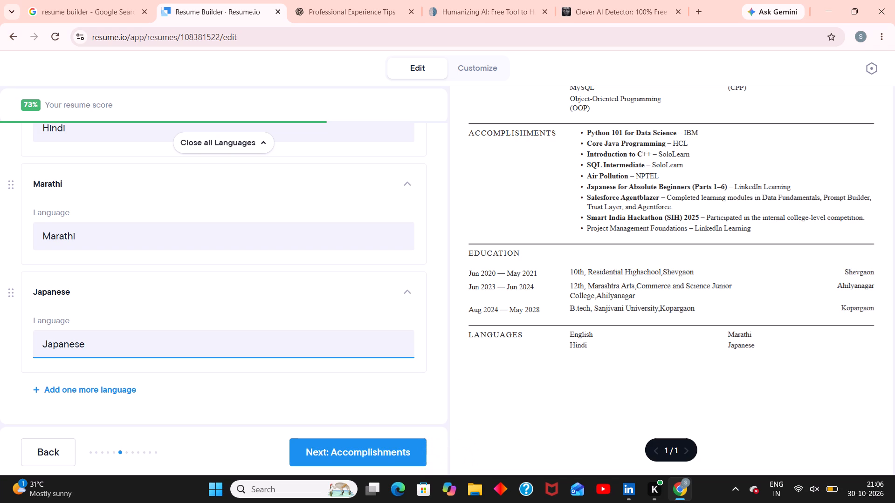
{"action": "key", "text": "Return"}
{"action": "scroll", "coordinate": [342, 269], "scroll_direction": "down", "scroll_amount": 1}
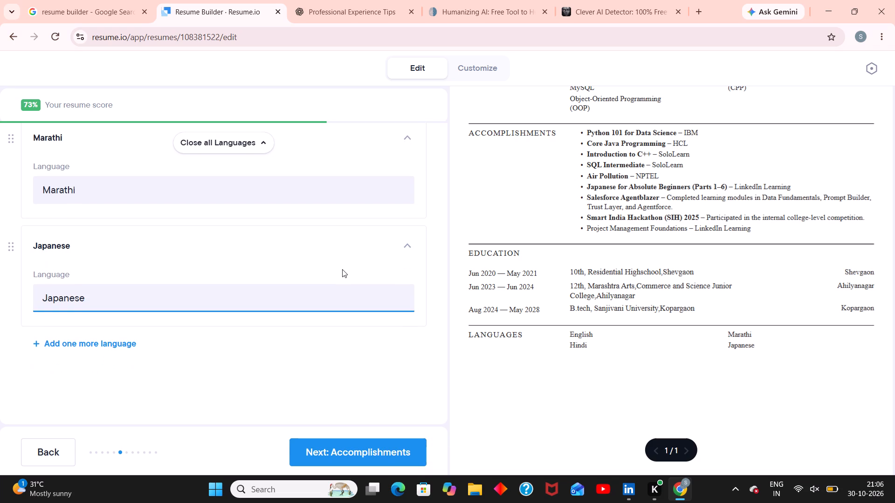
{"action": "left_click", "coordinate": [341, 456]}
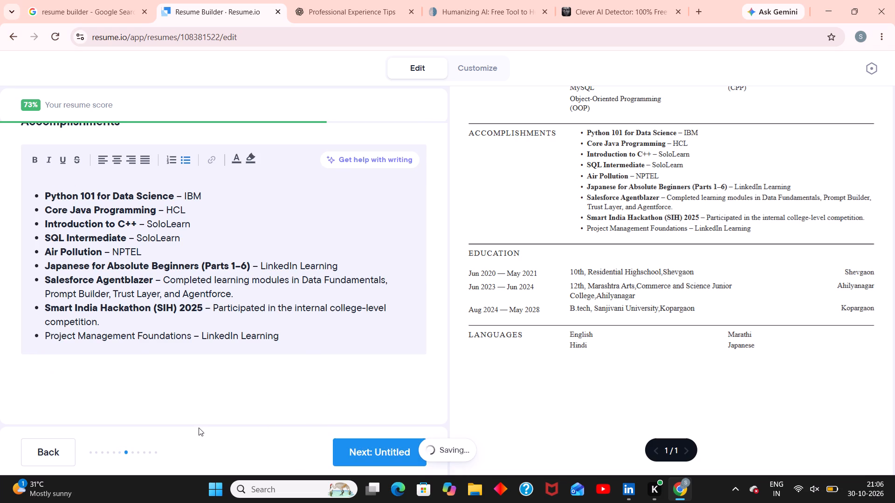
{"action": "left_click", "coordinate": [58, 461]}
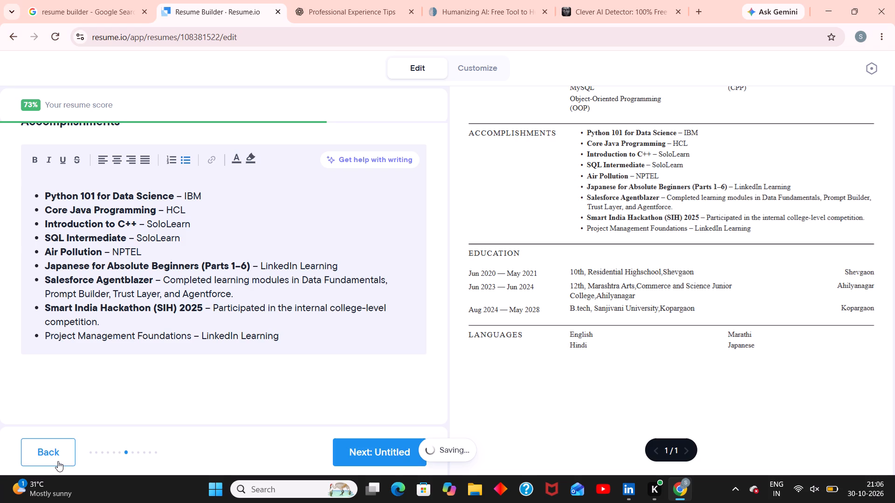
{"action": "left_click", "coordinate": [58, 461]}
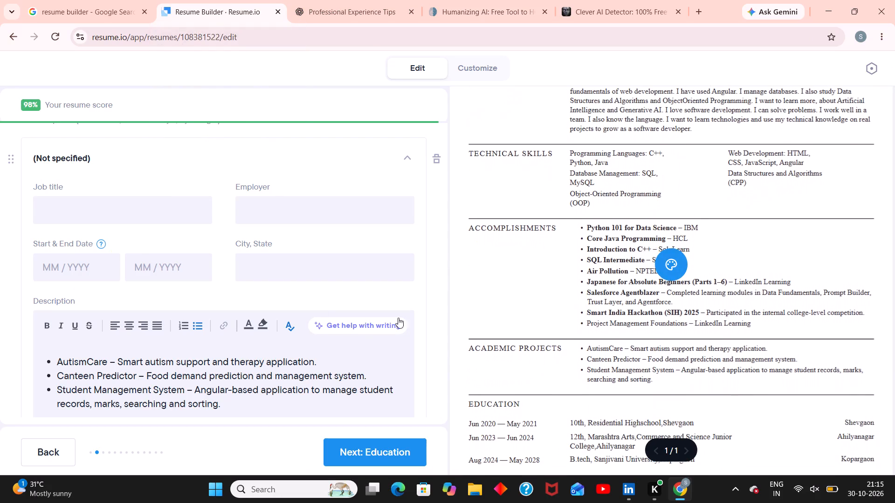
{"action": "scroll", "coordinate": [366, 324], "scroll_direction": "down", "scroll_amount": 1}
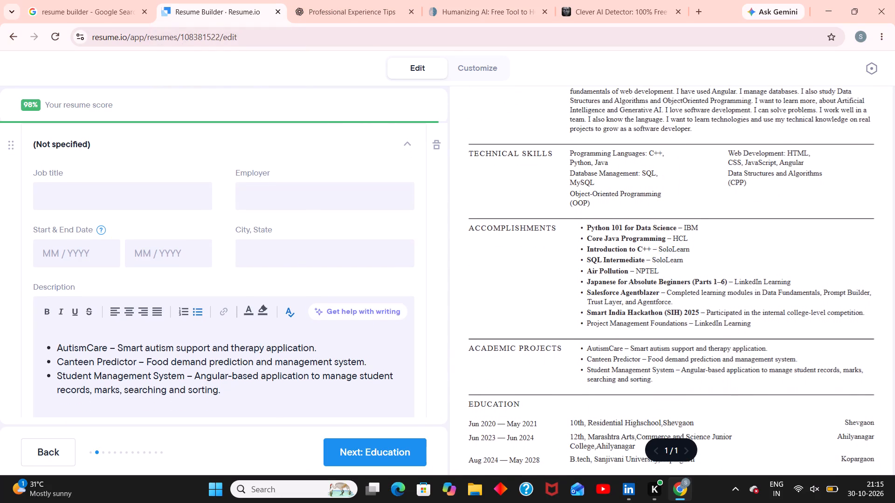
{"action": "scroll", "coordinate": [230, 389], "scroll_direction": "down", "scroll_amount": 2}
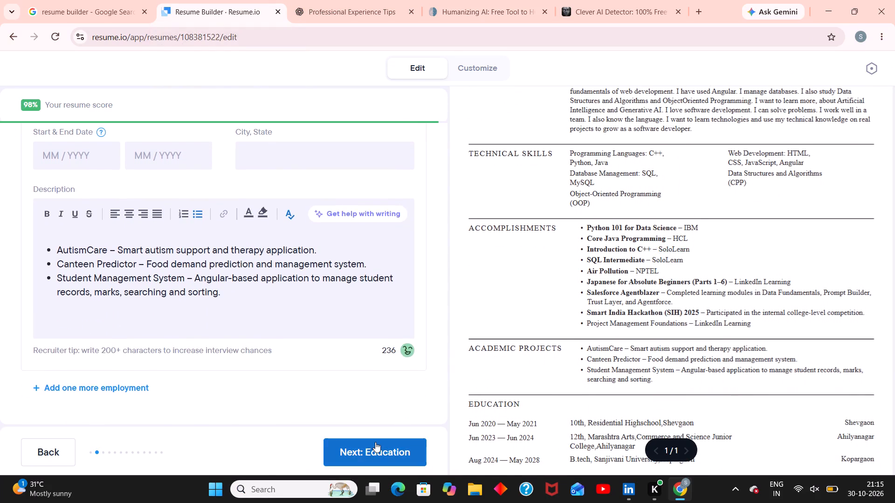
{"action": "left_click", "coordinate": [375, 442]}
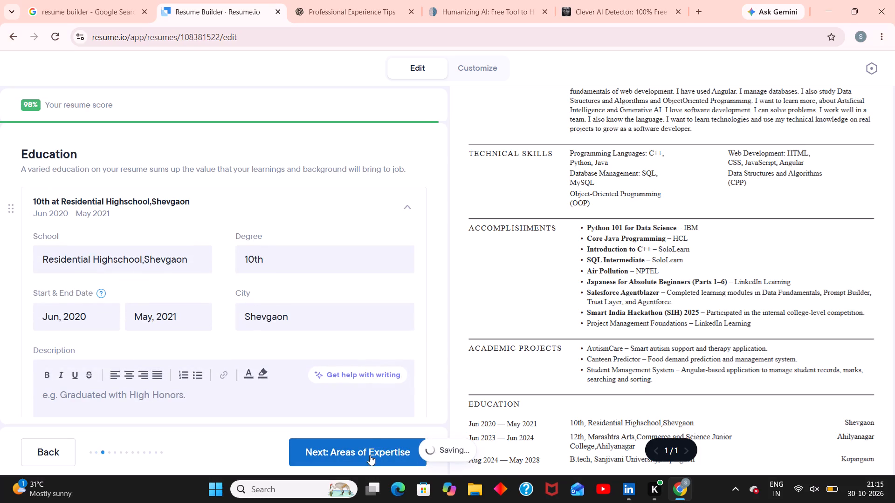
{"action": "left_click", "coordinate": [370, 456]}
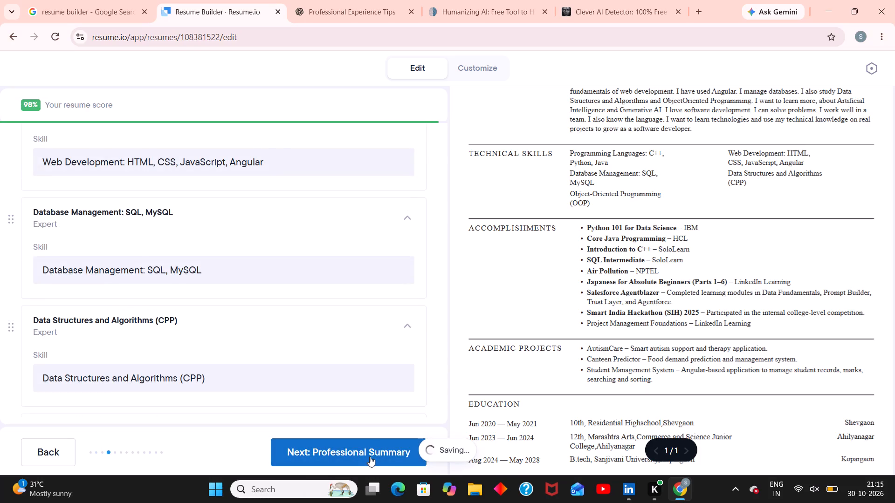
{"action": "scroll", "coordinate": [355, 322], "scroll_direction": "up", "scroll_amount": 3}
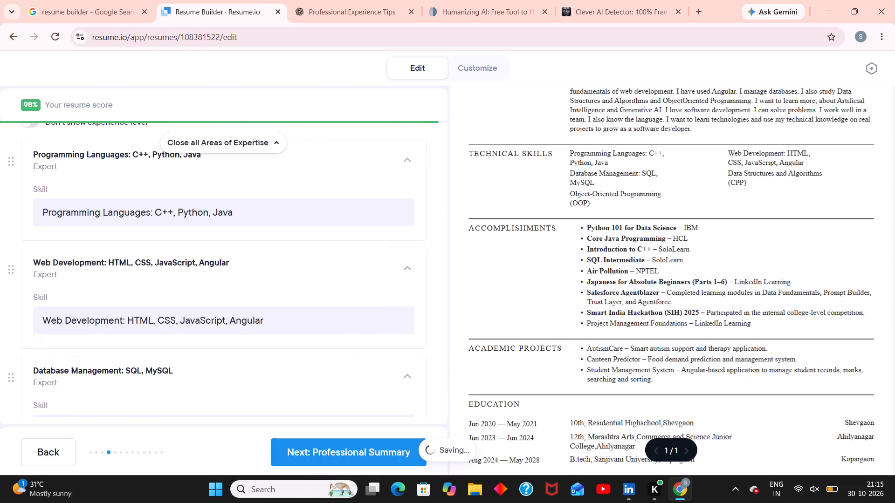
{"action": "scroll", "coordinate": [355, 322], "scroll_direction": "up", "scroll_amount": 1}
{"action": "scroll", "coordinate": [623, 211], "scroll_direction": "up", "scroll_amount": 1}
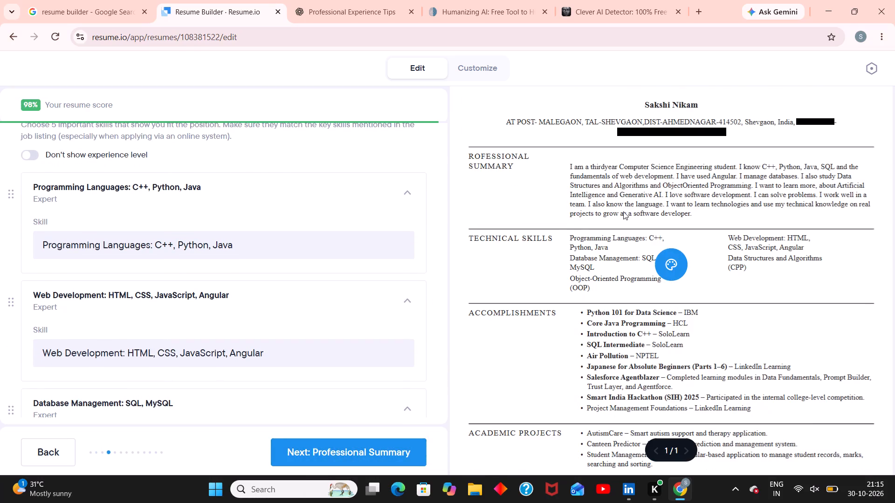
{"action": "scroll", "coordinate": [516, 243], "scroll_direction": "down", "scroll_amount": 2}
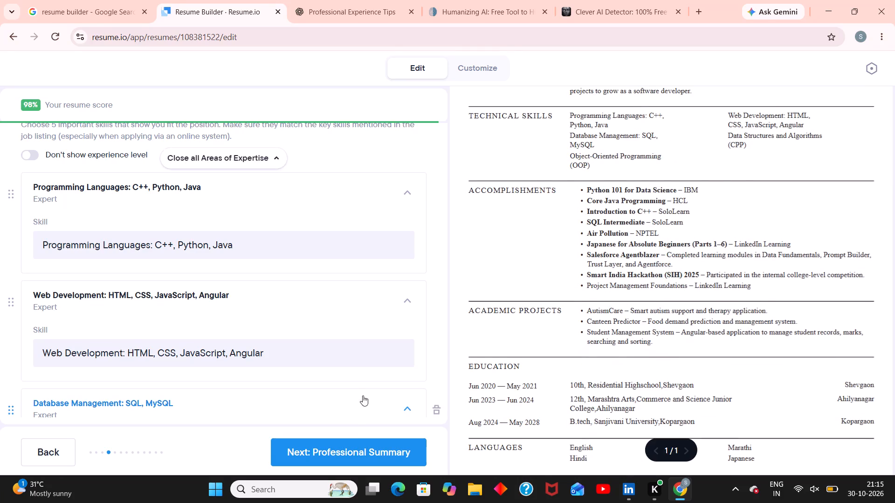
{"action": "left_click", "coordinate": [340, 448]}
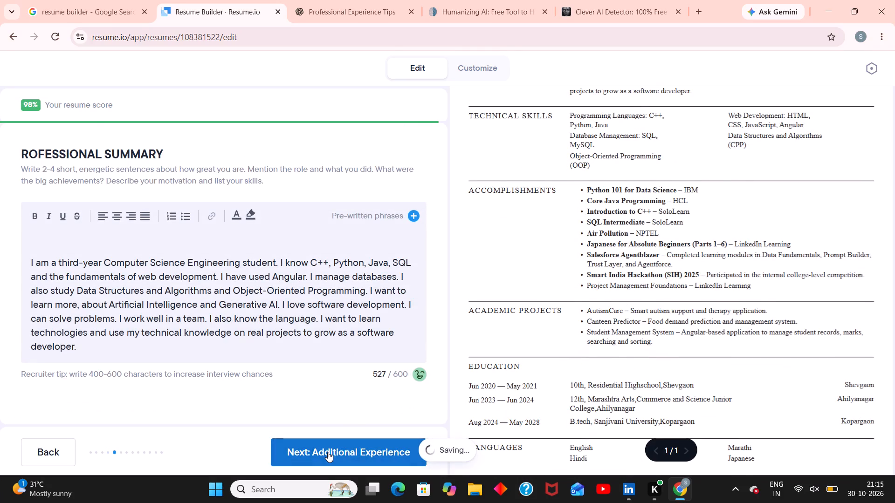
{"action": "left_click", "coordinate": [327, 455]}
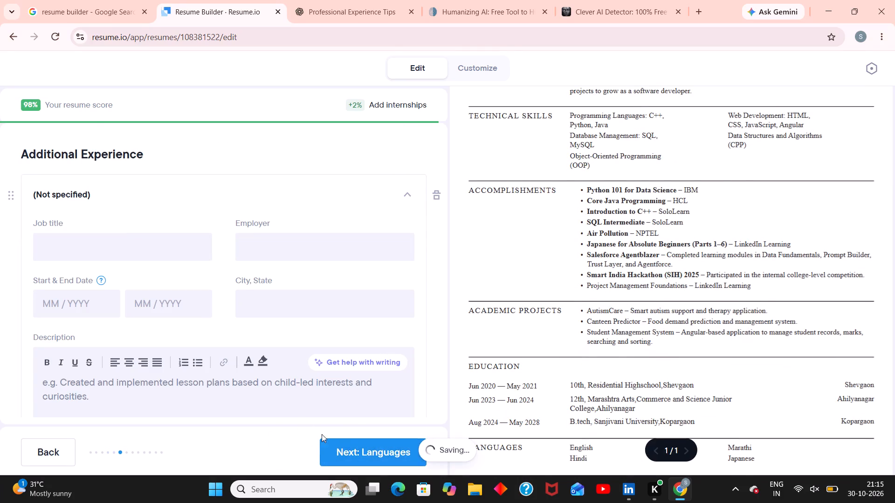
{"action": "left_click", "coordinate": [346, 448]}
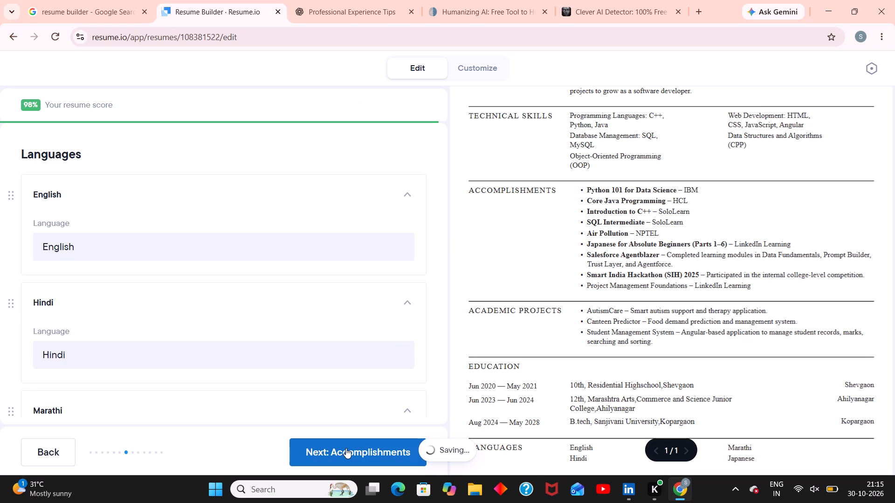
Remove the bold formatting from "Python 101 for Data Science" in the Accomplishments section.
{"action": "left_click", "coordinate": [346, 448]}
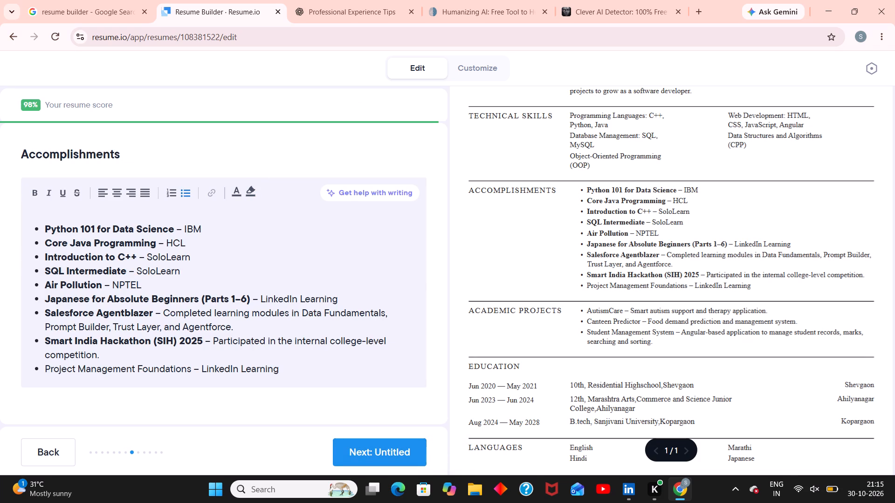
{"action": "left_click_drag", "start_coordinate": [41, 227], "coordinate": [120, 237]}
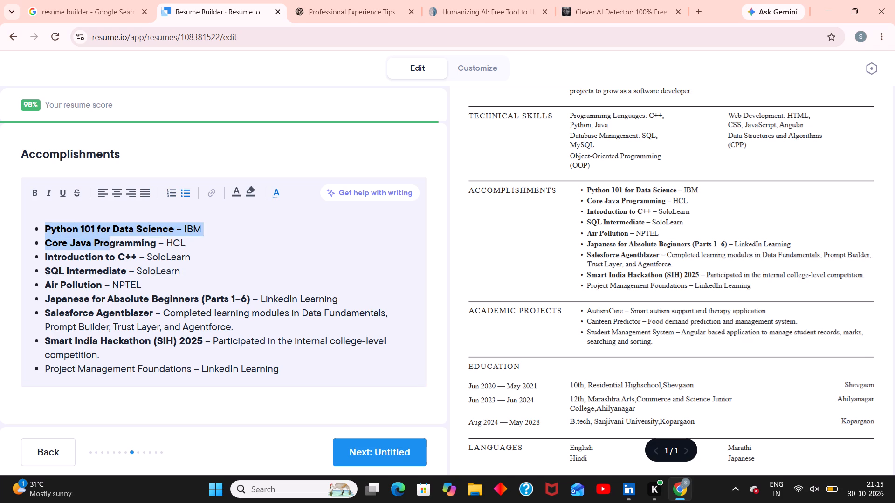
{"action": "left_click_drag", "start_coordinate": [120, 237], "coordinate": [177, 226]}
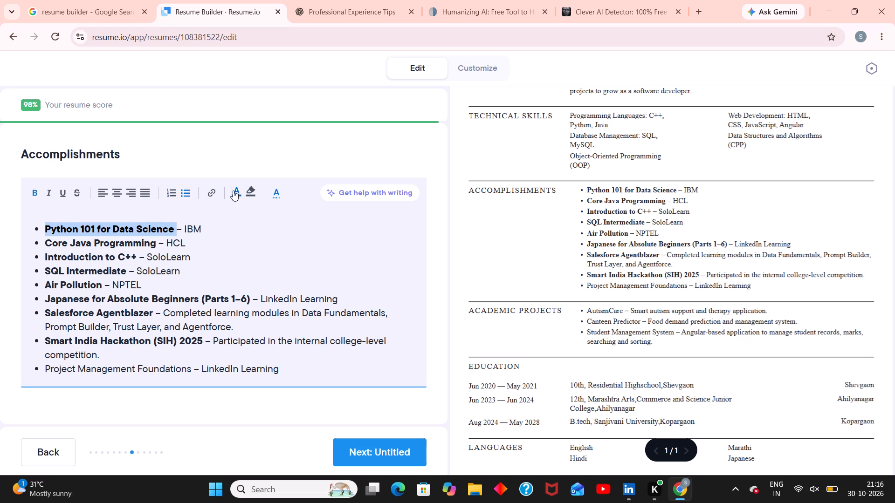
{"action": "left_click", "coordinate": [234, 190]}
{"action": "left_click", "coordinate": [297, 224]}
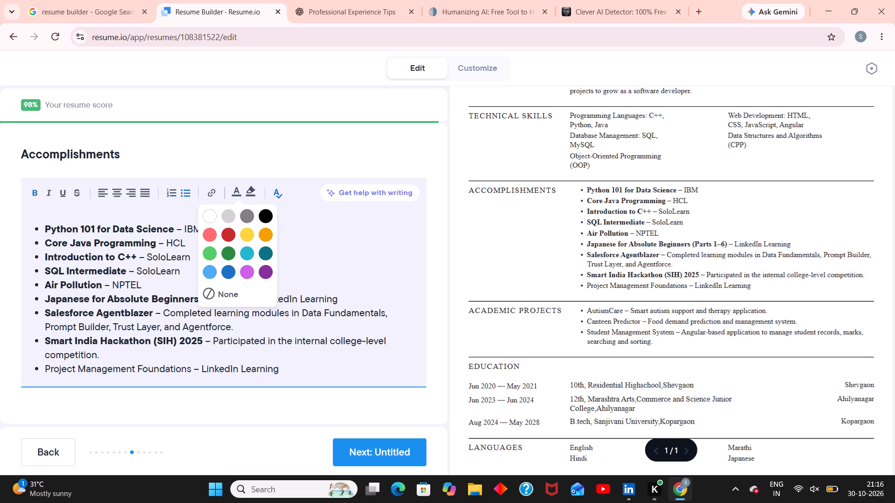
{"action": "left_click", "coordinate": [35, 196]}
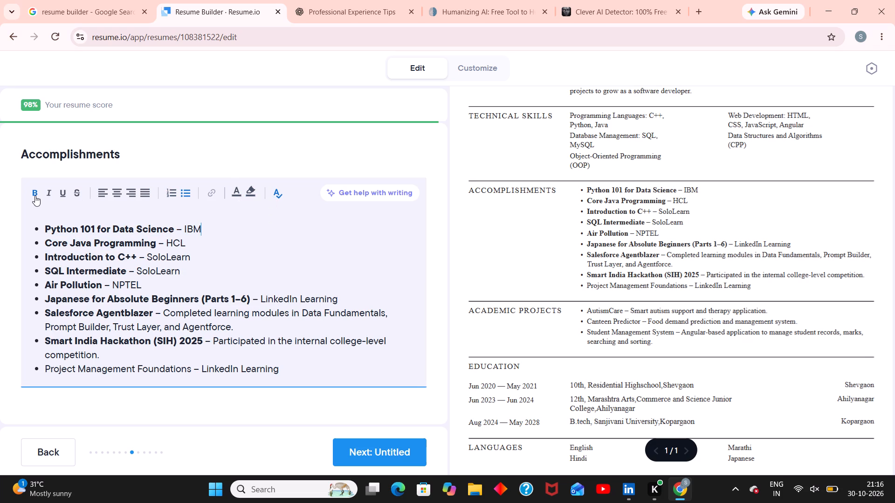
{"action": "left_click_drag", "start_coordinate": [45, 228], "coordinate": [51, 230]}
{"action": "left_click_drag", "start_coordinate": [51, 230], "coordinate": [173, 228]}
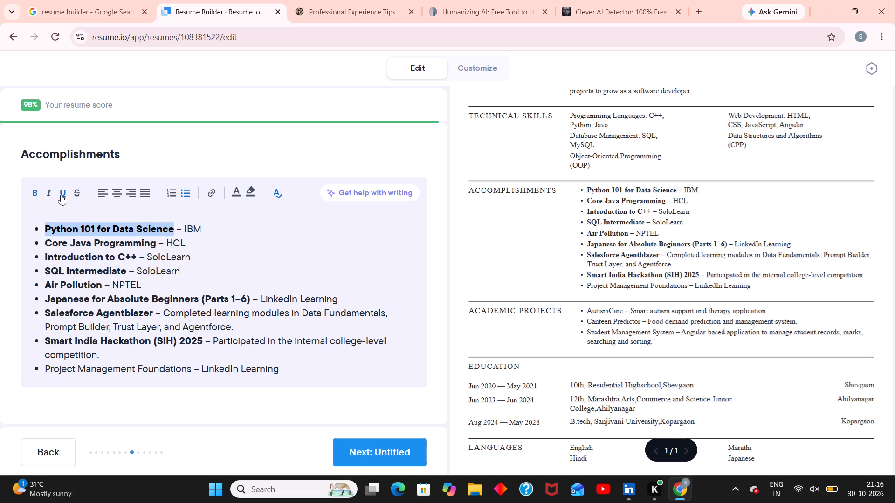
{"action": "left_click", "coordinate": [34, 194]}
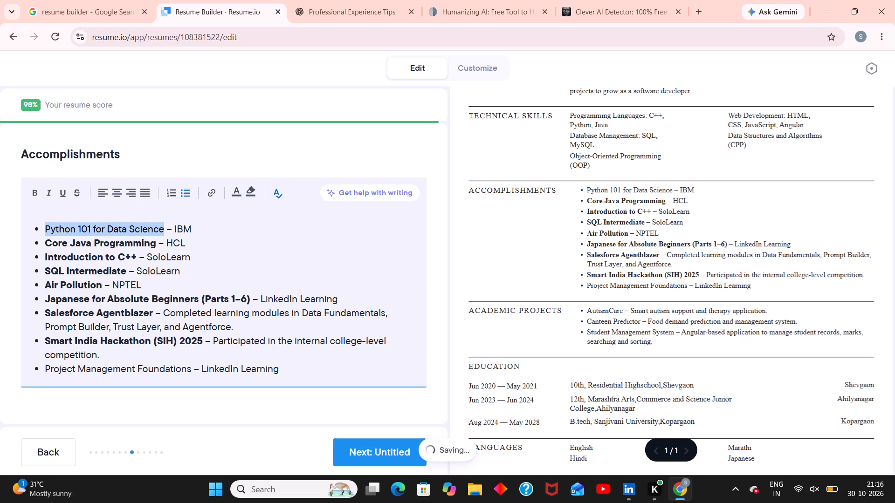
Remove the bold formatting from the Accomplishments lines from Core Java Programming through Smart India Hackathon (SIH) 2025.
{"action": "left_click", "coordinate": [52, 248]}
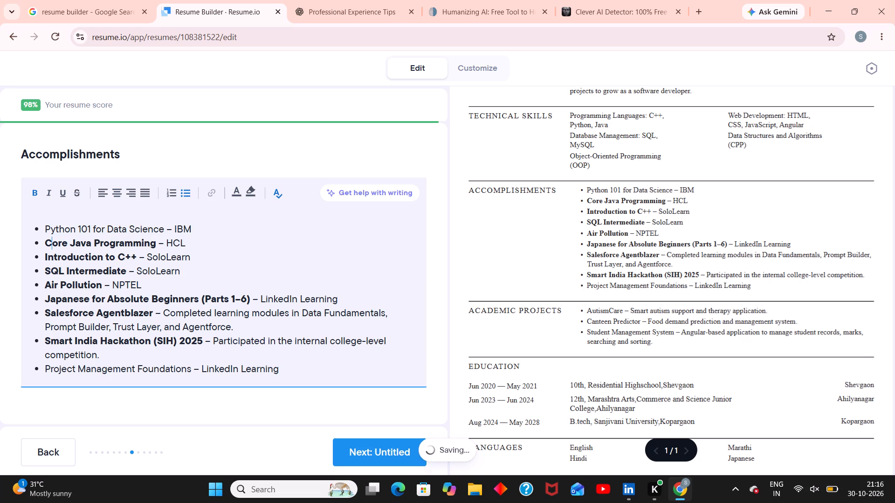
{"action": "left_click", "coordinate": [46, 241]}
{"action": "left_click_drag", "start_coordinate": [47, 242], "coordinate": [213, 345]}
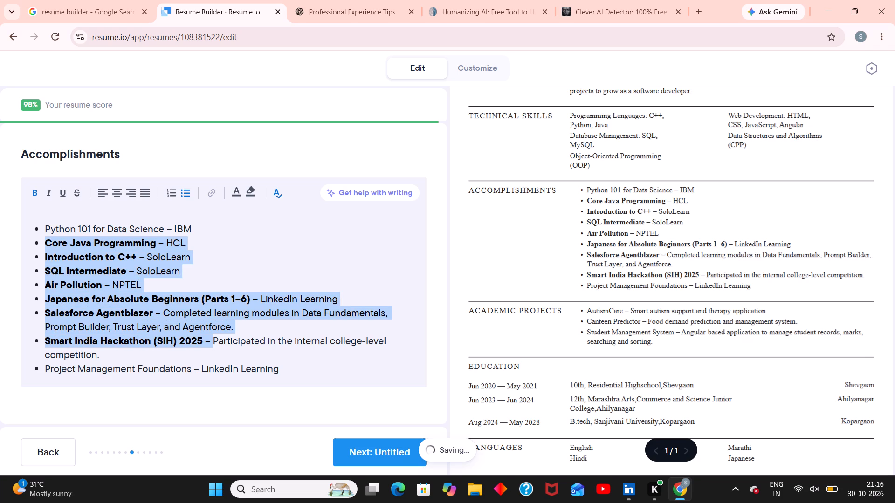
{"action": "left_click", "coordinate": [34, 195]}
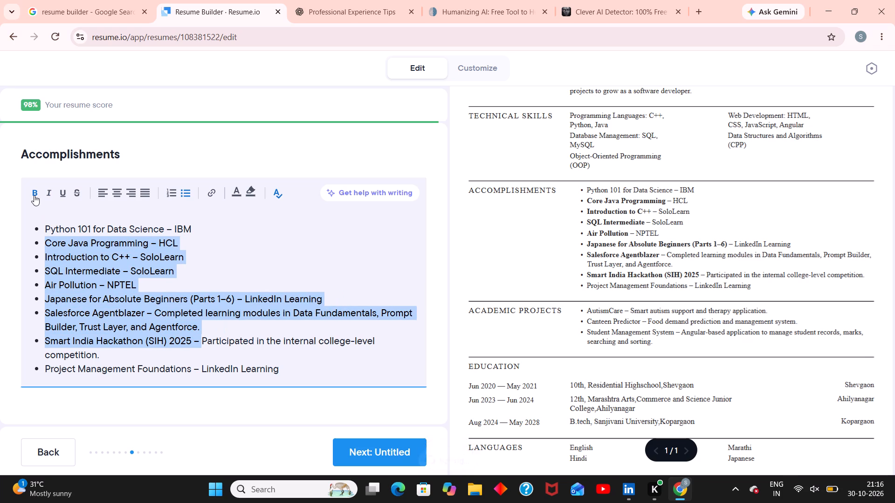
{"action": "left_click", "coordinate": [276, 275]}
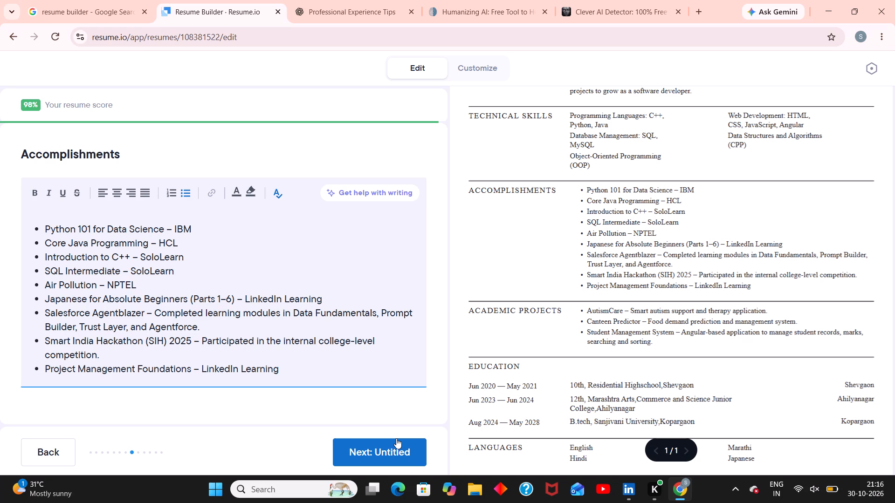
Review the whole resume preview while moving on through the Untitled and Technical Proficiencies sections.
{"action": "scroll", "coordinate": [591, 297], "scroll_direction": "up", "scroll_amount": 1}
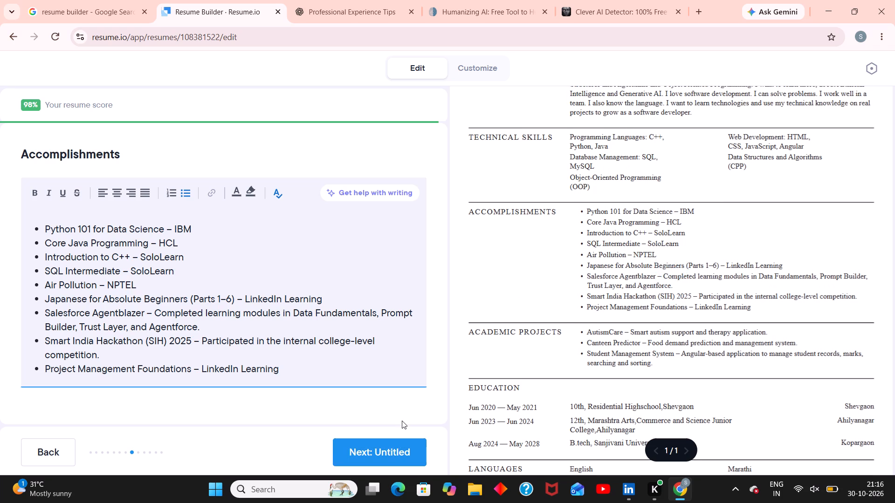
{"action": "left_click", "coordinate": [385, 449]}
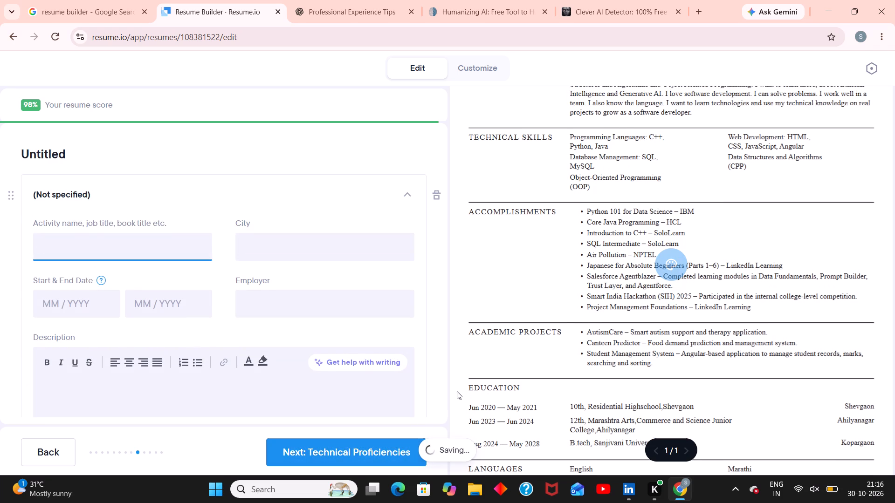
{"action": "scroll", "coordinate": [507, 313], "scroll_direction": "down", "scroll_amount": 3}
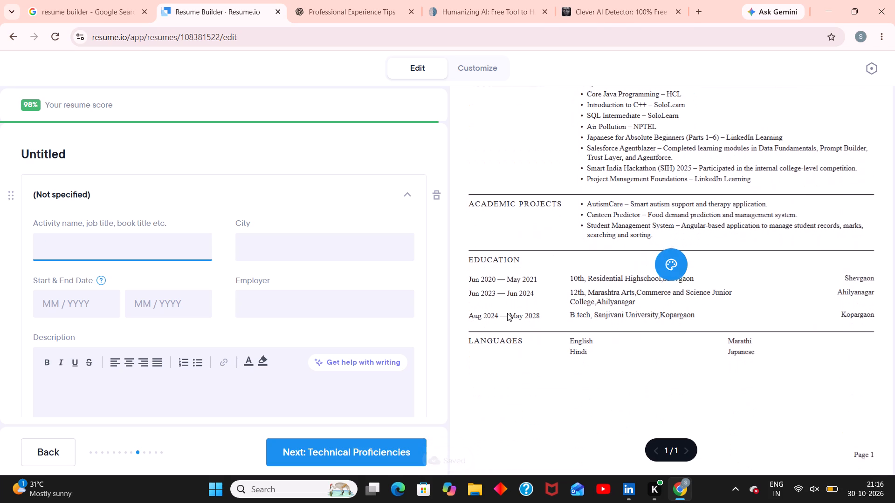
{"action": "scroll", "coordinate": [507, 313], "scroll_direction": "down", "scroll_amount": 2}
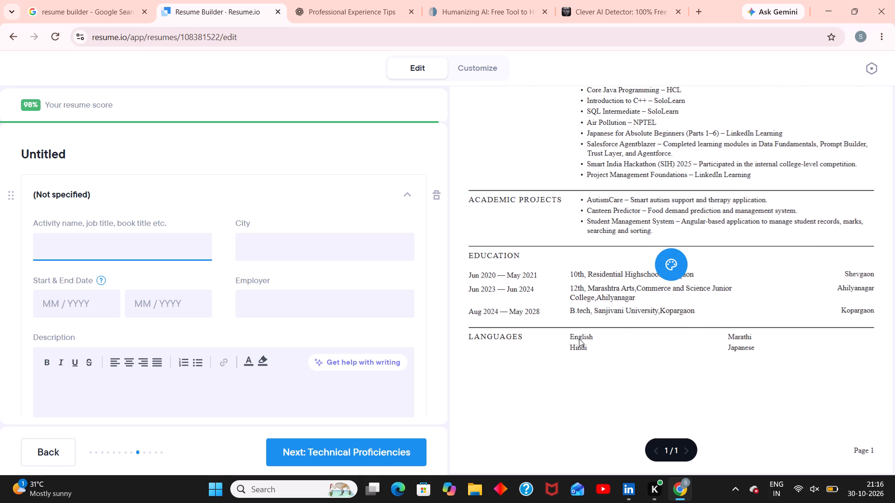
{"action": "scroll", "coordinate": [570, 364], "scroll_direction": "down", "scroll_amount": 1}
{"action": "left_click", "coordinate": [350, 441]}
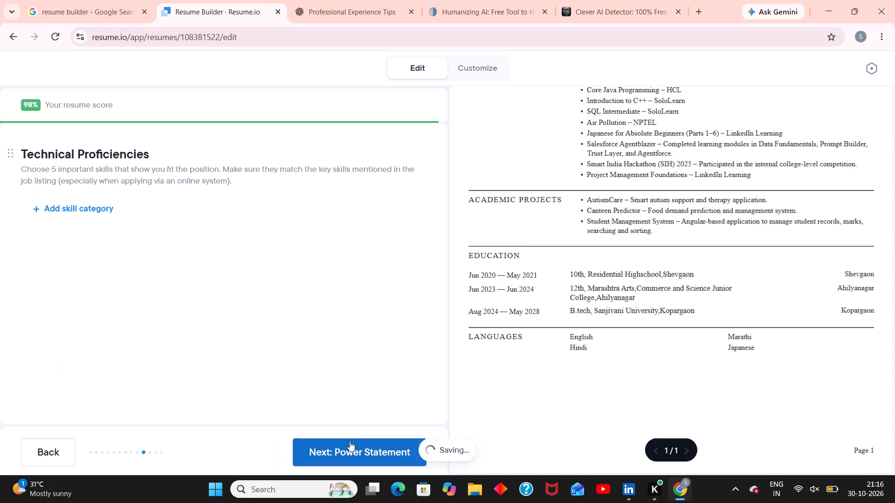
{"action": "scroll", "coordinate": [592, 231], "scroll_direction": "up", "scroll_amount": 2}
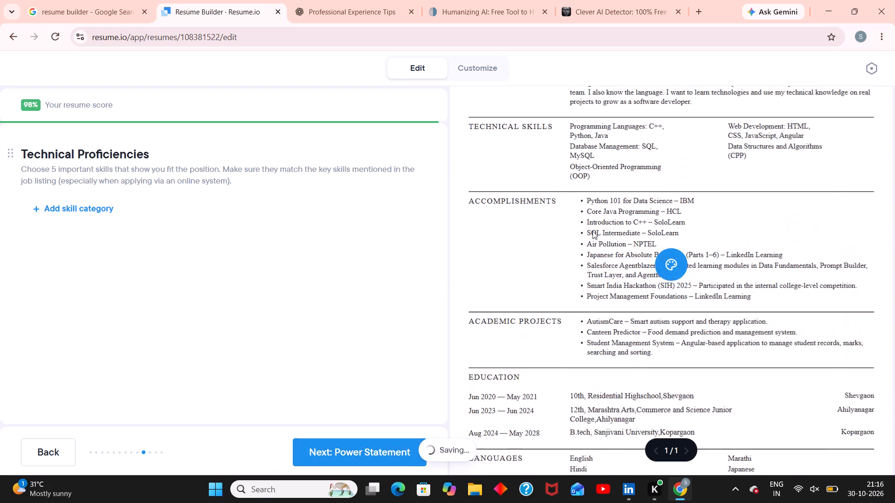
{"action": "scroll", "coordinate": [592, 231], "scroll_direction": "up", "scroll_amount": 2}
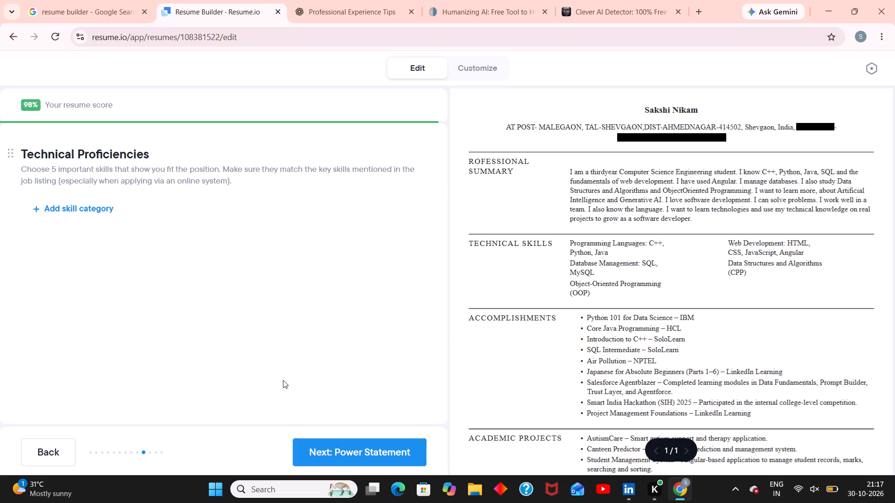
Return to the professional summary section and replace the hyphen in "third-year" with a space so it reads "third year".
{"action": "left_click", "coordinate": [71, 451]}
{"action": "left_click", "coordinate": [71, 451]}
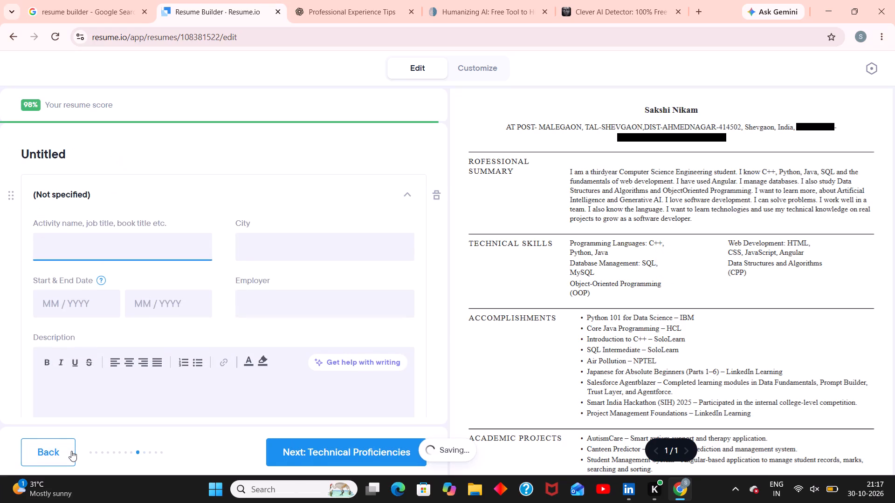
{"action": "left_click", "coordinate": [71, 451]}
{"action": "left_click", "coordinate": [71, 451]}
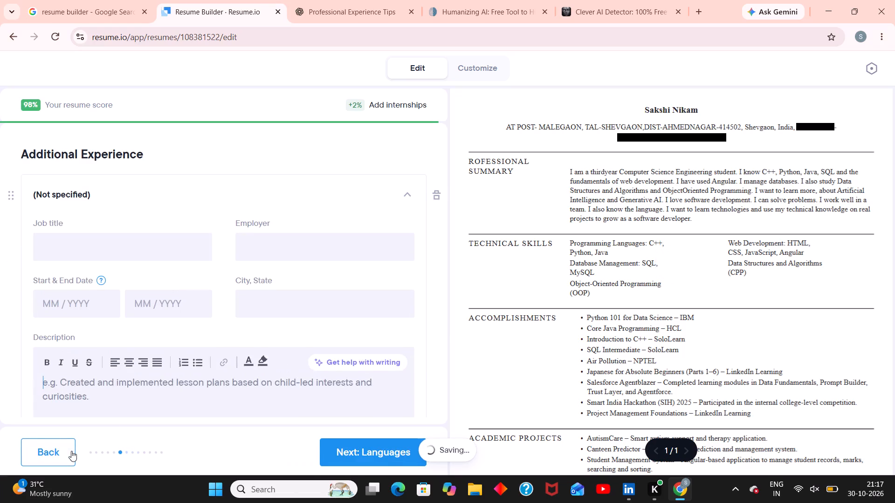
{"action": "left_click", "coordinate": [71, 451]}
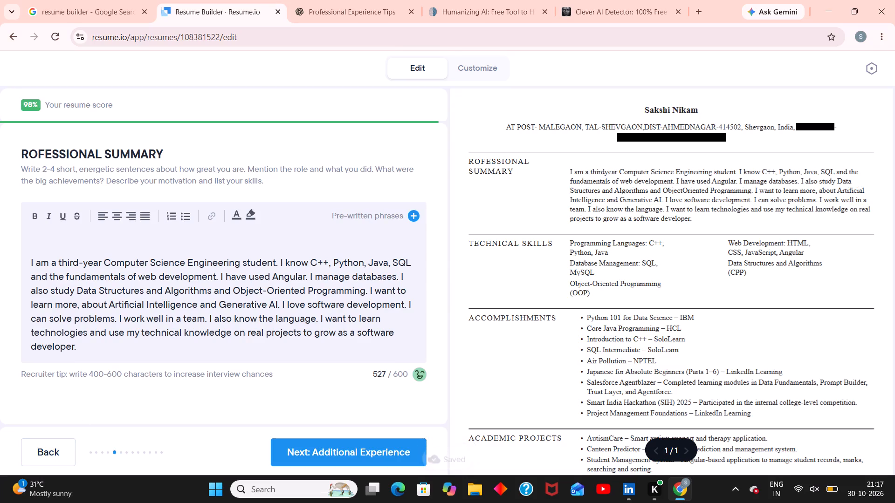
{"action": "left_click", "coordinate": [82, 261]}
{"action": "key", "text": "BackSpace"}
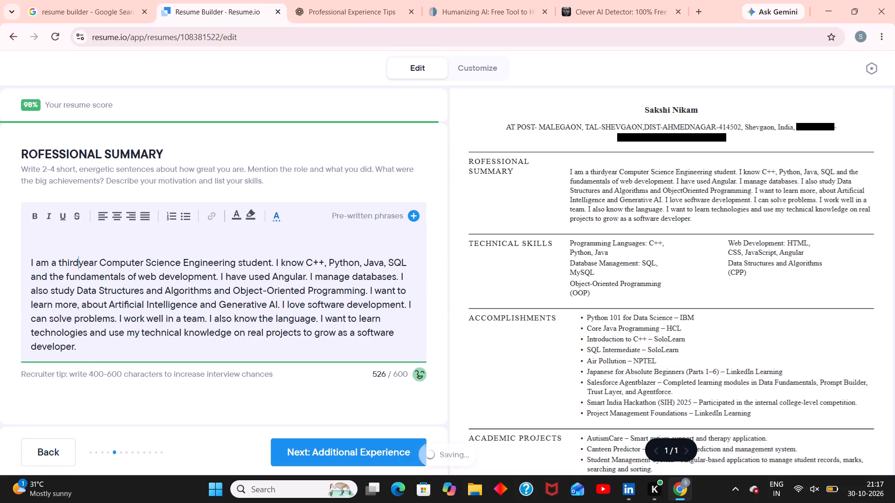
{"action": "key", "text": "space"}
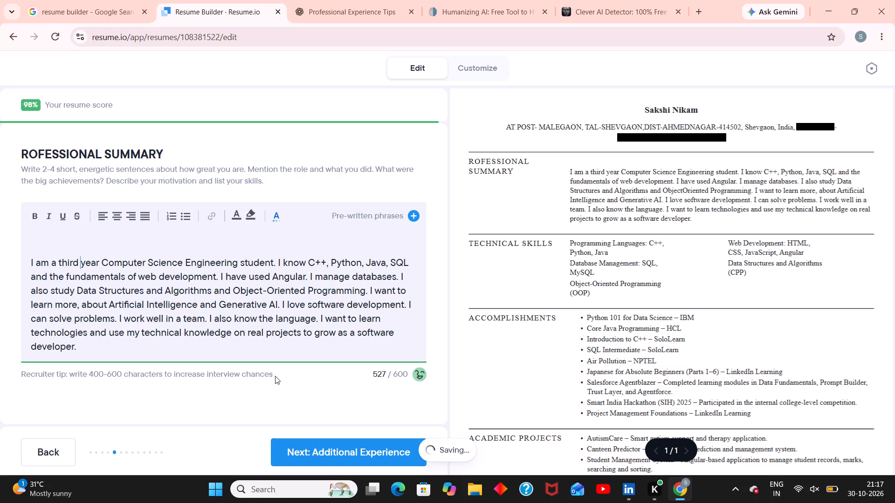
{"action": "left_click", "coordinate": [304, 449]}
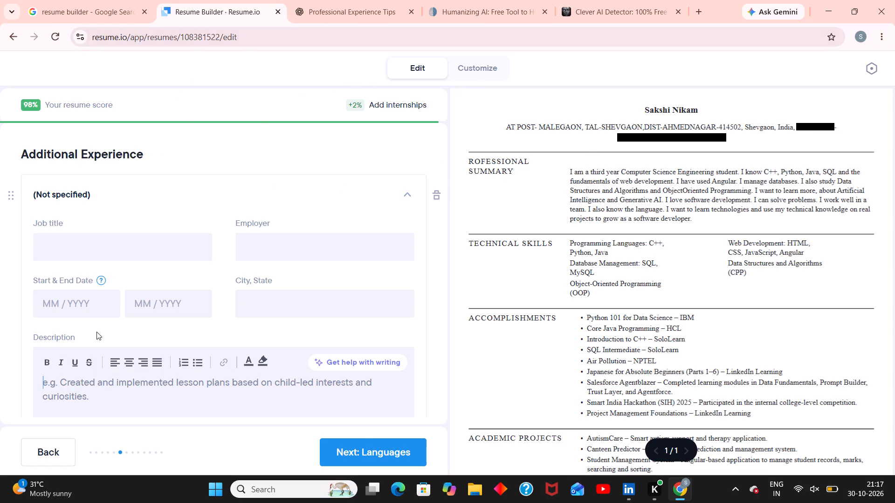
Go back through the earlier sections to Personal Details and review which of its fields are filled in.
{"action": "left_click", "coordinate": [45, 443]}
{"action": "left_click", "coordinate": [45, 443]}
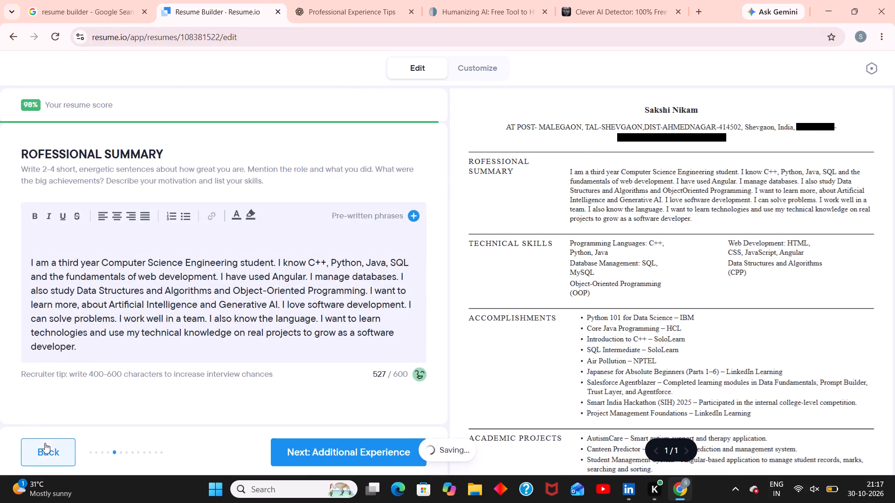
{"action": "left_click", "coordinate": [45, 443]}
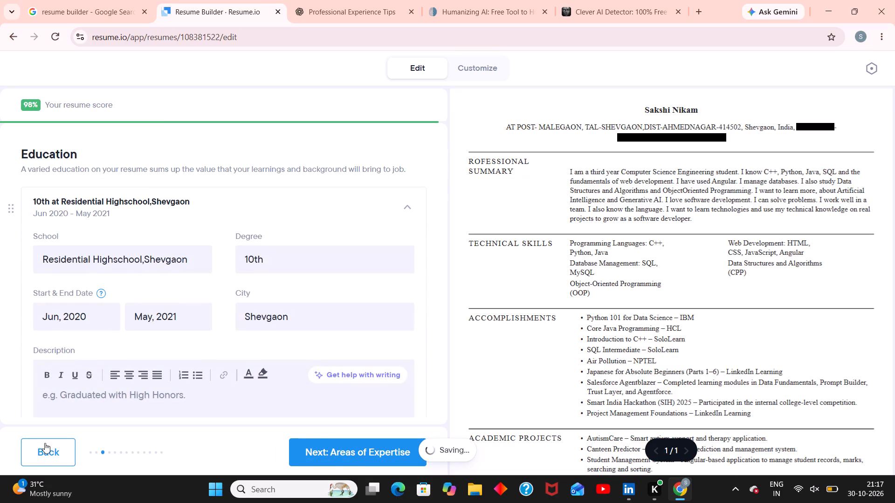
{"action": "left_click", "coordinate": [45, 443]}
{"action": "left_click", "coordinate": [45, 443]}
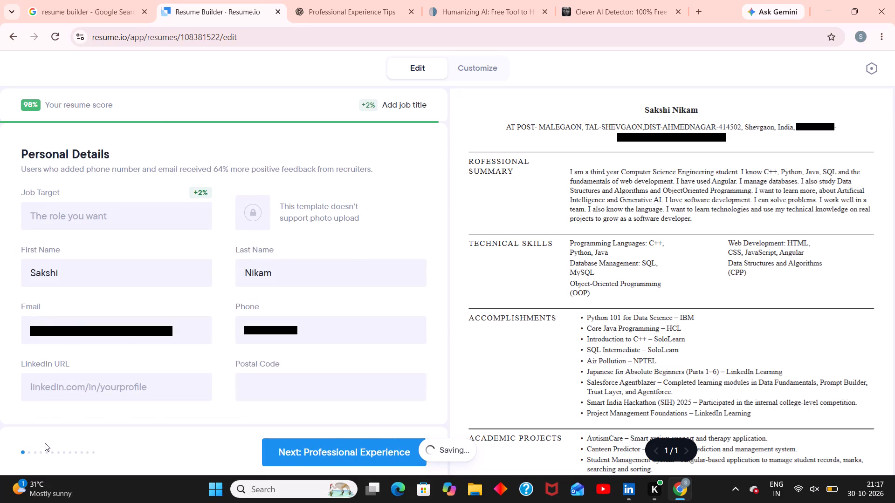
{"action": "scroll", "coordinate": [172, 317], "scroll_direction": "down", "scroll_amount": 2}
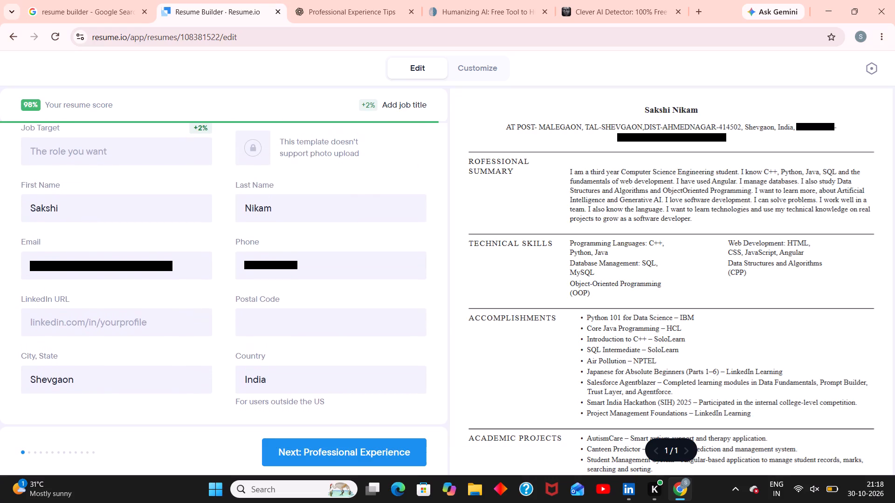
{"action": "scroll", "coordinate": [196, 315], "scroll_direction": "down", "scroll_amount": 2}
{"action": "scroll", "coordinate": [196, 315], "scroll_direction": "up", "scroll_amount": 1}
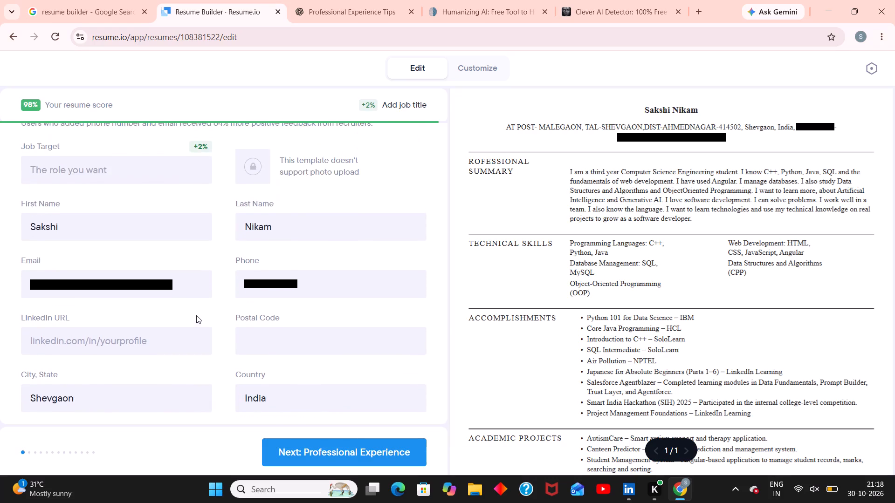
{"action": "scroll", "coordinate": [196, 315], "scroll_direction": "up", "scroll_amount": 2}
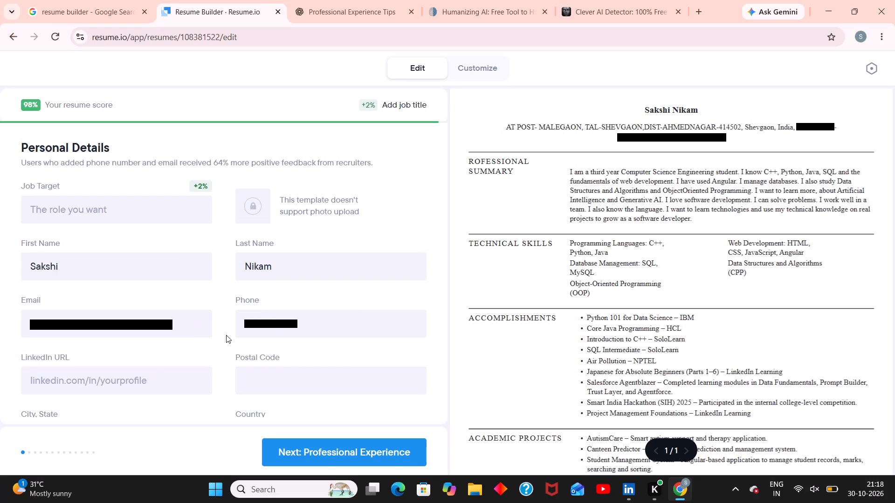
{"action": "scroll", "coordinate": [202, 349], "scroll_direction": "down", "scroll_amount": 1}
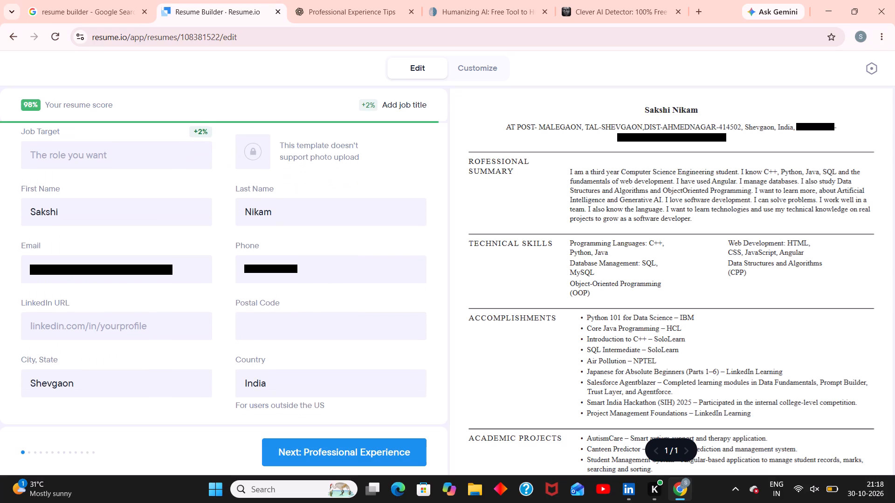
Switch to LinkedIn, copy the link from Public profile & URL on the own profile, and paste it into Resume.io's LinkedIn URL field.
{"action": "left_click", "coordinate": [174, 317]}
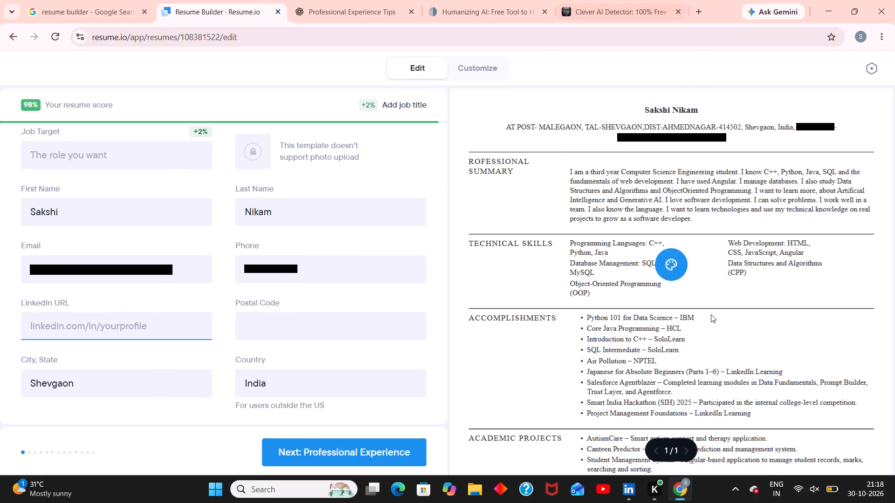
{"action": "left_click", "coordinate": [634, 492]}
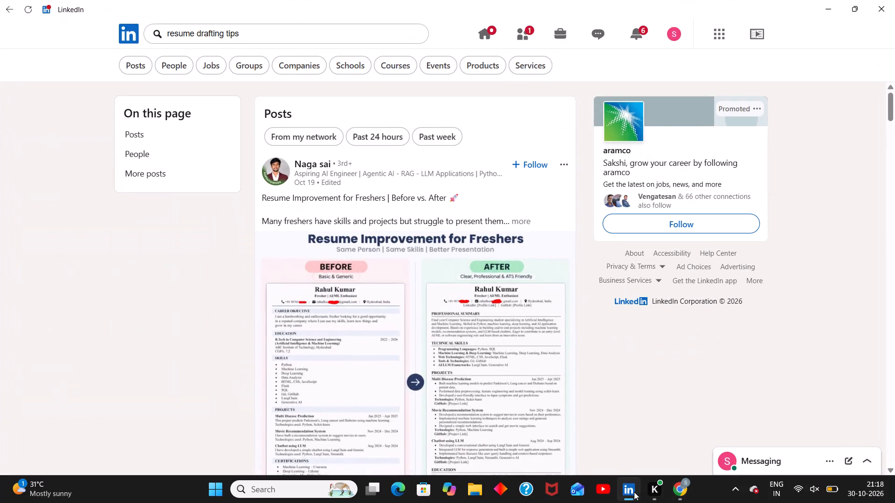
{"action": "left_click", "coordinate": [672, 34]}
{"action": "left_click", "coordinate": [602, 87]}
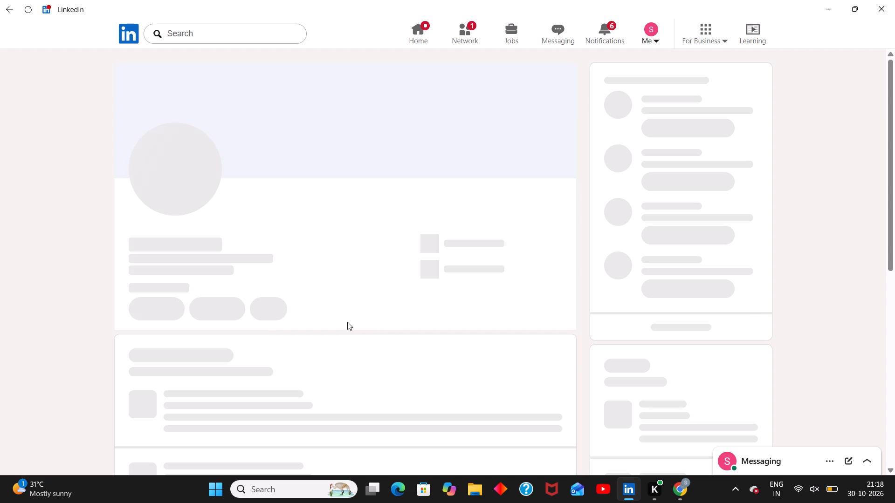
{"action": "scroll", "coordinate": [347, 322], "scroll_direction": "down", "scroll_amount": 1}
{"action": "scroll", "coordinate": [347, 322], "scroll_direction": "up", "scroll_amount": 3}
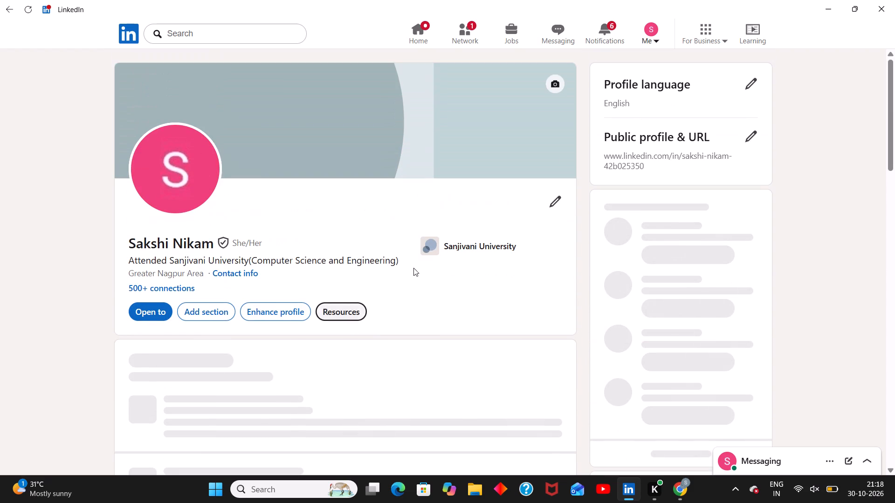
{"action": "left_click", "coordinate": [752, 133]}
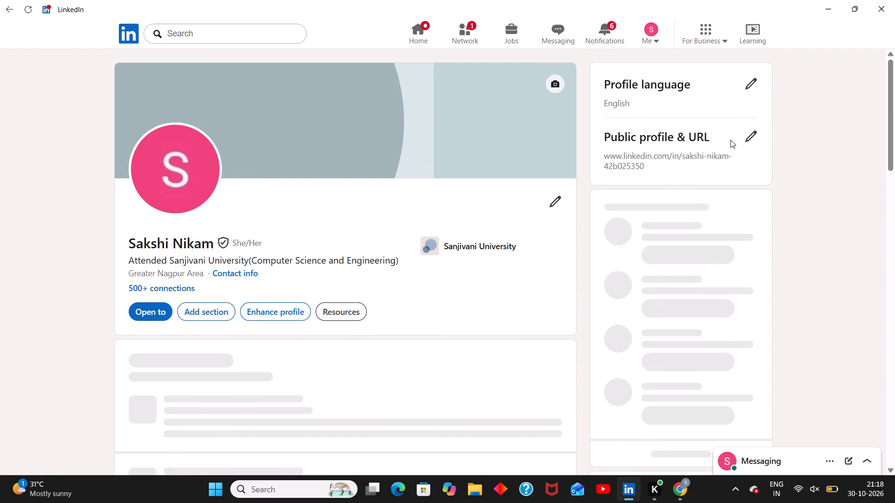
{"action": "left_click", "coordinate": [749, 135]}
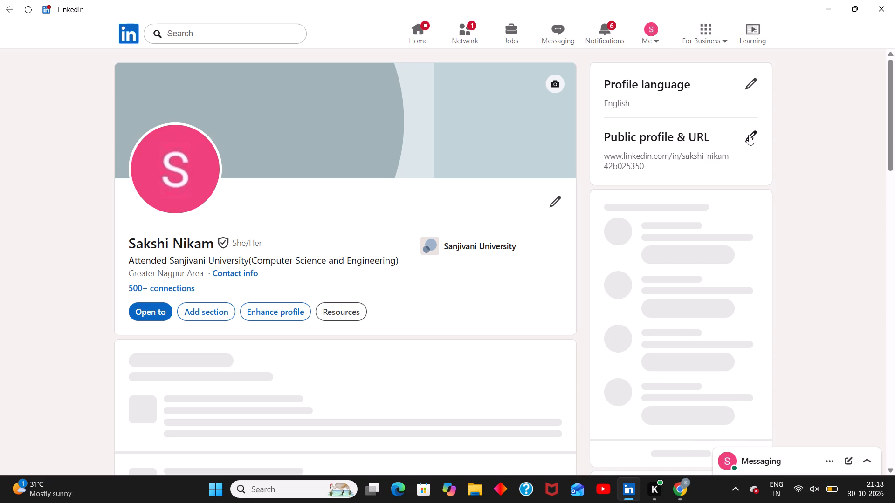
{"action": "right_click", "coordinate": [749, 135]}
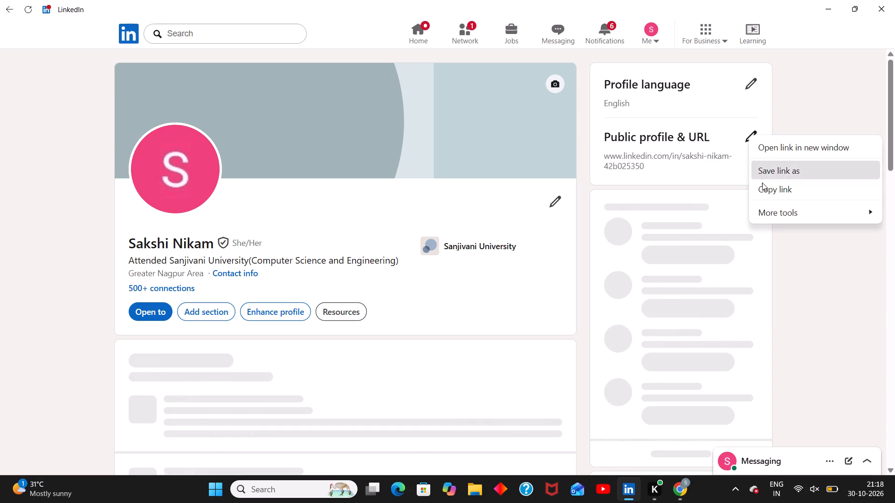
{"action": "left_click", "coordinate": [767, 191]}
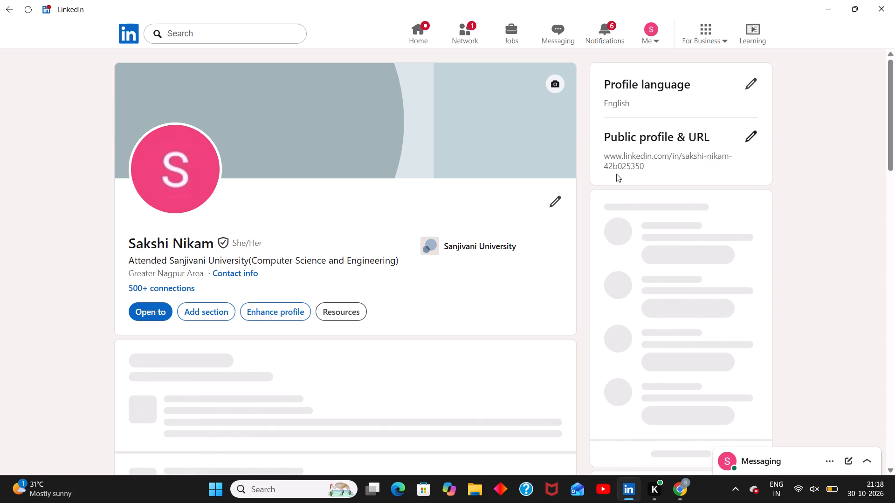
{"action": "left_click", "coordinate": [676, 487]}
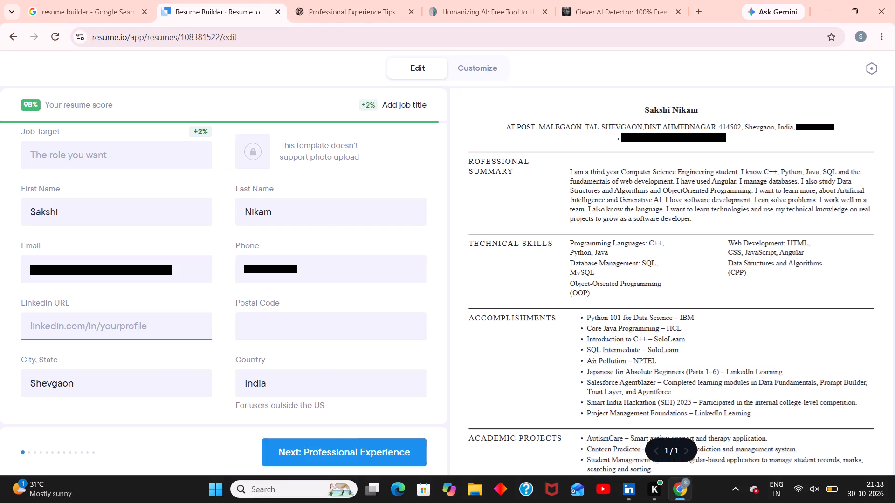
{"action": "key", "text": "ctrl+v"}
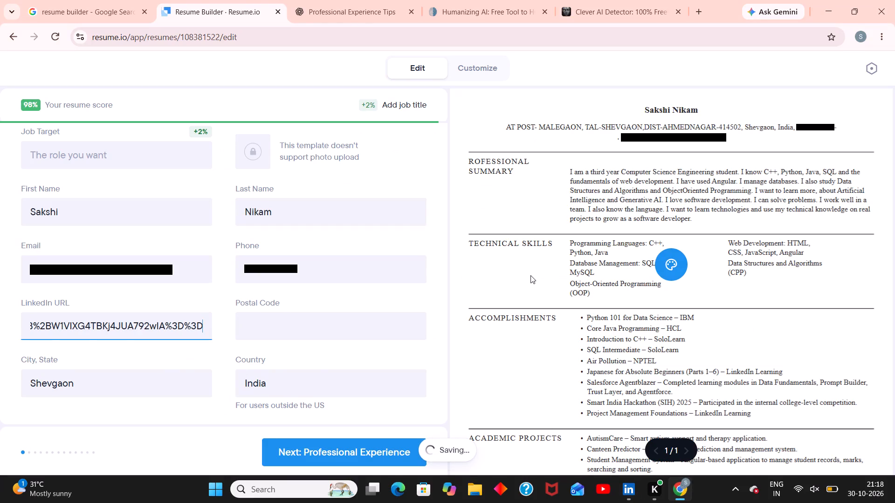
Review the resume preview from its header down to Education and check the Personal Details fields, including the Postal Code suggestions.
{"action": "scroll", "coordinate": [613, 266], "scroll_direction": "down", "scroll_amount": 2}
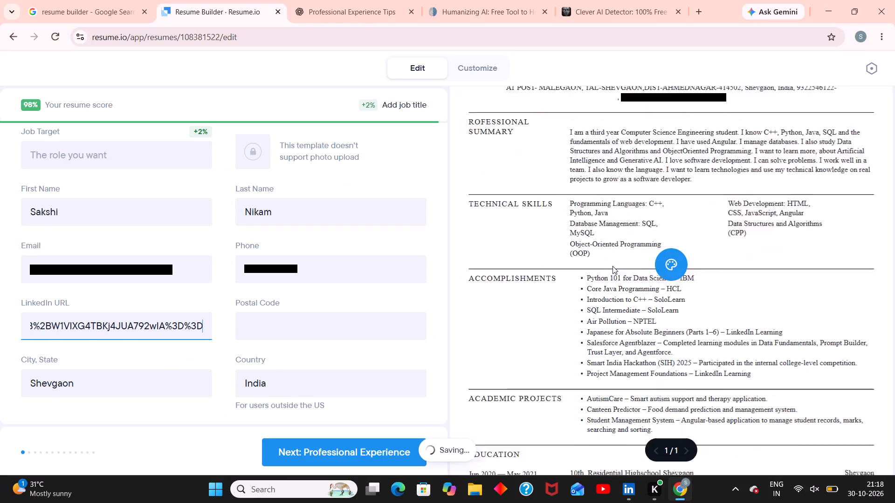
{"action": "scroll", "coordinate": [613, 266], "scroll_direction": "down", "scroll_amount": 2}
{"action": "scroll", "coordinate": [613, 266], "scroll_direction": "up", "scroll_amount": 5}
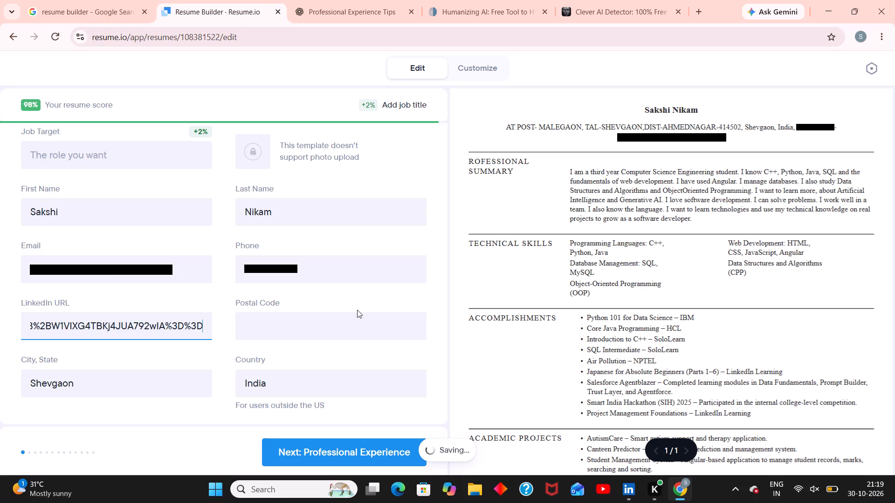
{"action": "left_click", "coordinate": [620, 138]}
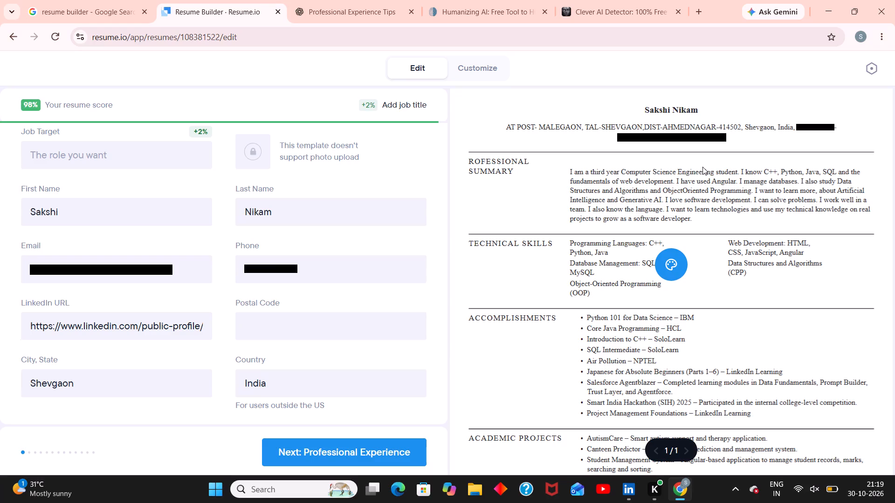
{"action": "scroll", "coordinate": [358, 321], "scroll_direction": "down", "scroll_amount": 1}
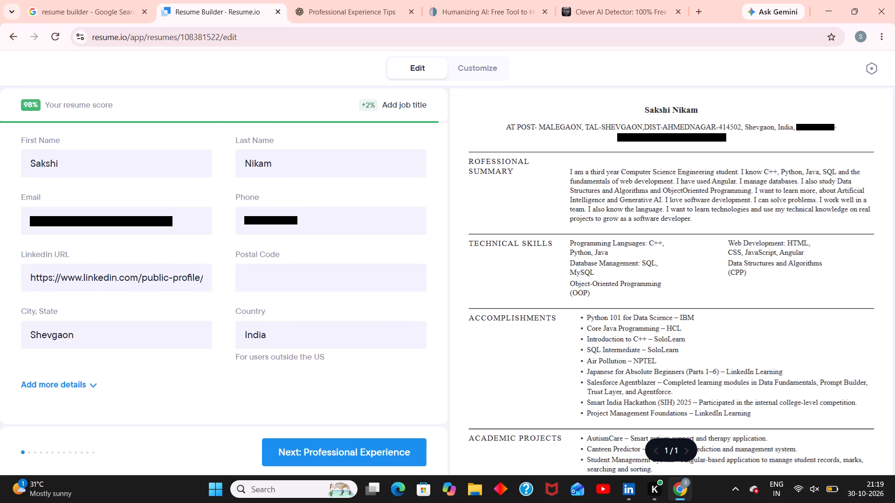
{"action": "scroll", "coordinate": [358, 321], "scroll_direction": "down", "scroll_amount": 1}
{"action": "scroll", "coordinate": [675, 379], "scroll_direction": "down", "scroll_amount": 2}
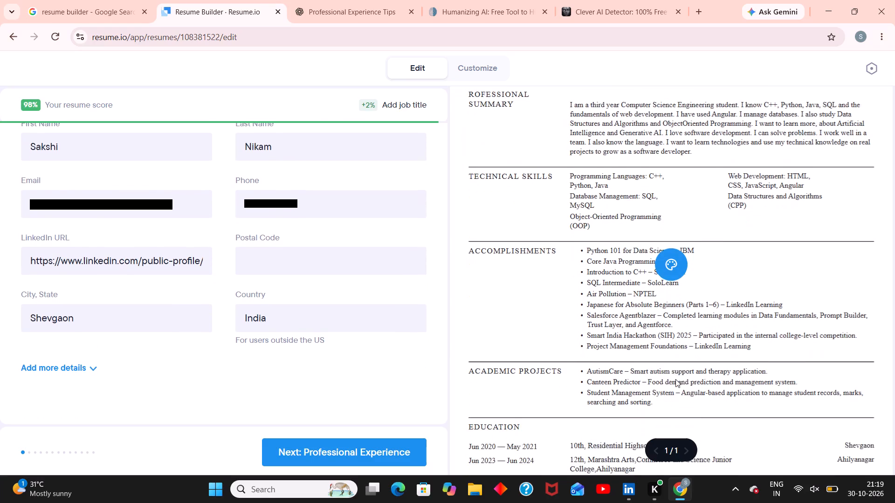
{"action": "scroll", "coordinate": [675, 379], "scroll_direction": "down", "scroll_amount": 1}
{"action": "scroll", "coordinate": [675, 379], "scroll_direction": "up", "scroll_amount": 2}
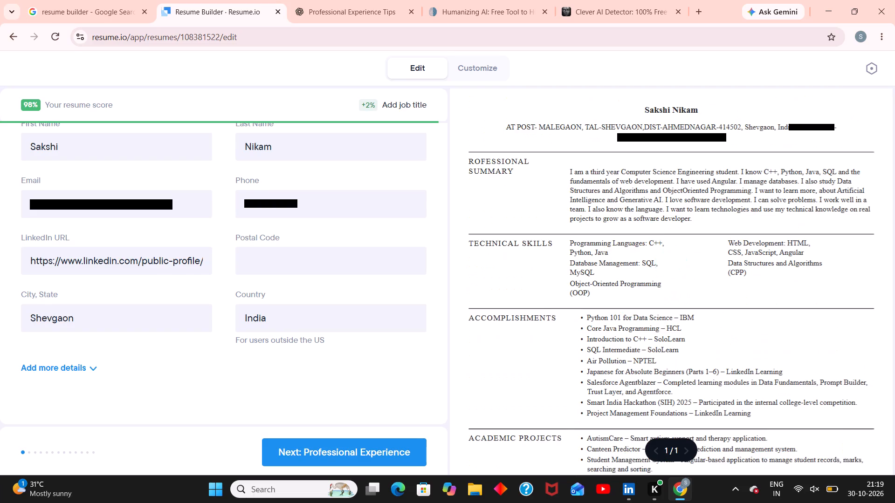
{"action": "scroll", "coordinate": [279, 285], "scroll_direction": "up", "scroll_amount": 2}
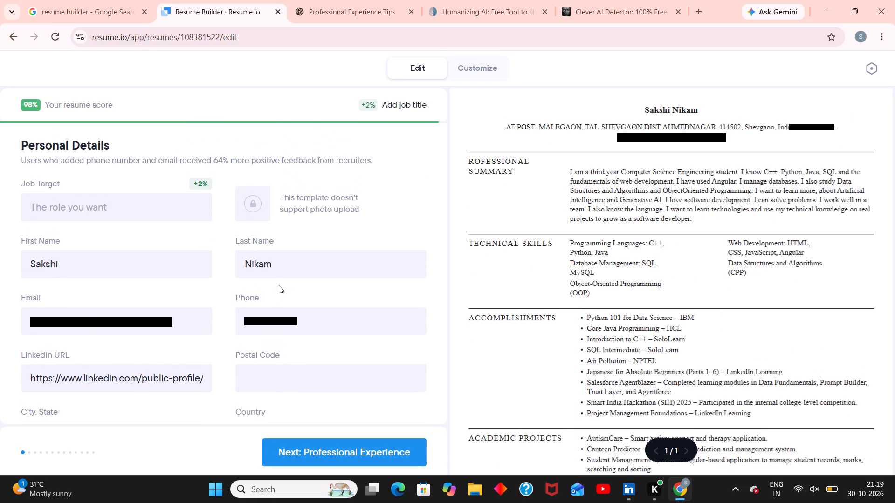
{"action": "scroll", "coordinate": [279, 285], "scroll_direction": "up", "scroll_amount": 1}
{"action": "scroll", "coordinate": [282, 339], "scroll_direction": "down", "scroll_amount": 2}
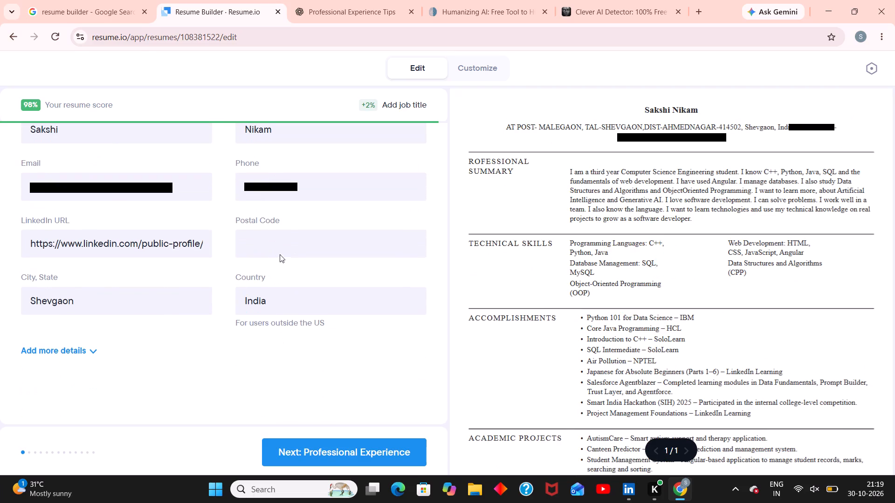
{"action": "left_click", "coordinate": [282, 248]}
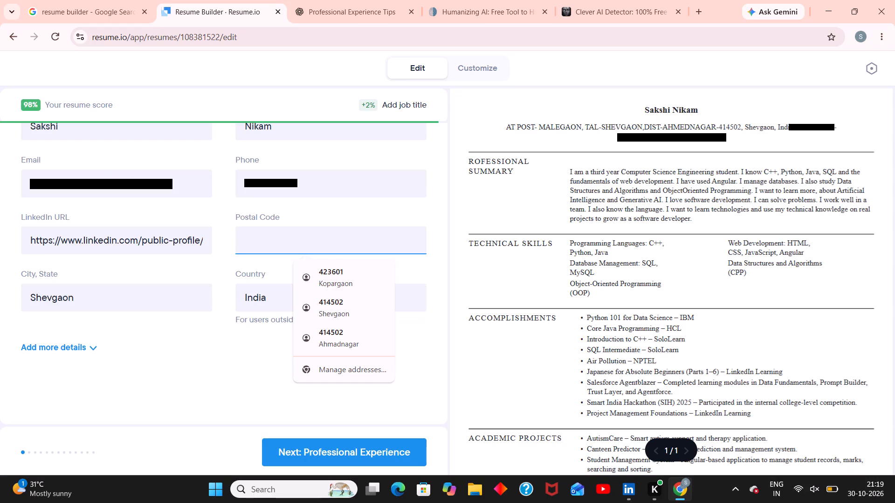
{"action": "left_click", "coordinate": [239, 333]}
{"action": "scroll", "coordinate": [239, 333], "scroll_direction": "down", "scroll_amount": 1}
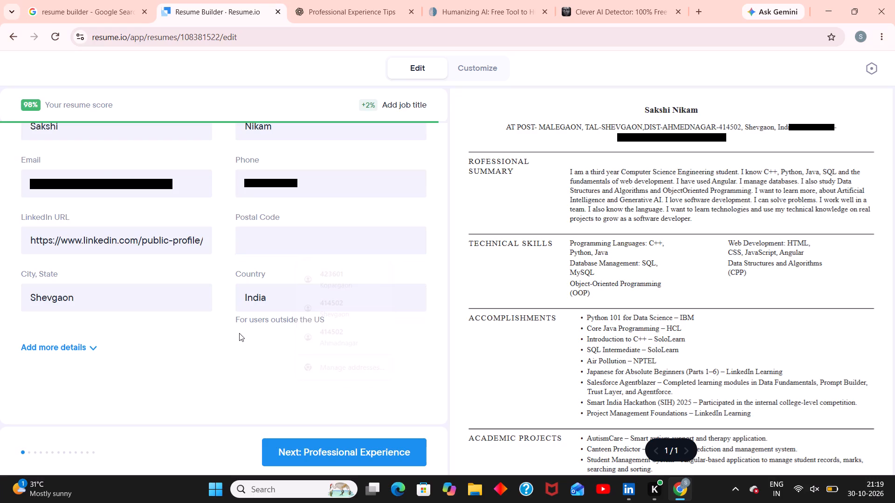
Look at the Academic Projects section, return to Personal Details, and check its fields, including Job Target, against the resume preview's header.
{"action": "scroll", "coordinate": [239, 333], "scroll_direction": "down", "scroll_amount": 1}
{"action": "left_click", "coordinate": [301, 445]}
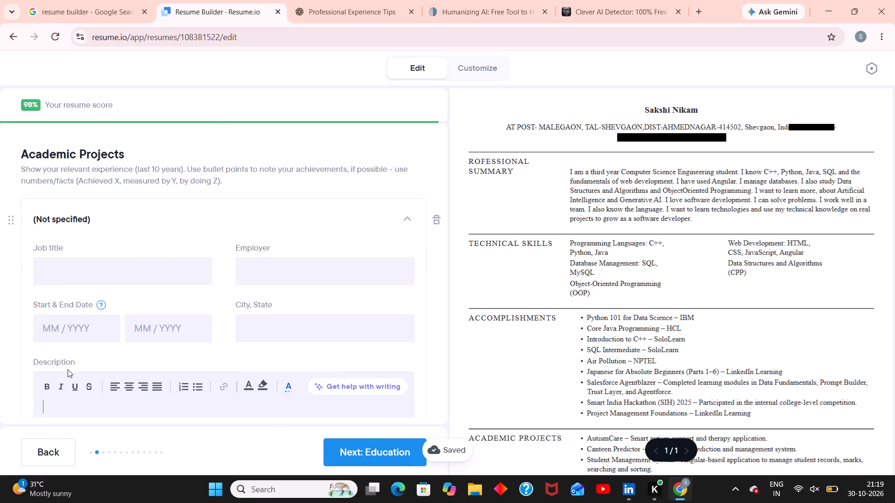
{"action": "left_click", "coordinate": [51, 436]}
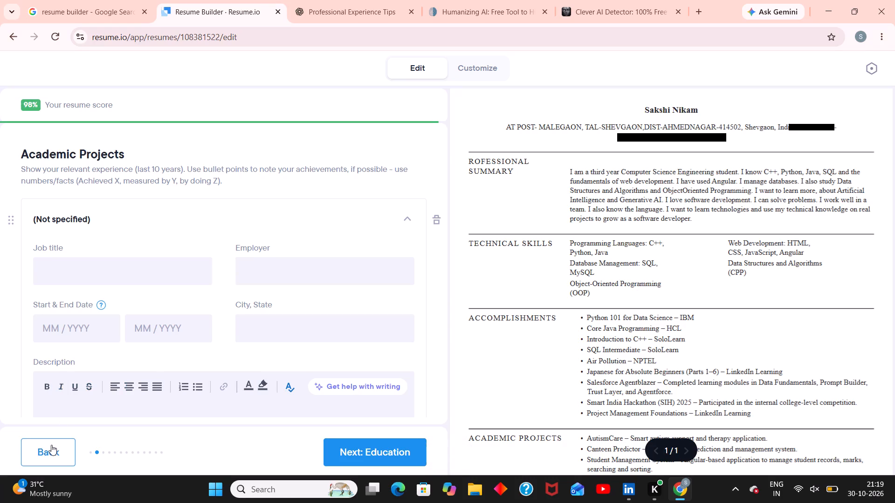
{"action": "left_click", "coordinate": [51, 445]}
{"action": "left_click", "coordinate": [51, 445]}
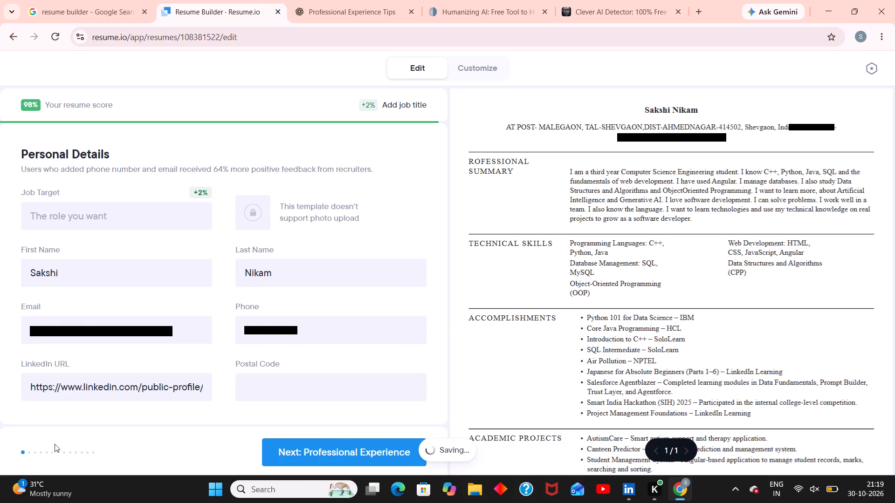
{"action": "scroll", "coordinate": [130, 359], "scroll_direction": "down", "scroll_amount": 2}
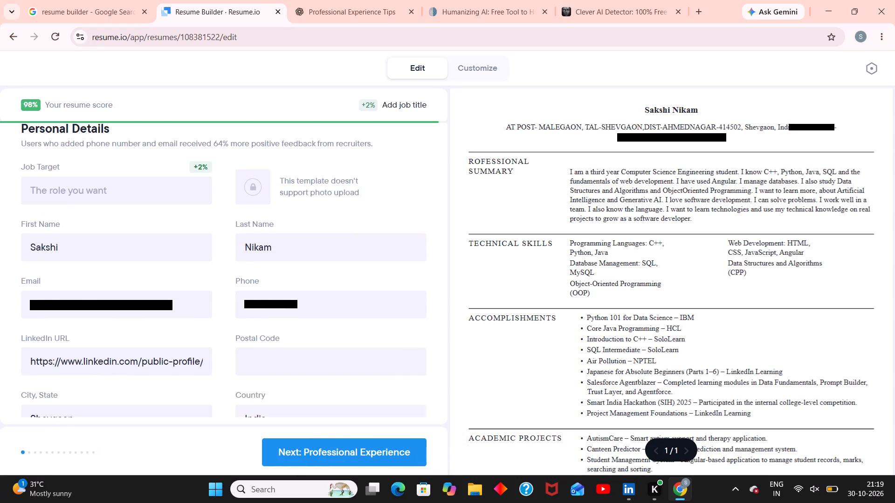
{"action": "scroll", "coordinate": [132, 339], "scroll_direction": "down", "scroll_amount": 3}
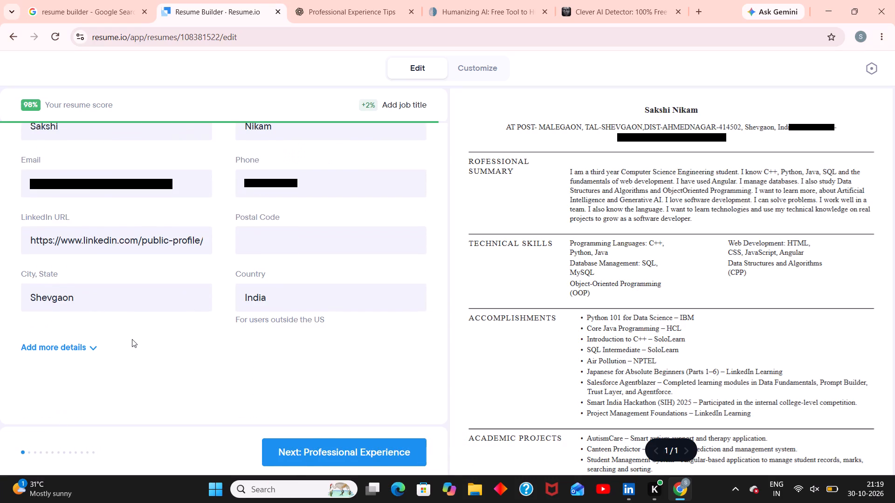
{"action": "scroll", "coordinate": [132, 339], "scroll_direction": "up", "scroll_amount": 2}
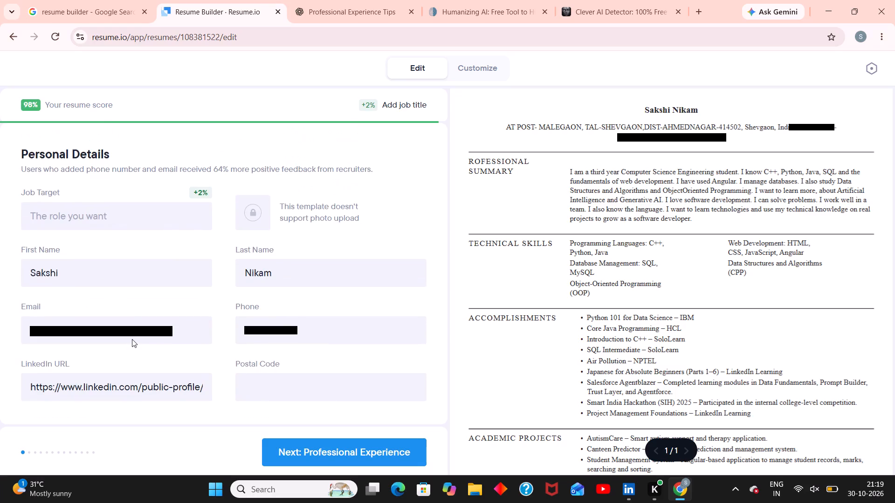
{"action": "left_click", "coordinate": [138, 211]}
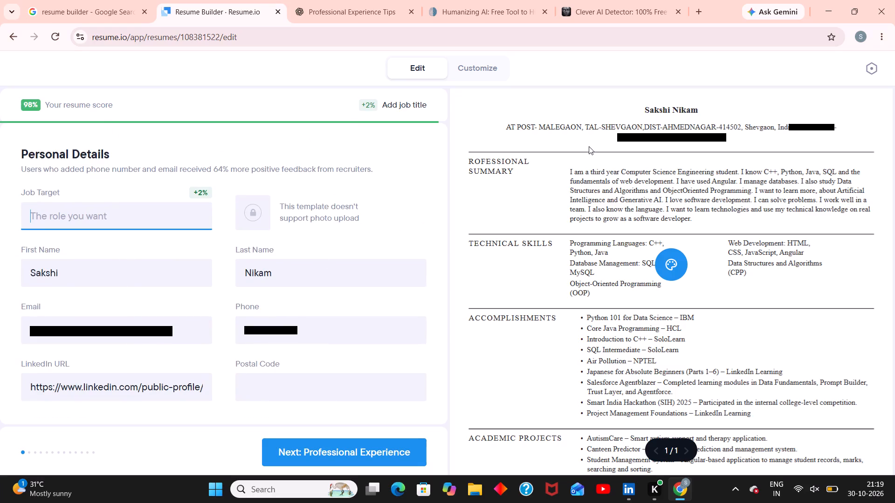
{"action": "left_click", "coordinate": [634, 129]}
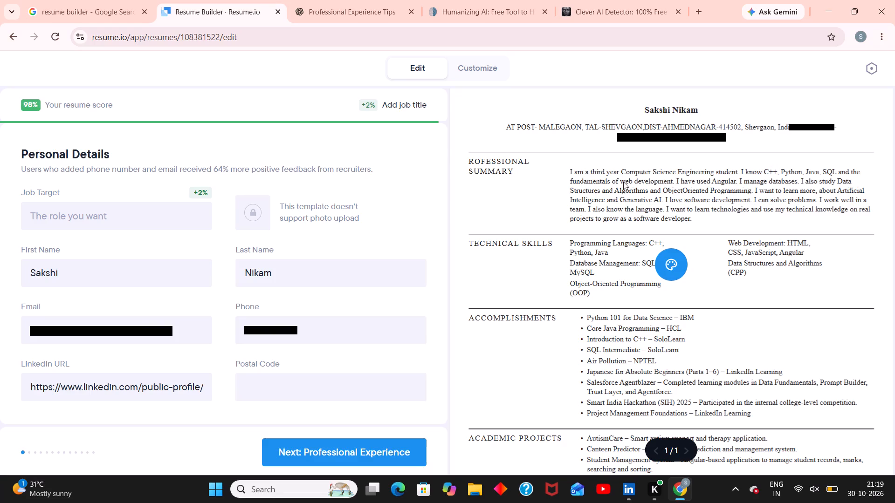
Replace the contents of the Email field in Personal Details with the own email address.
{"action": "left_click", "coordinate": [180, 327]}
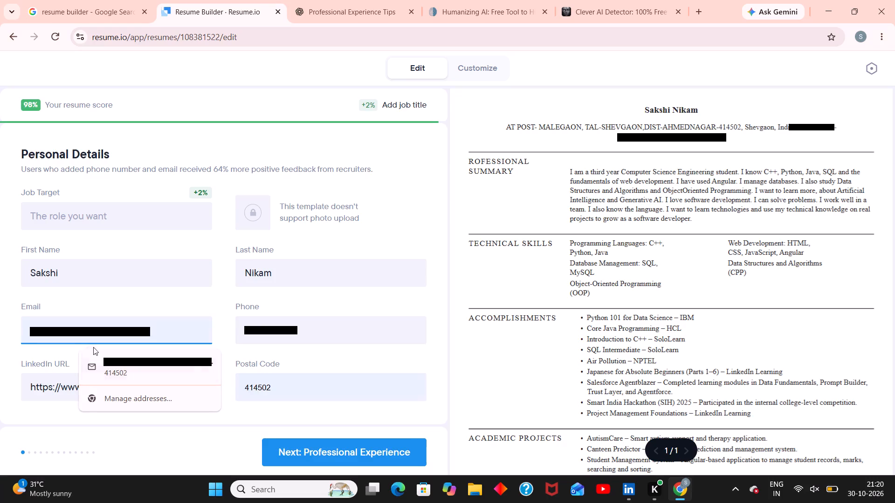
{"action": "key", "text": "BackSpace"}
{"action": "key", "text": "BackSpace"}
{"action": "key", "text": "BackSpace"}
{"action": "key", "text": "BackSpace"}
{"action": "key", "text": "BackSpace"}
{"action": "key", "text": "BackSpace"}
{"action": "key", "text": "BackSpace"}
{"action": "key", "text": "BackSpace"}
{"action": "key", "text": "BackSpace"}
{"action": "key", "text": "BackSpace"}
{"action": "key", "text": "BackSpace"}
{"action": "key", "text": "BackSpace"}
{"action": "key", "text": "BackSpace"}
{"action": "key", "text": "BackSpace"}
{"action": "key", "text": "BackSpace"}
{"action": "key", "text": "BackSpace"}
{"action": "key", "text": "BackSpace"}
{"action": "key", "text": "BackSpace"}
{"action": "key", "text": "BackSpace"}
{"action": "key", "text": "BackSpace"}
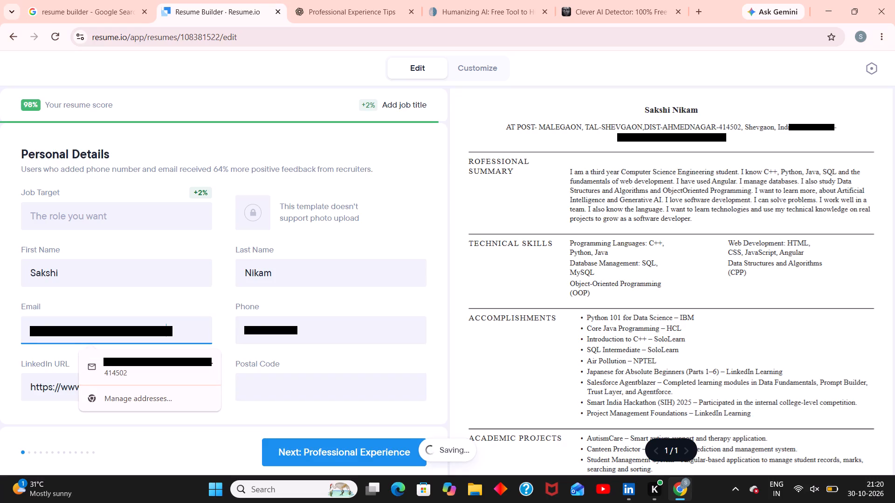
{"action": "type", "text": "n"}
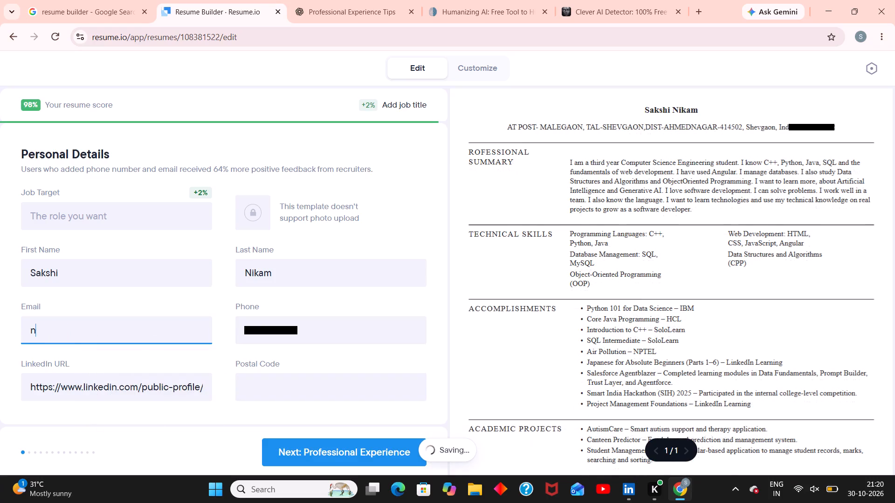
{"action": "type", "text": "saksh"}
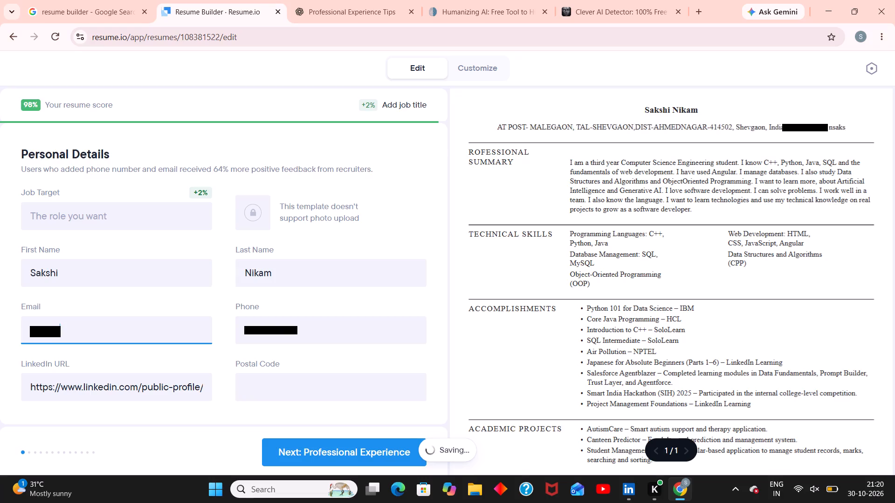
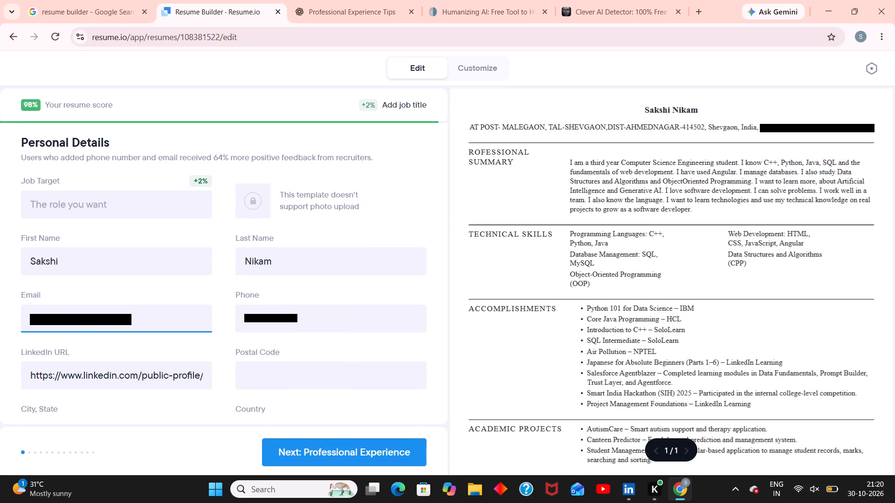
{"action": "scroll", "coordinate": [335, 380], "scroll_direction": "down", "scroll_amount": 1}
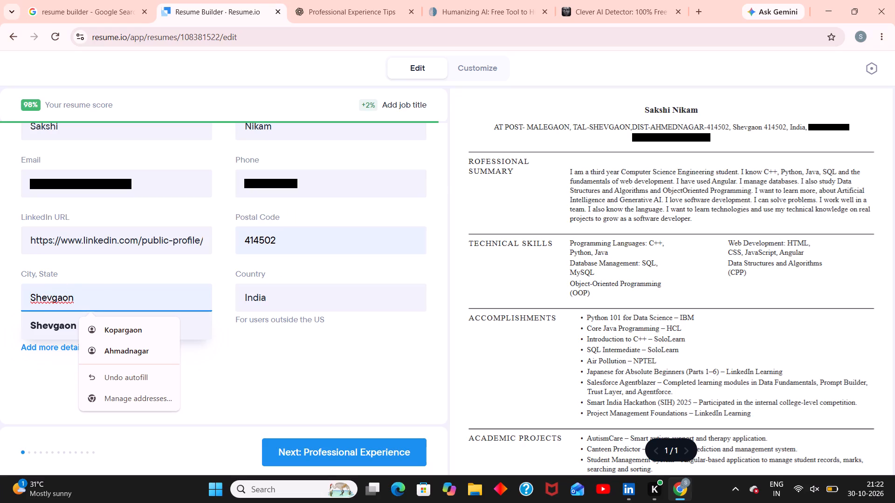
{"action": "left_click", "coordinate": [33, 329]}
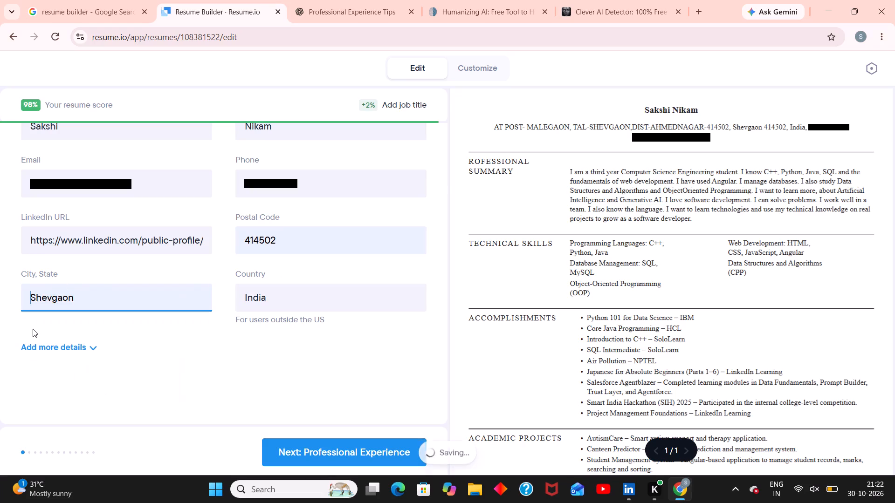
Fill the First Name and Last Name fields from their saved autofill suggestions.
{"action": "scroll", "coordinate": [75, 229], "scroll_direction": "up", "scroll_amount": 2}
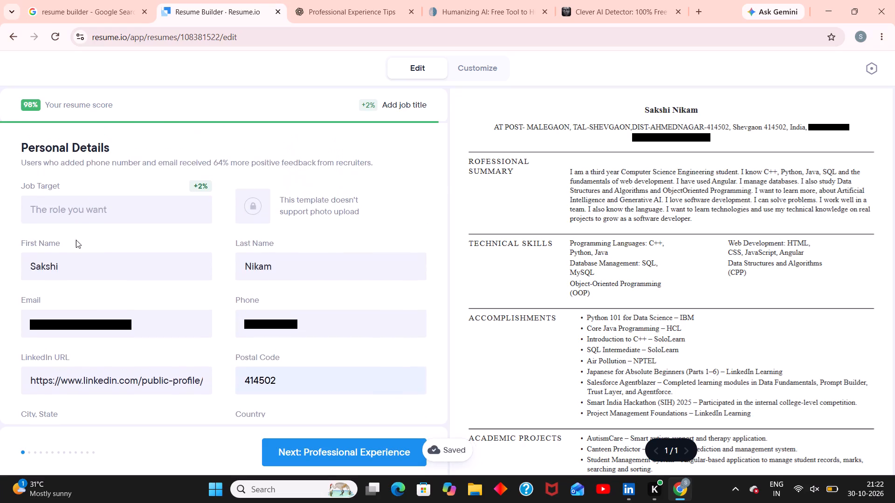
{"action": "left_click", "coordinate": [80, 272]}
{"action": "left_click", "coordinate": [111, 296]}
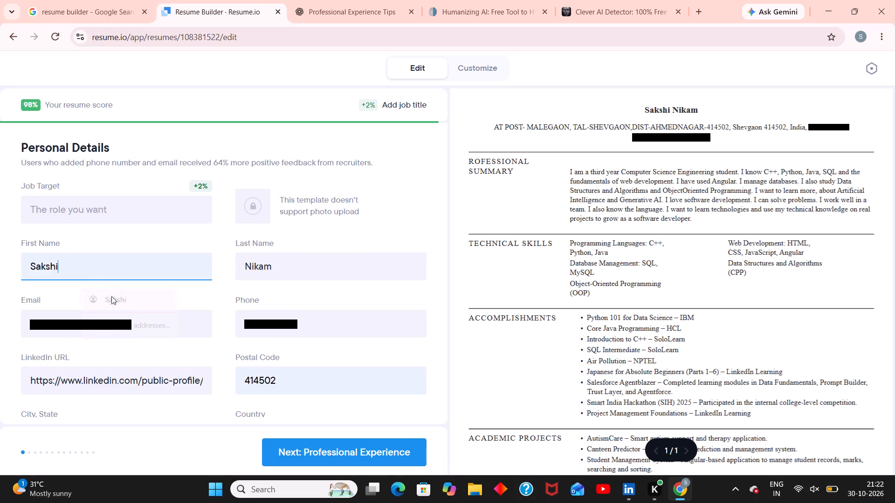
{"action": "left_click", "coordinate": [289, 267]}
{"action": "left_click", "coordinate": [320, 305]}
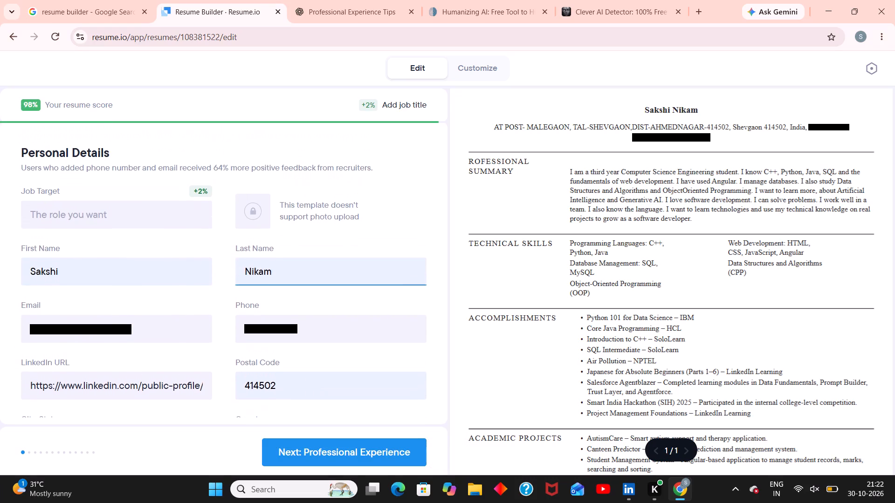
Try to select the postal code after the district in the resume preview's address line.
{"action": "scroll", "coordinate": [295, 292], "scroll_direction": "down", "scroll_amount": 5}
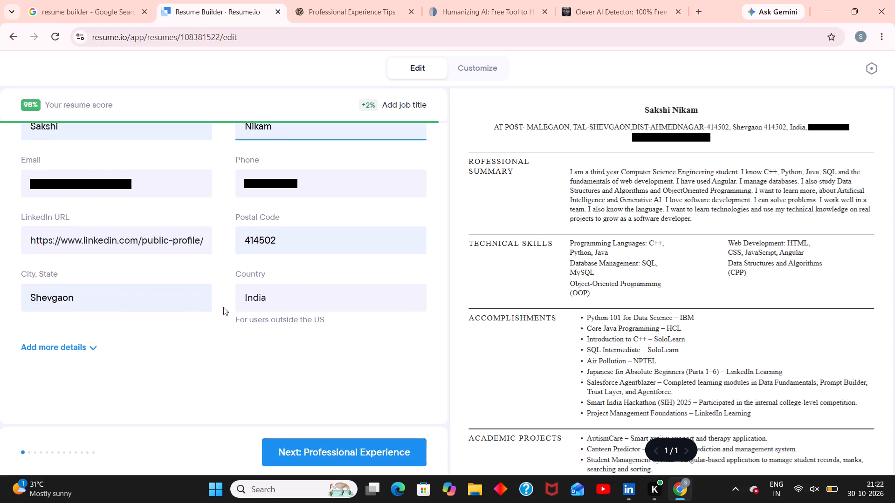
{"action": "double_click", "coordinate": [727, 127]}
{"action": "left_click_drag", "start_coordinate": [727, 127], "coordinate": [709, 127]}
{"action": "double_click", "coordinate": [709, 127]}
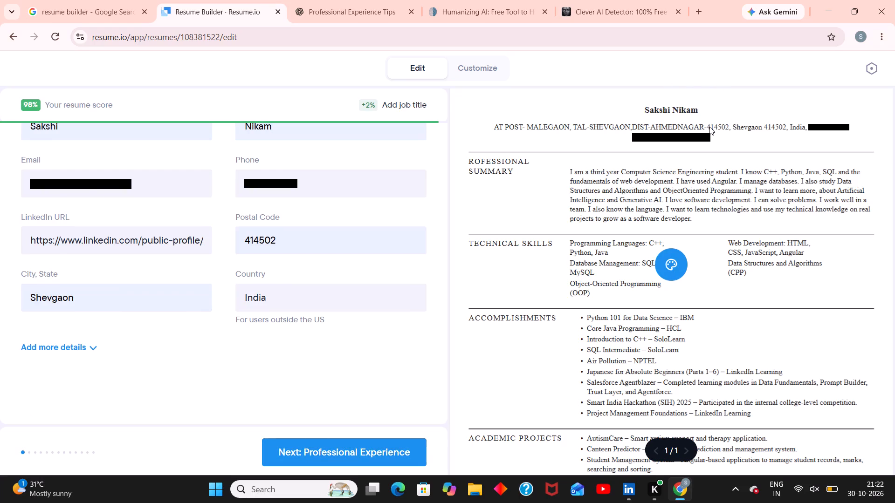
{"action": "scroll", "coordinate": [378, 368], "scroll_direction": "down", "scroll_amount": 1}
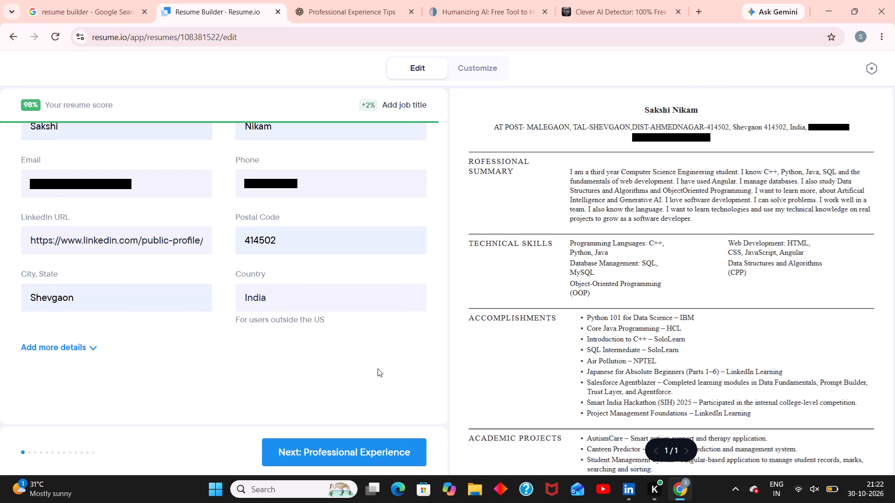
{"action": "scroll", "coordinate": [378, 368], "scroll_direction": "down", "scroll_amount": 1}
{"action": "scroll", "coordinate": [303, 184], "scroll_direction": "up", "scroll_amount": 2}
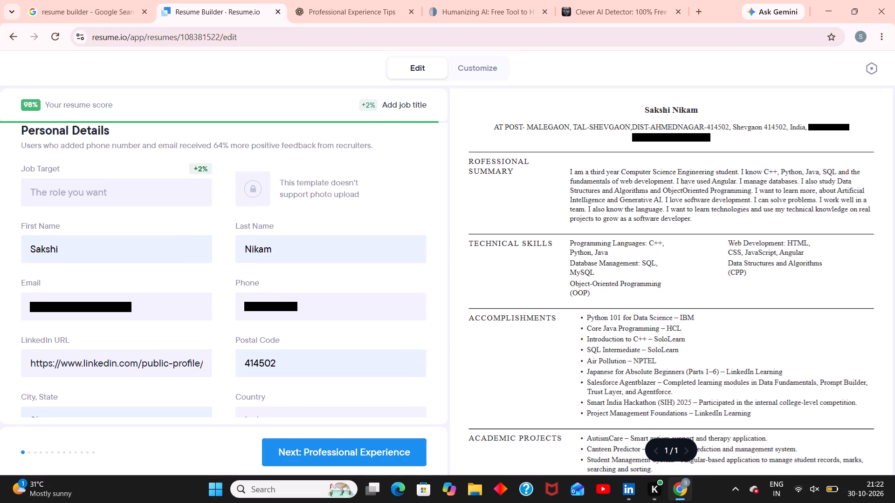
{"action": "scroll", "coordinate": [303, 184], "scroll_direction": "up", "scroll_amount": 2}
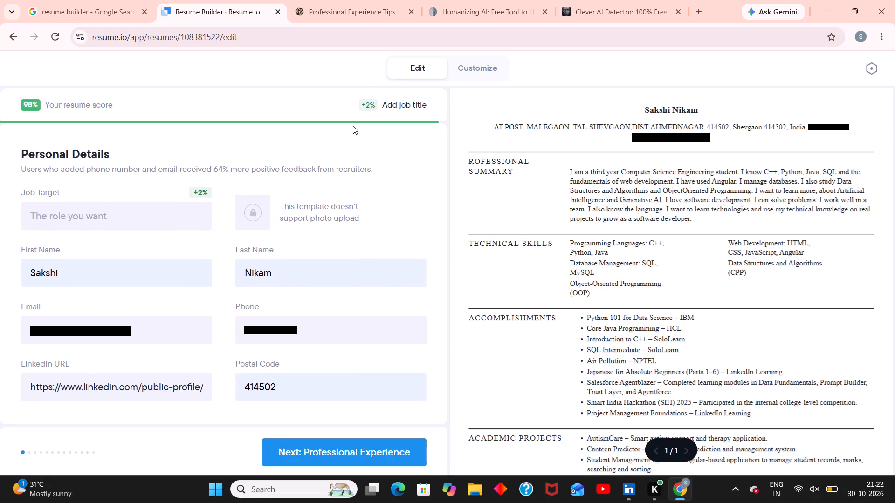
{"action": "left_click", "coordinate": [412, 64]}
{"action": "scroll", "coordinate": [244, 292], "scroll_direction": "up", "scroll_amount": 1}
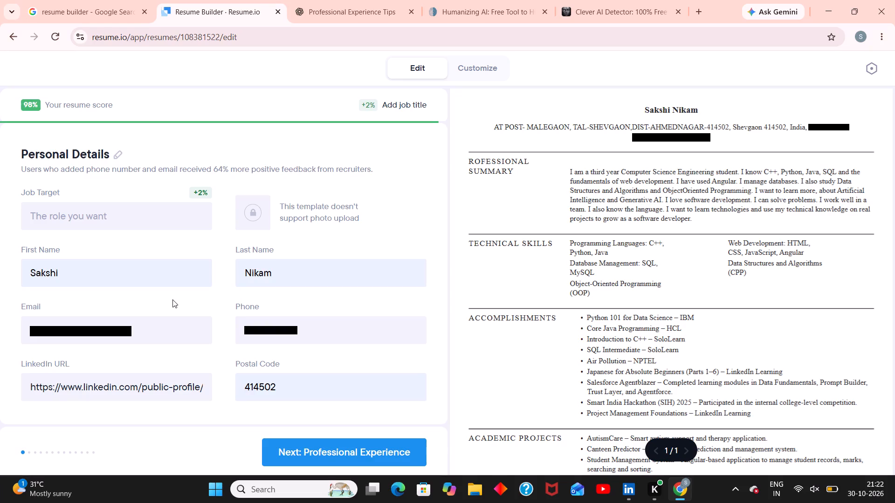
Continue to the Academic Projects section and look through its entry fields and description.
{"action": "scroll", "coordinate": [169, 299], "scroll_direction": "down", "scroll_amount": 3}
{"action": "left_click", "coordinate": [368, 442]}
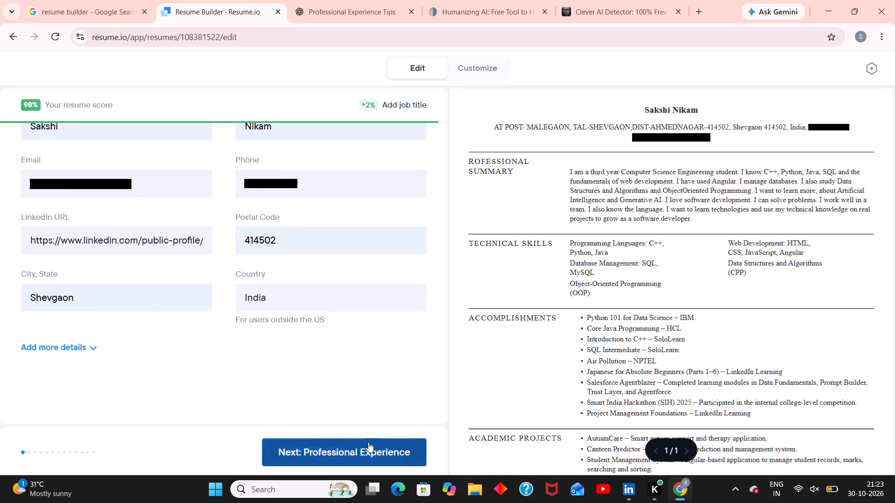
{"action": "scroll", "coordinate": [335, 331], "scroll_direction": "down", "scroll_amount": 1}
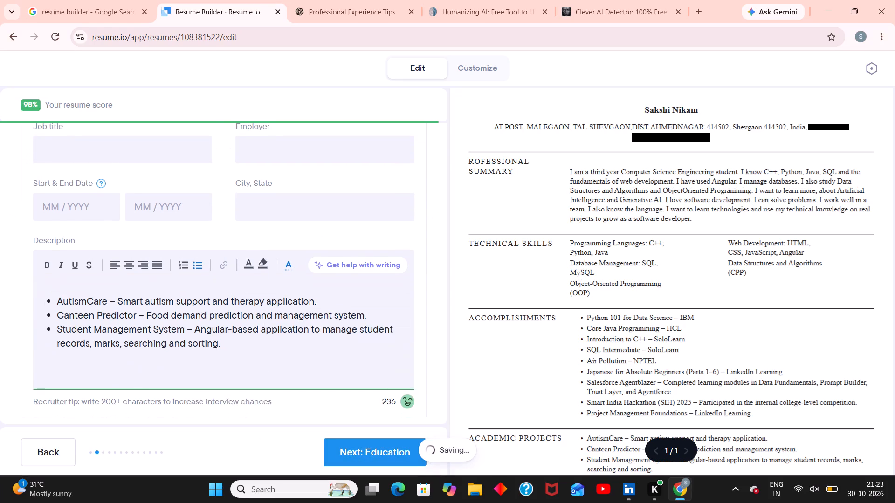
{"action": "scroll", "coordinate": [335, 331], "scroll_direction": "down", "scroll_amount": 1}
{"action": "scroll", "coordinate": [335, 331], "scroll_direction": "up", "scroll_amount": 3}
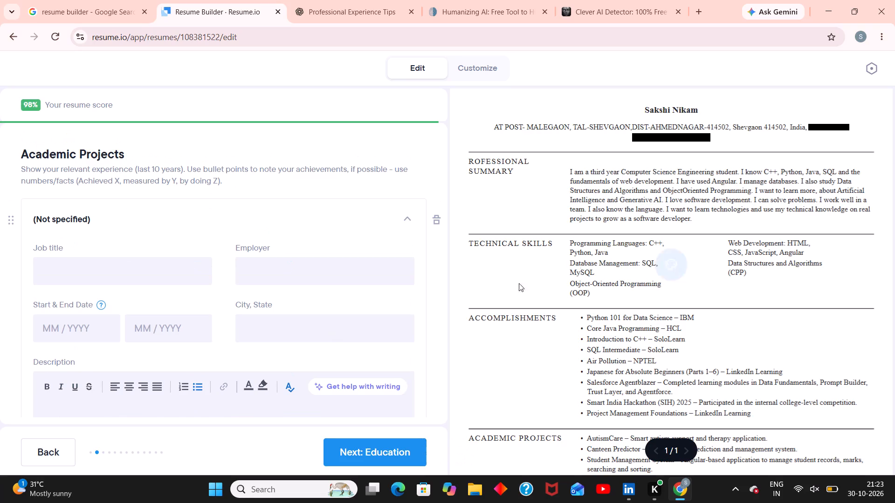
{"action": "left_click", "coordinate": [681, 113]}
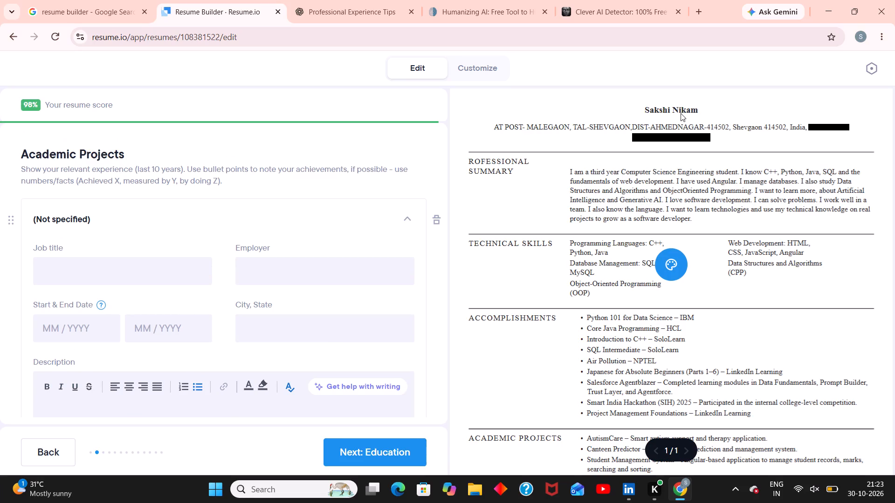
Return to the Personal Details section and review its job target, photo, name, phone, postal code, city and country fields.
{"action": "double_click", "coordinate": [678, 125]}
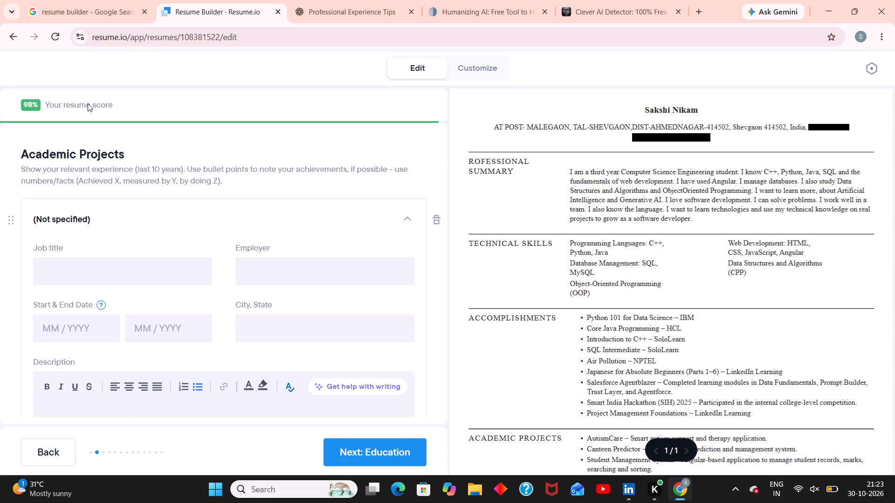
{"action": "left_click", "coordinate": [63, 449]}
{"action": "left_click", "coordinate": [321, 388]}
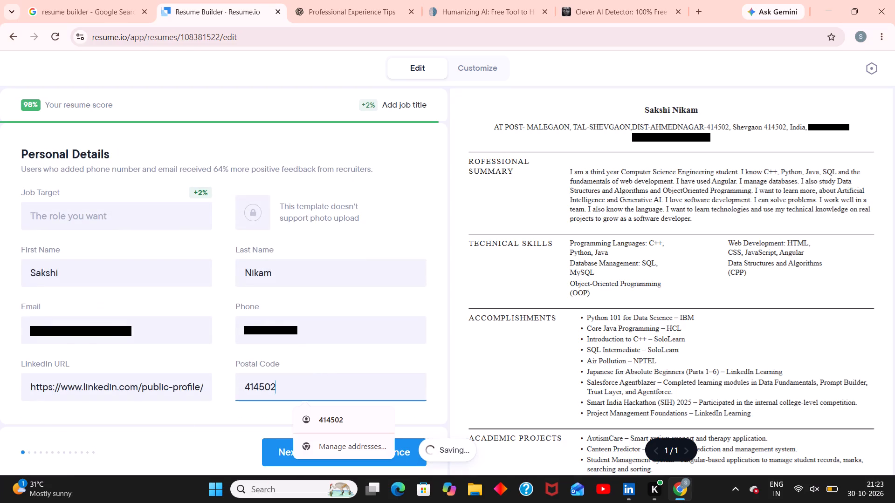
{"action": "scroll", "coordinate": [300, 384], "scroll_direction": "down", "scroll_amount": 1}
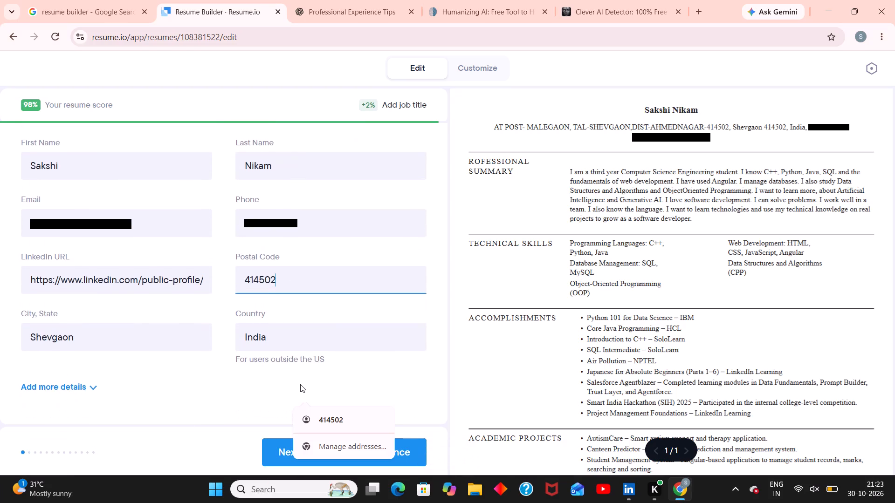
{"action": "scroll", "coordinate": [300, 384], "scroll_direction": "up", "scroll_amount": 1}
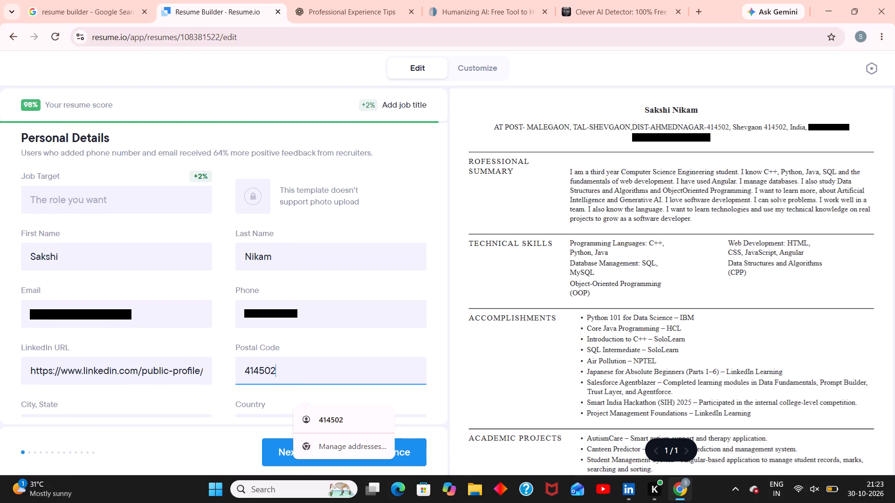
{"action": "scroll", "coordinate": [294, 302], "scroll_direction": "up", "scroll_amount": 1}
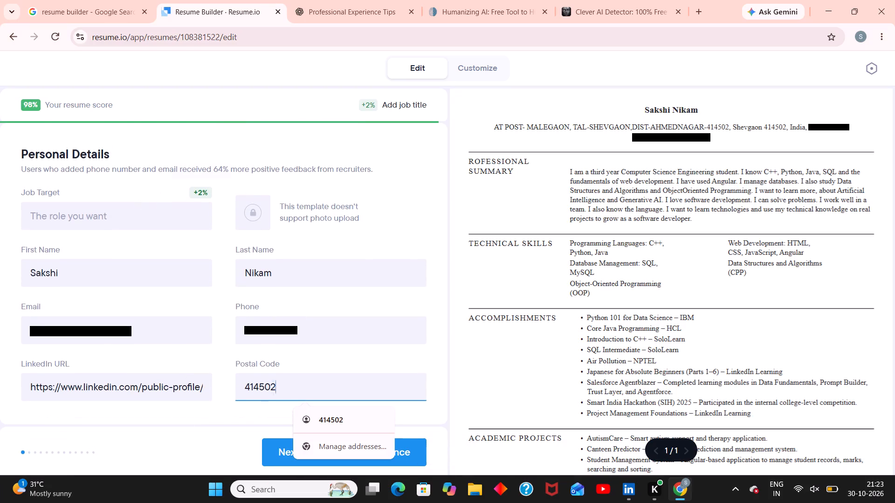
{"action": "left_click", "coordinate": [138, 207]}
{"action": "left_click_drag", "start_coordinate": [238, 203], "coordinate": [255, 208]}
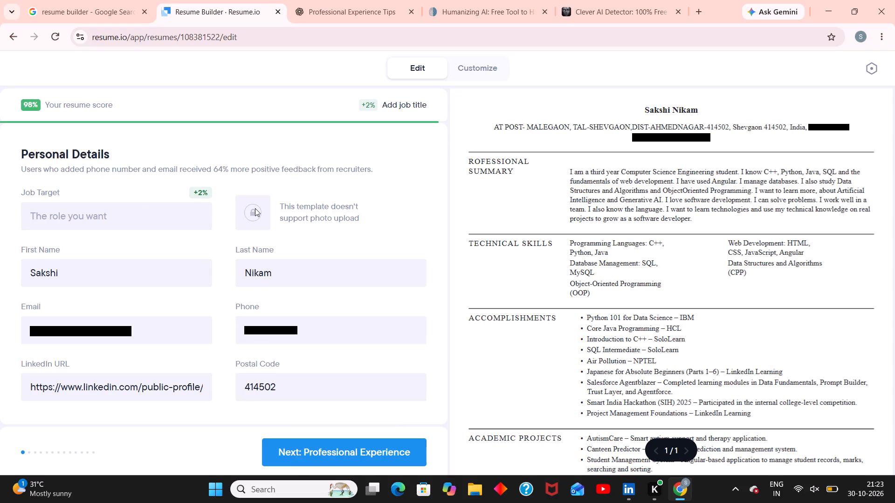
{"action": "left_click", "coordinate": [255, 208]}
{"action": "left_click", "coordinate": [285, 260]}
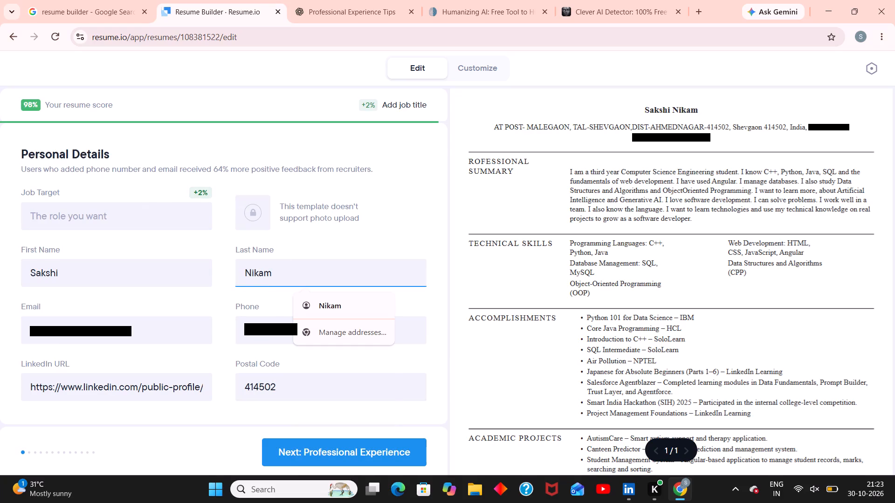
{"action": "left_click", "coordinate": [262, 327]}
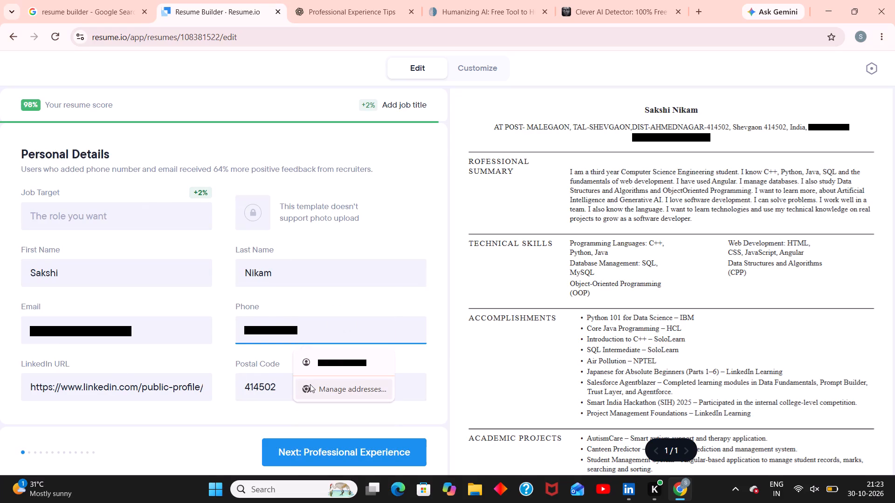
View the browser's saved autofill addresses from the Phone field, and go back to the resume editor.
{"action": "left_click", "coordinate": [311, 385]}
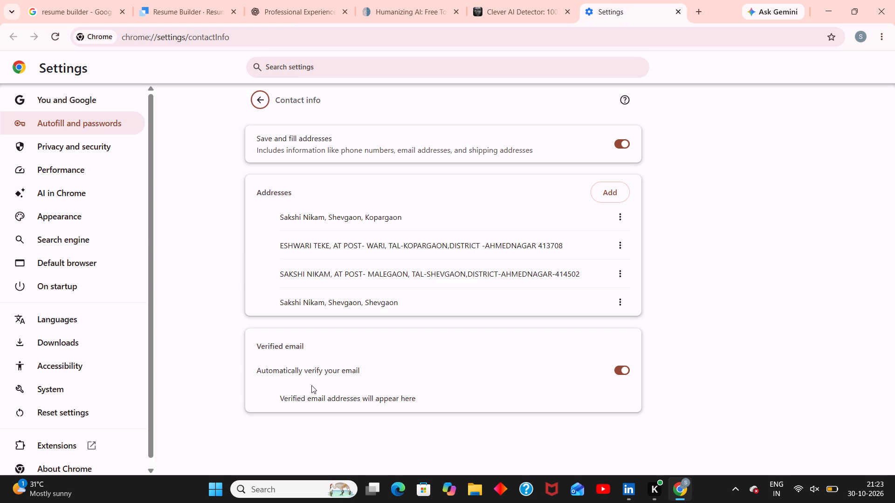
{"action": "left_click", "coordinate": [199, 19]}
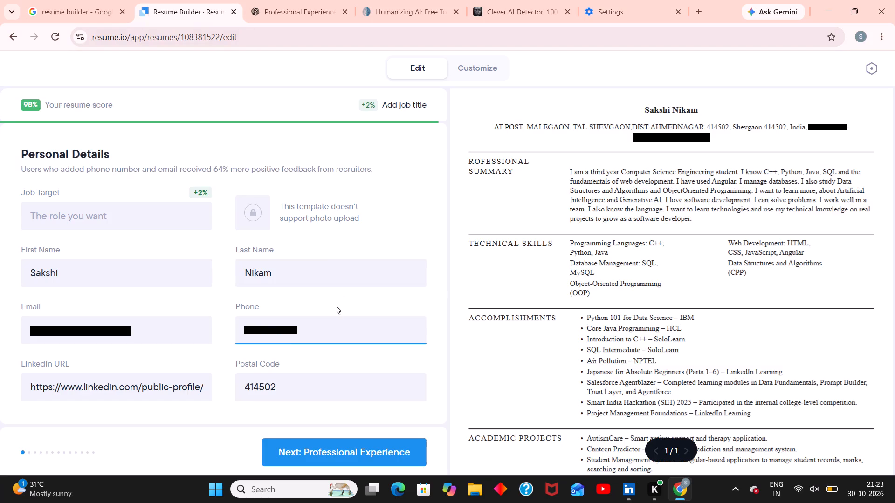
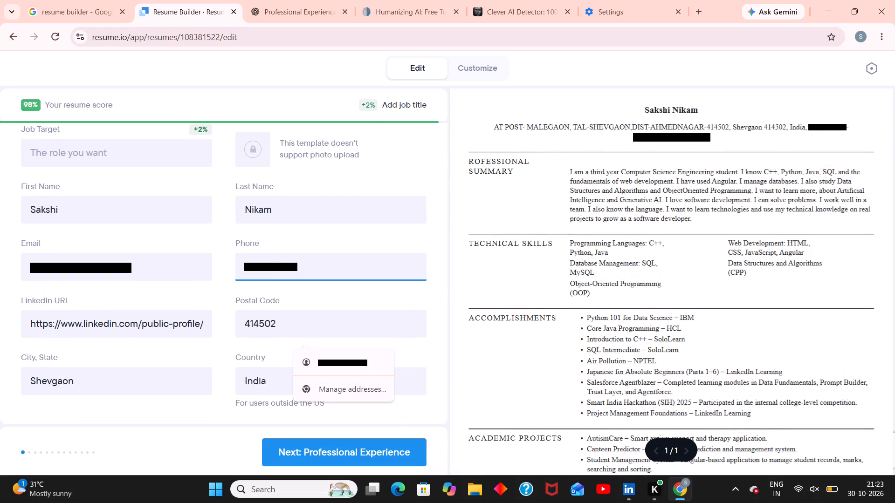
Look over the remaining Personal Details fields and read the resume preview down to the Languages section.
{"action": "scroll", "coordinate": [125, 319], "scroll_direction": "down", "scroll_amount": 1}
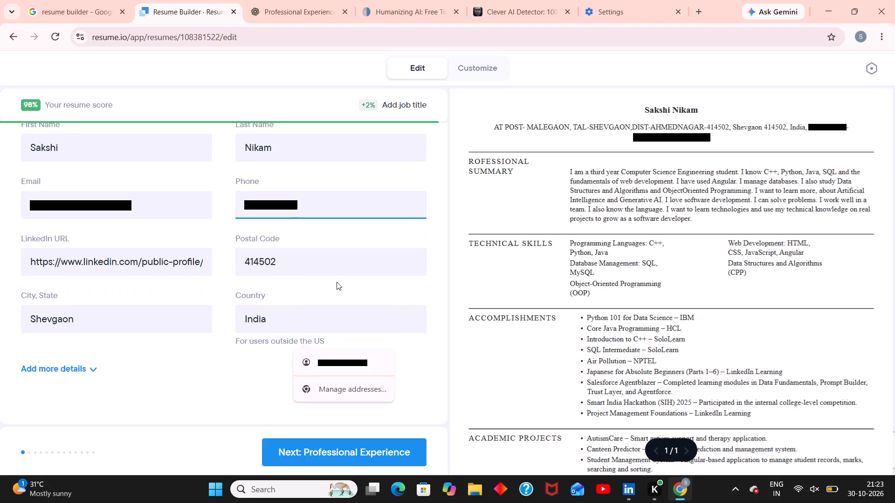
{"action": "scroll", "coordinate": [629, 106], "scroll_direction": "right", "scroll_amount": 1}
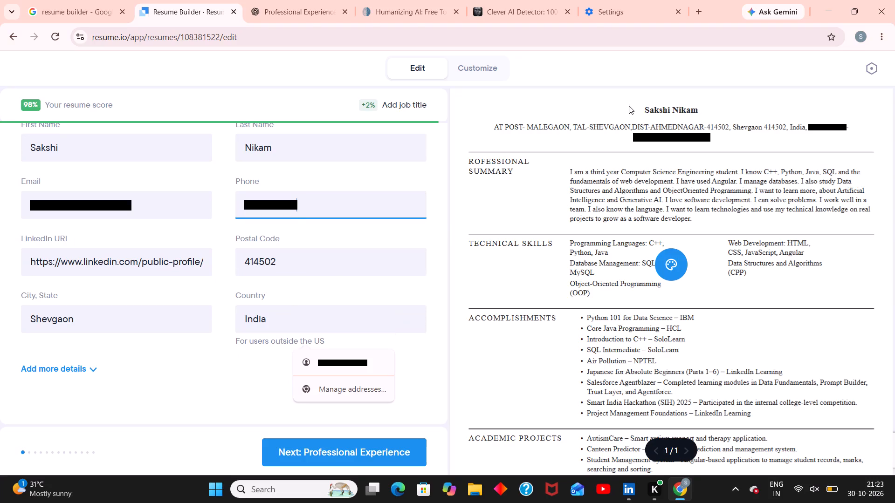
{"action": "scroll", "coordinate": [629, 106], "scroll_direction": "right", "scroll_amount": 1}
{"action": "scroll", "coordinate": [644, 159], "scroll_direction": "down", "scroll_amount": 4}
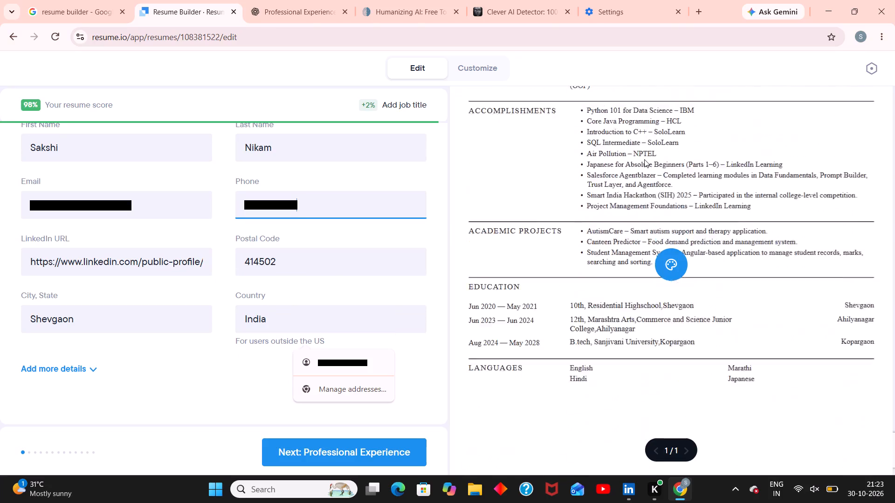
{"action": "scroll", "coordinate": [644, 159], "scroll_direction": "down", "scroll_amount": 2}
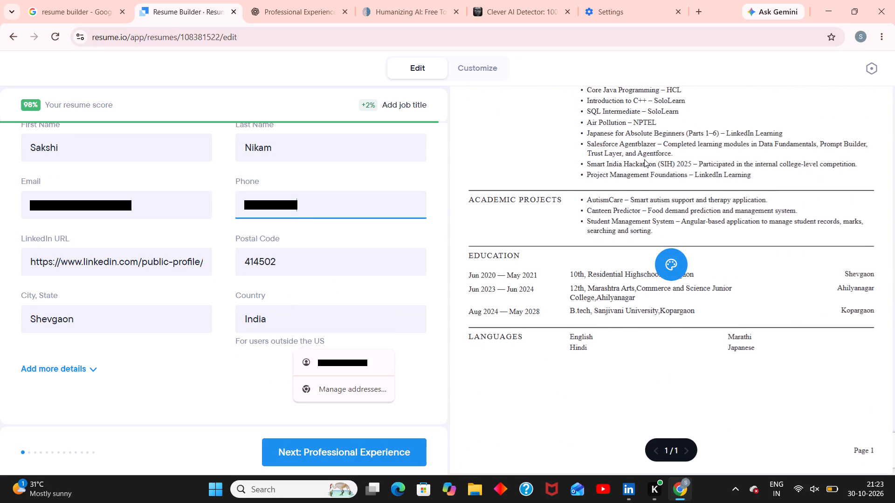
{"action": "scroll", "coordinate": [644, 159], "scroll_direction": "up", "scroll_amount": 1}
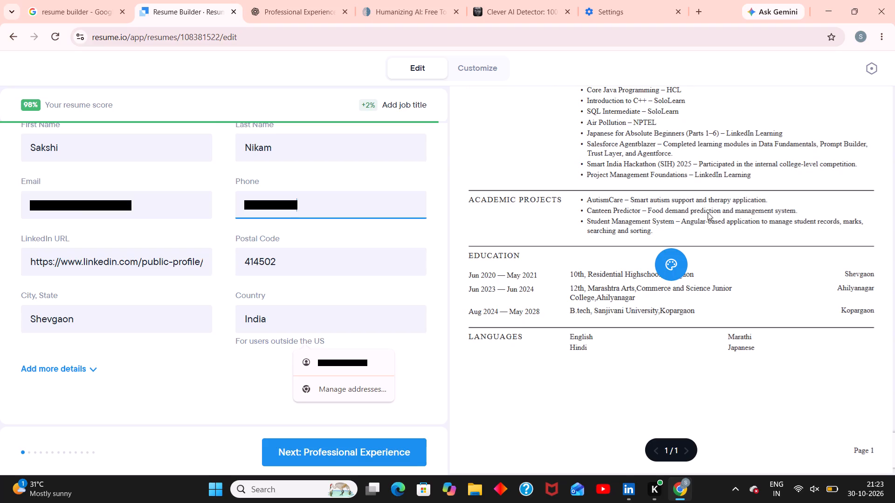
Advance through the guided resume sections from Academic Projects past Power Statement and Additional Sections to the AI review page.
{"action": "left_click", "coordinate": [423, 451]}
{"action": "left_click", "coordinate": [402, 460]}
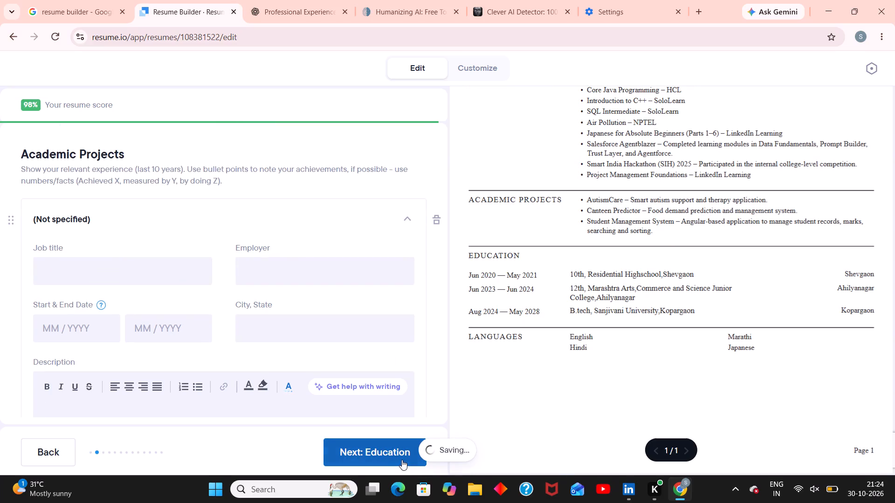
{"action": "left_click", "coordinate": [402, 460]}
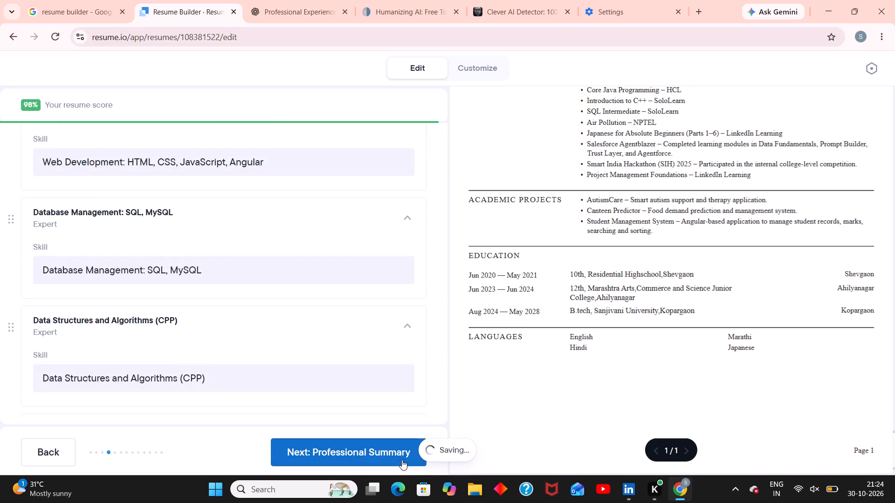
{"action": "left_click", "coordinate": [402, 460]}
{"action": "left_click", "coordinate": [402, 460]}
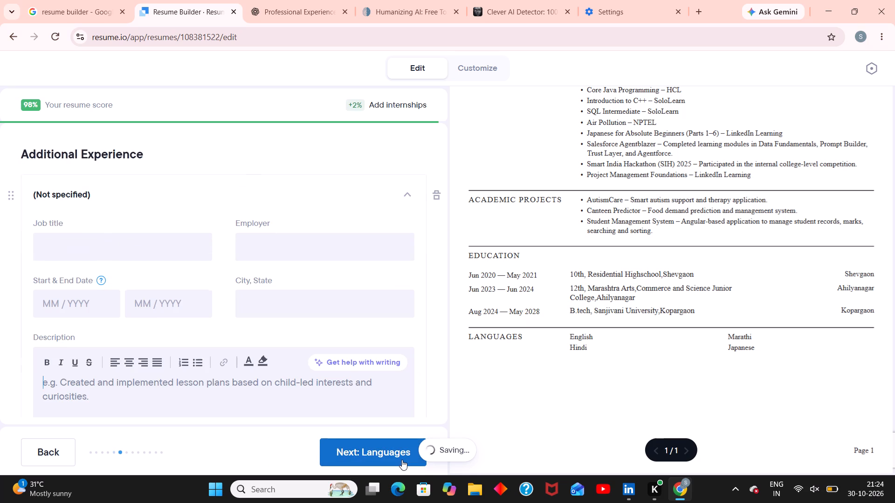
{"action": "left_click", "coordinate": [402, 460]}
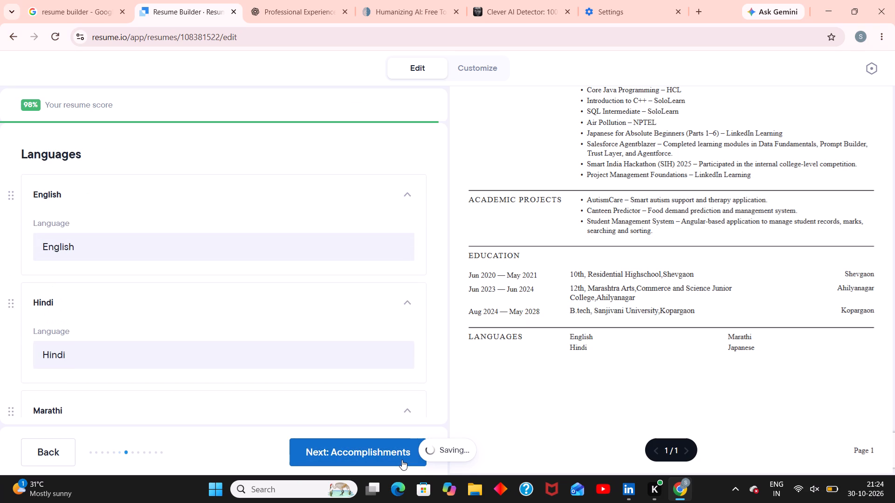
{"action": "left_click", "coordinate": [402, 460]}
{"action": "left_click", "coordinate": [402, 460]}
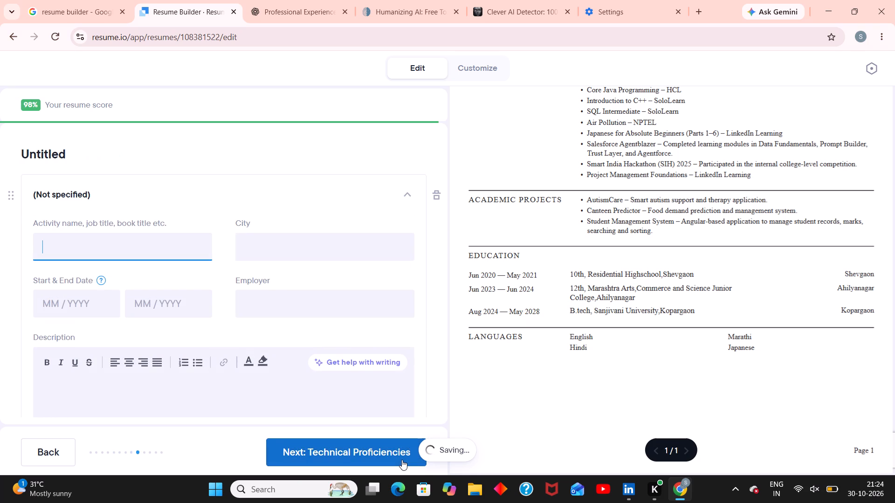
{"action": "left_click", "coordinate": [402, 460]}
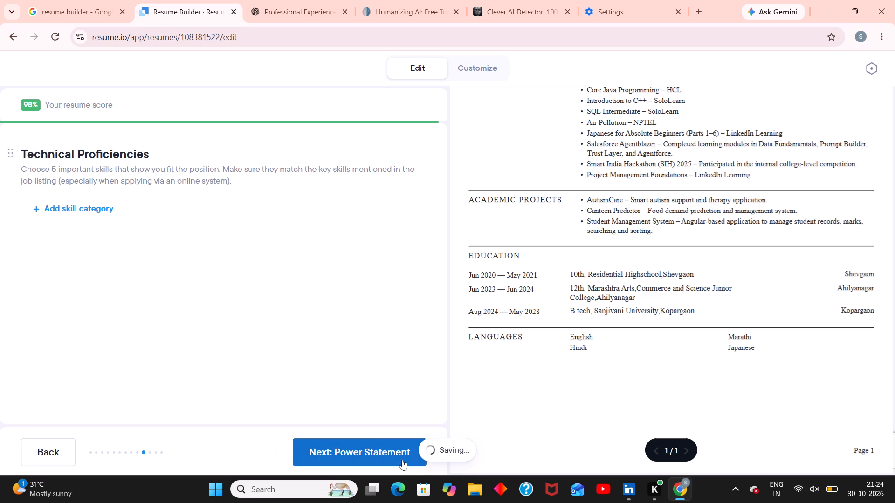
{"action": "scroll", "coordinate": [340, 364], "scroll_direction": "down", "scroll_amount": 1}
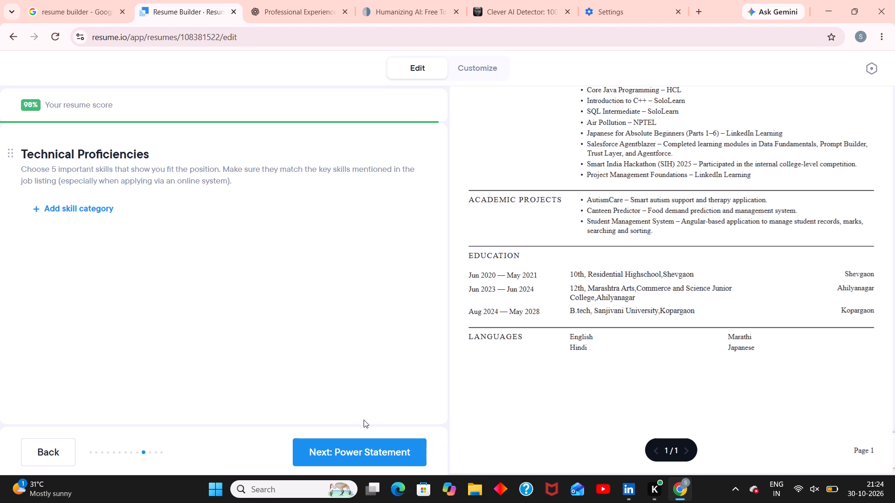
{"action": "left_click", "coordinate": [368, 447]}
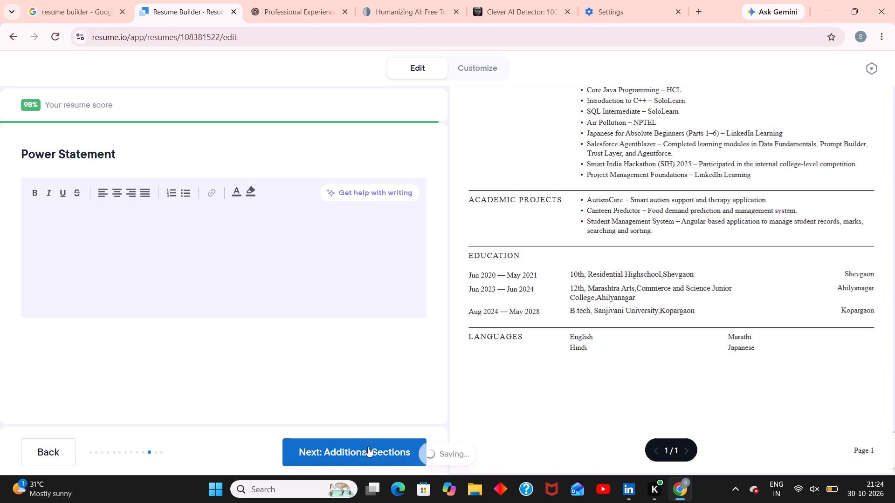
{"action": "left_click", "coordinate": [368, 447]}
{"action": "left_click", "coordinate": [368, 447]}
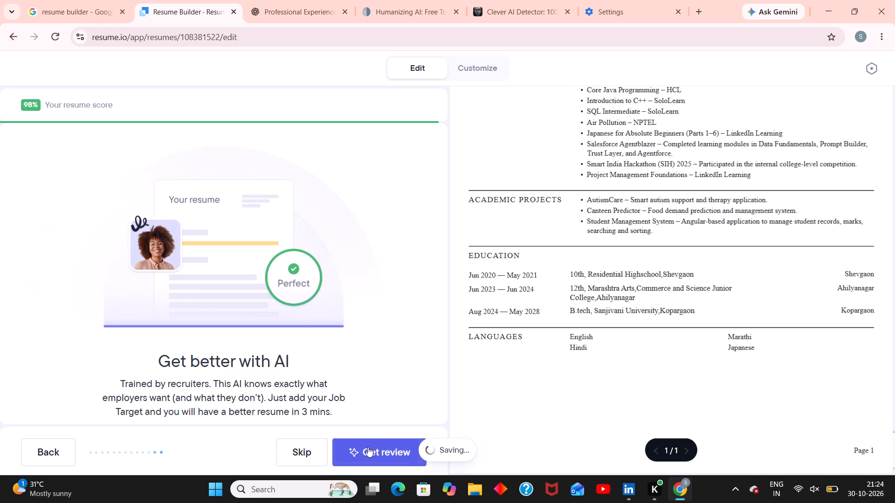
Try to get the AI review of the resume, and skip it to leave the guided section flow.
{"action": "left_click", "coordinate": [398, 451]}
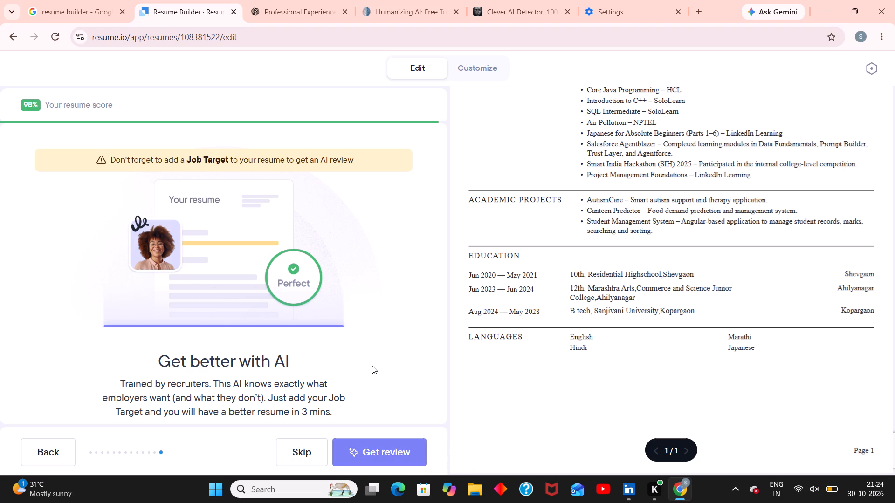
{"action": "scroll", "coordinate": [372, 366], "scroll_direction": "down", "scroll_amount": 1}
{"action": "left_click", "coordinate": [304, 450]}
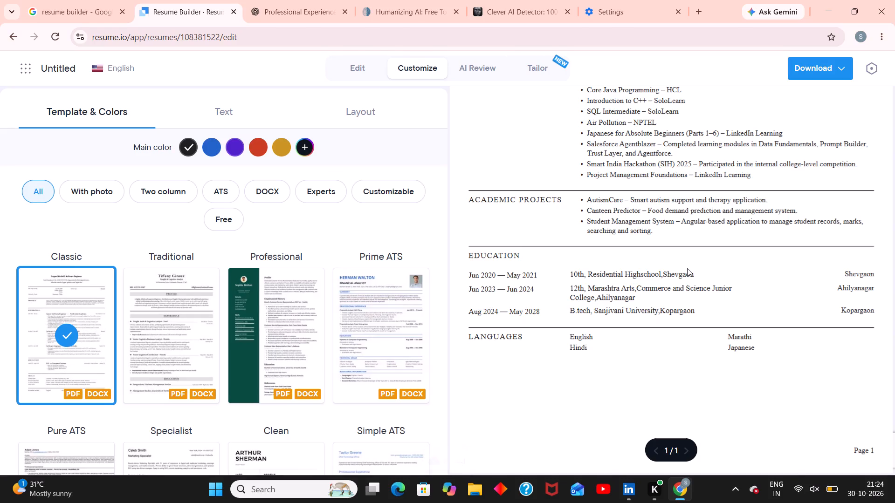
{"action": "scroll", "coordinate": [677, 254], "scroll_direction": "up", "scroll_amount": 6}
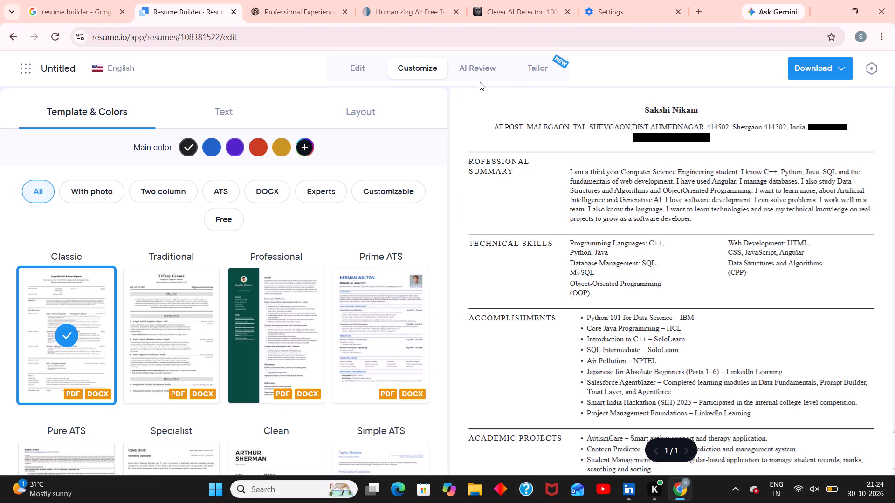
Return to editing the resume and refill Country with India and the City, State field from their suggestions in Personal Details.
{"action": "left_click", "coordinate": [373, 63]}
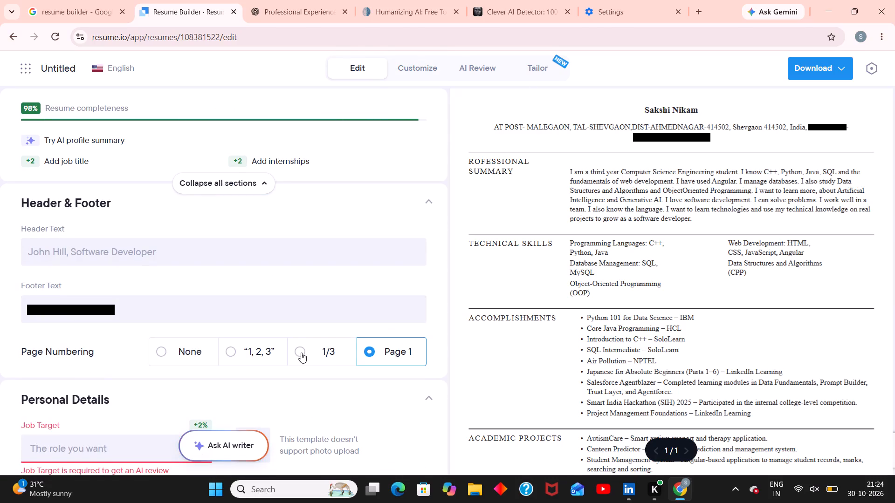
{"action": "scroll", "coordinate": [300, 346], "scroll_direction": "down", "scroll_amount": 4}
{"action": "scroll", "coordinate": [297, 332], "scroll_direction": "up", "scroll_amount": 2}
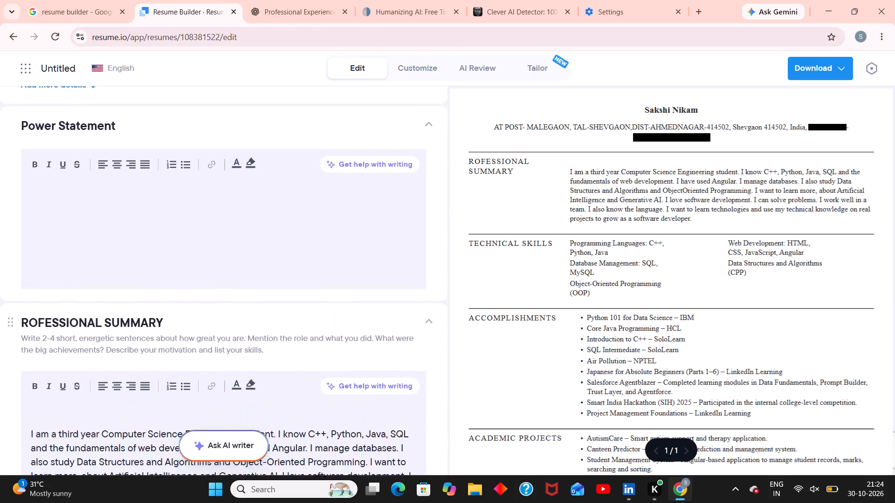
{"action": "scroll", "coordinate": [297, 332], "scroll_direction": "up", "scroll_amount": 5}
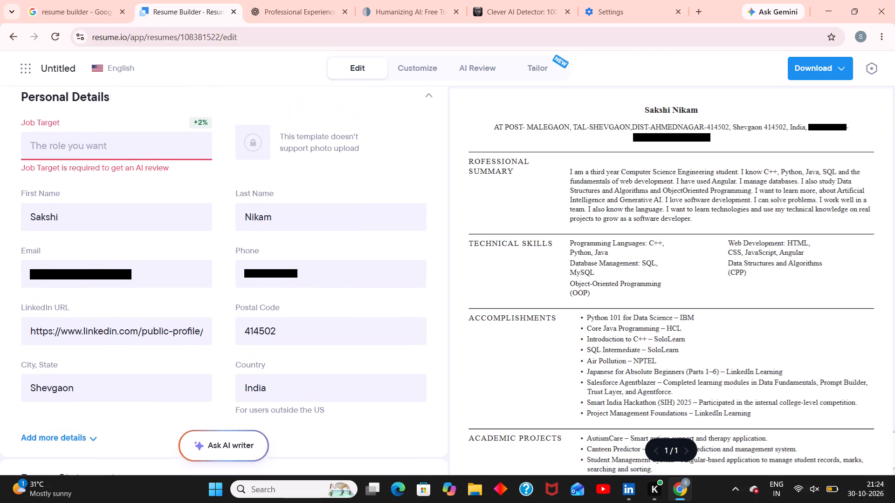
{"action": "scroll", "coordinate": [297, 332], "scroll_direction": "up", "scroll_amount": 2}
{"action": "scroll", "coordinate": [297, 332], "scroll_direction": "down", "scroll_amount": 2}
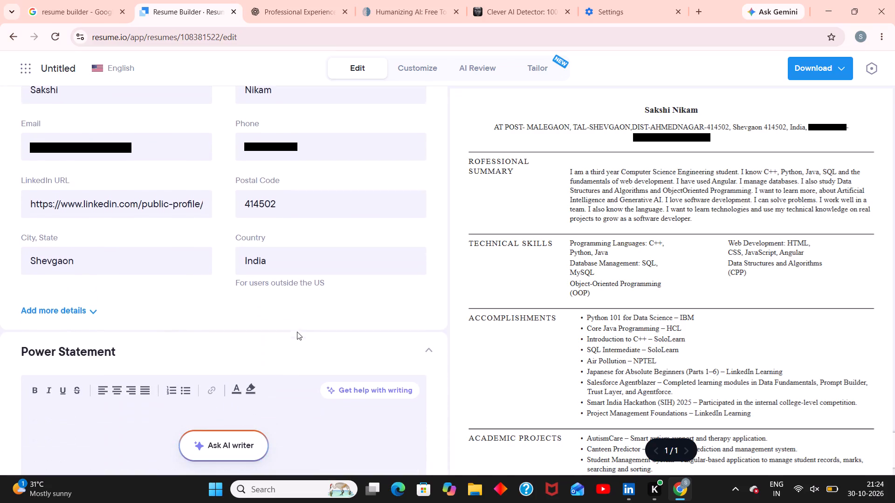
{"action": "scroll", "coordinate": [297, 332], "scroll_direction": "down", "scroll_amount": 1}
{"action": "left_click", "coordinate": [277, 258]}
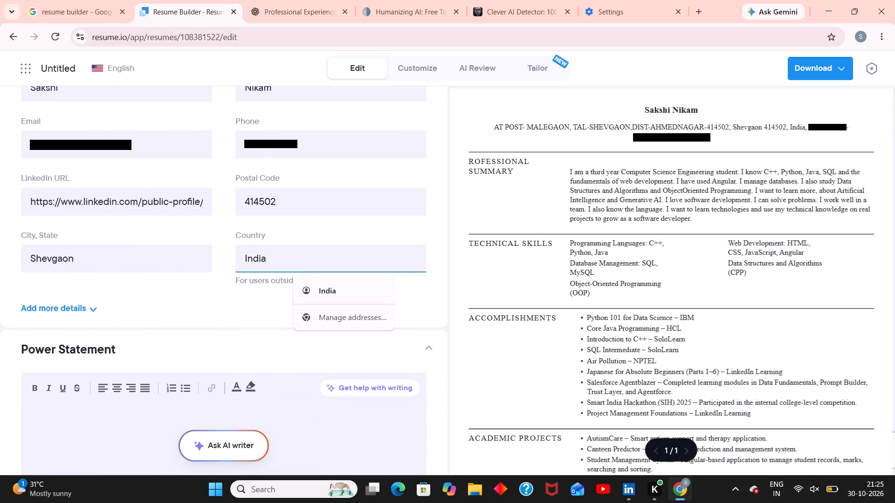
{"action": "left_click", "coordinate": [309, 285]}
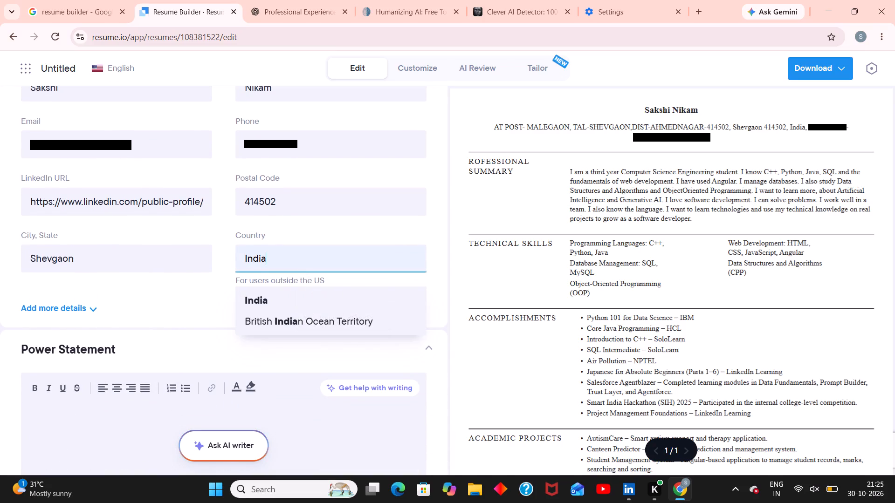
{"action": "left_click", "coordinate": [145, 246]}
{"action": "left_click", "coordinate": [140, 288]}
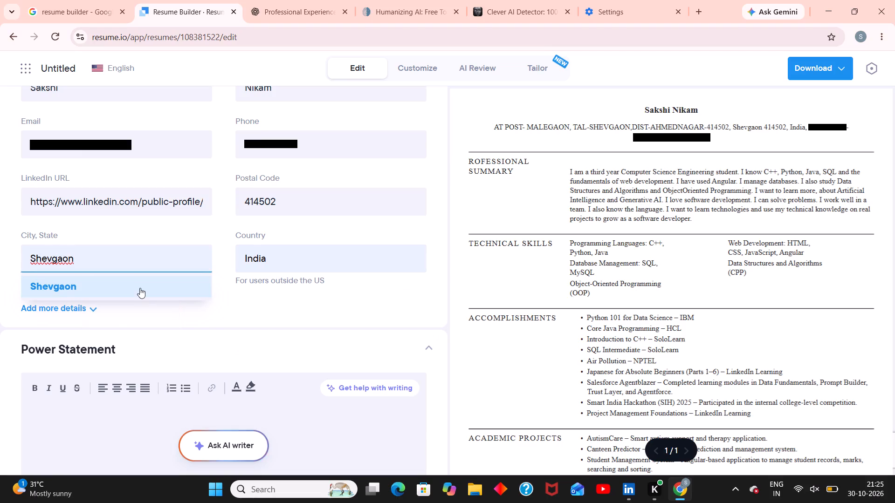
Clear the Postal Code field in Personal Details.
{"action": "left_click", "coordinate": [303, 198]}
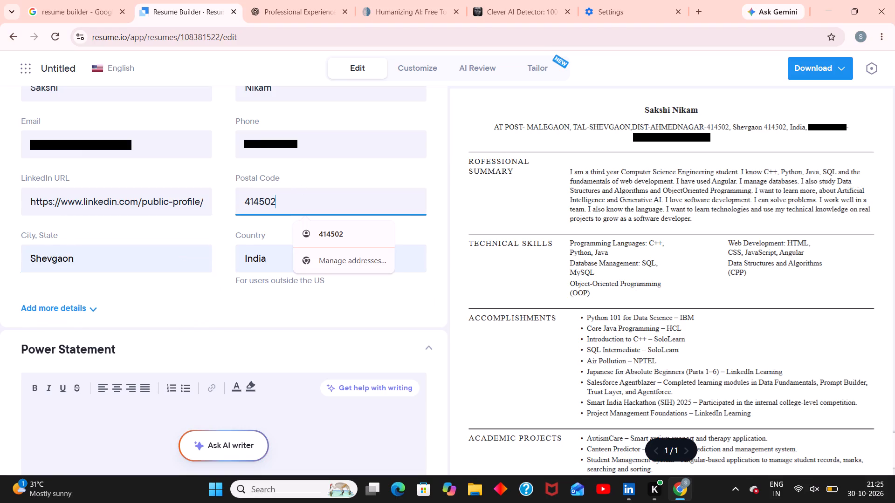
{"action": "key", "text": "BackSpace"}
{"action": "key", "text": "BackSpace"}
{"action": "key", "text": "BackSpace"}
{"action": "key", "text": "BackSpace"}
{"action": "key", "text": "BackSpace"}
{"action": "key", "text": "BackSpace"}
{"action": "key", "text": "BackSpace"}
{"action": "key", "text": "BackSpace"}
{"action": "key", "text": "BackSpace"}
{"action": "key", "text": "BackSpace"}
{"action": "key", "text": "BackSpace"}
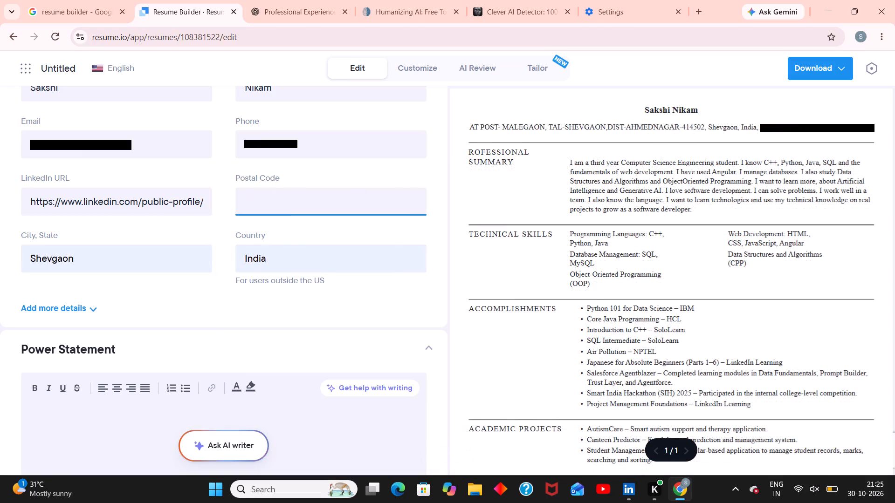
Look through the resume editor's sections between Header & Footer and Technical Skills.
{"action": "scroll", "coordinate": [349, 191], "scroll_direction": "down", "scroll_amount": 1}
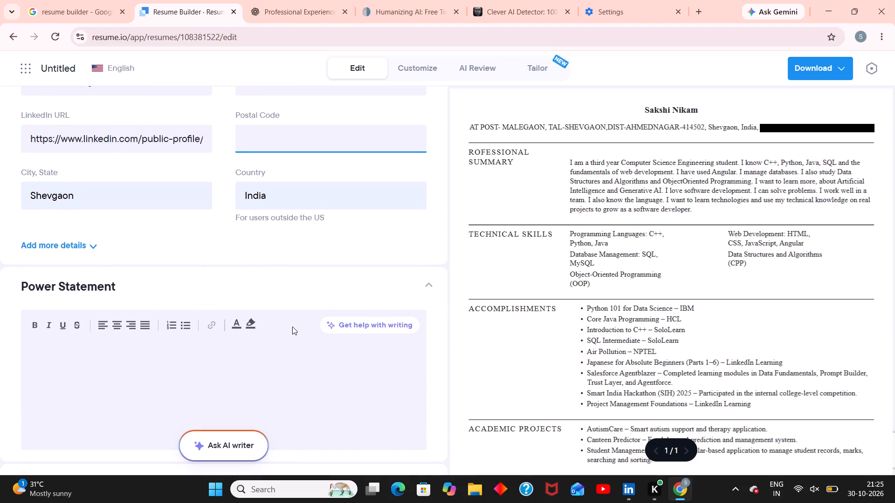
{"action": "scroll", "coordinate": [292, 326], "scroll_direction": "down", "scroll_amount": 4}
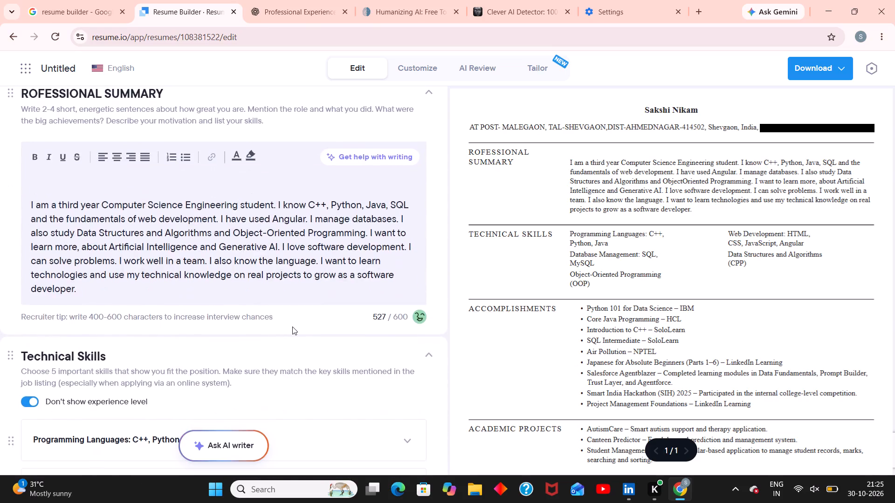
{"action": "scroll", "coordinate": [292, 326], "scroll_direction": "up", "scroll_amount": 7}
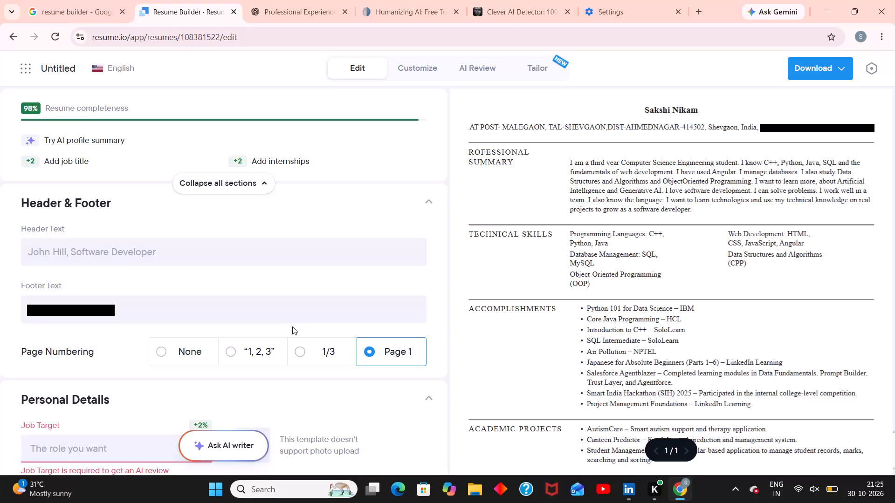
{"action": "scroll", "coordinate": [292, 326], "scroll_direction": "down", "scroll_amount": 2}
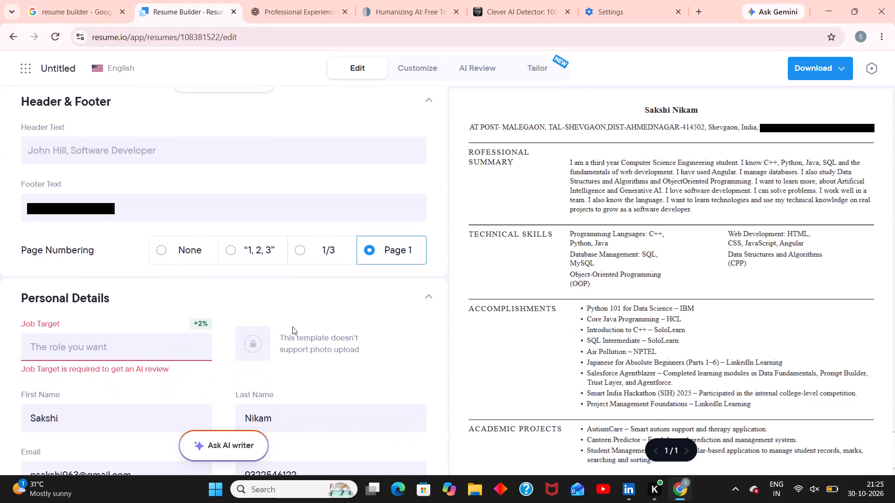
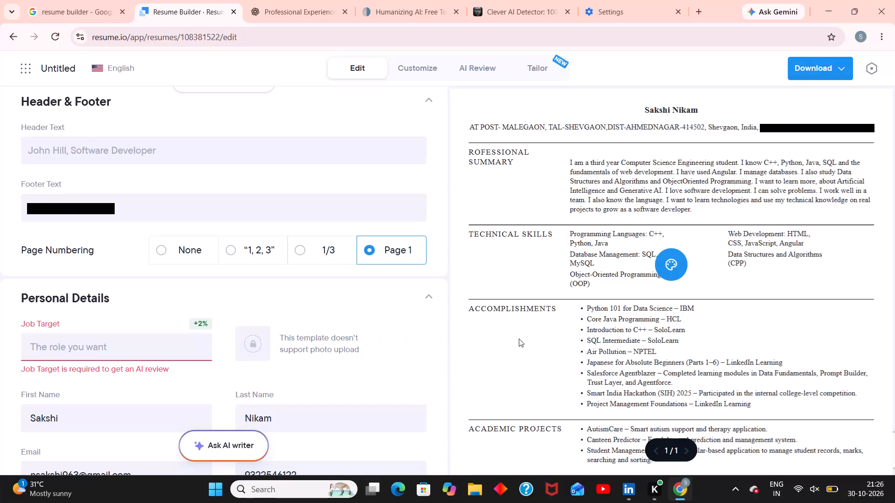
Set the resume's page numbering to the 1/3 format in Header & Footer.
{"action": "scroll", "coordinate": [572, 272], "scroll_direction": "up", "scroll_amount": 1}
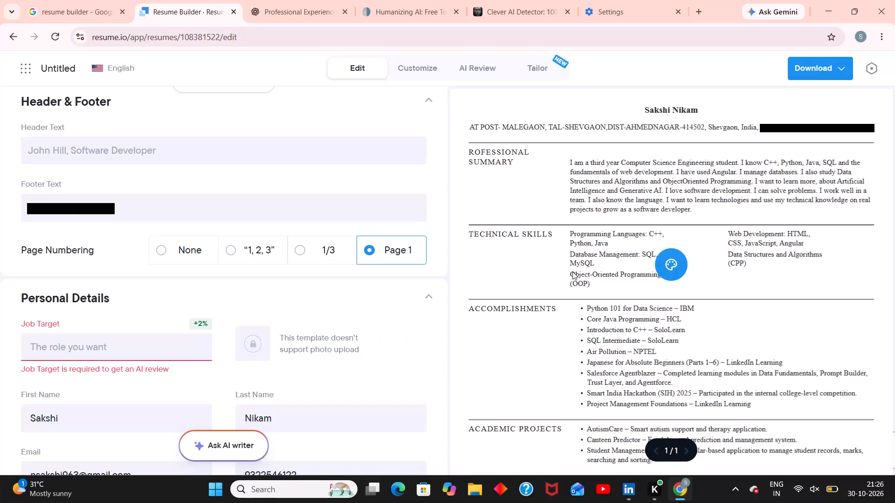
{"action": "scroll", "coordinate": [572, 272], "scroll_direction": "up", "scroll_amount": 1}
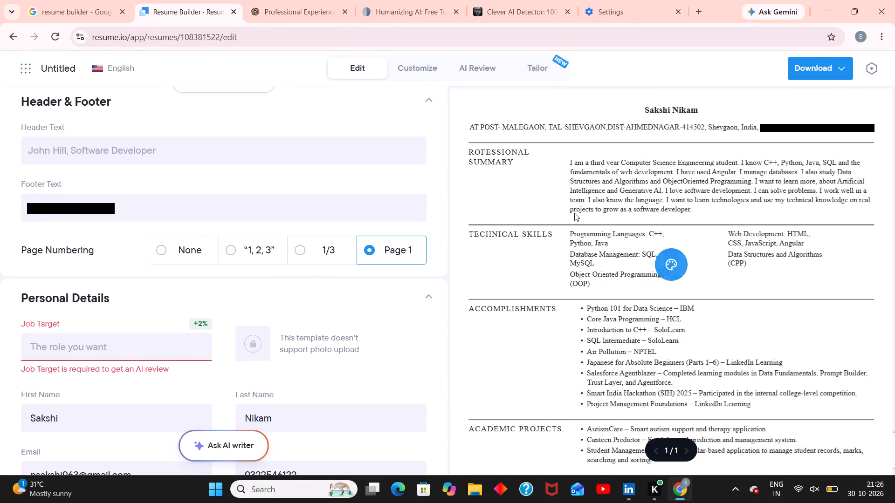
{"action": "left_click", "coordinate": [341, 243]}
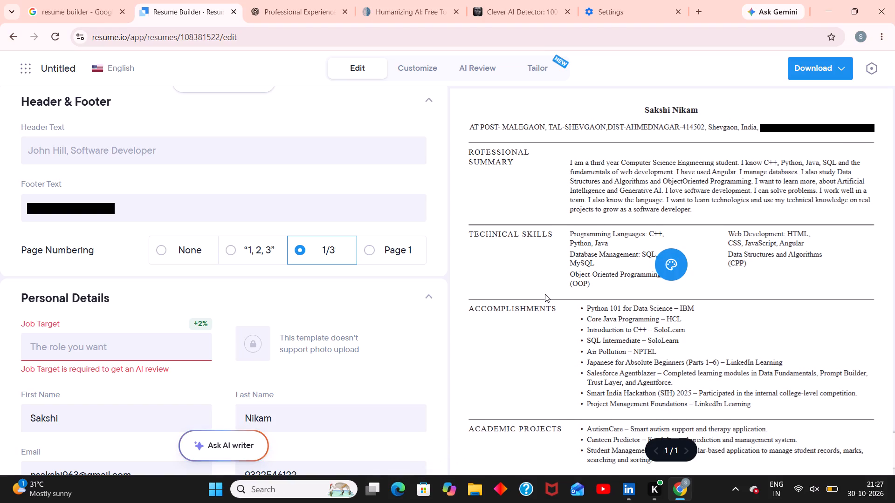
Look through the resume preview from the contact line to Languages and the page number at the foot.
{"action": "scroll", "coordinate": [545, 294], "scroll_direction": "down", "scroll_amount": 5}
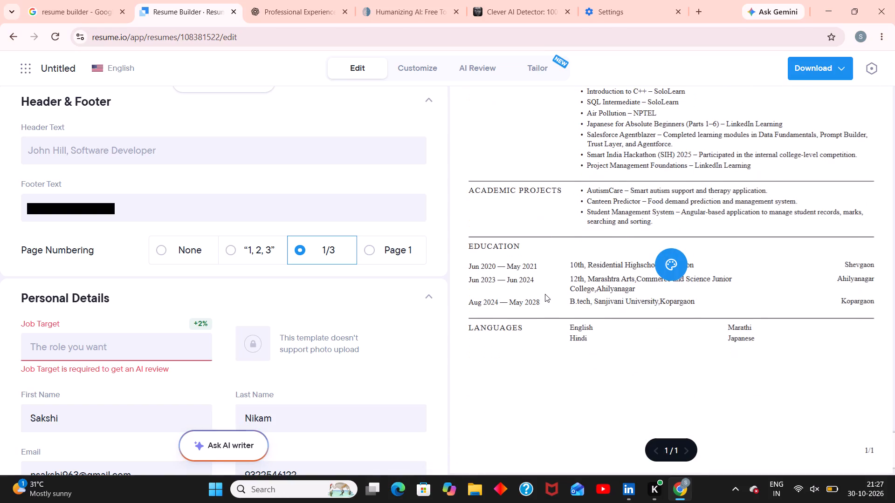
{"action": "scroll", "coordinate": [545, 294], "scroll_direction": "up", "scroll_amount": 5}
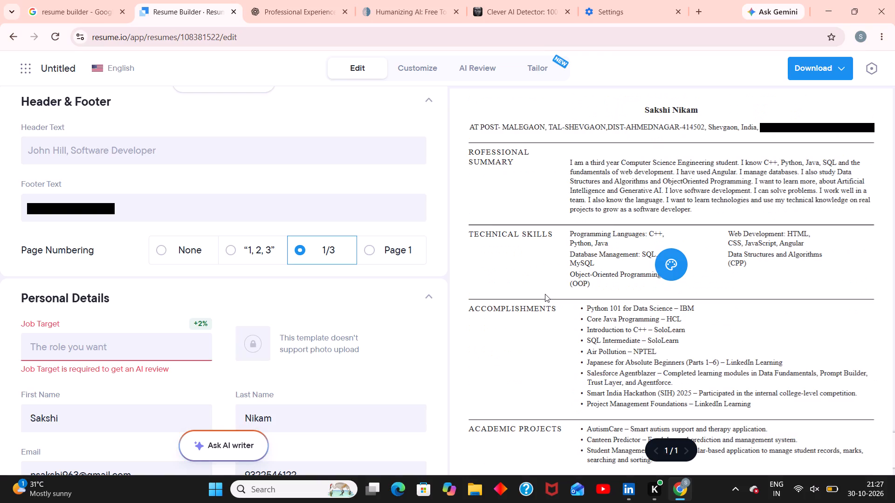
{"action": "scroll", "coordinate": [811, 178], "scroll_direction": "left", "scroll_amount": 1}
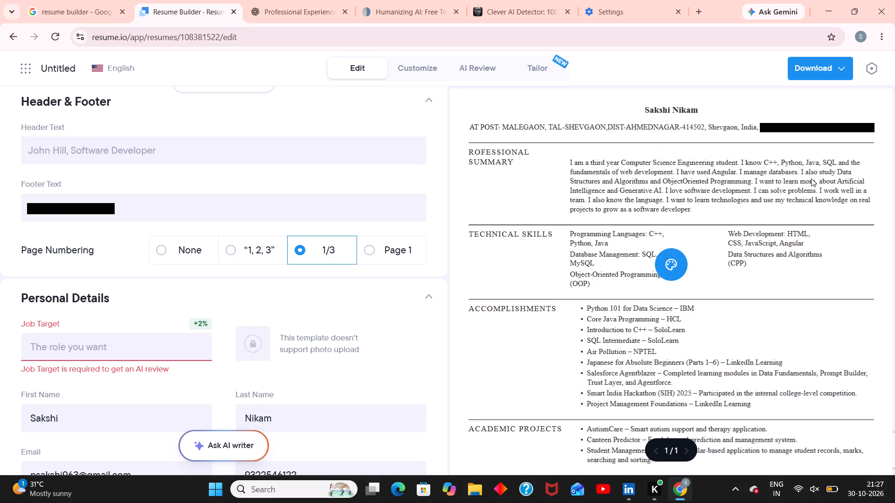
{"action": "scroll", "coordinate": [811, 178], "scroll_direction": "left", "scroll_amount": 1}
{"action": "scroll", "coordinate": [811, 178], "scroll_direction": "down", "scroll_amount": 4}
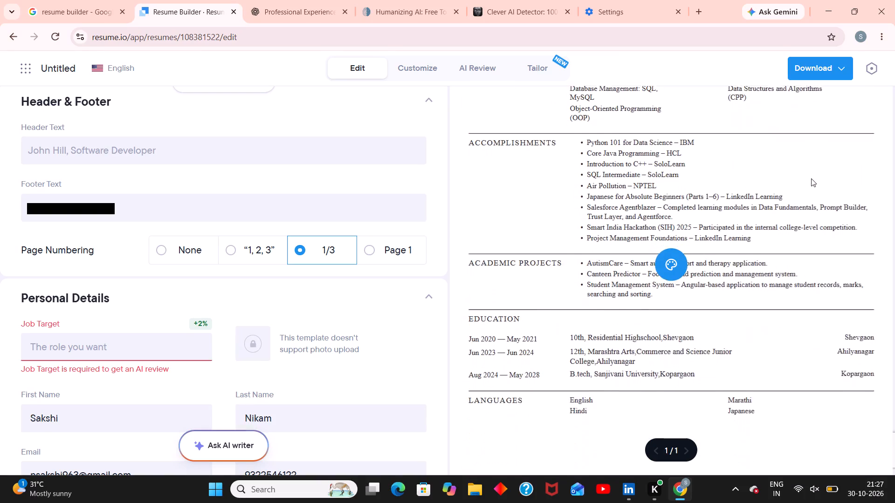
{"action": "scroll", "coordinate": [811, 178], "scroll_direction": "down", "scroll_amount": 4}
{"action": "scroll", "coordinate": [811, 178], "scroll_direction": "up", "scroll_amount": 1}
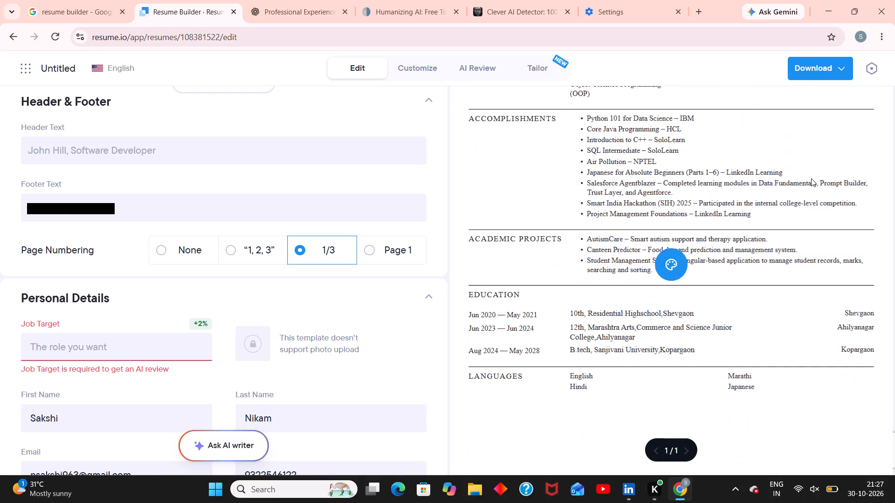
{"action": "scroll", "coordinate": [811, 178], "scroll_direction": "up", "scroll_amount": 1}
{"action": "scroll", "coordinate": [811, 178], "scroll_direction": "right", "scroll_amount": 1}
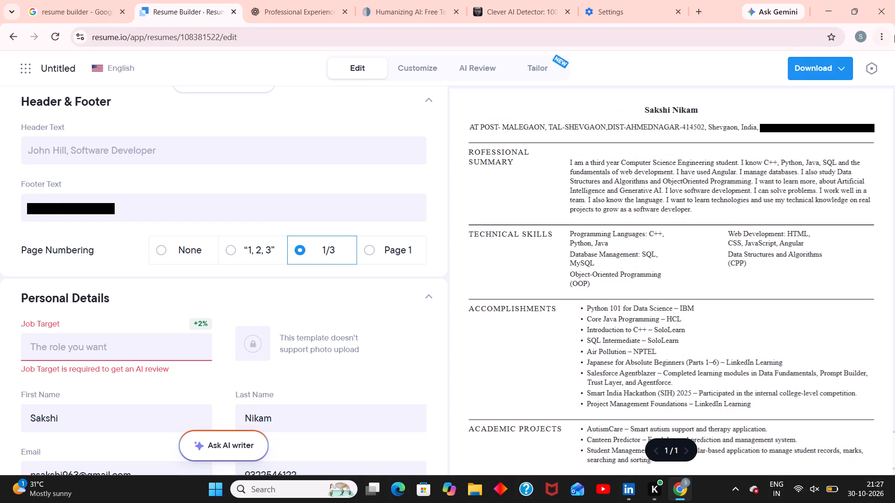
Request the resume download as a PDF.
{"action": "left_click", "coordinate": [817, 71]}
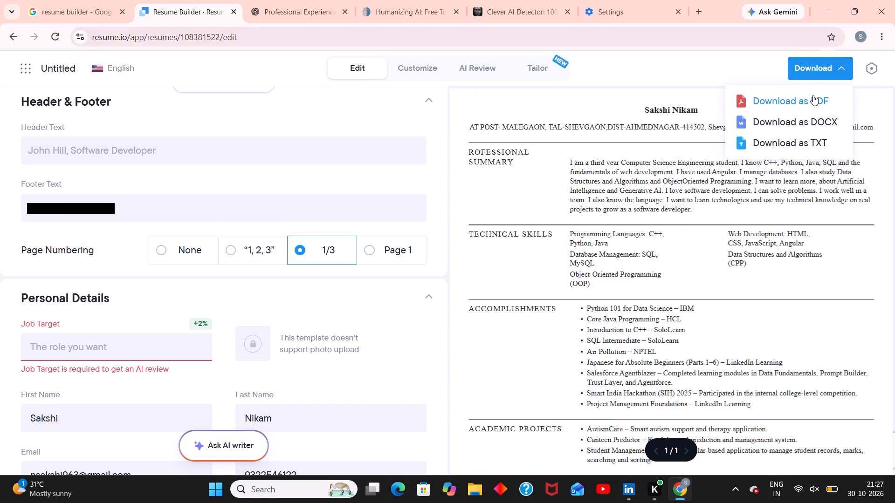
{"action": "left_click", "coordinate": [810, 109]}
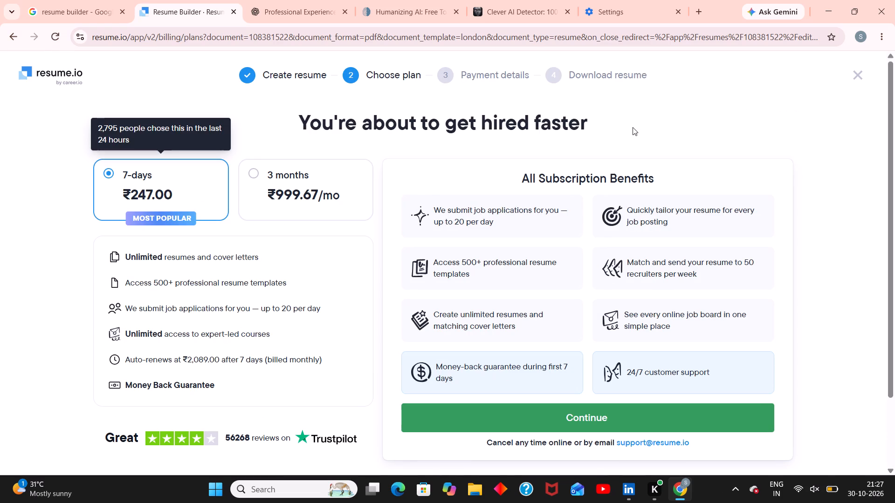
Review the subscription plans and benefits, and continue to payment details with the preselected 7-days plan at ₹247.00.
{"action": "scroll", "coordinate": [286, 267], "scroll_direction": "down", "scroll_amount": 1}
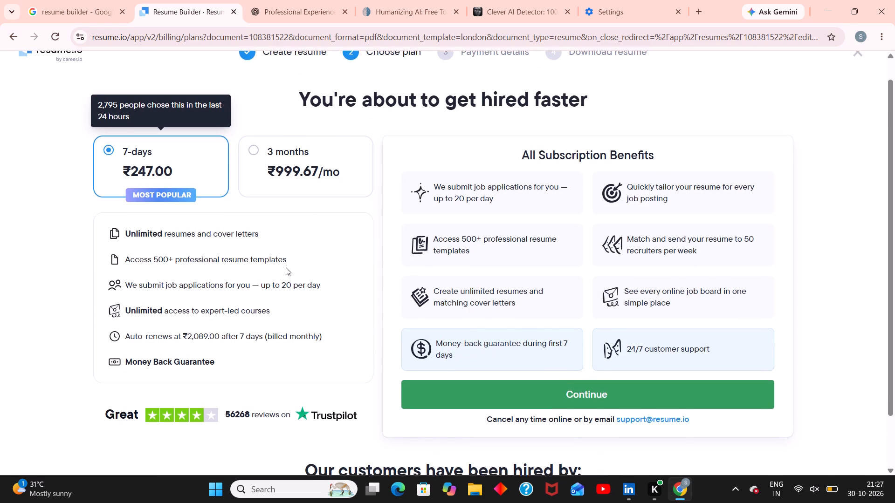
{"action": "scroll", "coordinate": [286, 267], "scroll_direction": "down", "scroll_amount": 2}
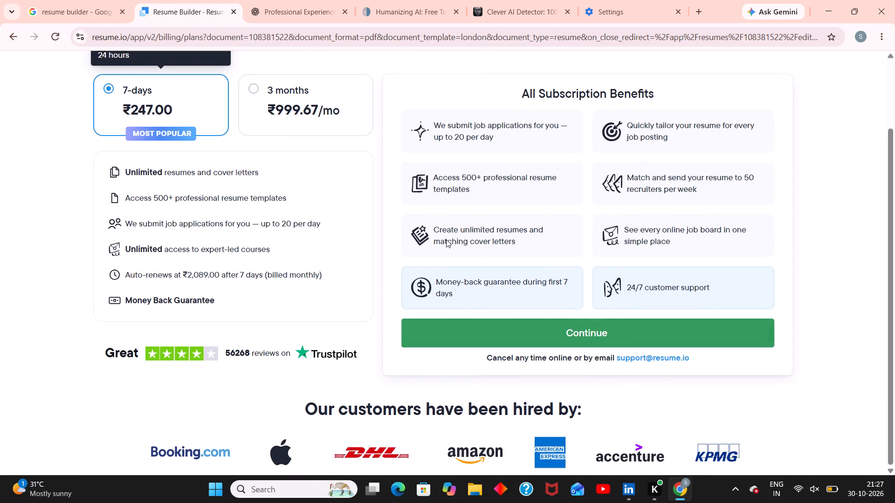
{"action": "scroll", "coordinate": [446, 239], "scroll_direction": "up", "scroll_amount": 3}
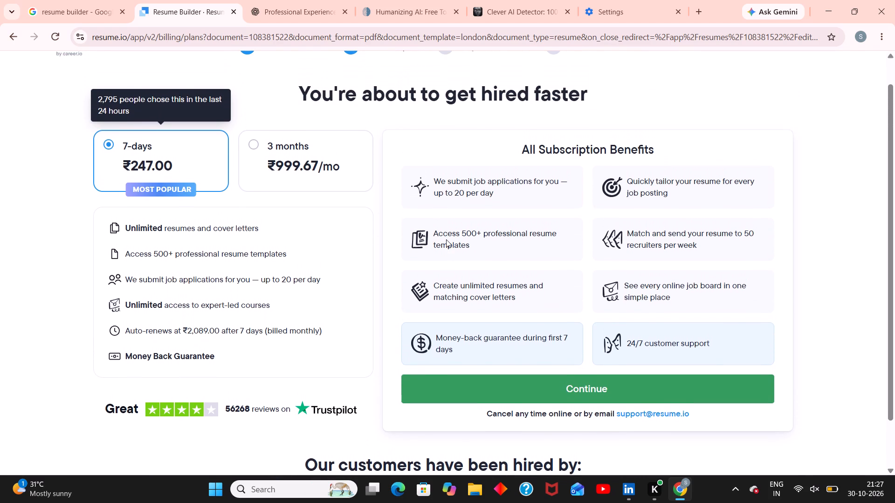
{"action": "scroll", "coordinate": [446, 239], "scroll_direction": "up", "scroll_amount": 1}
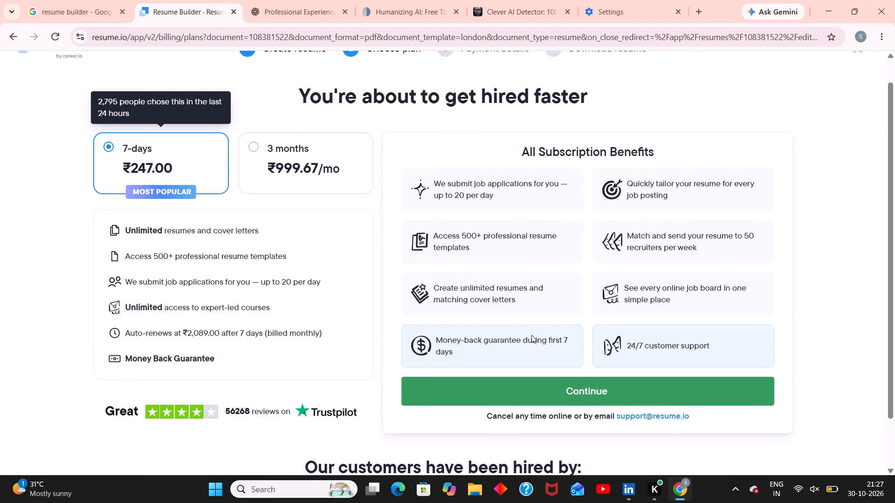
{"action": "left_click", "coordinate": [525, 403]}
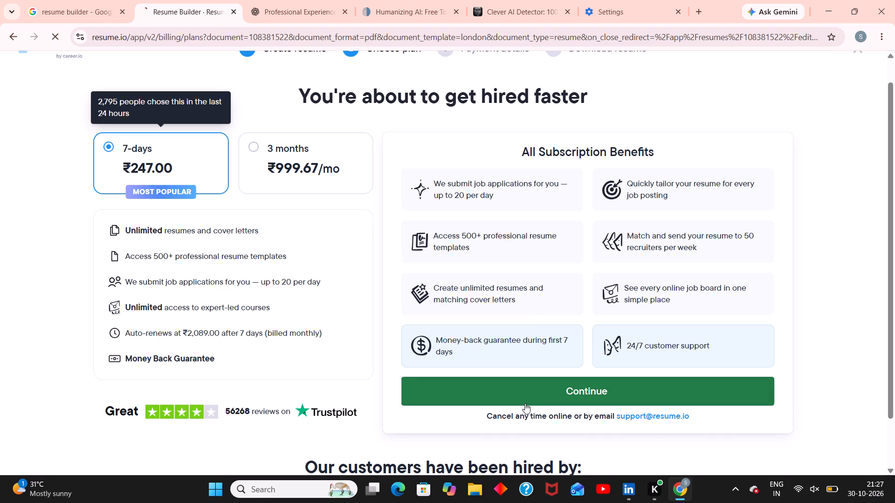
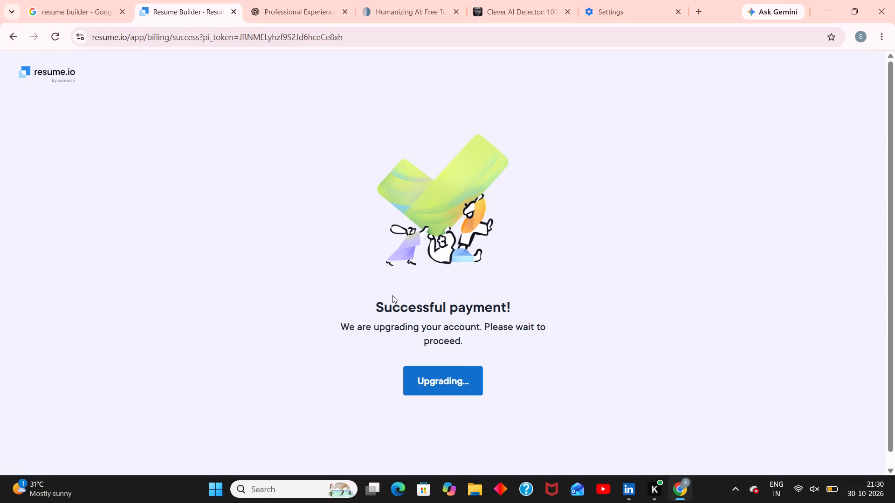
Look over the Auto Apply offer included with premium and start setting up Auto Apply.
{"action": "scroll", "coordinate": [427, 378], "scroll_direction": "down", "scroll_amount": 2}
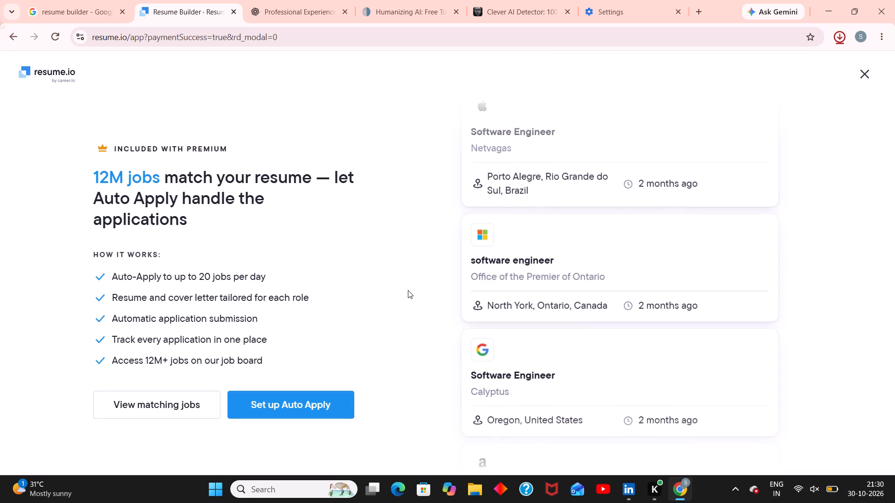
{"action": "scroll", "coordinate": [503, 299], "scroll_direction": "down", "scroll_amount": 2}
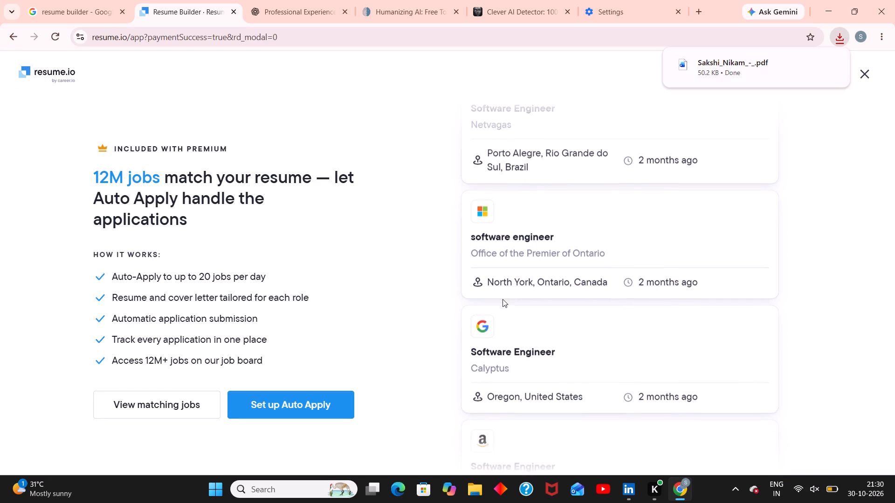
{"action": "scroll", "coordinate": [368, 392], "scroll_direction": "down", "scroll_amount": 1}
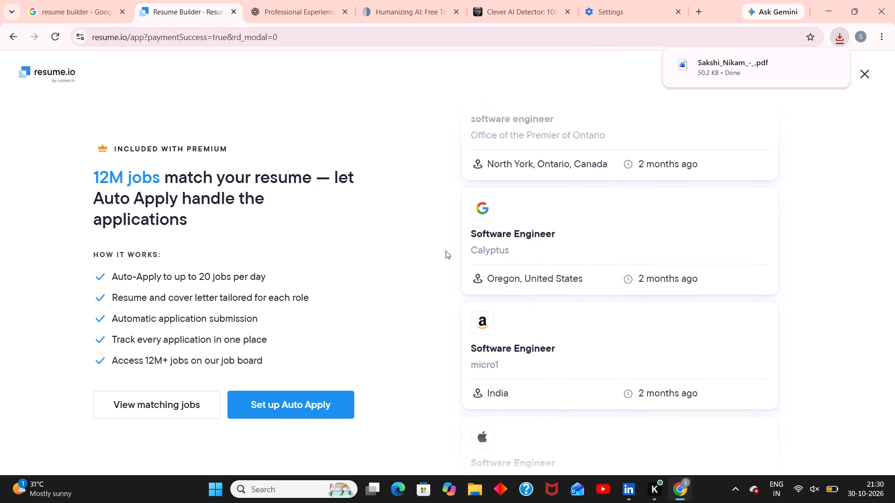
{"action": "scroll", "coordinate": [446, 251], "scroll_direction": "down", "scroll_amount": 1}
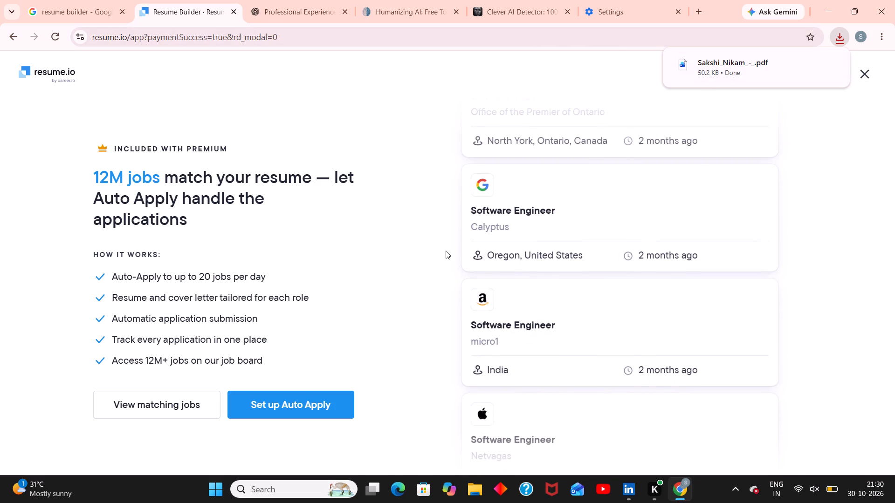
{"action": "left_click", "coordinate": [315, 404]}
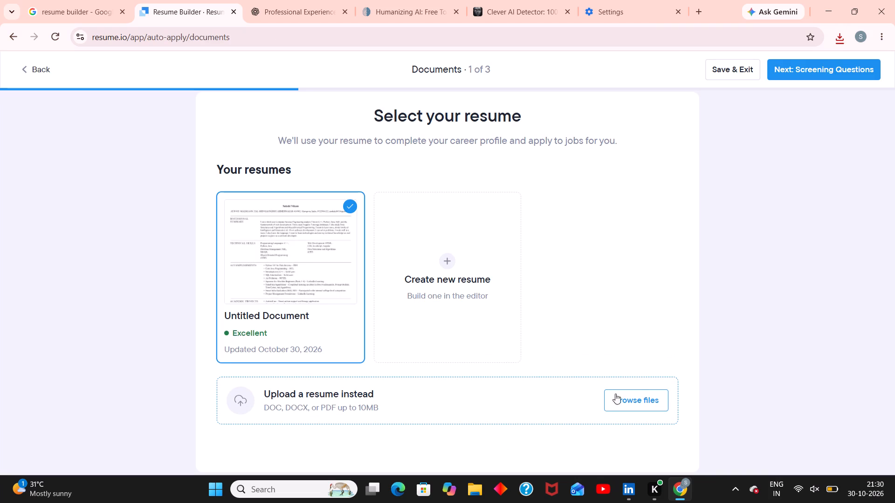
Upload the newly downloaded resume PDF from the Downloads folder to the Auto Apply documents.
{"action": "scroll", "coordinate": [537, 412], "scroll_direction": "down", "scroll_amount": 1}
{"action": "scroll", "coordinate": [461, 383], "scroll_direction": "down", "scroll_amount": 1}
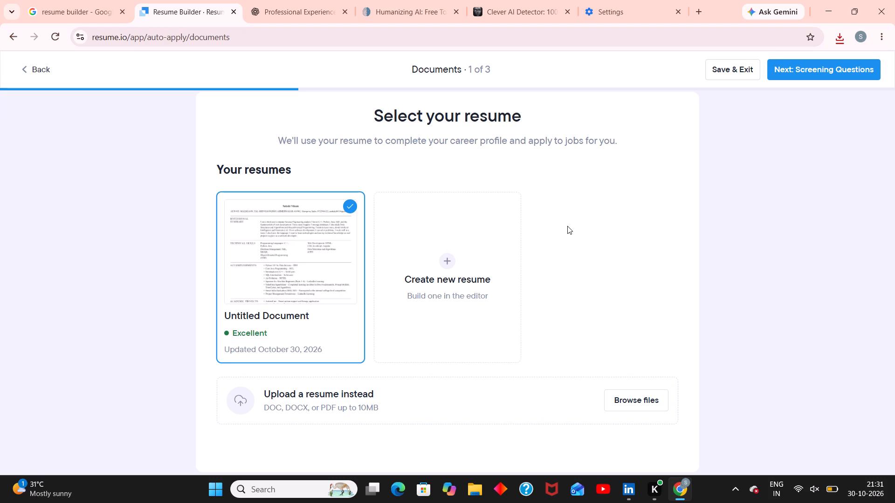
{"action": "scroll", "coordinate": [590, 285], "scroll_direction": "down", "scroll_amount": 1}
{"action": "left_click", "coordinate": [626, 404]}
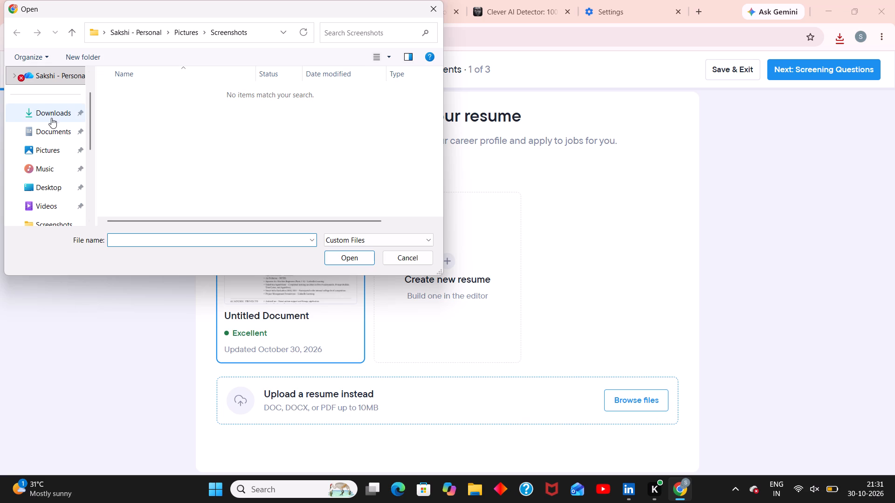
{"action": "left_click", "coordinate": [51, 116]}
{"action": "left_click", "coordinate": [182, 110]}
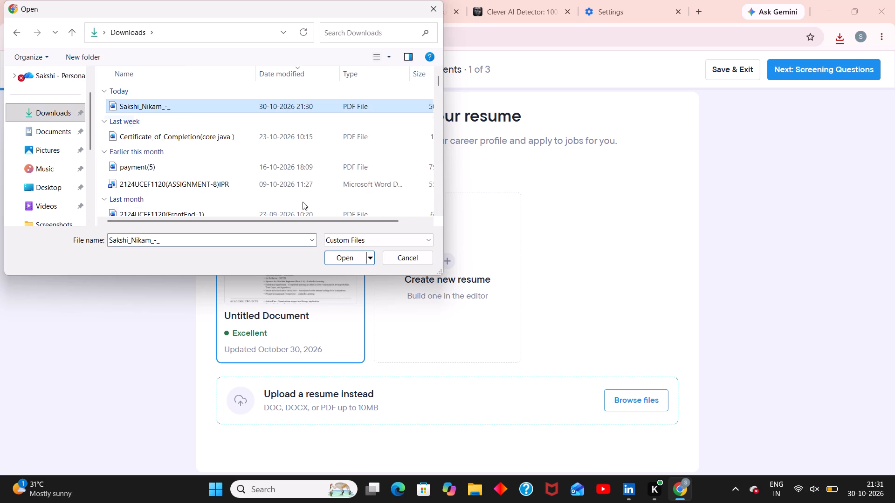
{"action": "left_click", "coordinate": [351, 259]}
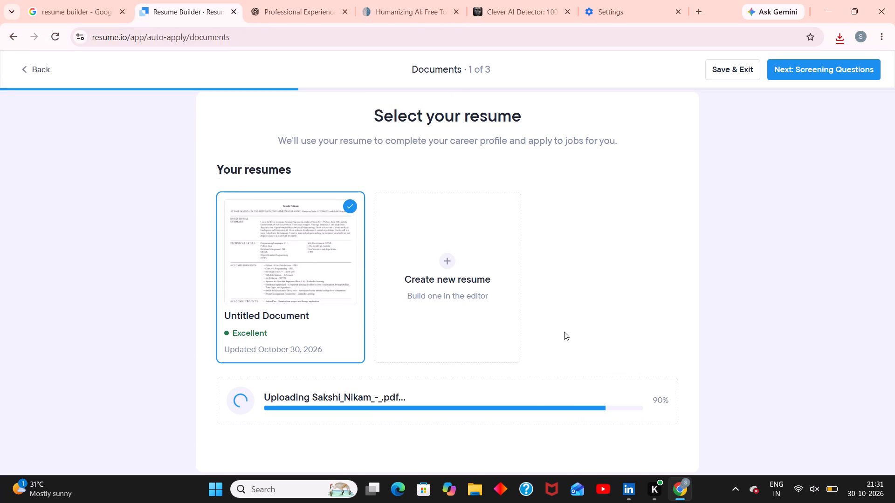
{"action": "scroll", "coordinate": [564, 332], "scroll_direction": "down", "scroll_amount": 2}
{"action": "scroll", "coordinate": [452, 428], "scroll_direction": "down", "scroll_amount": 2}
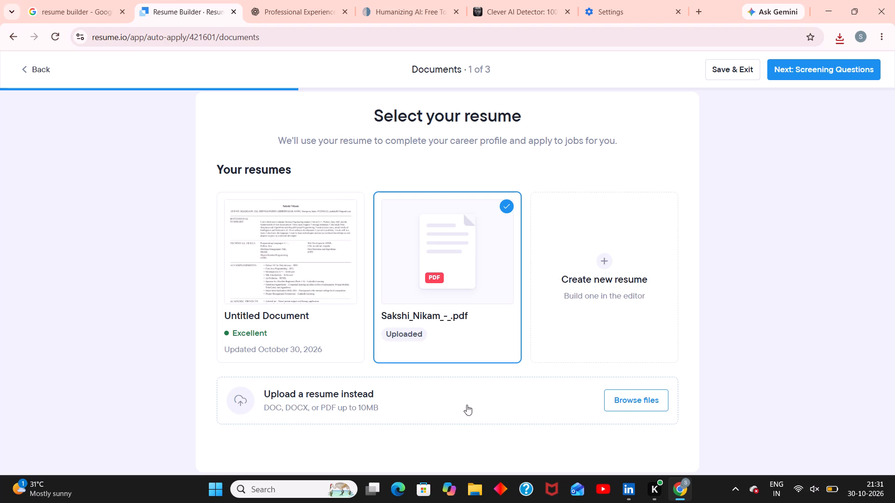
{"action": "scroll", "coordinate": [476, 394], "scroll_direction": "down", "scroll_amount": 1}
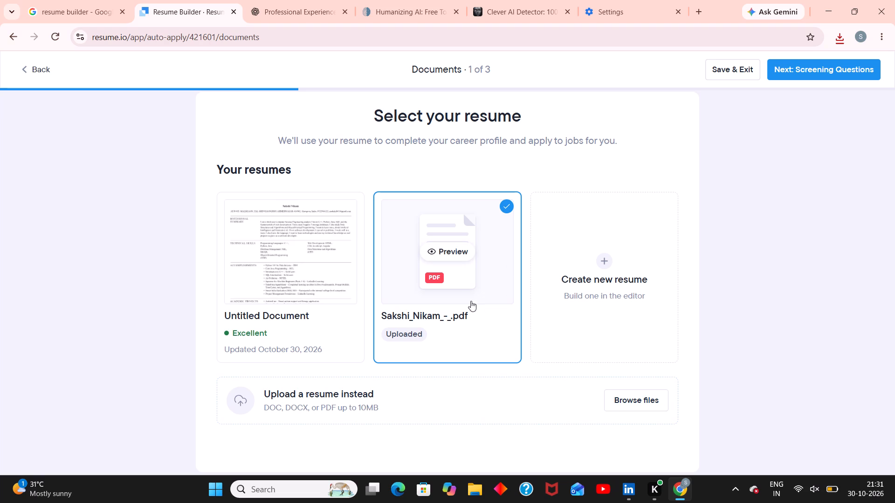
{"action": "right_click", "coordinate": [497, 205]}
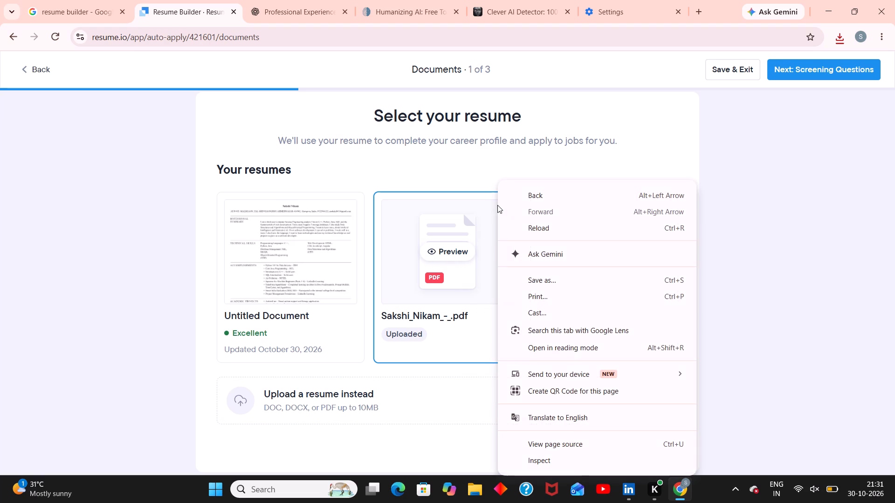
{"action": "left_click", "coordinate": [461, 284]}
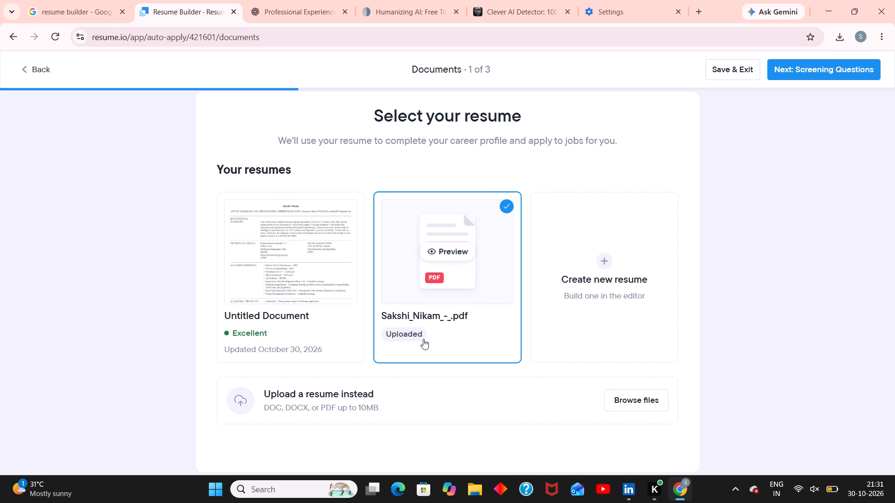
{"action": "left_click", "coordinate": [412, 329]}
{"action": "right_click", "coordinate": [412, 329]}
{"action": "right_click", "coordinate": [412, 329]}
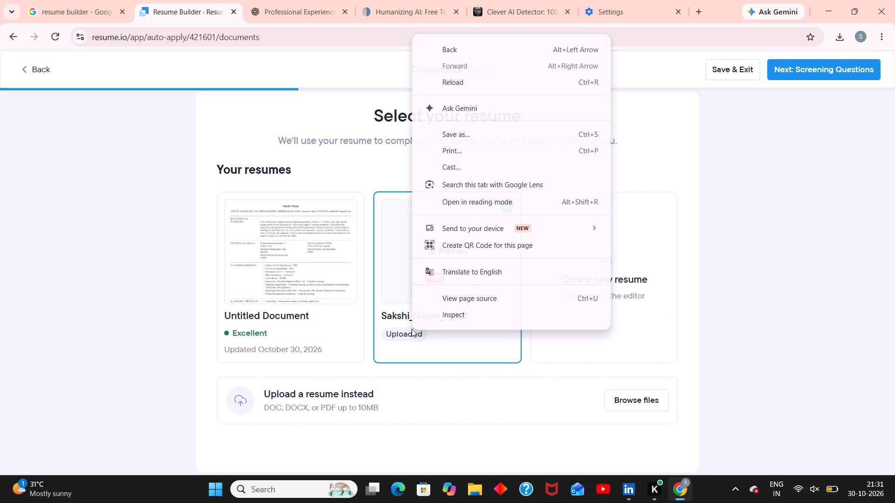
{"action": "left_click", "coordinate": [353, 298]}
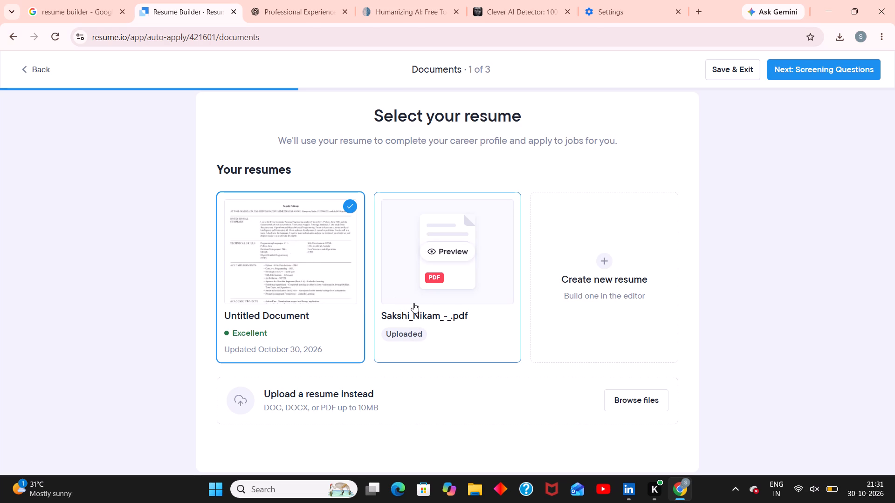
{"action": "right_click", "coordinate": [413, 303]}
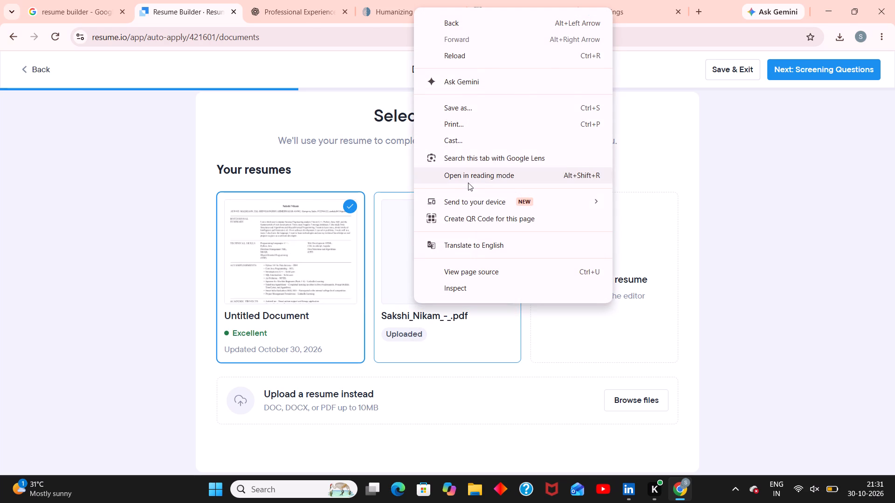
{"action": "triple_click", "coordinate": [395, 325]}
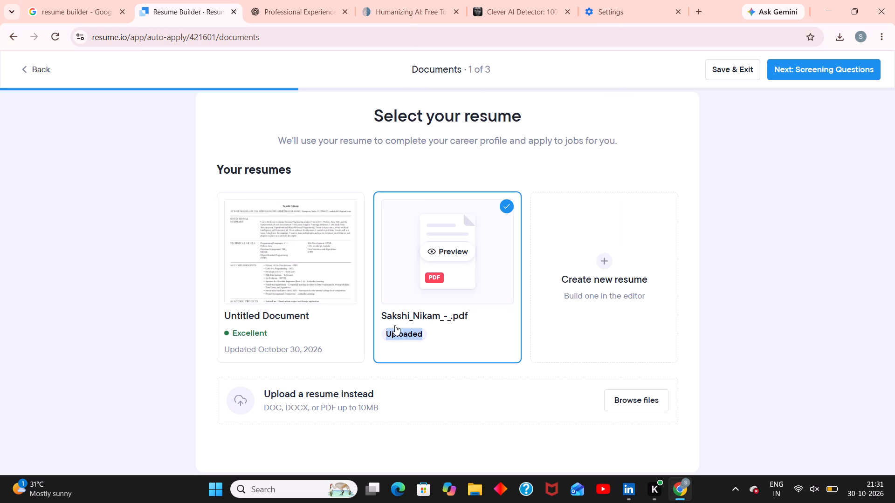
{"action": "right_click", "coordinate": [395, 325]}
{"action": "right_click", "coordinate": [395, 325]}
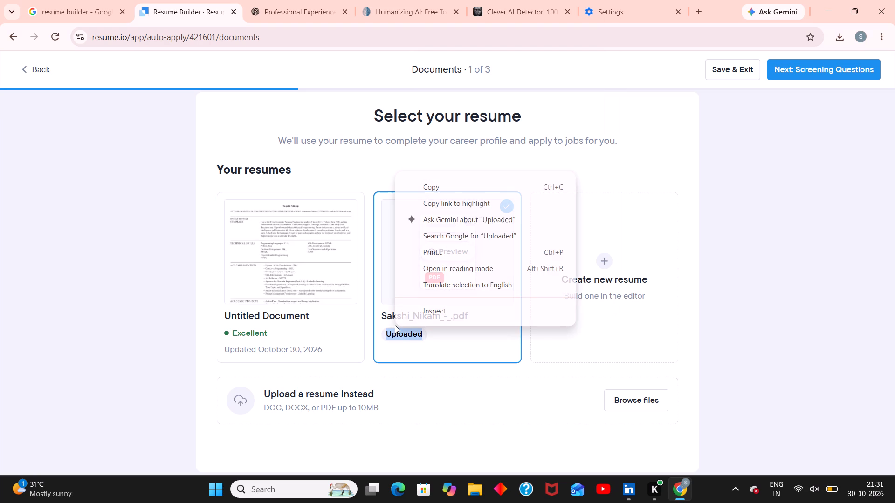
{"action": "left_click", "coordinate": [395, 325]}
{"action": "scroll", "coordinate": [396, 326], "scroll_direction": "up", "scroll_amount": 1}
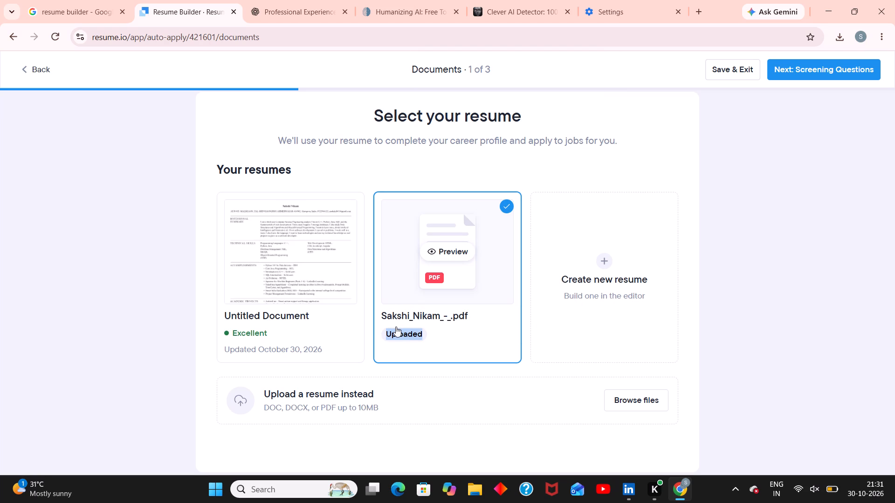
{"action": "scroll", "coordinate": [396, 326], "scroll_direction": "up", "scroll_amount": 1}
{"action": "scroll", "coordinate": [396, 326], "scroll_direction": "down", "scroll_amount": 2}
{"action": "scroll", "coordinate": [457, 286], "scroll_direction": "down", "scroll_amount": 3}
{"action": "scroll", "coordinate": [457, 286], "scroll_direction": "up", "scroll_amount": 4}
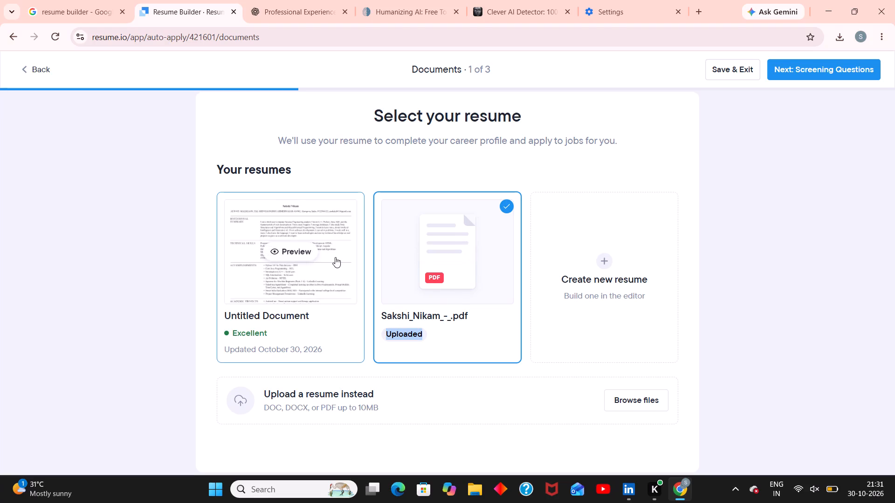
Select the Untitled Document resume for Auto Apply.
{"action": "left_click", "coordinate": [335, 257]}
Preview the uploaded resume PDF from the contact line down to Languages, and close the preview.
{"action": "left_click", "coordinate": [426, 253]}
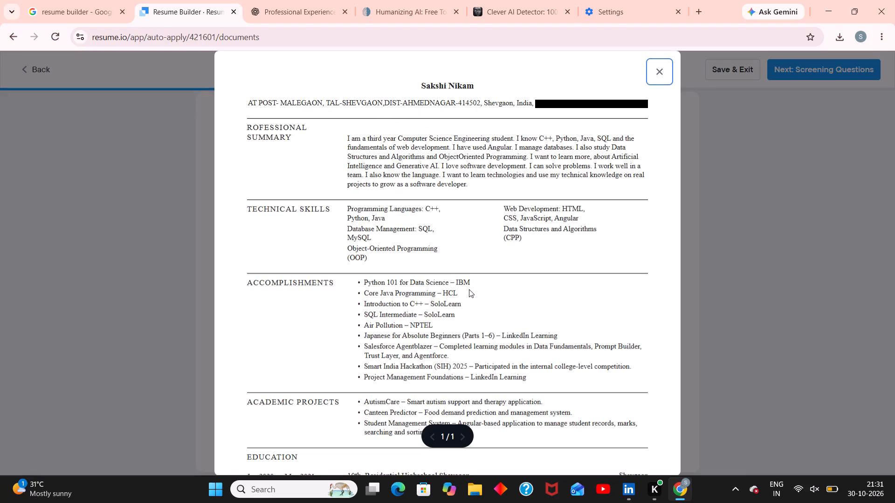
{"action": "scroll", "coordinate": [469, 289], "scroll_direction": "down", "scroll_amount": 5}
{"action": "scroll", "coordinate": [469, 289], "scroll_direction": "up", "scroll_amount": 1}
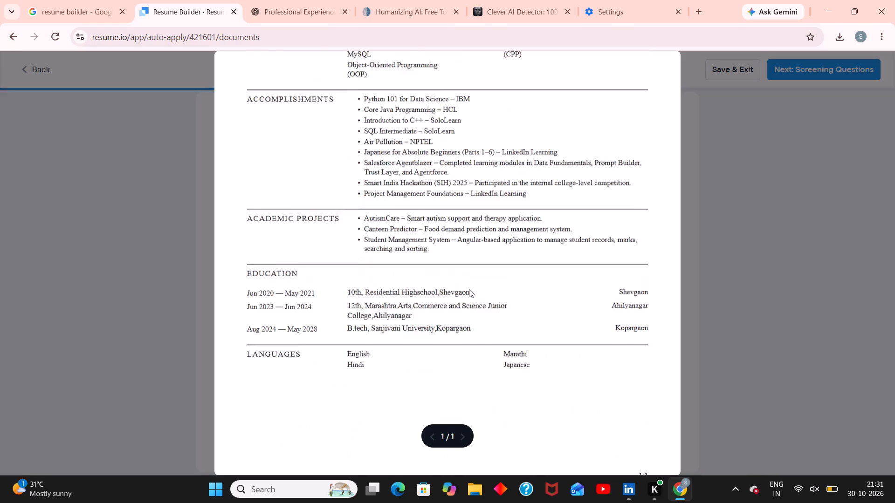
{"action": "scroll", "coordinate": [469, 289], "scroll_direction": "up", "scroll_amount": 5}
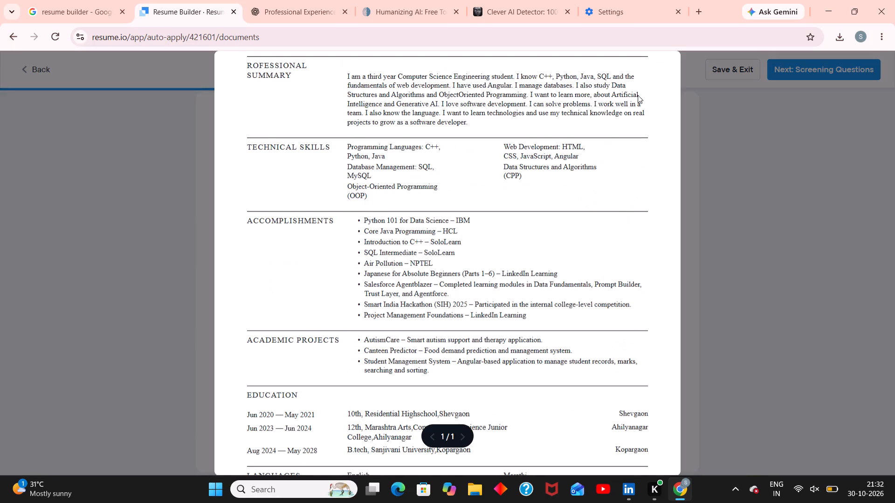
{"action": "left_click", "coordinate": [664, 63]}
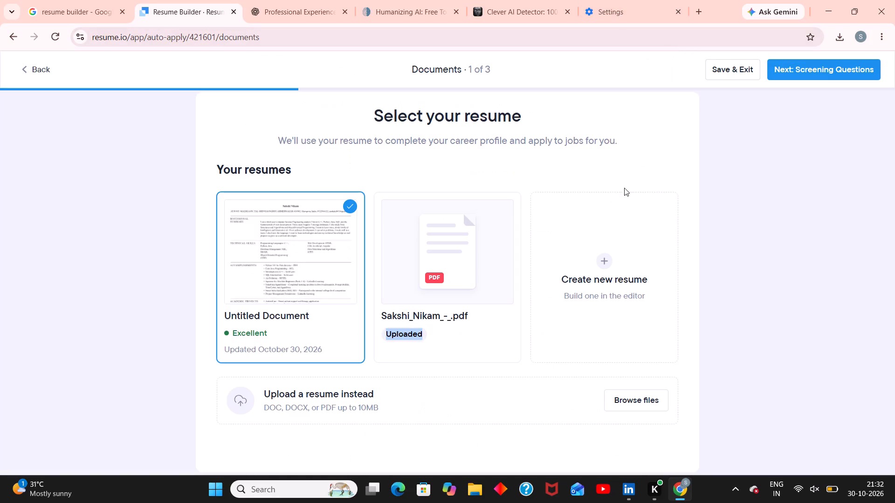
Keep the Untitled Document resume and continue to the Screening Questions stage of the Auto Apply setup.
{"action": "scroll", "coordinate": [520, 291], "scroll_direction": "down", "scroll_amount": 5}
{"action": "scroll", "coordinate": [520, 291], "scroll_direction": "up", "scroll_amount": 1}
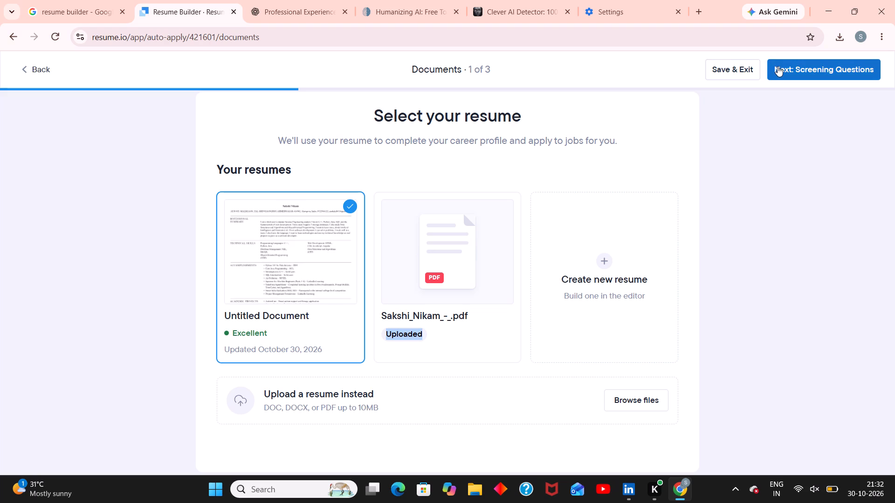
{"action": "left_click", "coordinate": [719, 60]}
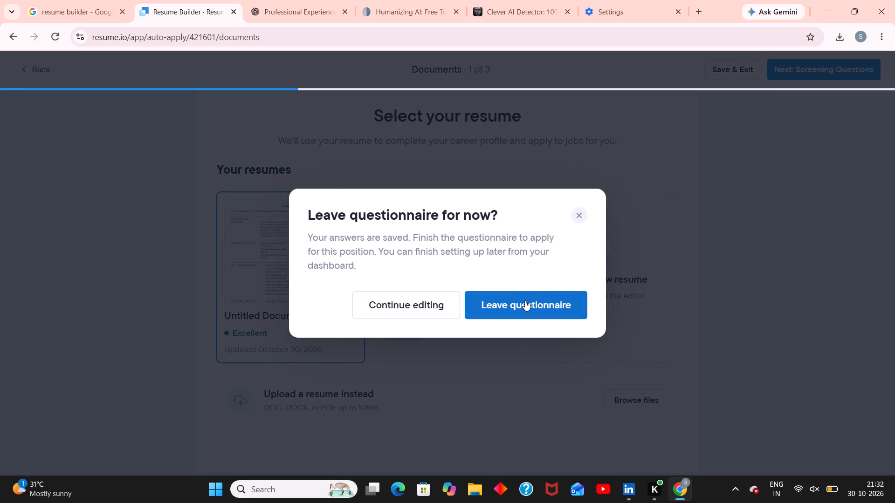
{"action": "left_click", "coordinate": [578, 213]}
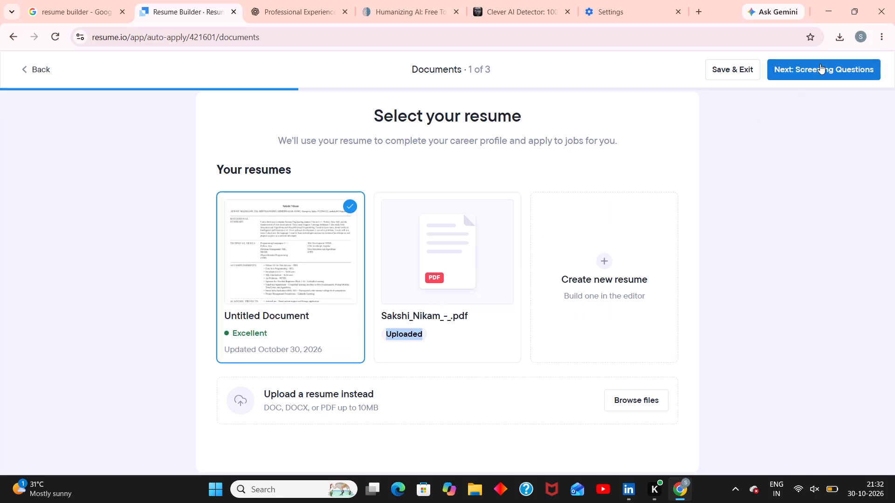
{"action": "left_click", "coordinate": [820, 63]}
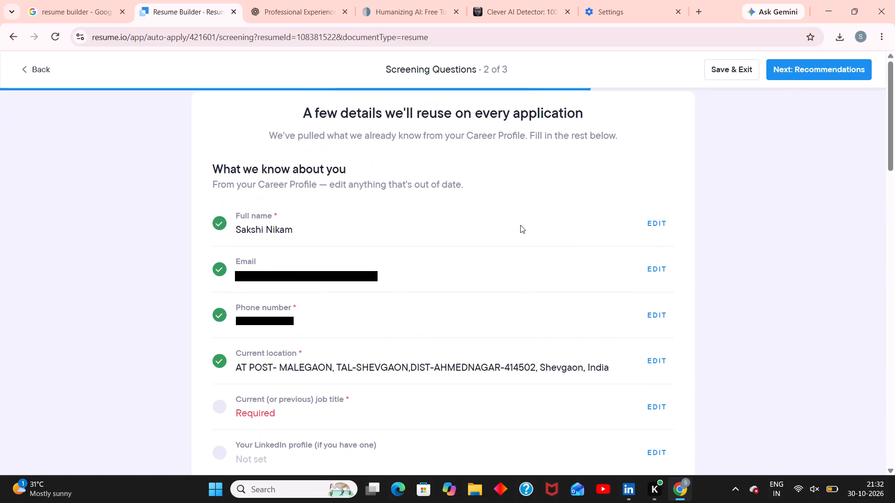
Edit the current location, clearing the street address and refilling it with the ZIP code from the first saved address suggestion.
{"action": "scroll", "coordinate": [520, 225], "scroll_direction": "down", "scroll_amount": 2}
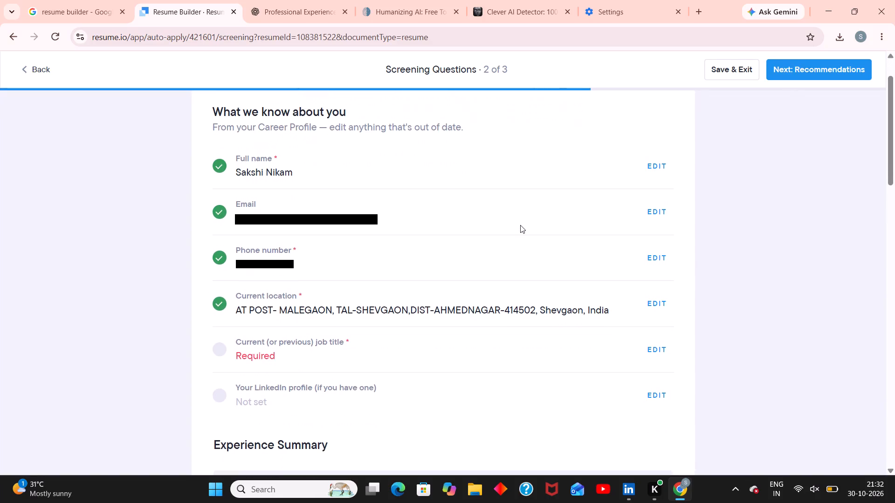
{"action": "scroll", "coordinate": [520, 225], "scroll_direction": "down", "scroll_amount": 2}
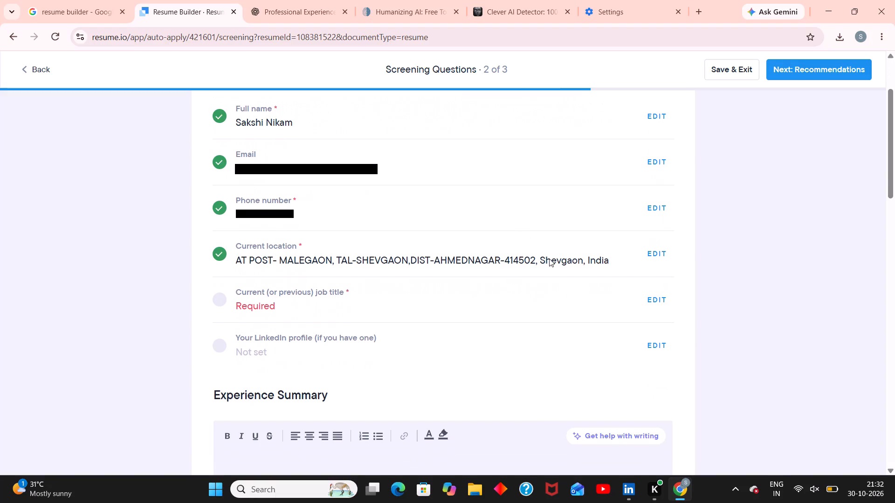
{"action": "left_click_drag", "start_coordinate": [549, 258], "coordinate": [619, 261]}
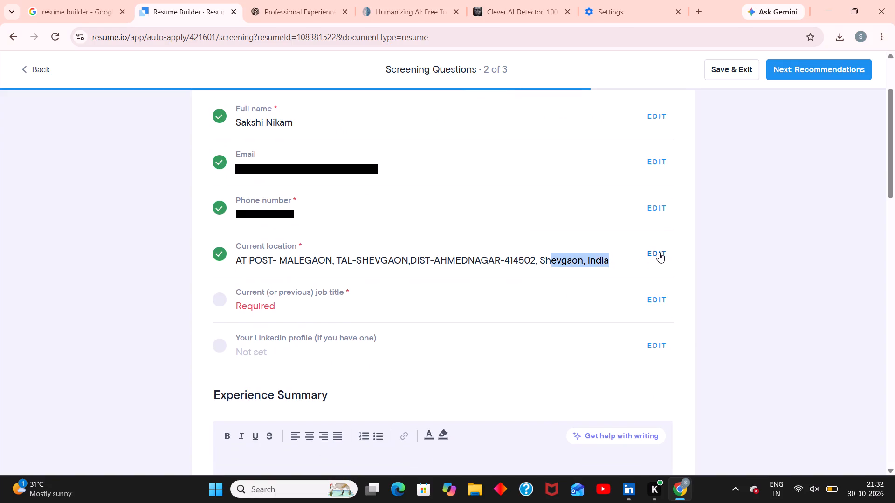
{"action": "left_click", "coordinate": [629, 265]}
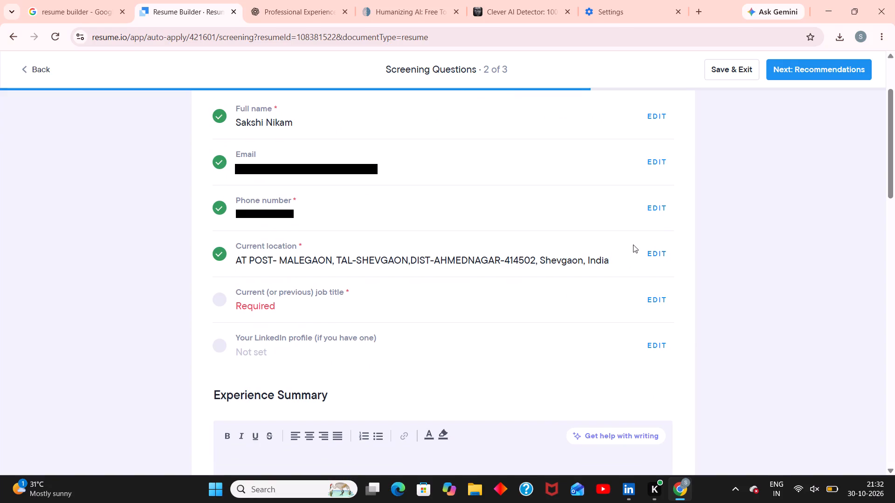
{"action": "left_click", "coordinate": [650, 250]}
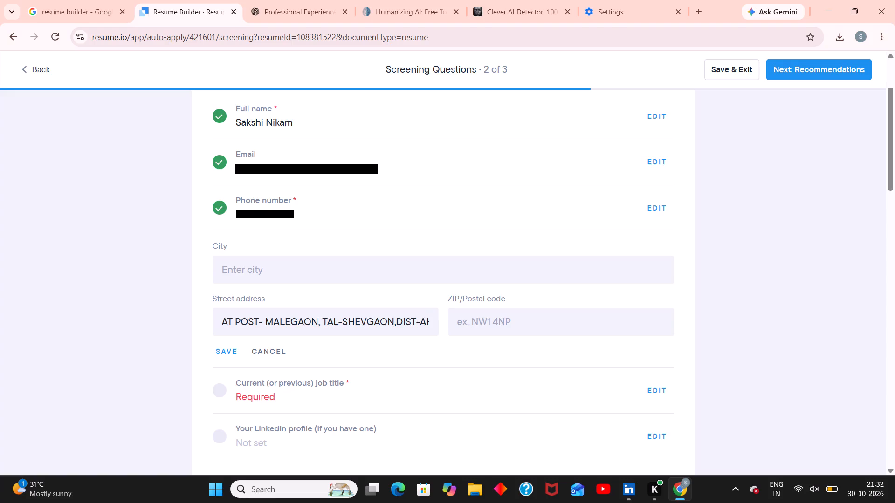
{"action": "scroll", "coordinate": [425, 315], "scroll_direction": "down", "scroll_amount": 1}
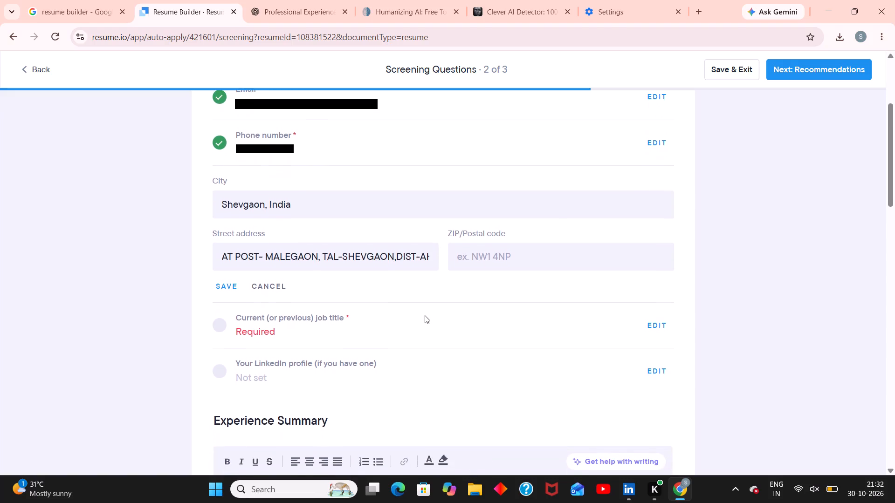
{"action": "scroll", "coordinate": [425, 315], "scroll_direction": "down", "scroll_amount": 2}
{"action": "scroll", "coordinate": [425, 315], "scroll_direction": "up", "scroll_amount": 2}
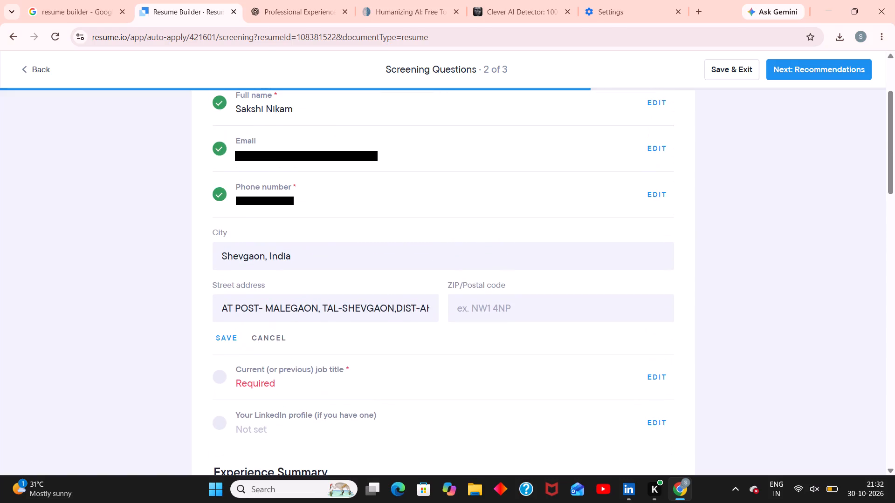
{"action": "left_click", "coordinate": [425, 309]}
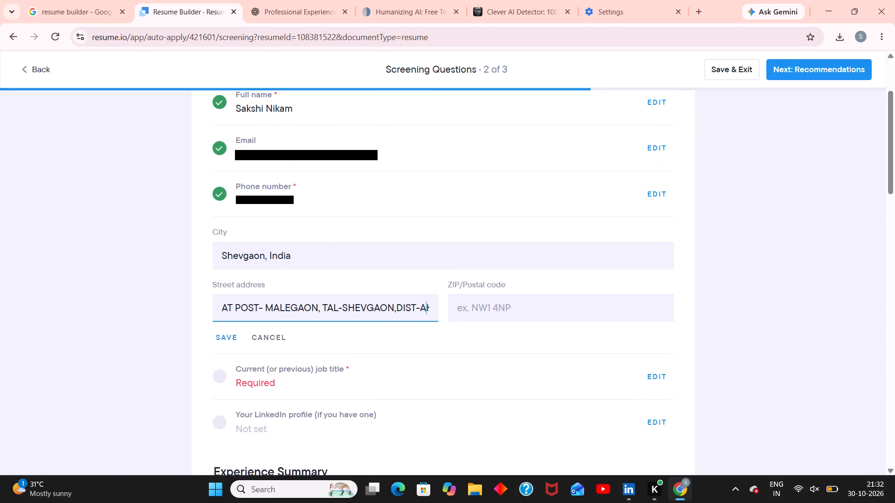
{"action": "left_click", "coordinate": [427, 308]}
{"action": "key", "text": "Right"}
{"action": "key", "text": "Right"}
{"action": "key", "text": "Right"}
{"action": "key", "text": "Right"}
{"action": "key", "text": "Right"}
{"action": "key", "text": "Right"}
{"action": "key", "text": "Right"}
{"action": "key", "text": "Right"}
{"action": "key", "text": "Right"}
{"action": "key", "text": "Right"}
{"action": "key", "text": "Right"}
{"action": "key", "text": "Right"}
{"action": "key", "text": "Right"}
{"action": "key", "text": "Right"}
{"action": "key", "text": "Right"}
{"action": "key", "text": "Right"}
{"action": "key", "text": "Right"}
{"action": "key", "text": "Right"}
{"action": "key", "text": "Right"}
{"action": "key", "text": "Right"}
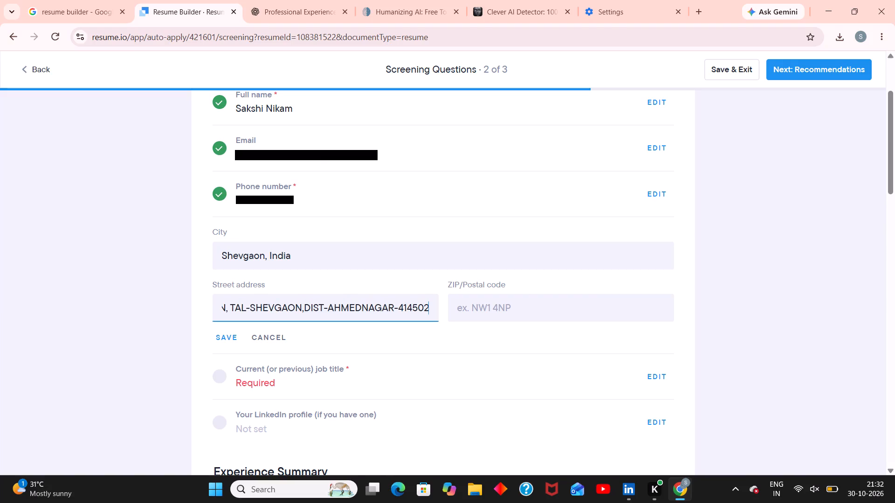
{"action": "key", "text": "Left"}
{"action": "key", "text": "Left"}
{"action": "key", "text": "Left"}
{"action": "key", "text": "Left"}
{"action": "key", "text": "Left"}
{"action": "key", "text": "Left"}
{"action": "key", "text": "Left"}
{"action": "key", "text": "Left"}
{"action": "key", "text": "Left"}
{"action": "key", "text": "Left"}
{"action": "key", "text": "Left"}
{"action": "key", "text": "Left"}
{"action": "key", "text": "Left"}
{"action": "key", "text": "Left"}
{"action": "key", "text": "Left"}
{"action": "key", "text": "Left"}
{"action": "key", "text": "Left"}
{"action": "key", "text": "Left"}
{"action": "key", "text": "Left"}
{"action": "key", "text": "Left"}
{"action": "key", "text": "Right"}
{"action": "key", "text": "Right"}
{"action": "key", "text": "Right"}
{"action": "key", "text": "Right"}
{"action": "key", "text": "Right"}
{"action": "key", "text": "Right"}
{"action": "key", "text": "Right"}
{"action": "key", "text": "Right"}
{"action": "key", "text": "Right"}
{"action": "key", "text": "Right"}
{"action": "key", "text": "Right"}
{"action": "key", "text": "Right"}
{"action": "key", "text": "Right"}
{"action": "key", "text": "Right"}
{"action": "key", "text": "Right"}
{"action": "key", "text": "Right"}
{"action": "key", "text": "Right"}
{"action": "key", "text": "Right"}
{"action": "key", "text": "Right"}
{"action": "key", "text": "Right"}
{"action": "key", "text": "BackSpace"}
{"action": "key", "text": "BackSpace"}
{"action": "key", "text": "BackSpace"}
{"action": "key", "text": "BackSpace"}
{"action": "key", "text": "BackSpace"}
{"action": "key", "text": "BackSpace"}
{"action": "key", "text": "BackSpace"}
{"action": "key", "text": "BackSpace"}
{"action": "key", "text": "BackSpace"}
{"action": "key", "text": "BackSpace"}
{"action": "key", "text": "BackSpace"}
{"action": "key", "text": "BackSpace"}
{"action": "key", "text": "BackSpace"}
{"action": "key", "text": "BackSpace"}
{"action": "key", "text": "BackSpace"}
{"action": "key", "text": "BackSpace"}
{"action": "key", "text": "BackSpace"}
{"action": "key", "text": "BackSpace"}
{"action": "key", "text": "BackSpace"}
{"action": "key", "text": "BackSpace"}
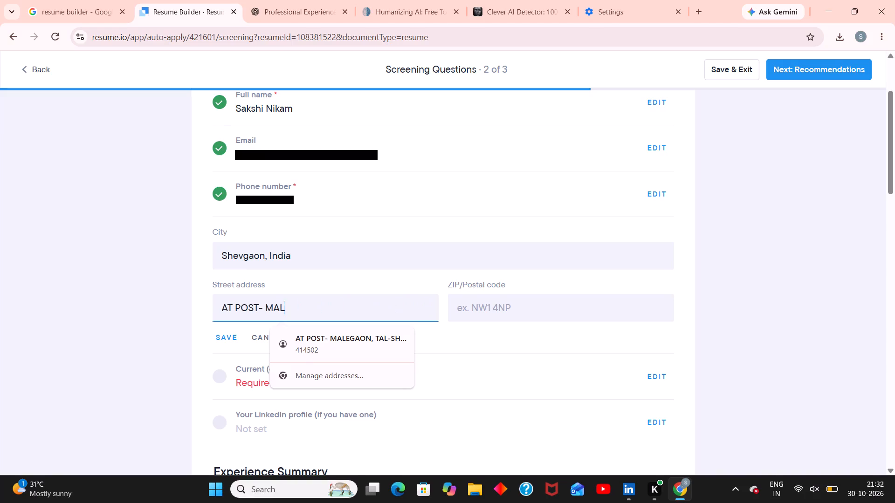
{"action": "key", "text": "BackSpace"}
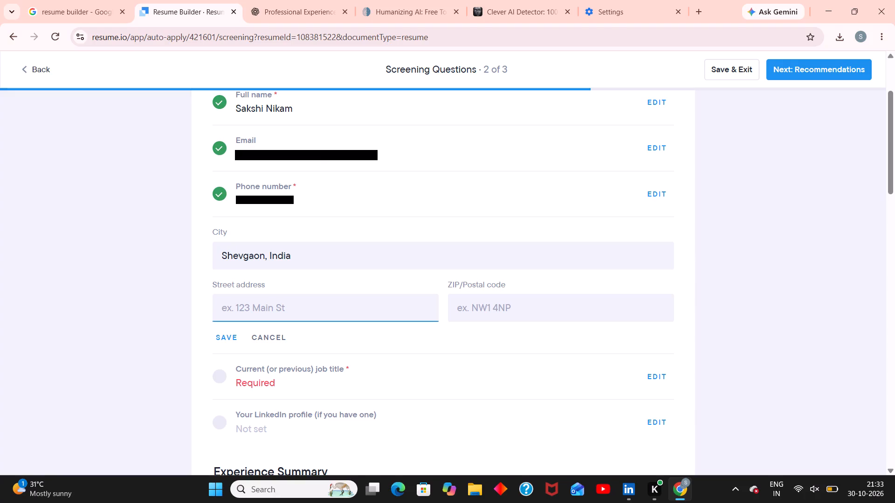
{"action": "key", "text": "ctrl+z"}
{"action": "key", "text": "BackSpace"}
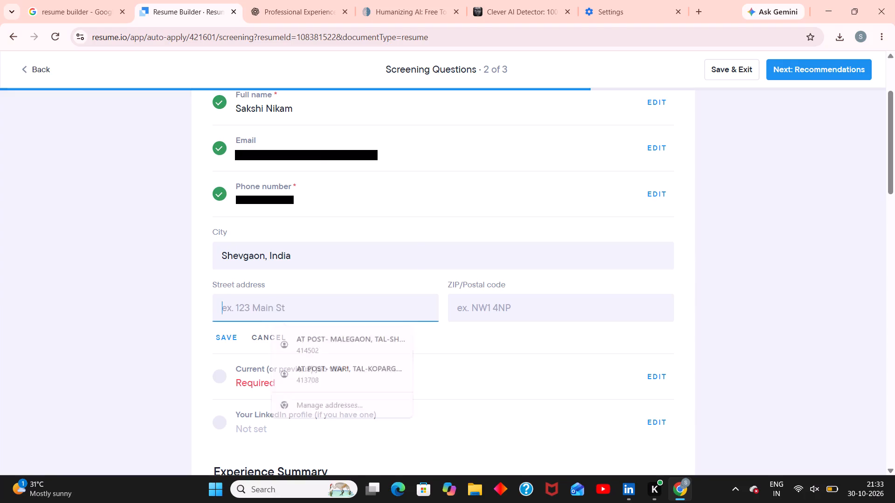
{"action": "key", "text": "ctrl+z"}
{"action": "key", "text": "ctrl+z"}
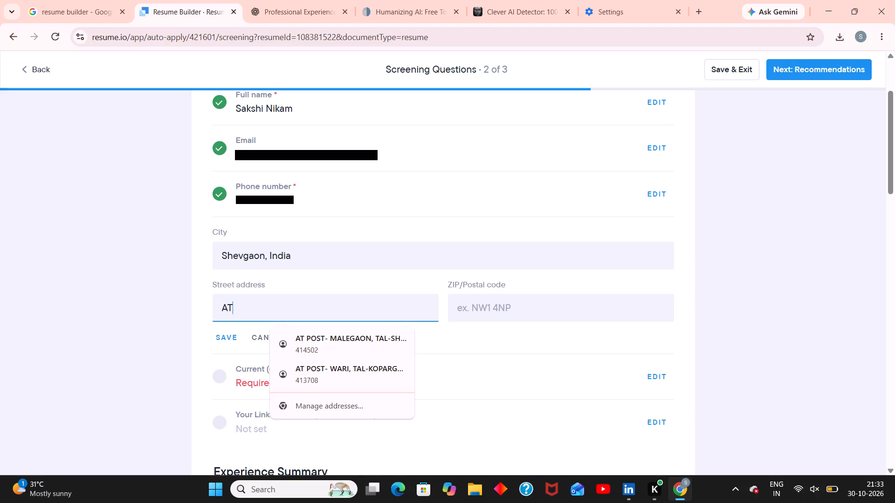
{"action": "left_click", "coordinate": [355, 344]}
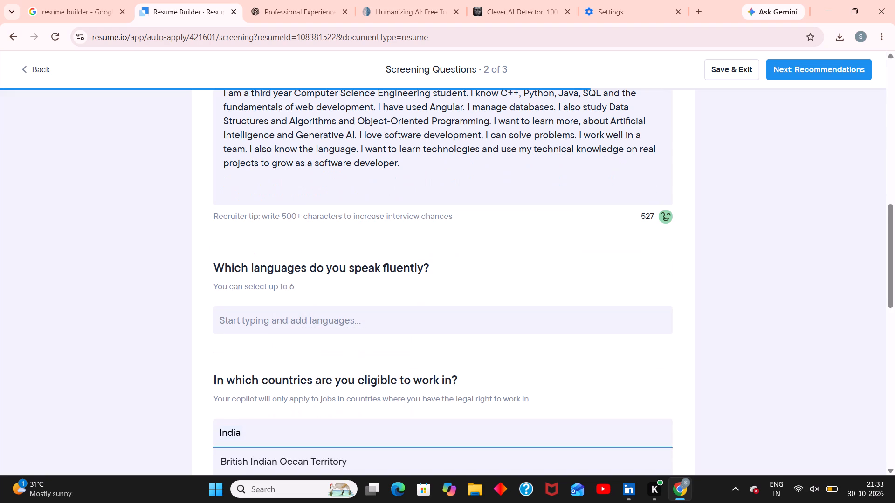
Select India as the country of work eligibility.
{"action": "scroll", "coordinate": [352, 324], "scroll_direction": "down", "scroll_amount": 2}
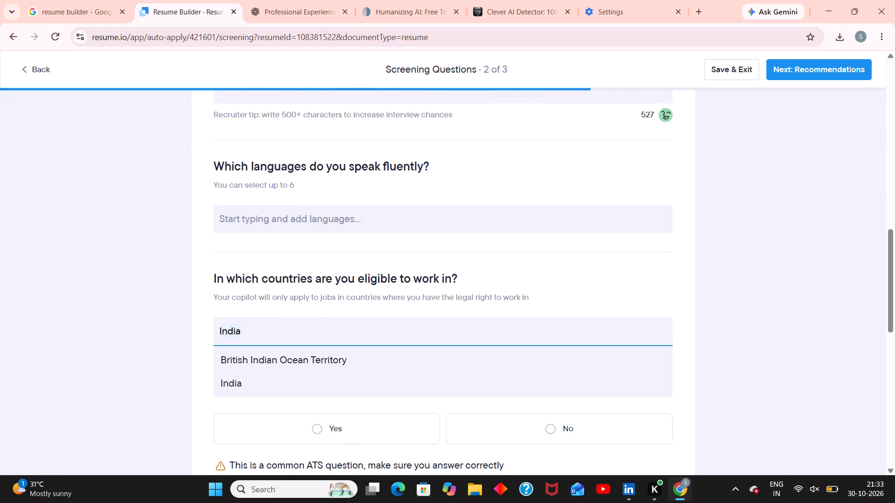
{"action": "left_click", "coordinate": [236, 381]}
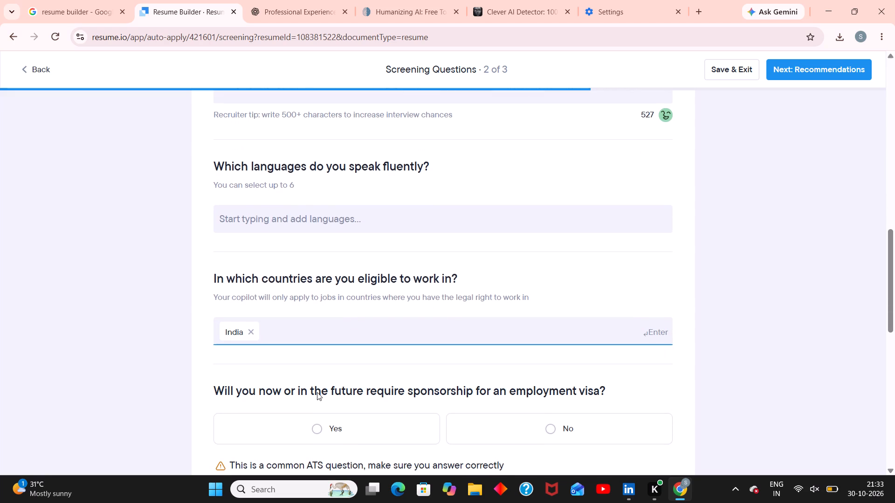
Review the remaining screening questions, from visa sponsorship and desired salary to Education and Optional Questions.
{"action": "scroll", "coordinate": [317, 392], "scroll_direction": "down", "scroll_amount": 2}
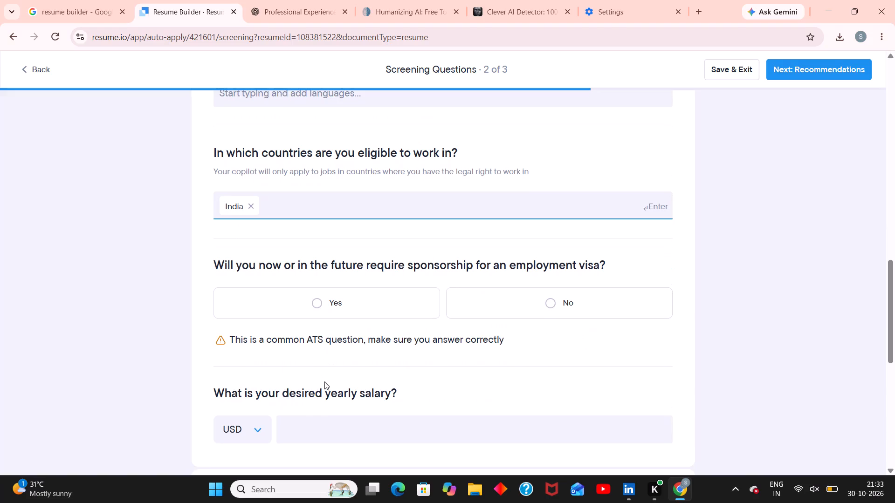
{"action": "scroll", "coordinate": [367, 344], "scroll_direction": "down", "scroll_amount": 5}
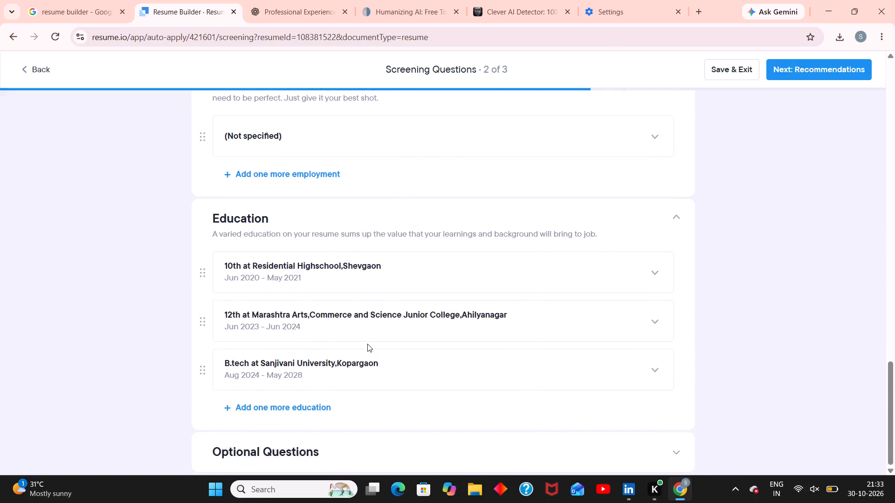
{"action": "scroll", "coordinate": [367, 344], "scroll_direction": "up", "scroll_amount": 4}
{"action": "scroll", "coordinate": [367, 344], "scroll_direction": "down", "scroll_amount": 4}
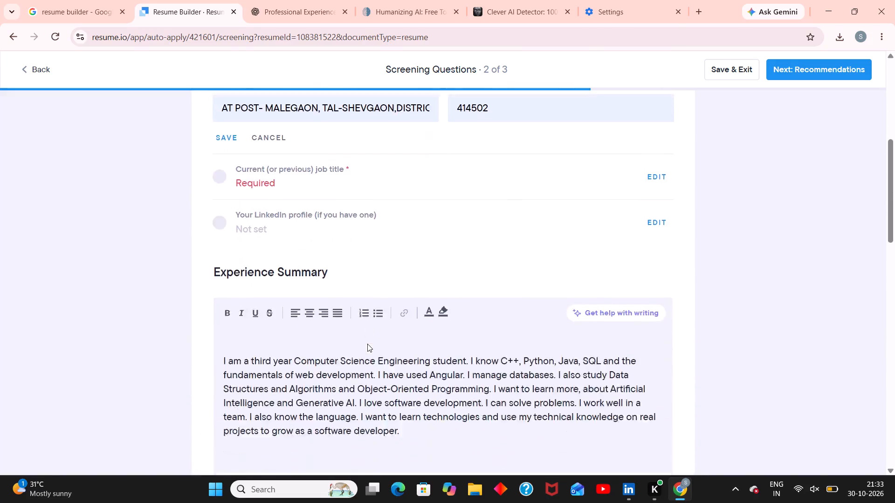
{"action": "scroll", "coordinate": [367, 344], "scroll_direction": "down", "scroll_amount": 11}
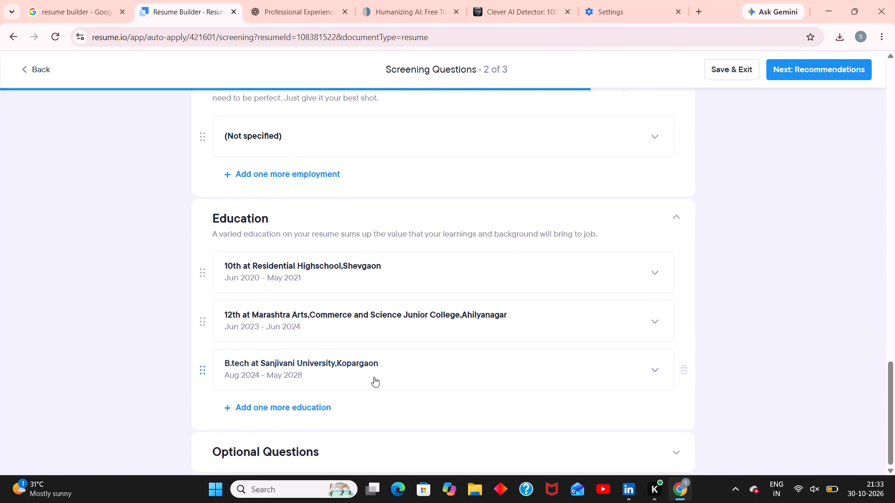
{"action": "scroll", "coordinate": [375, 386], "scroll_direction": "down", "scroll_amount": 14}
{"action": "scroll", "coordinate": [375, 386], "scroll_direction": "right", "scroll_amount": 3}
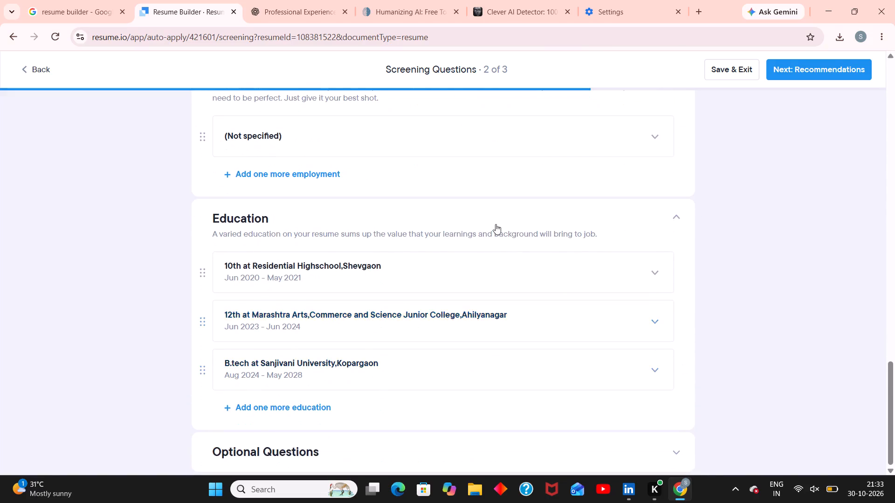
Save the Auto Apply screening answers and leave the questionnaire.
{"action": "left_click", "coordinate": [718, 73]}
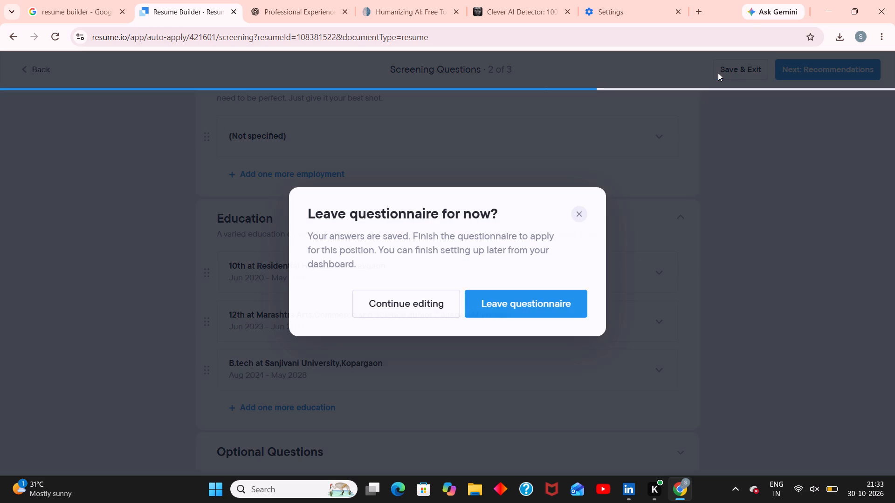
{"action": "left_click", "coordinate": [548, 293]}
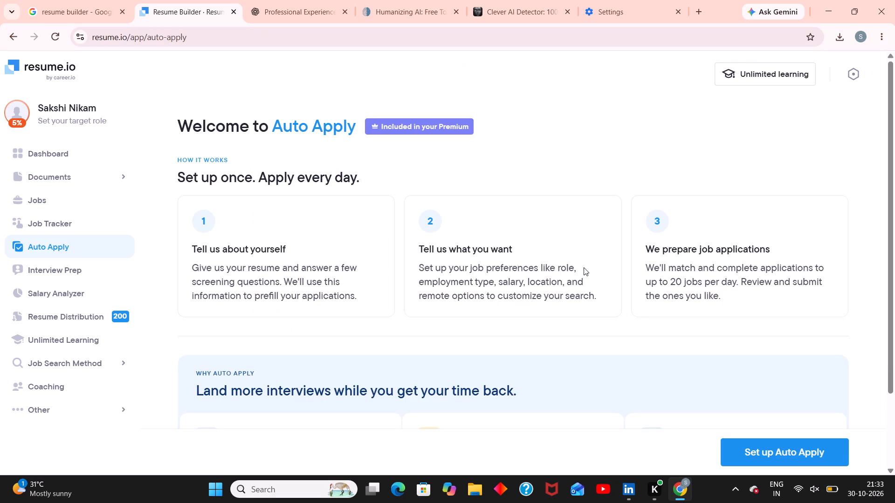
Open Resume Distribution, check which builder resumes can be sent to recruiters without choosing one, and look over the questionnaire.
{"action": "scroll", "coordinate": [584, 267], "scroll_direction": "down", "scroll_amount": 3}
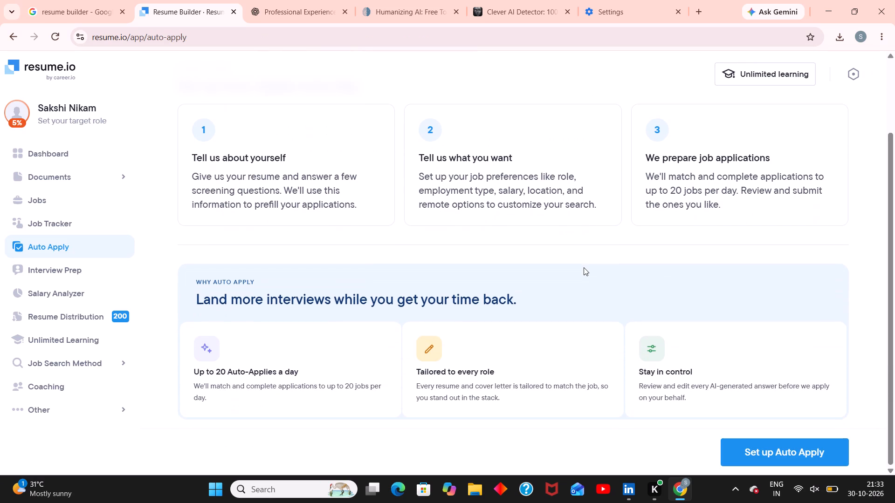
{"action": "scroll", "coordinate": [584, 267], "scroll_direction": "down", "scroll_amount": 1}
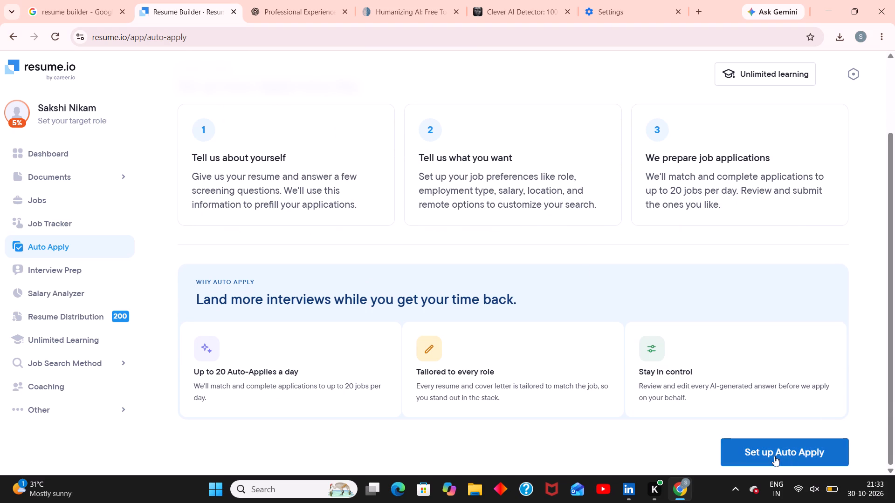
{"action": "left_click", "coordinate": [96, 314]}
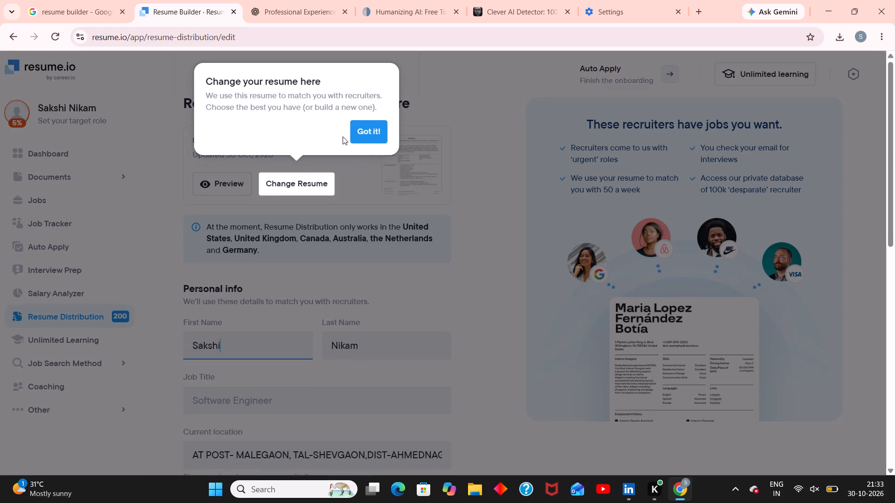
{"action": "left_click", "coordinate": [321, 191]}
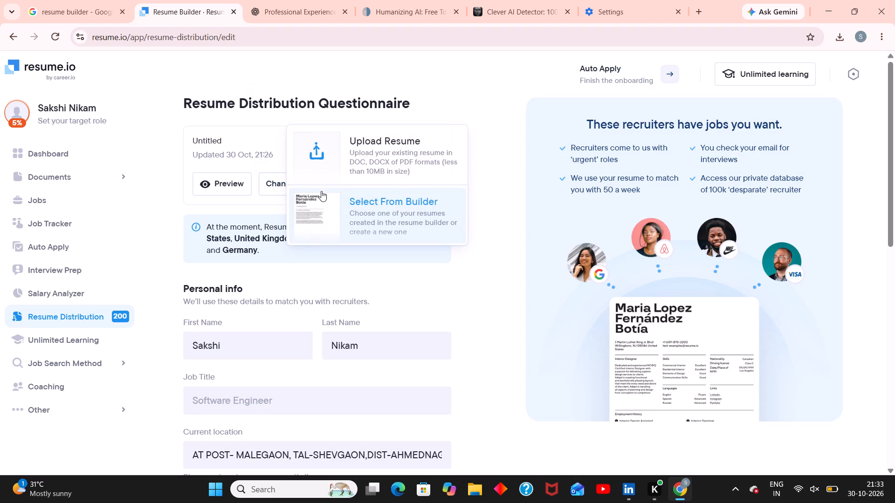
{"action": "left_click", "coordinate": [465, 241]}
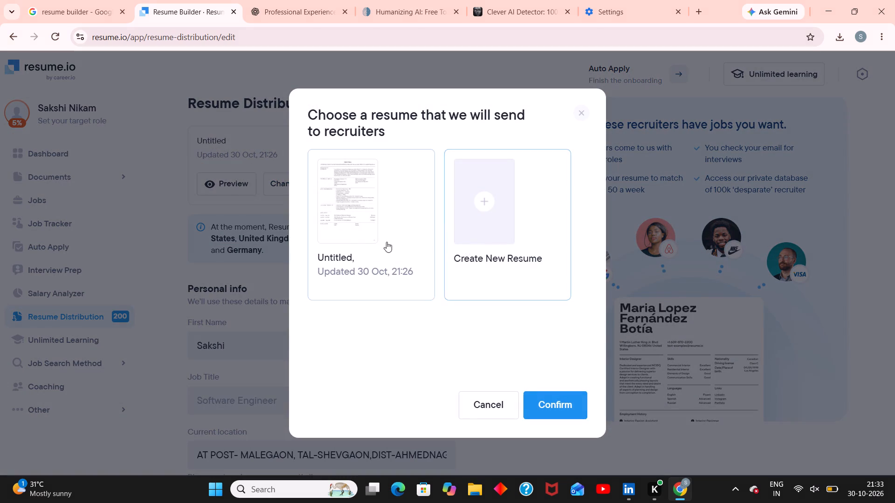
{"action": "left_click", "coordinate": [220, 228]}
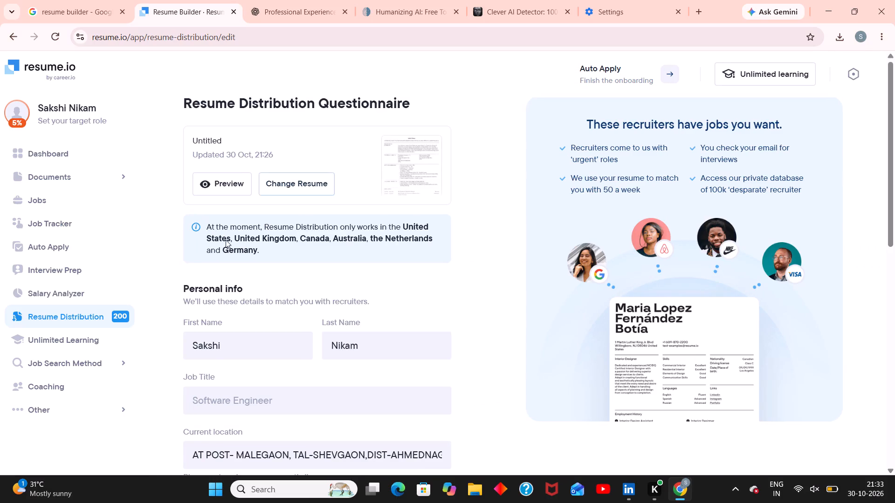
{"action": "scroll", "coordinate": [229, 339], "scroll_direction": "down", "scroll_amount": 1}
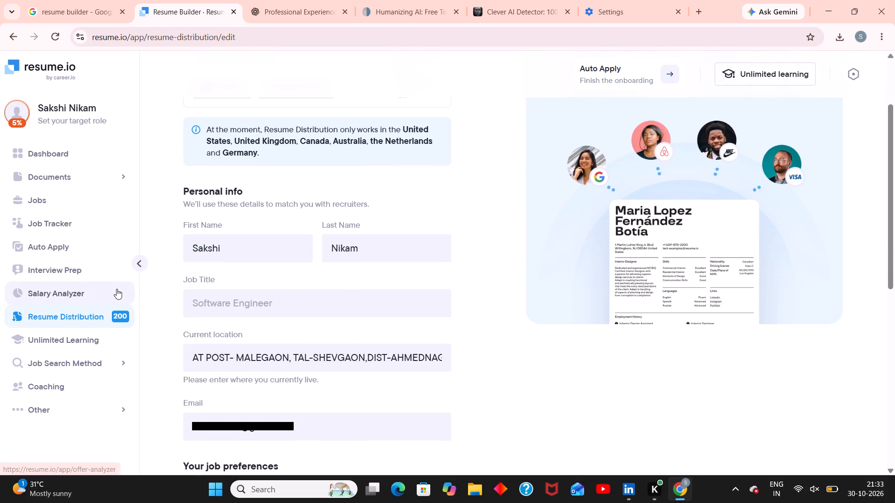
{"action": "scroll", "coordinate": [117, 289], "scroll_direction": "up", "scroll_amount": 1}
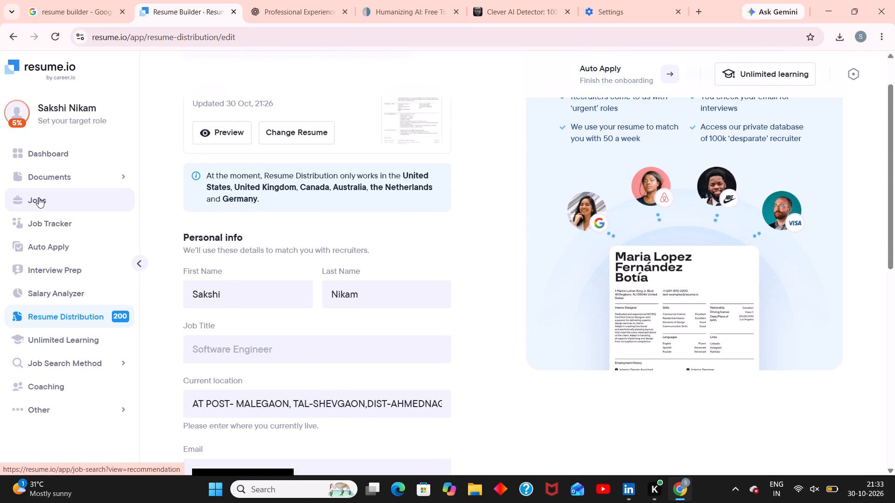
Open the Jobs page, dismiss the location access request, and look over the job search and recommendation options.
{"action": "left_click", "coordinate": [39, 197]}
{"action": "left_click", "coordinate": [52, 180]}
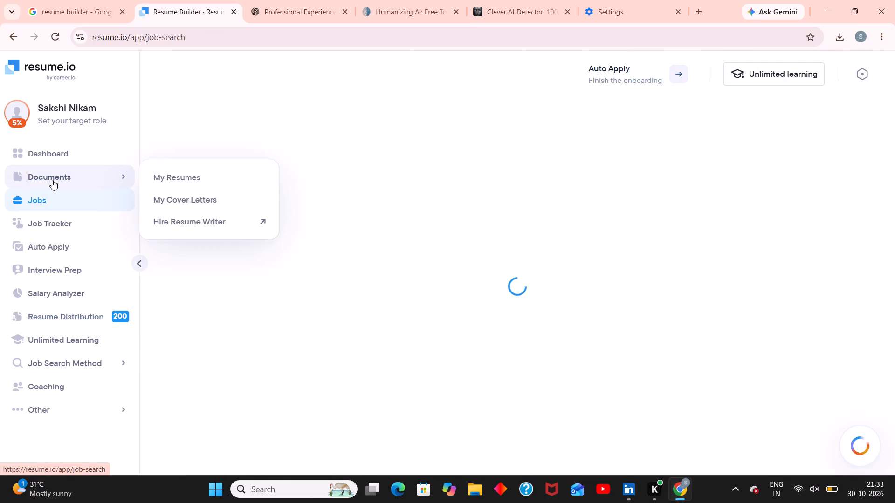
{"action": "left_click", "coordinate": [76, 150]}
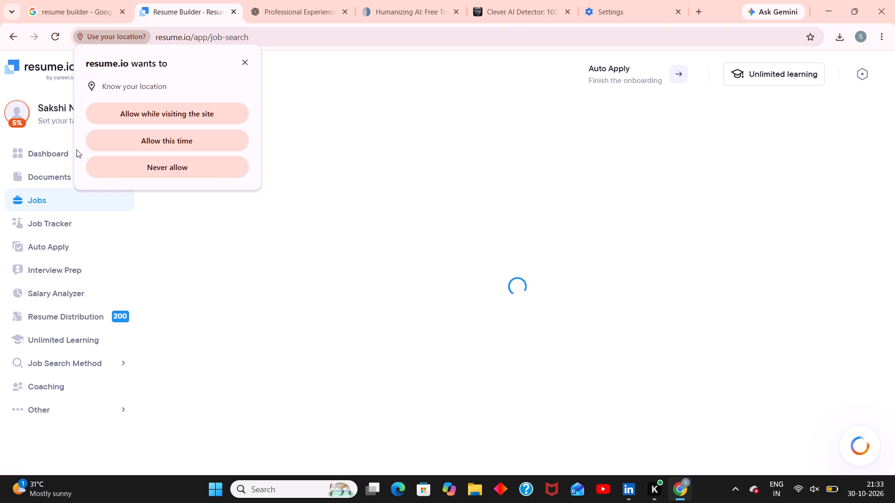
{"action": "left_click", "coordinate": [175, 243]}
{"action": "left_click", "coordinate": [213, 336]}
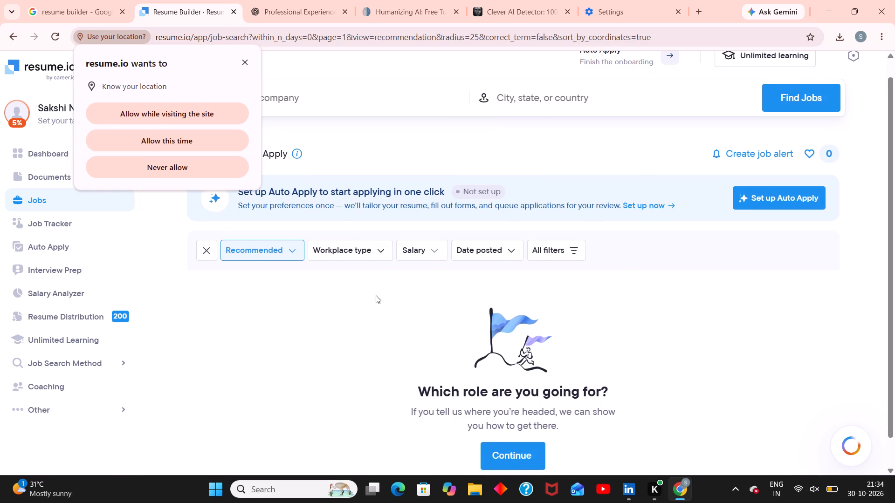
{"action": "left_click", "coordinate": [241, 64]}
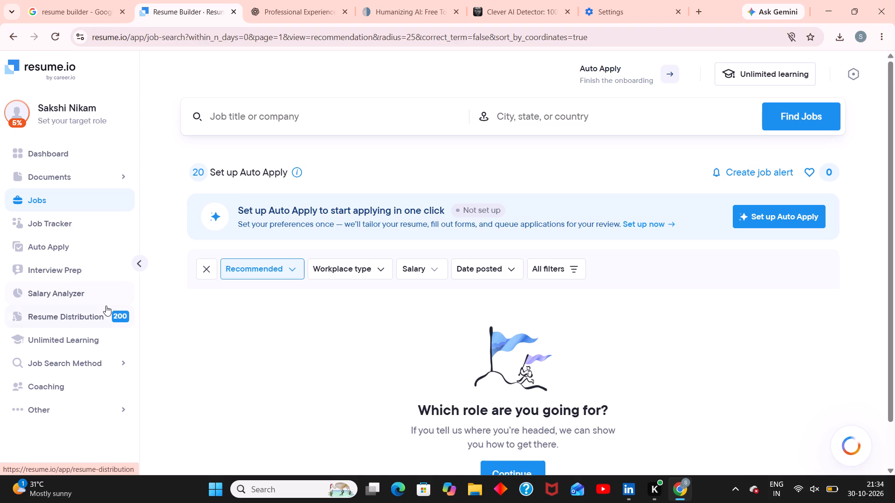
{"action": "scroll", "coordinate": [106, 306], "scroll_direction": "down", "scroll_amount": 1}
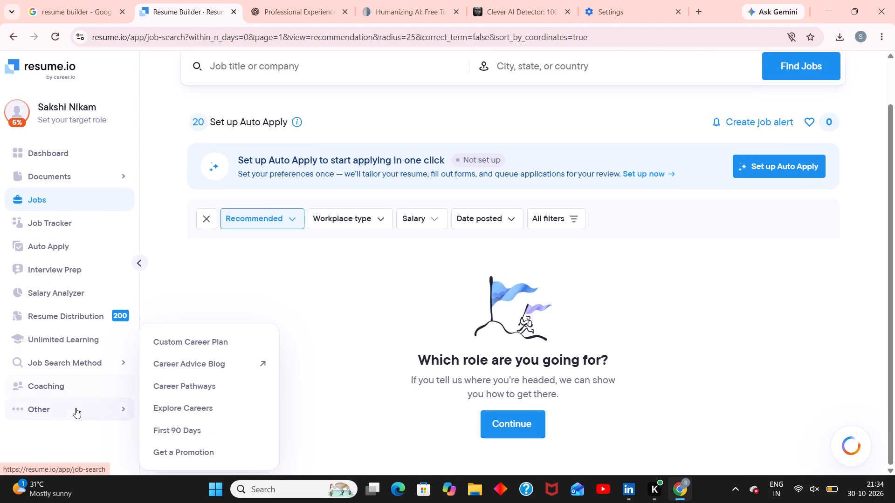
{"action": "left_click", "coordinate": [114, 405]}
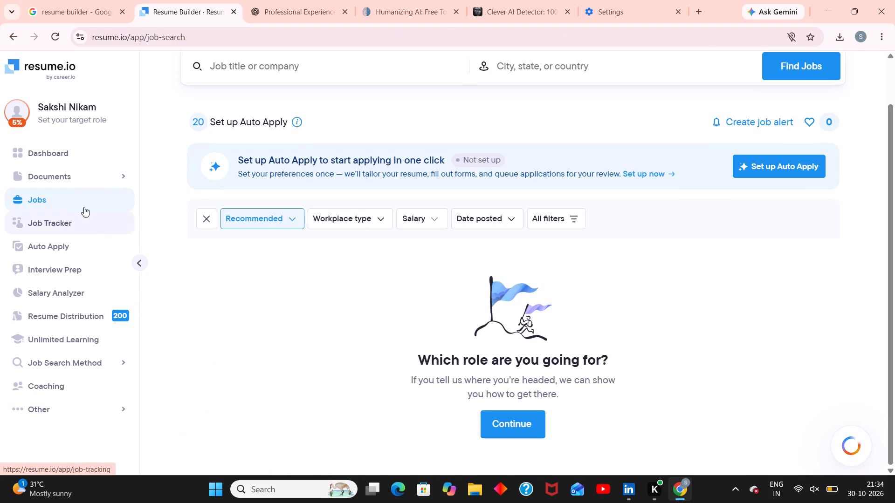
Return to the dashboard and check the Resume Building progress.
{"action": "left_click", "coordinate": [73, 158]}
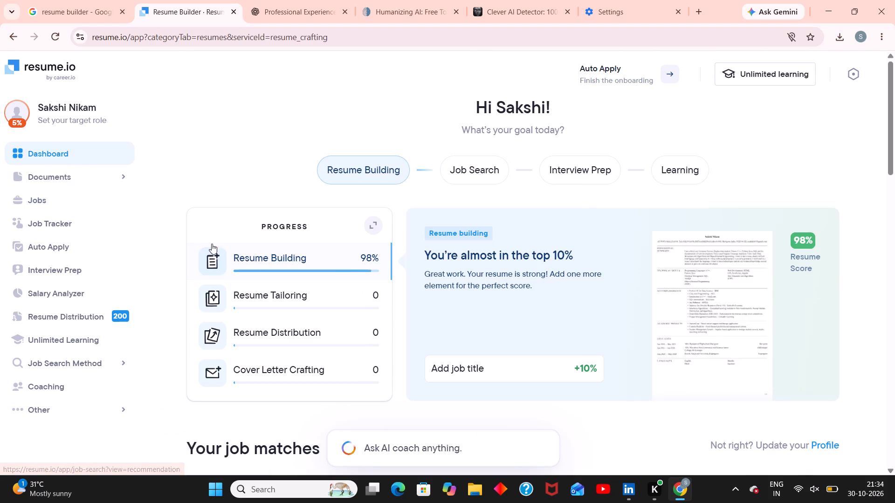
{"action": "left_click", "coordinate": [366, 263]}
{"action": "double_click", "coordinate": [299, 267]}
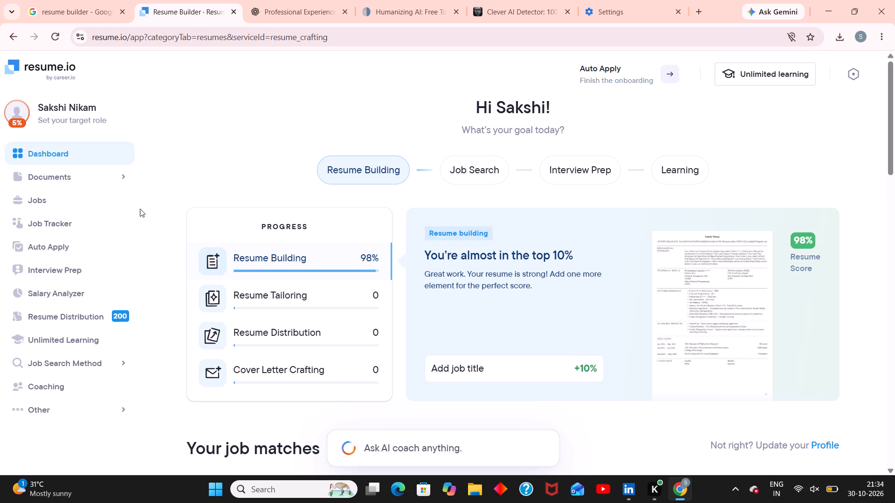
Open the saved resumes and look over the Untitled resume's review status, score and sharing or export options.
{"action": "left_click", "coordinate": [152, 172]}
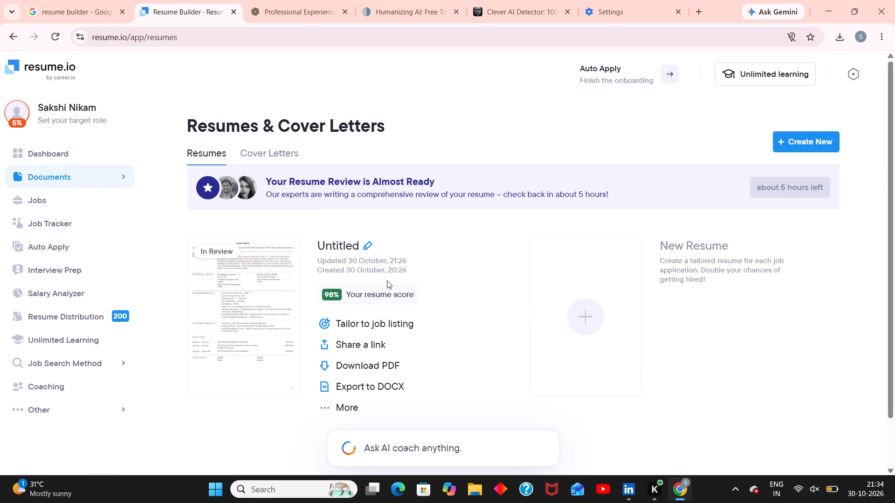
{"action": "scroll", "coordinate": [387, 280], "scroll_direction": "down", "scroll_amount": 1}
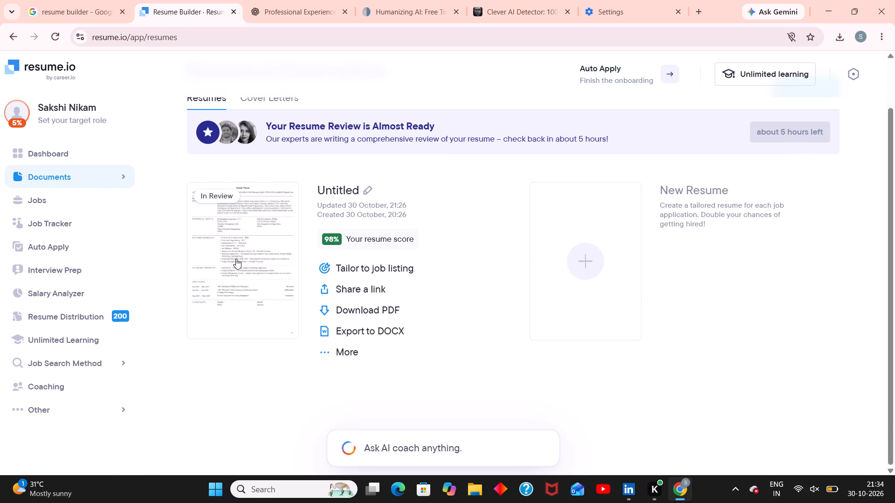
{"action": "scroll", "coordinate": [383, 260], "scroll_direction": "down", "scroll_amount": 1}
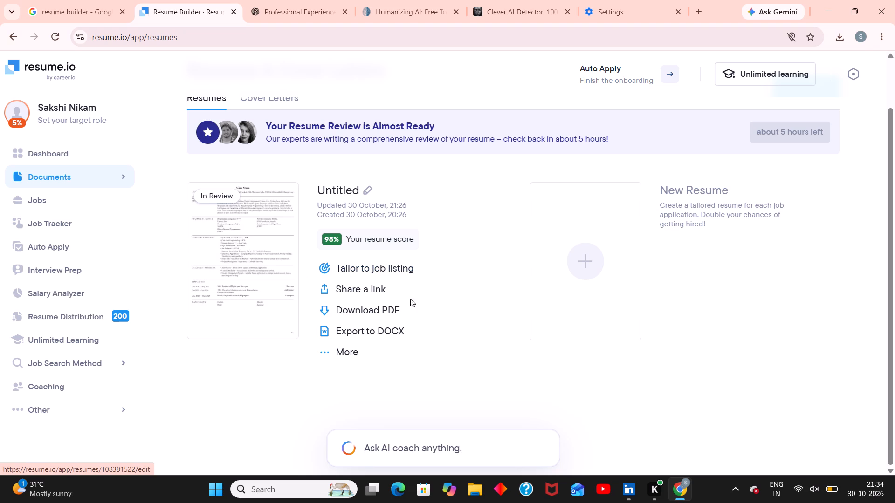
{"action": "scroll", "coordinate": [461, 355], "scroll_direction": "down", "scroll_amount": 1}
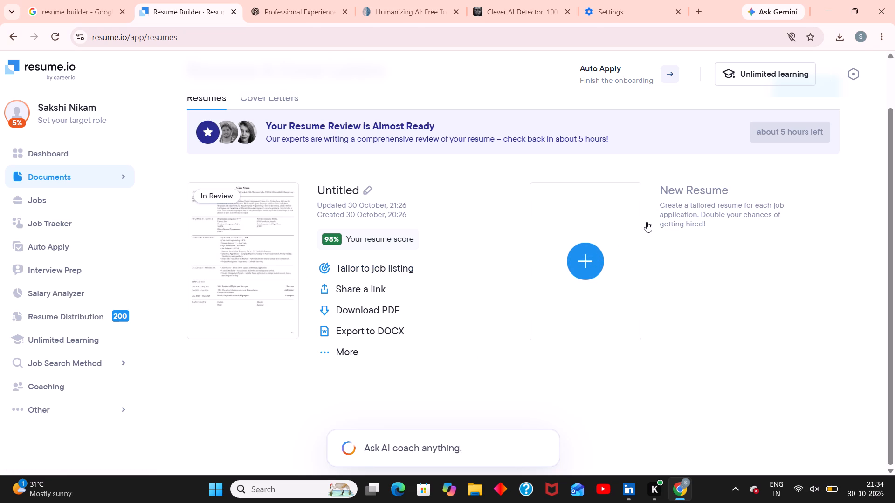
{"action": "scroll", "coordinate": [481, 247], "scroll_direction": "down", "scroll_amount": 1}
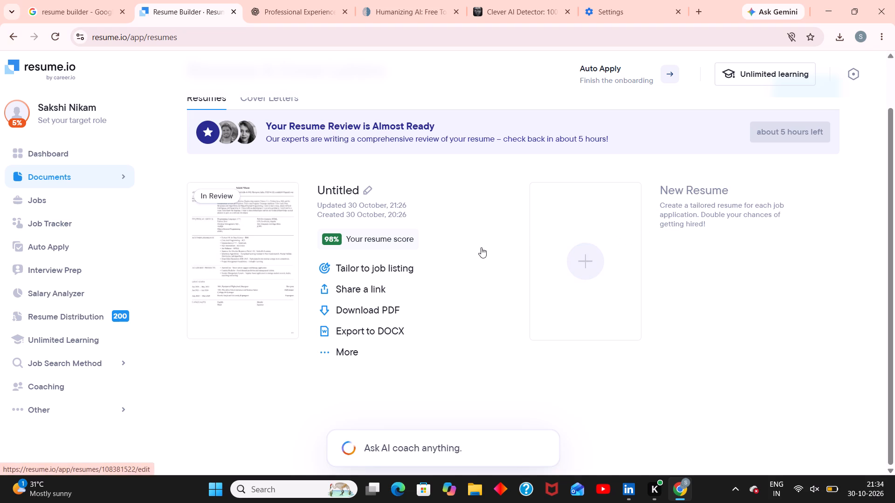
{"action": "scroll", "coordinate": [481, 247], "scroll_direction": "down", "scroll_amount": 1}
{"action": "scroll", "coordinate": [566, 394], "scroll_direction": "down", "scroll_amount": 1}
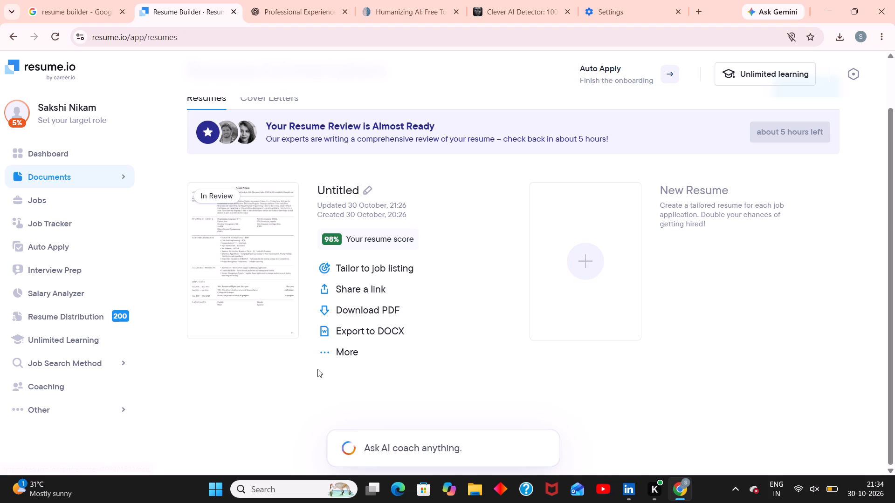
{"action": "scroll", "coordinate": [378, 339], "scroll_direction": "up", "scroll_amount": 1}
{"action": "scroll", "coordinate": [378, 339], "scroll_direction": "down", "scroll_amount": 1}
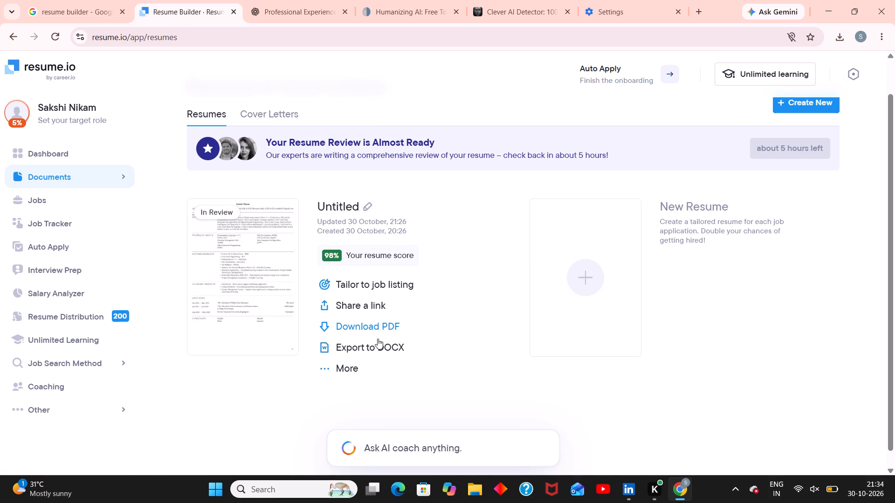
{"action": "scroll", "coordinate": [378, 339], "scroll_direction": "down", "scroll_amount": 1}
{"action": "scroll", "coordinate": [378, 339], "scroll_direction": "up", "scroll_amount": 2}
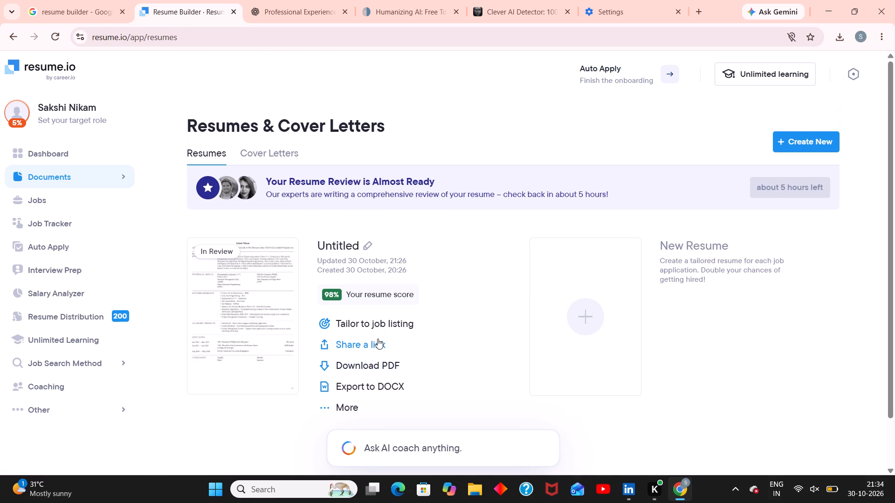
{"action": "scroll", "coordinate": [87, 364], "scroll_direction": "down", "scroll_amount": 1}
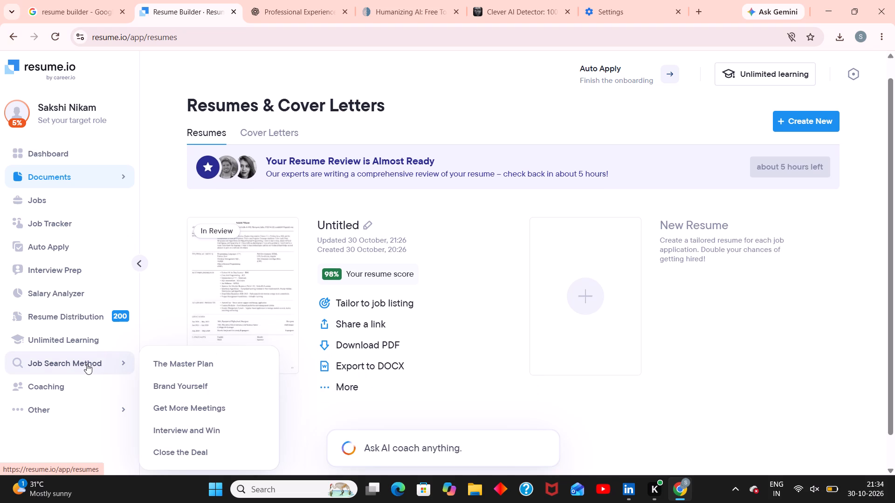
{"action": "scroll", "coordinate": [87, 364], "scroll_direction": "down", "scroll_amount": 1}
{"action": "left_click", "coordinate": [119, 413]}
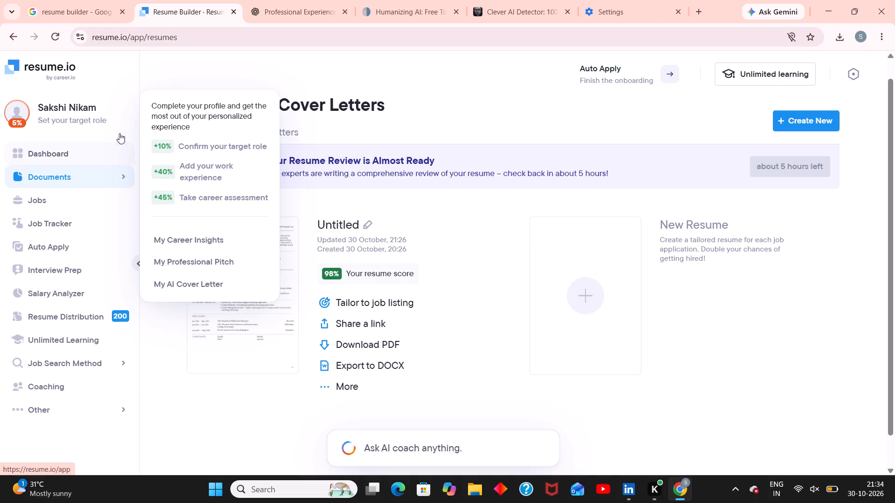
Open the personal career profile for editing.
{"action": "left_click", "coordinate": [111, 104]}
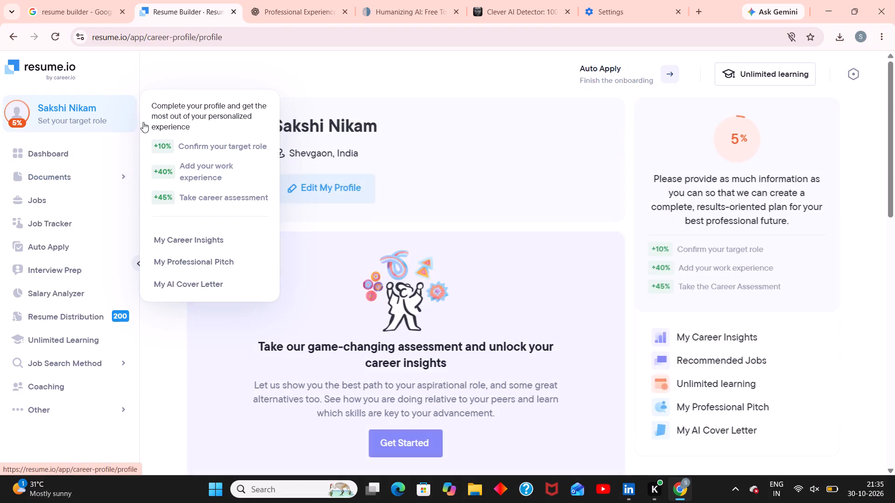
{"action": "left_click", "coordinate": [76, 115]}
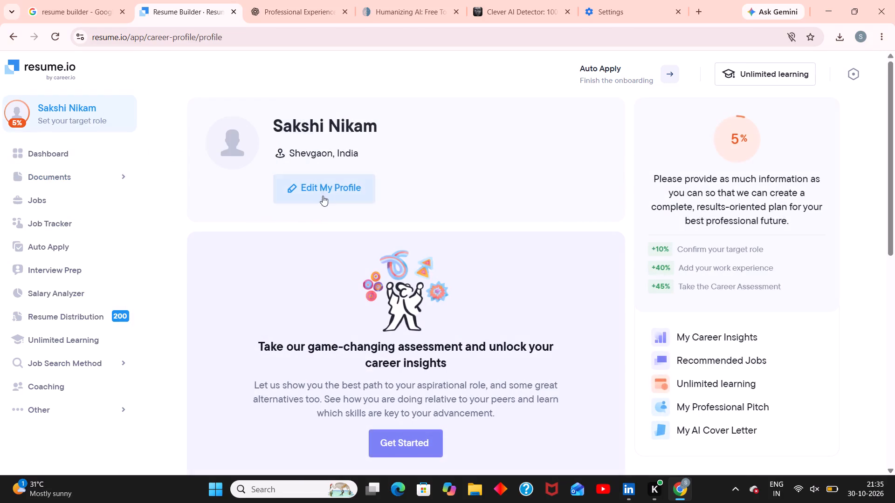
{"action": "left_click", "coordinate": [329, 189]}
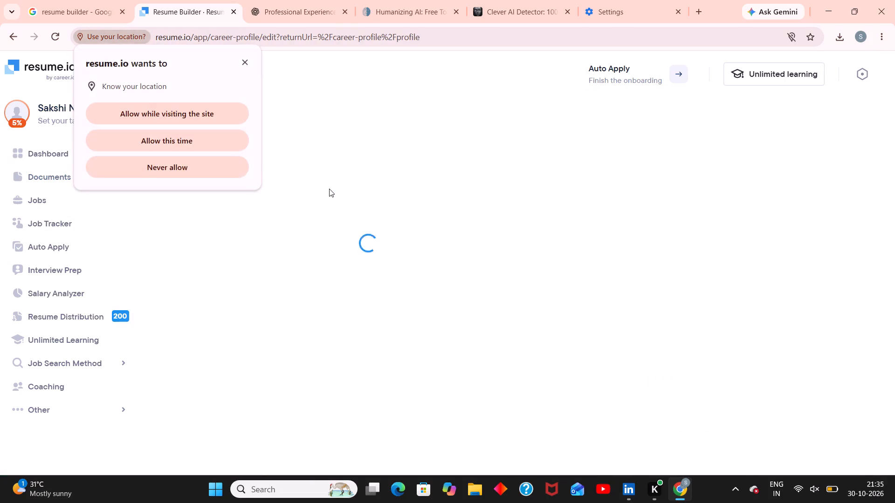
Add Web Development Intern as a target role in the profile's job preferences.
{"action": "scroll", "coordinate": [450, 325], "scroll_direction": "down", "scroll_amount": 1}
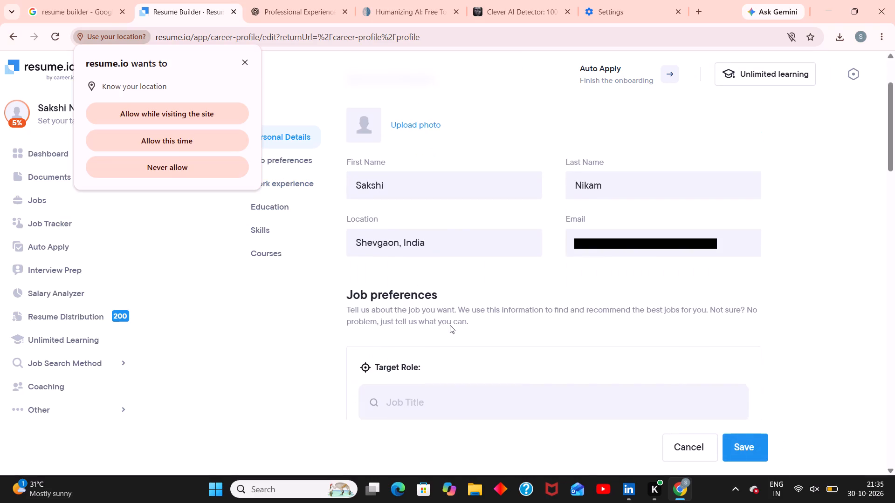
{"action": "scroll", "coordinate": [450, 325], "scroll_direction": "down", "scroll_amount": 1}
{"action": "left_click", "coordinate": [462, 301]}
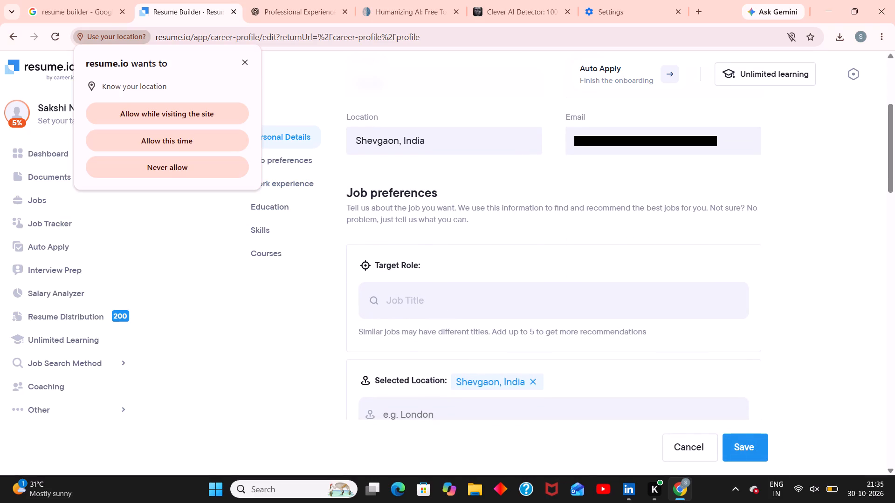
{"action": "type", "text": "we"}
{"action": "key", "text": "BackSpace"}
{"action": "key", "text": "BackSpace"}
{"action": "key", "text": "w"}
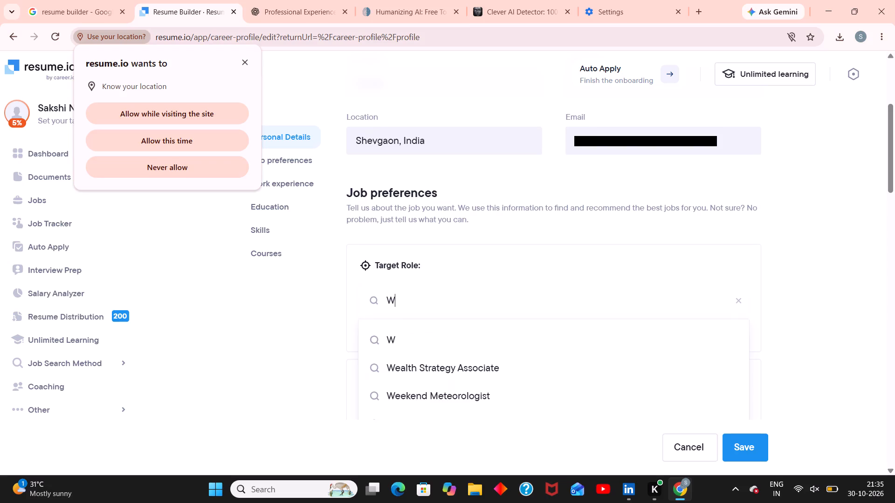
{"action": "key", "text": "e"}
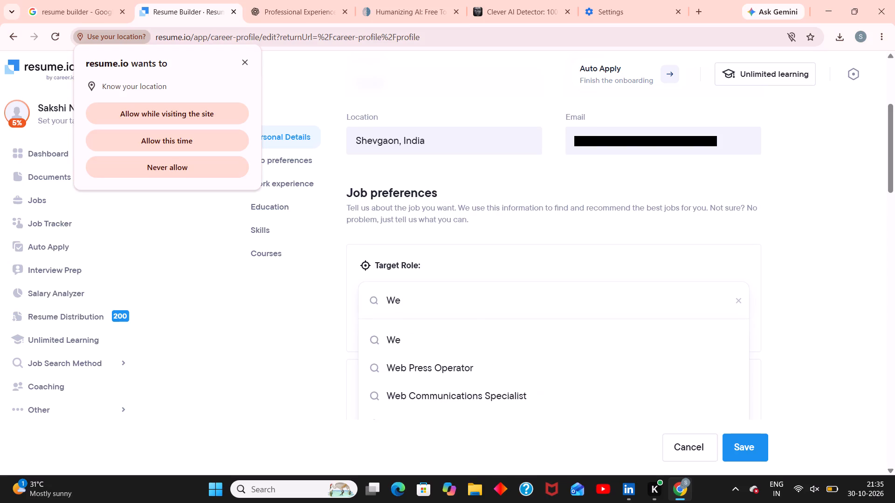
{"action": "key", "text": "b"}
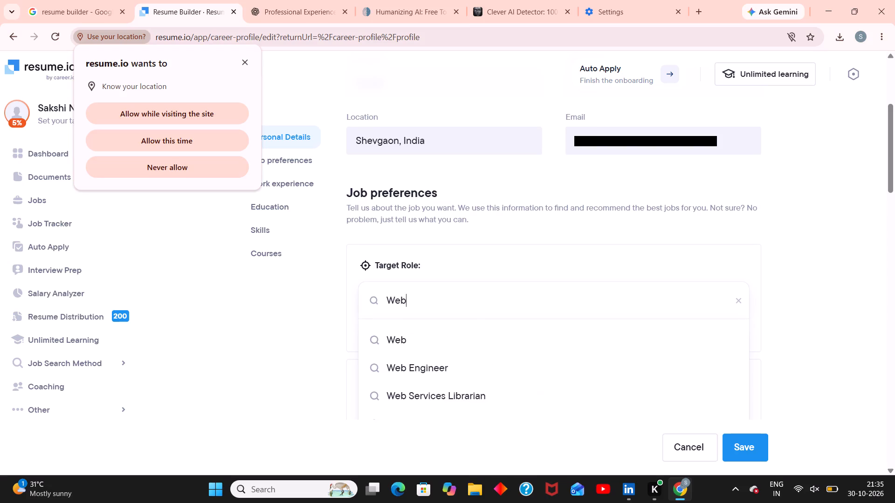
{"action": "key", "text": "space"}
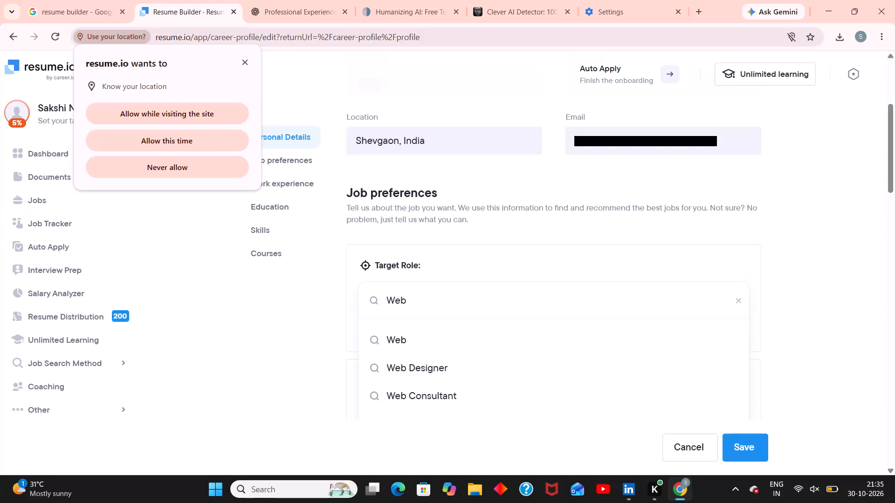
{"action": "key", "text": "d"}
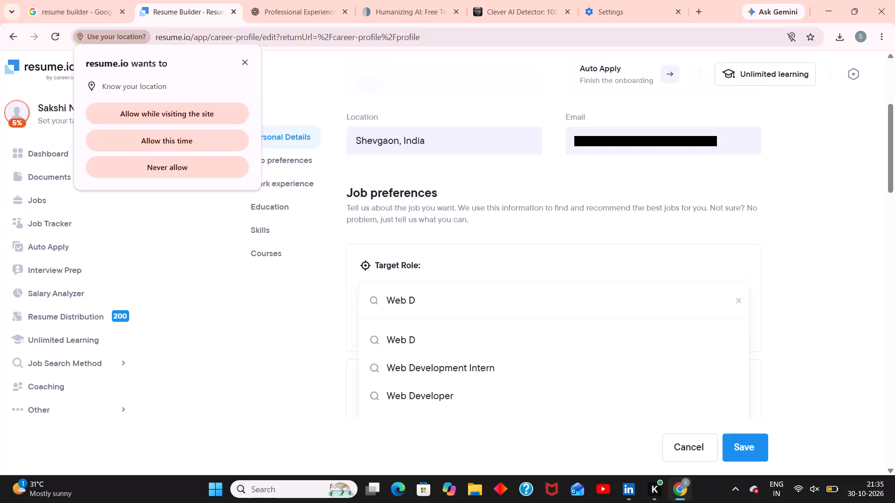
{"action": "left_click", "coordinate": [520, 365]}
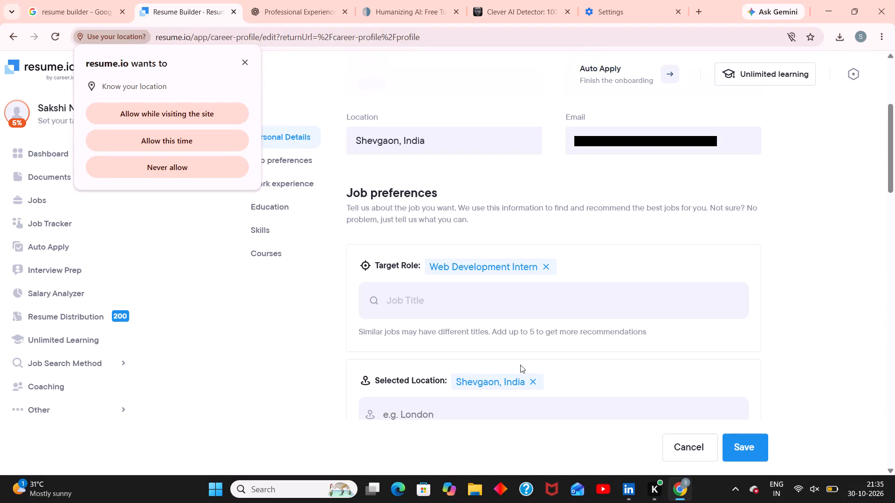
Add Software Engineer as a second target role in the profile's job preferences.
{"action": "scroll", "coordinate": [504, 320], "scroll_direction": "down", "scroll_amount": 1}
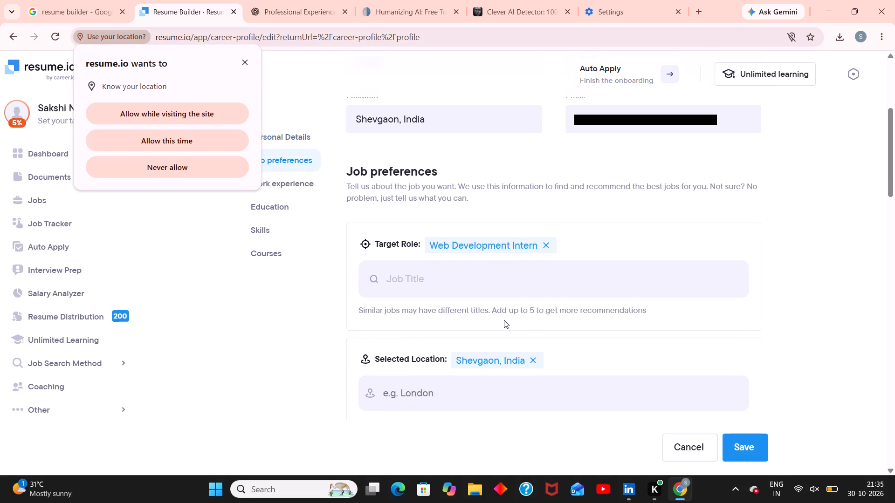
{"action": "scroll", "coordinate": [504, 320], "scroll_direction": "down", "scroll_amount": 1}
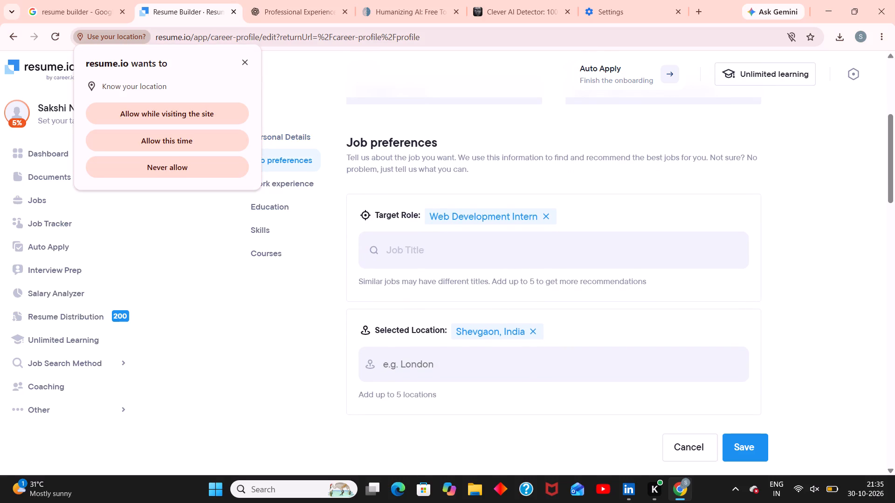
{"action": "left_click", "coordinate": [496, 255]}
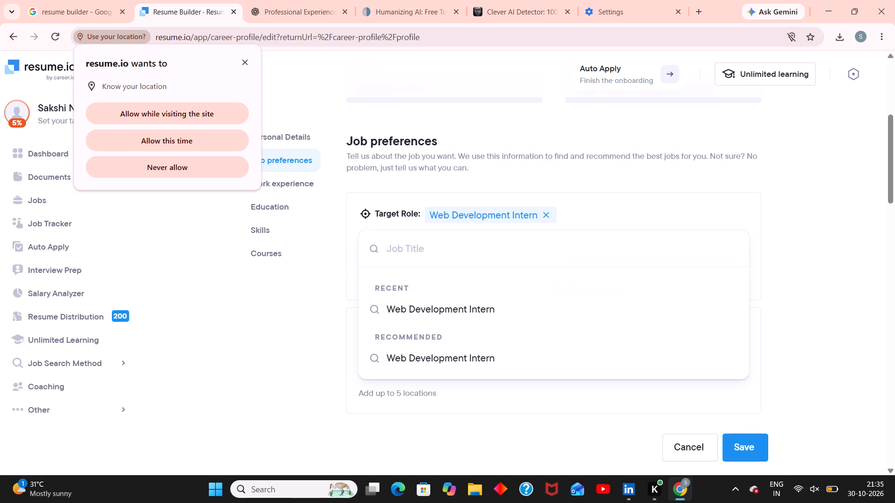
{"action": "key", "text": "s"}
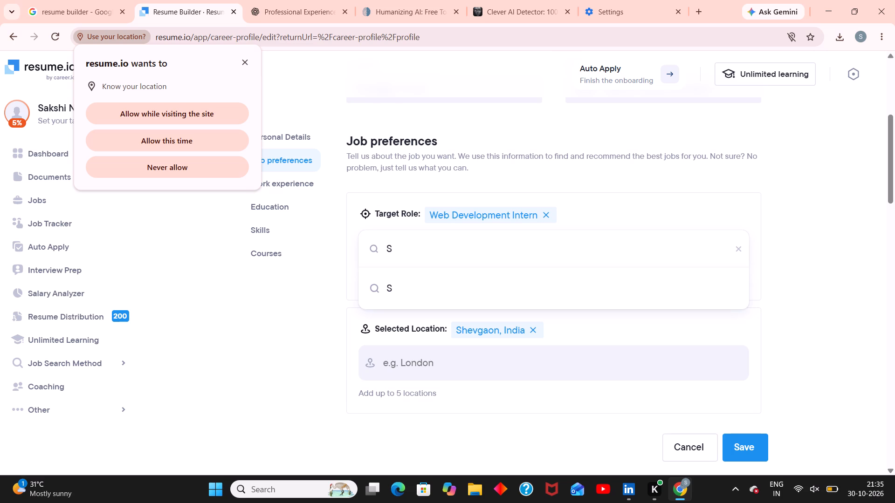
{"action": "key", "text": "o"}
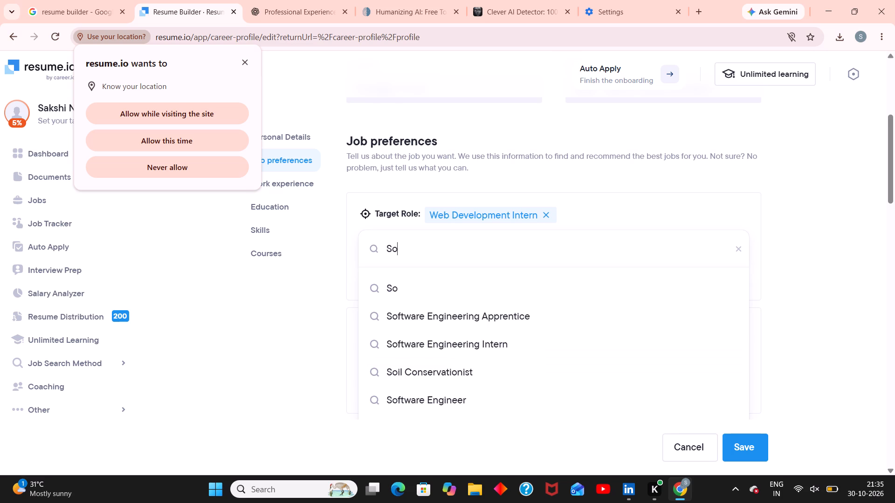
{"action": "type", "text": "ft"}
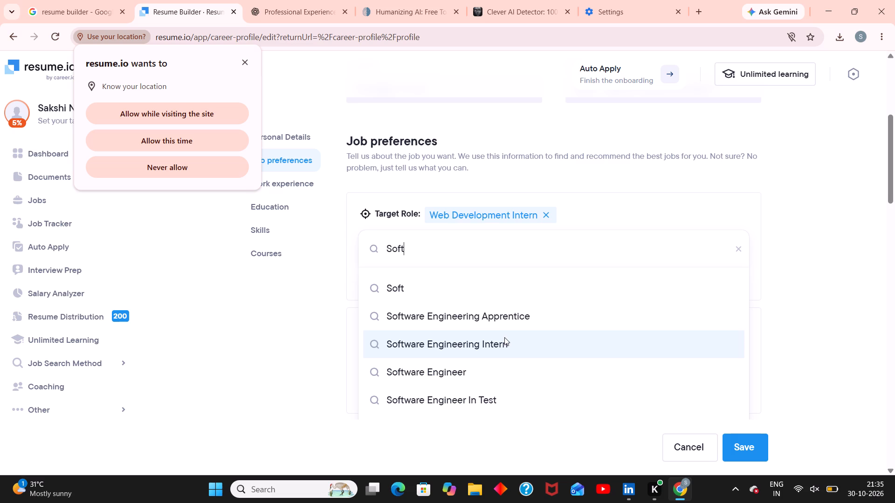
{"action": "left_click", "coordinate": [478, 384]}
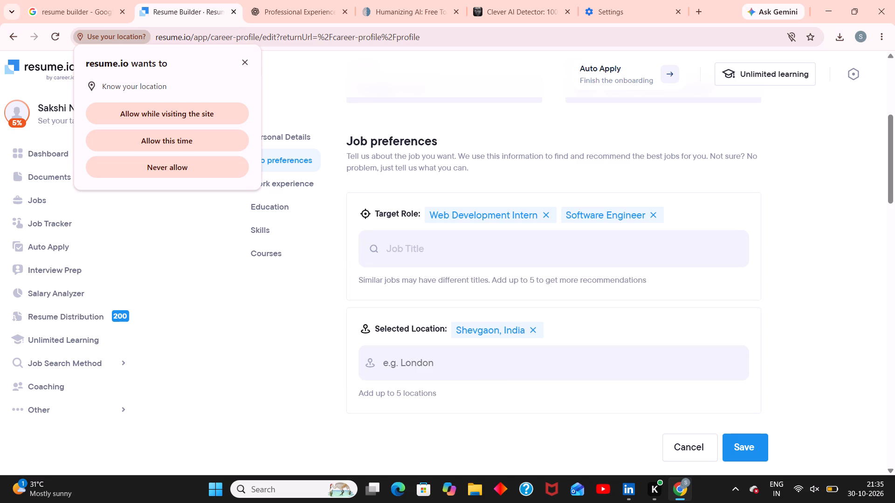
Set the workplace type in the job preferences to On-site.
{"action": "scroll", "coordinate": [427, 350], "scroll_direction": "down", "scroll_amount": 1}
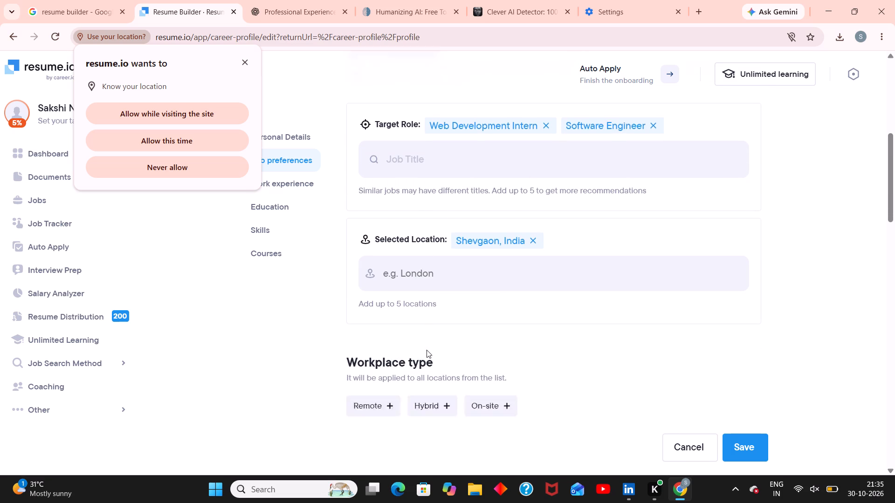
{"action": "scroll", "coordinate": [427, 350], "scroll_direction": "down", "scroll_amount": 2}
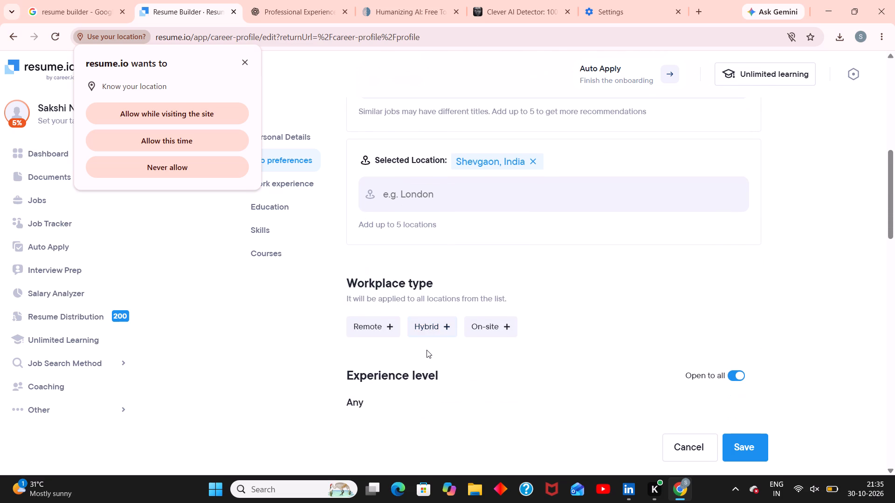
{"action": "left_click", "coordinate": [475, 324]}
Look over the profile's experience level, salary, work experience, education, skills and courses sections.
{"action": "scroll", "coordinate": [486, 352], "scroll_direction": "down", "scroll_amount": 1}
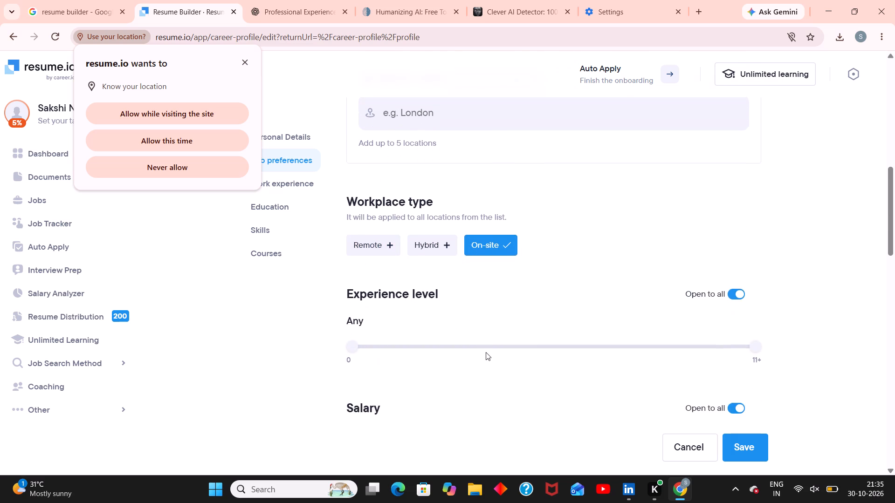
{"action": "scroll", "coordinate": [486, 352], "scroll_direction": "down", "scroll_amount": 2}
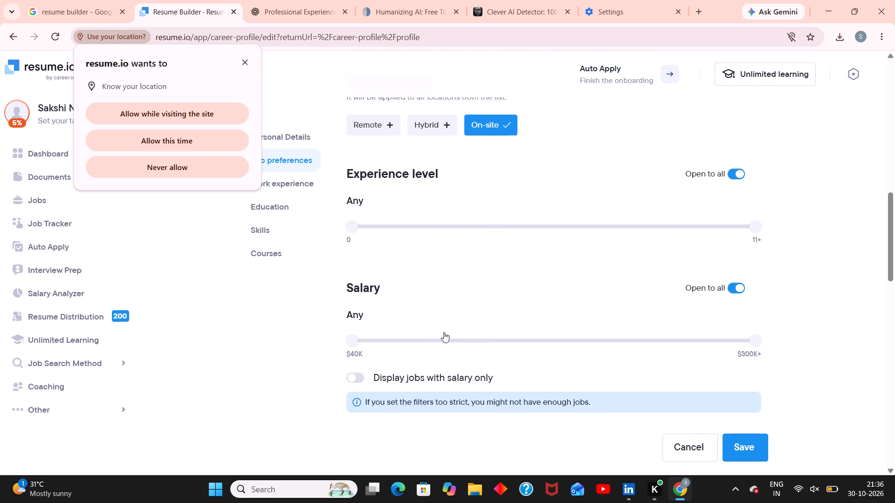
{"action": "scroll", "coordinate": [439, 343], "scroll_direction": "down", "scroll_amount": 1}
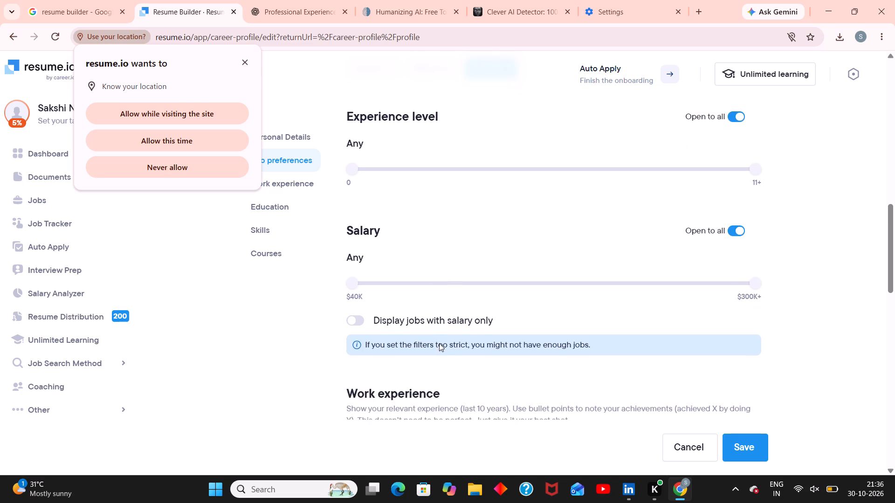
{"action": "scroll", "coordinate": [439, 343], "scroll_direction": "down", "scroll_amount": 2}
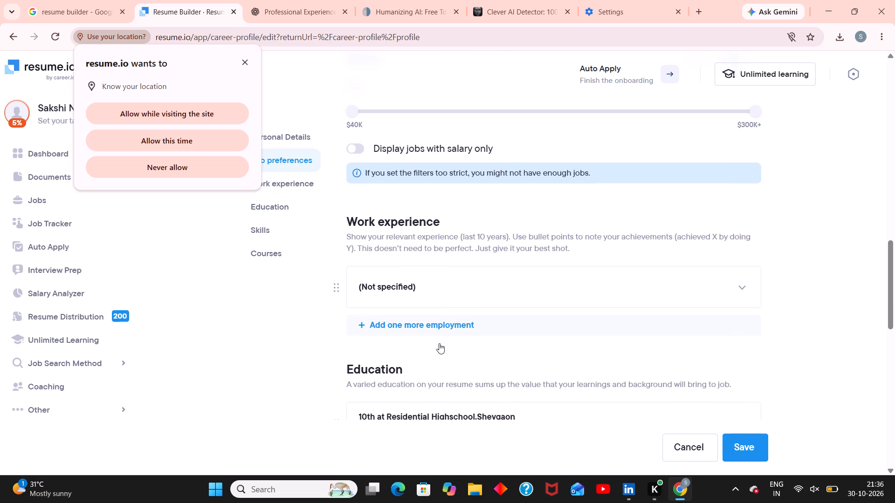
{"action": "scroll", "coordinate": [439, 343], "scroll_direction": "down", "scroll_amount": 1}
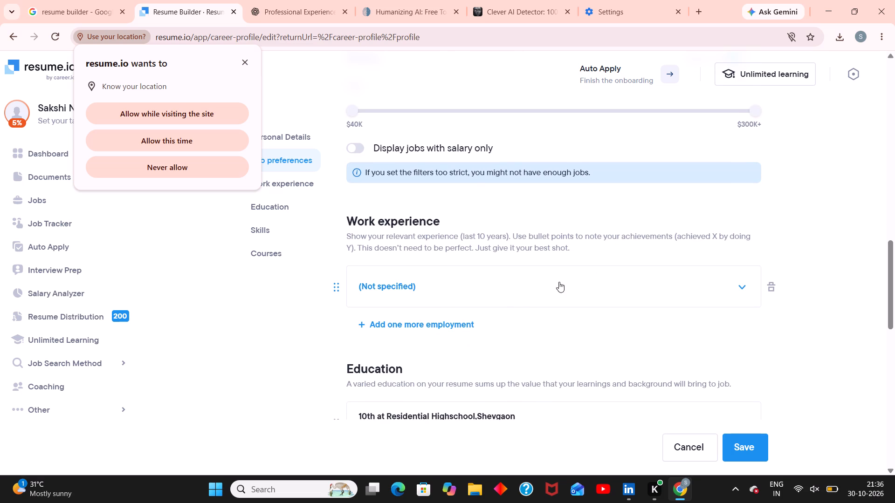
{"action": "scroll", "coordinate": [462, 334], "scroll_direction": "down", "scroll_amount": 1}
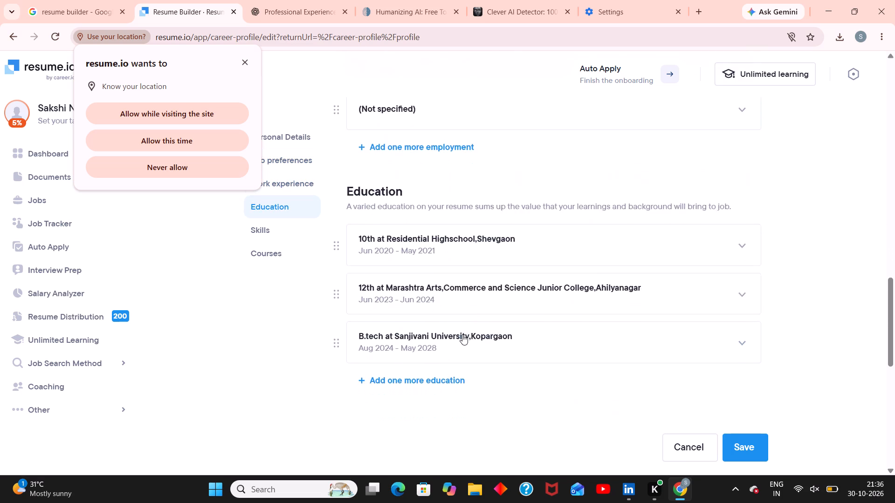
{"action": "scroll", "coordinate": [462, 334], "scroll_direction": "down", "scroll_amount": 1}
{"action": "scroll", "coordinate": [462, 334], "scroll_direction": "up", "scroll_amount": 3}
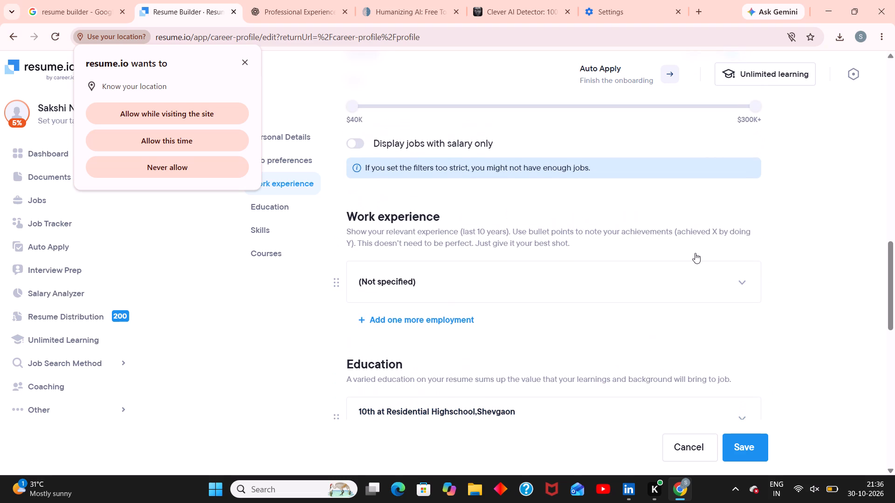
{"action": "left_click", "coordinate": [742, 279]}
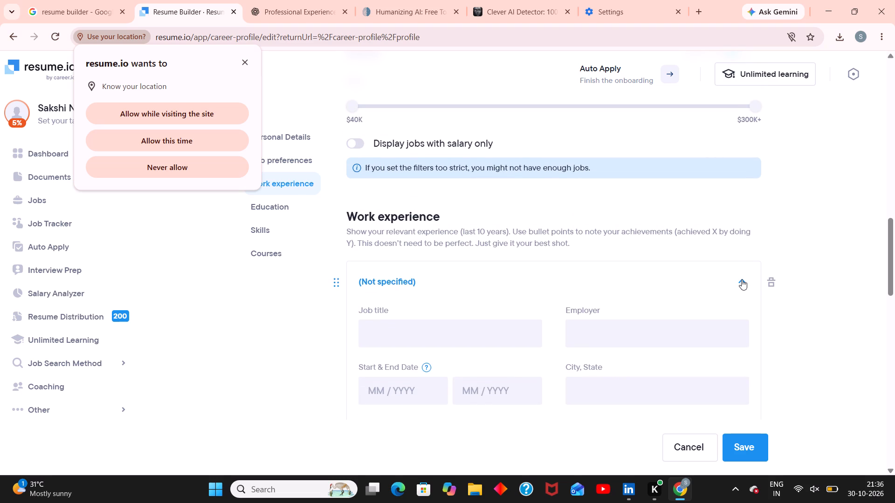
{"action": "left_click", "coordinate": [657, 265]}
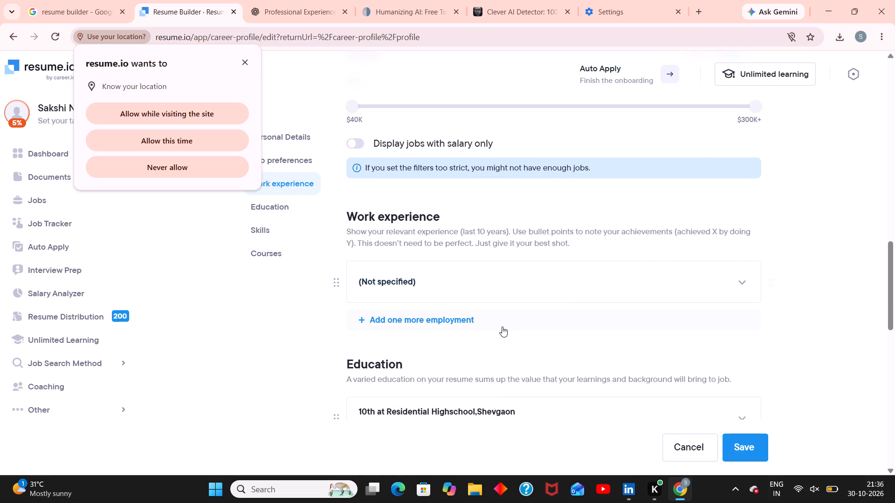
{"action": "scroll", "coordinate": [502, 363], "scroll_direction": "down", "scroll_amount": 3}
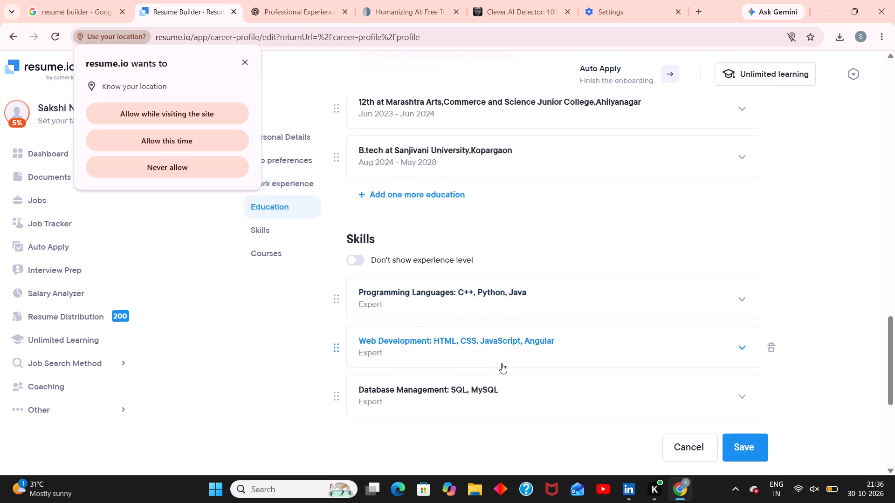
{"action": "scroll", "coordinate": [502, 363], "scroll_direction": "down", "scroll_amount": 4}
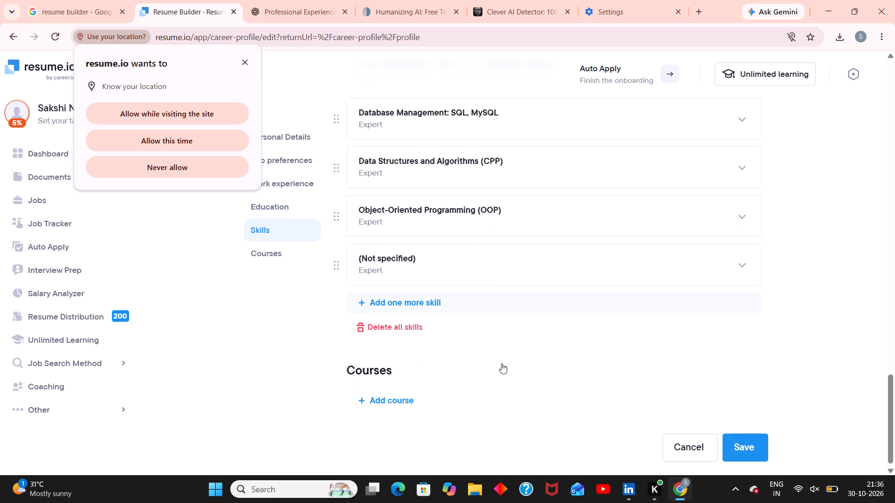
{"action": "scroll", "coordinate": [502, 363], "scroll_direction": "down", "scroll_amount": 3}
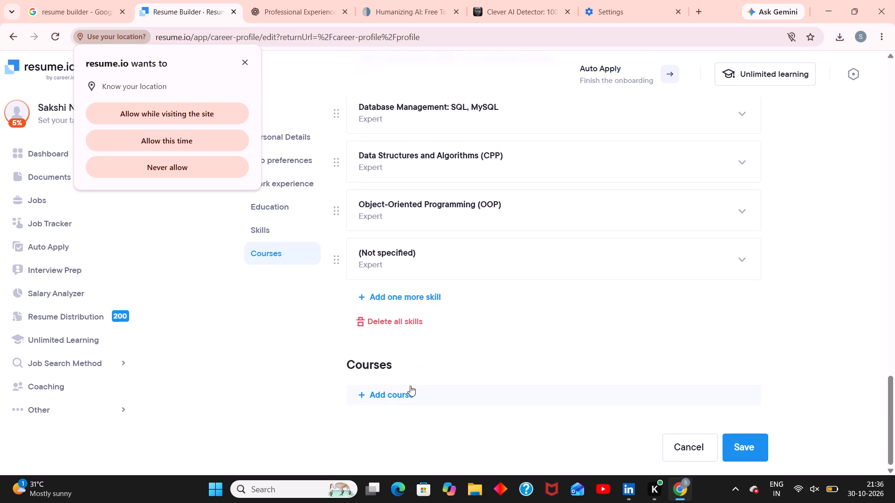
Add a new blank course entry in the profile's Courses section.
{"action": "left_click", "coordinate": [396, 392]}
{"action": "scroll", "coordinate": [443, 356], "scroll_direction": "down", "scroll_amount": 2}
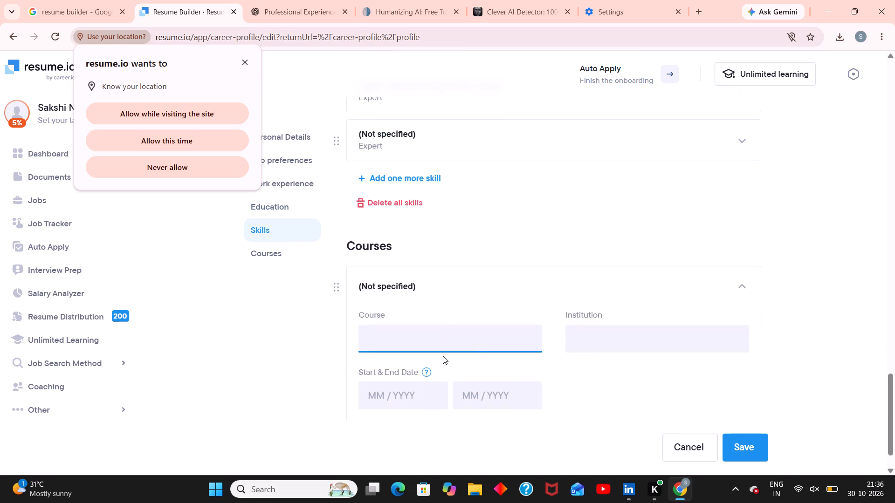
{"action": "scroll", "coordinate": [443, 356], "scroll_direction": "down", "scroll_amount": 2}
{"action": "scroll", "coordinate": [443, 356], "scroll_direction": "up", "scroll_amount": 1}
{"action": "left_click", "coordinate": [320, 350]}
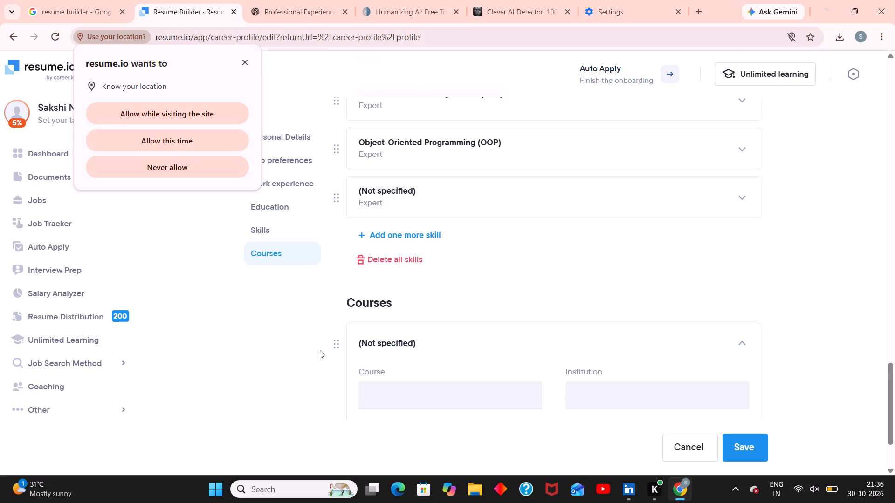
{"action": "left_click", "coordinate": [687, 218]}
{"action": "left_click", "coordinate": [596, 282]}
Add Frontend Development Intern as a third target role in the profile's job preferences.
{"action": "scroll", "coordinate": [596, 282], "scroll_direction": "up", "scroll_amount": 3}
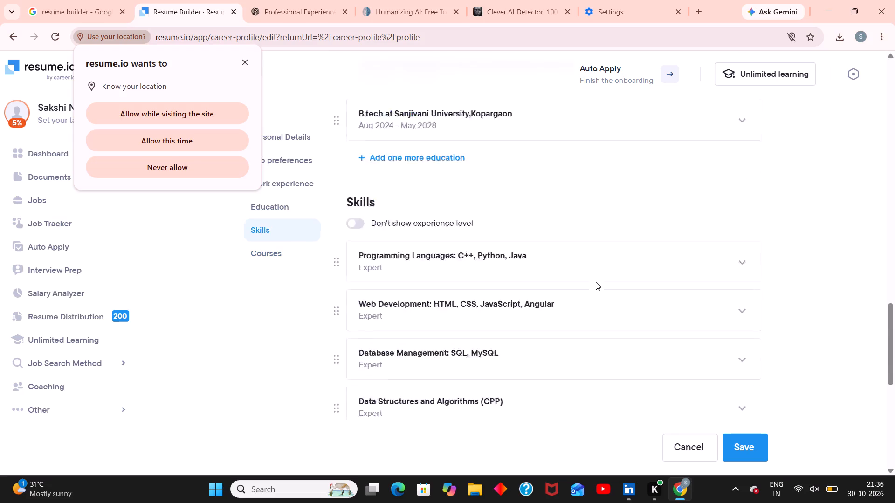
{"action": "scroll", "coordinate": [596, 282], "scroll_direction": "up", "scroll_amount": 8}
{"action": "scroll", "coordinate": [596, 282], "scroll_direction": "down", "scroll_amount": 1}
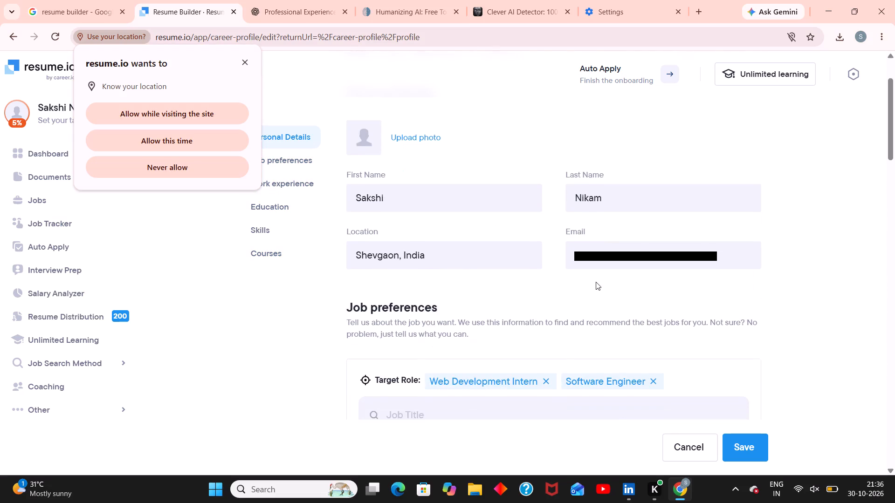
{"action": "scroll", "coordinate": [596, 282], "scroll_direction": "down", "scroll_amount": 2}
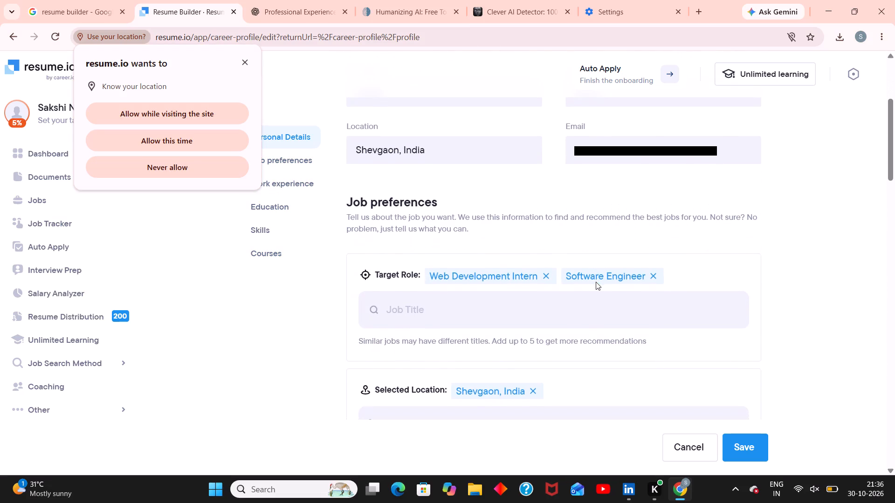
{"action": "left_click", "coordinate": [549, 305]}
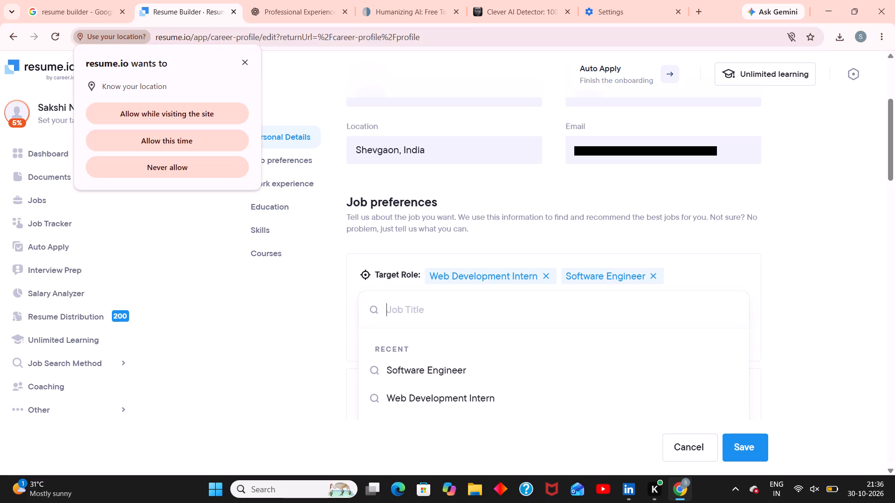
{"action": "key", "text": "f"}
{"action": "type", "text": "ront"}
{"action": "key", "text": "e"}
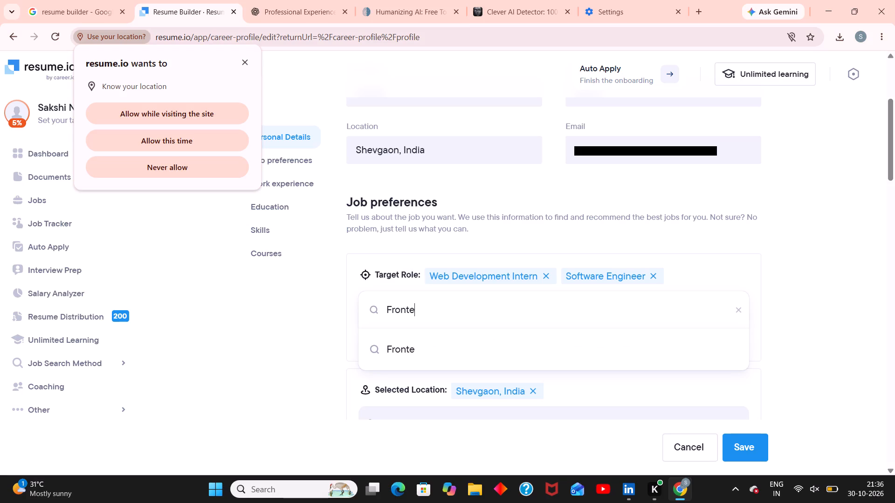
{"action": "type", "text": "nd"}
{"action": "key", "text": "space"}
{"action": "key", "text": "d"}
{"action": "type", "text": "evelopm"}
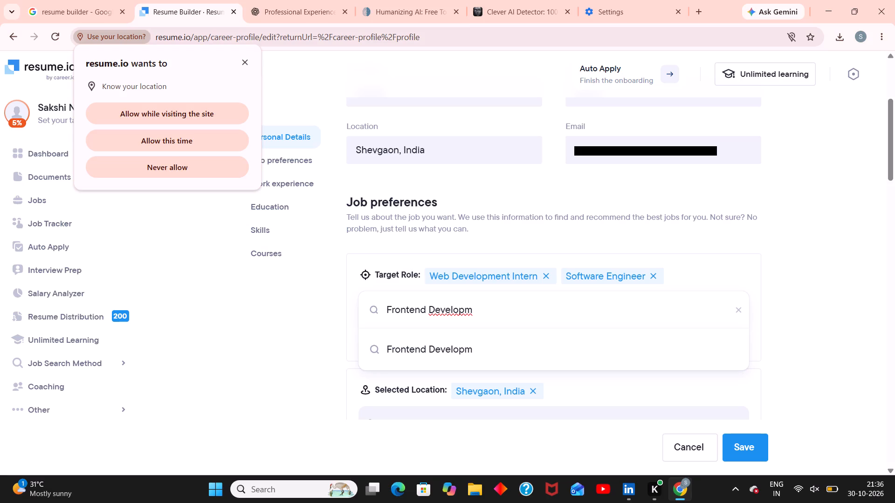
{"action": "type", "text": "ent"}
{"action": "key", "text": "space"}
{"action": "key", "text": "i"}
{"action": "type", "text": "ntern"}
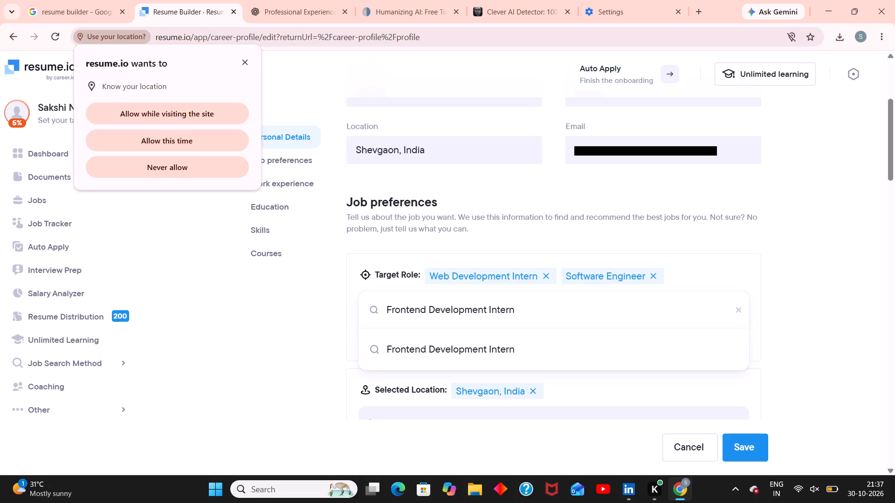
{"action": "key", "text": "Return"}
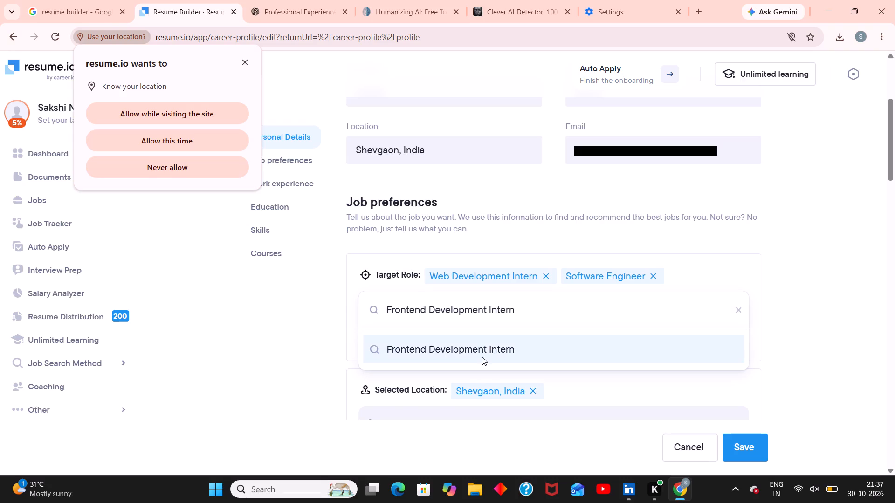
{"action": "left_click", "coordinate": [482, 357]}
Save the edited career profile.
{"action": "scroll", "coordinate": [515, 336], "scroll_direction": "down", "scroll_amount": 4}
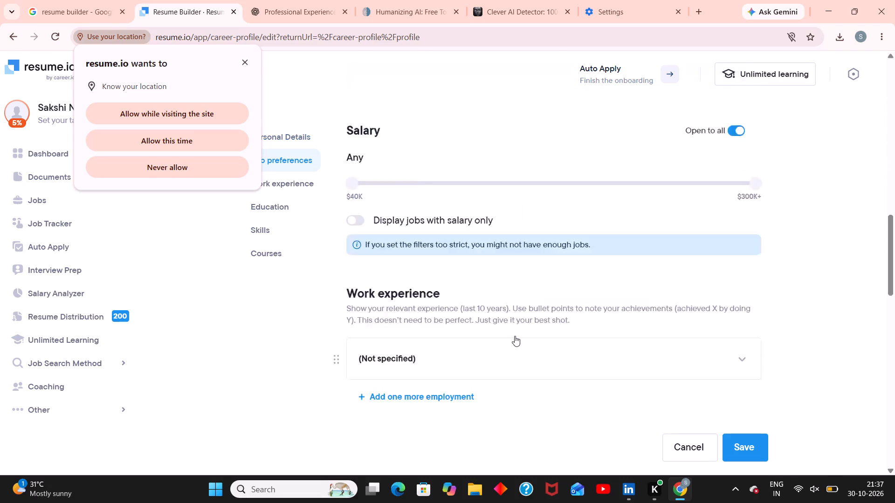
{"action": "scroll", "coordinate": [515, 336], "scroll_direction": "down", "scroll_amount": 7}
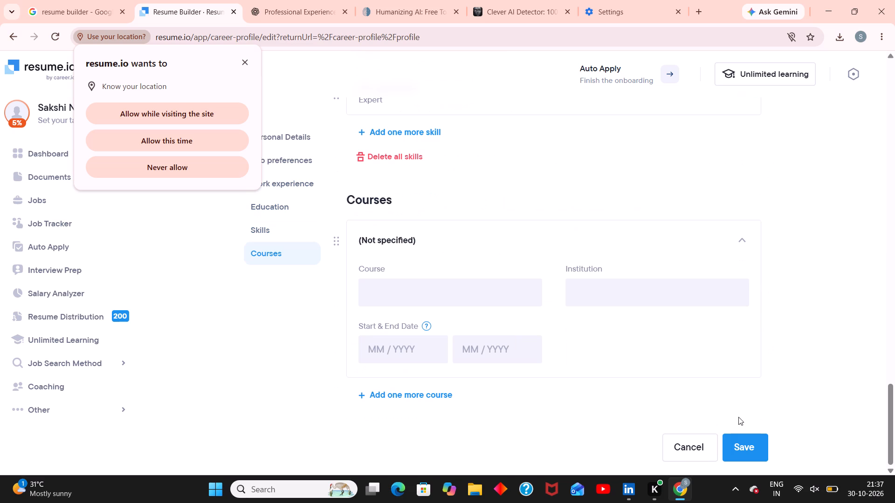
{"action": "left_click", "coordinate": [751, 439]}
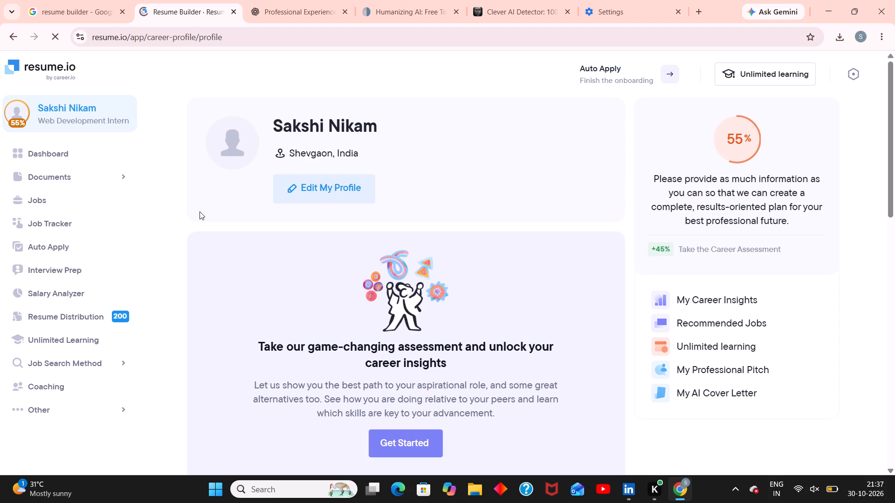
Start the career assessment and choose the statement about being a recent or soon-to-be college grad looking for potential career paths.
{"action": "scroll", "coordinate": [366, 340], "scroll_direction": "down", "scroll_amount": 1}
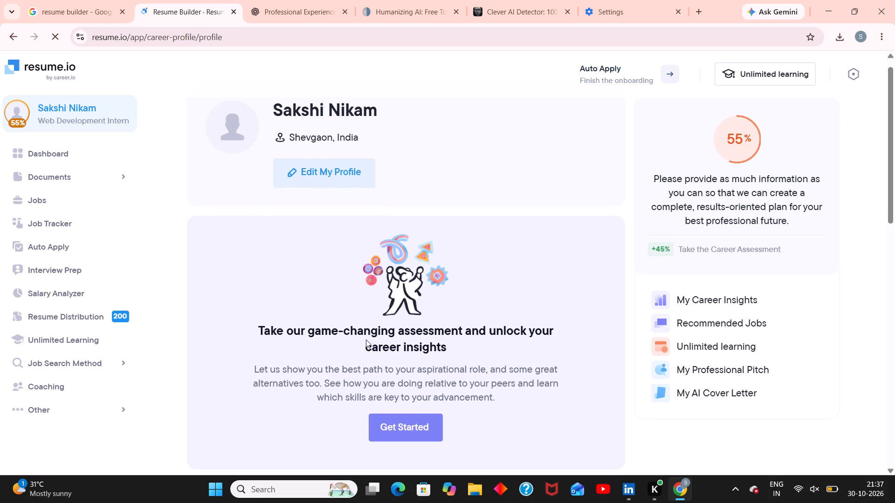
{"action": "scroll", "coordinate": [366, 340], "scroll_direction": "down", "scroll_amount": 1}
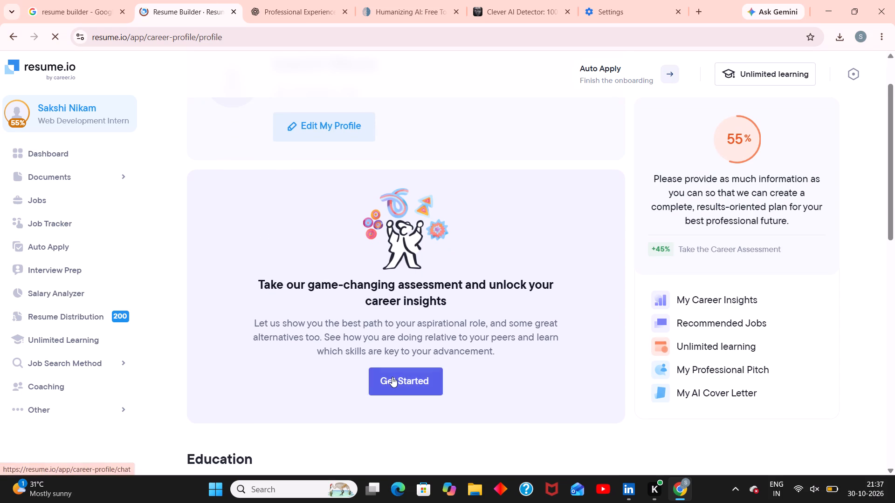
{"action": "left_click", "coordinate": [392, 377]}
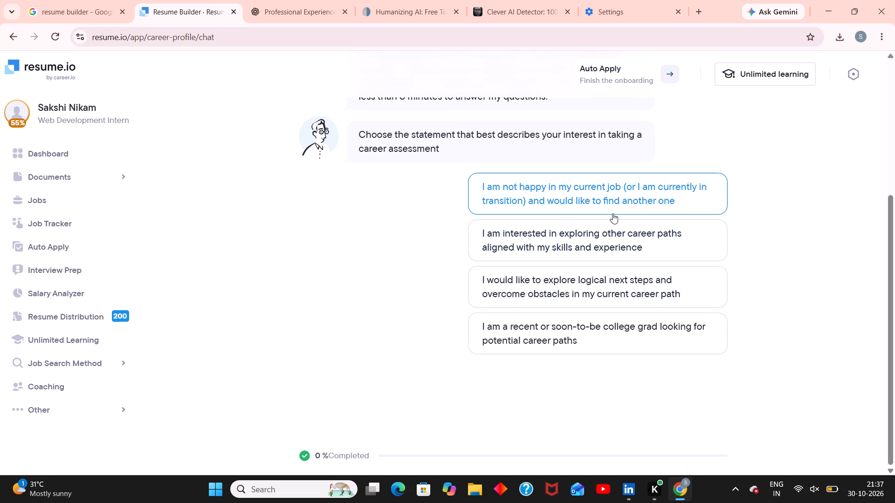
{"action": "left_click", "coordinate": [594, 329]}
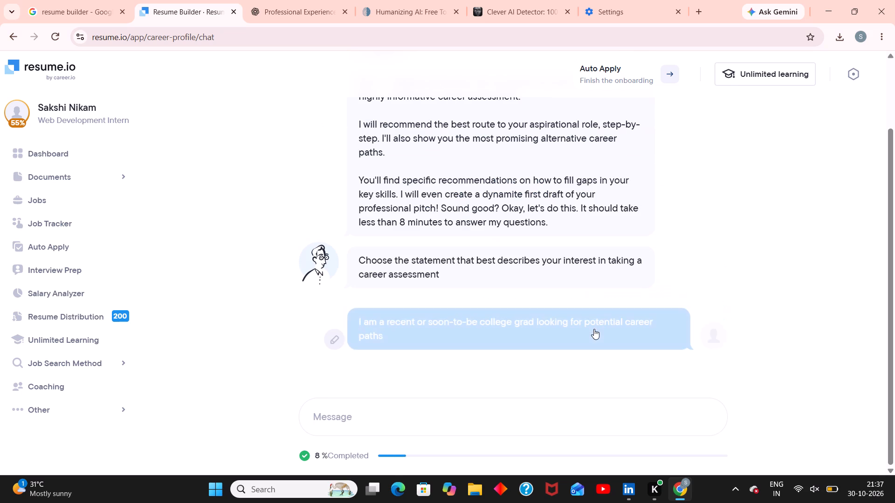
Answer the assessment's ideal next job question with "web developer".
{"action": "scroll", "coordinate": [503, 310], "scroll_direction": "down", "scroll_amount": 1}
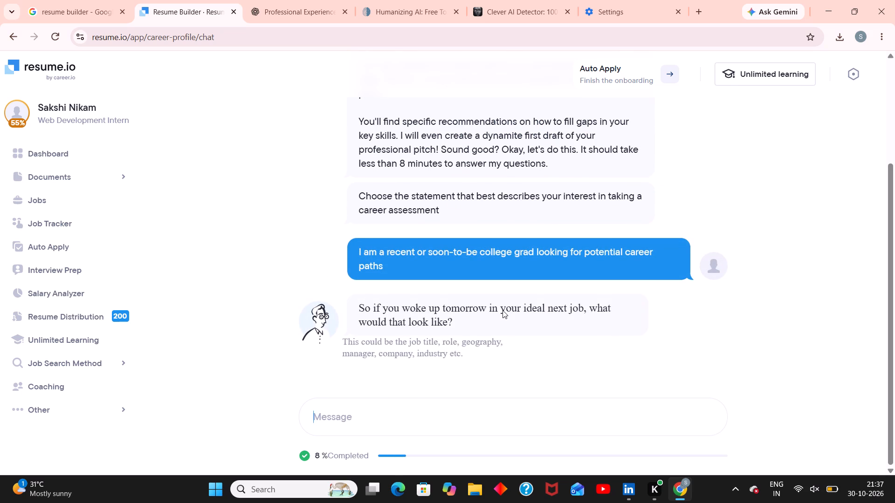
{"action": "scroll", "coordinate": [503, 310], "scroll_direction": "down", "scroll_amount": 1}
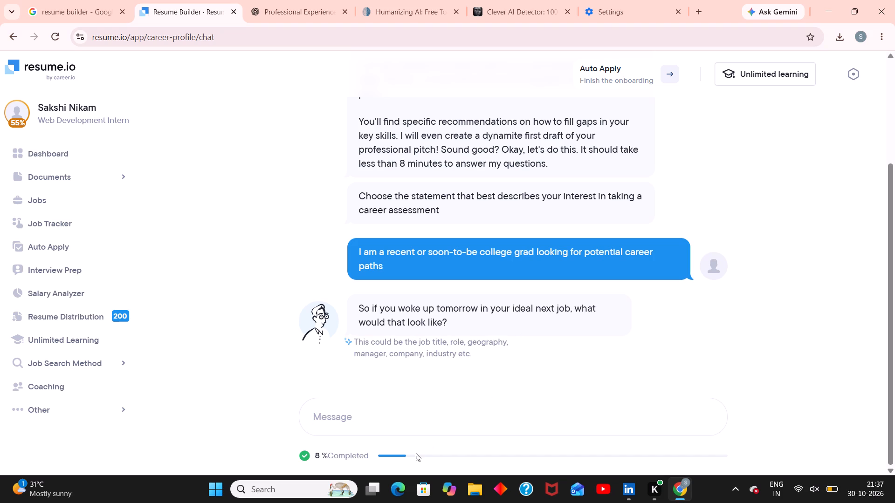
{"action": "left_click", "coordinate": [437, 414]}
{"action": "type", "text": "web"}
{"action": "key", "text": "space"}
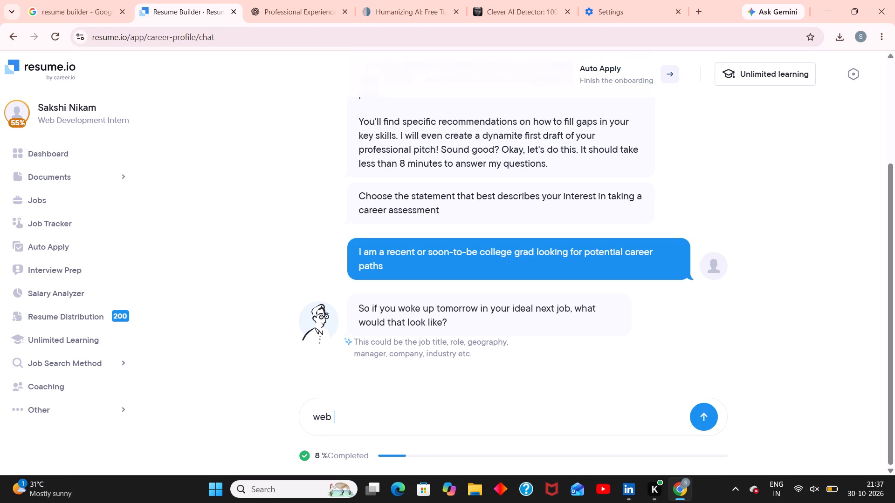
{"action": "type", "text": "develop"}
{"action": "type", "text": "er"}
{"action": "key", "text": "Return"}
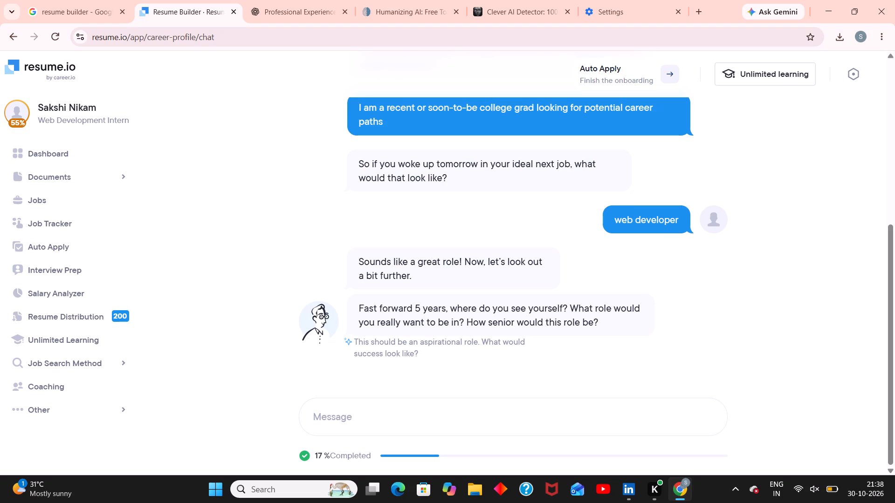
Answer the assessment's five-year aspirational role question with "professional software developer".
{"action": "type", "text": "i wa"}
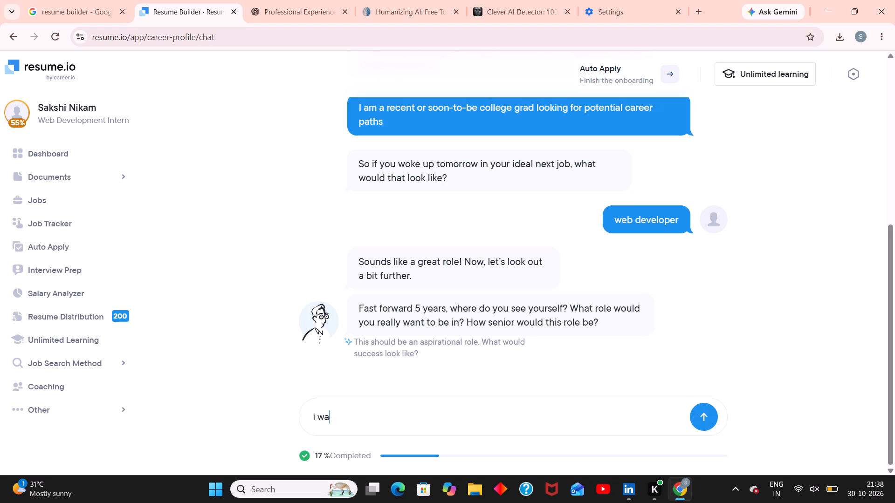
{"action": "key", "text": "BackSpace"}
{"action": "key", "text": "BackSpace"}
{"action": "key", "text": "BackSpace"}
{"action": "key", "text": "BackSpace"}
{"action": "key", "text": "BackSpace"}
{"action": "key", "text": "BackSpace"}
{"action": "key", "text": "BackSpace"}
{"action": "type", "text": "s0"}
{"action": "key", "text": "BackSpace"}
{"action": "key", "text": "BackSpace"}
{"action": "type", "text": "professional software developer"}
{"action": "key", "text": "backslash"}
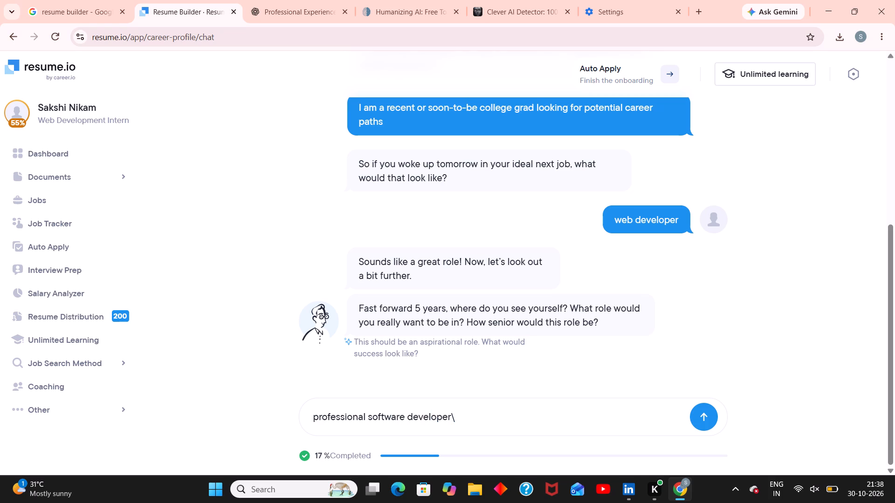
{"action": "key", "text": "BackSpace"}
{"action": "key", "text": "Return"}
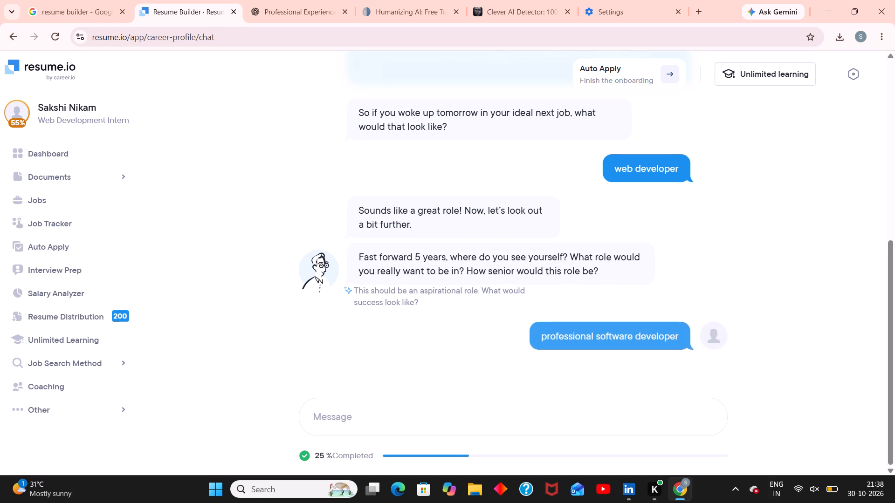
Switch to File Explorer and open the recently downloaded resume document in Word.
{"action": "scroll", "coordinate": [497, 359], "scroll_direction": "down", "scroll_amount": 1}
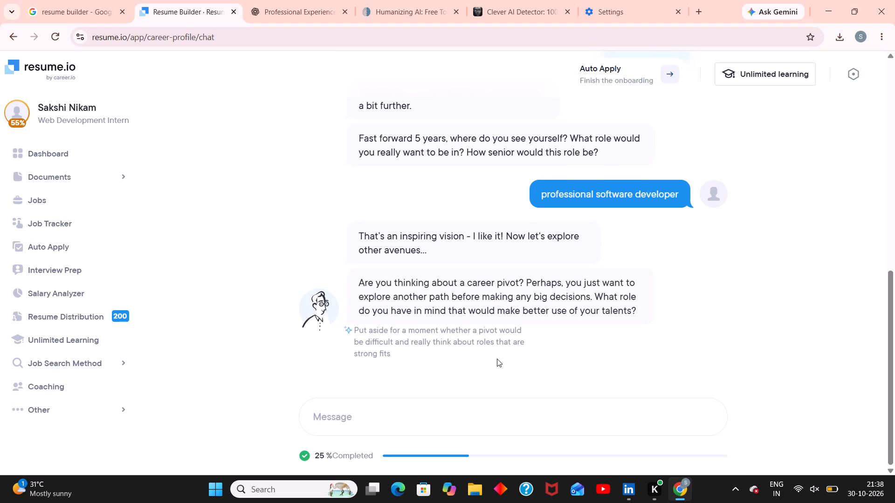
{"action": "scroll", "coordinate": [497, 359], "scroll_direction": "down", "scroll_amount": 2}
{"action": "left_click", "coordinate": [484, 484]}
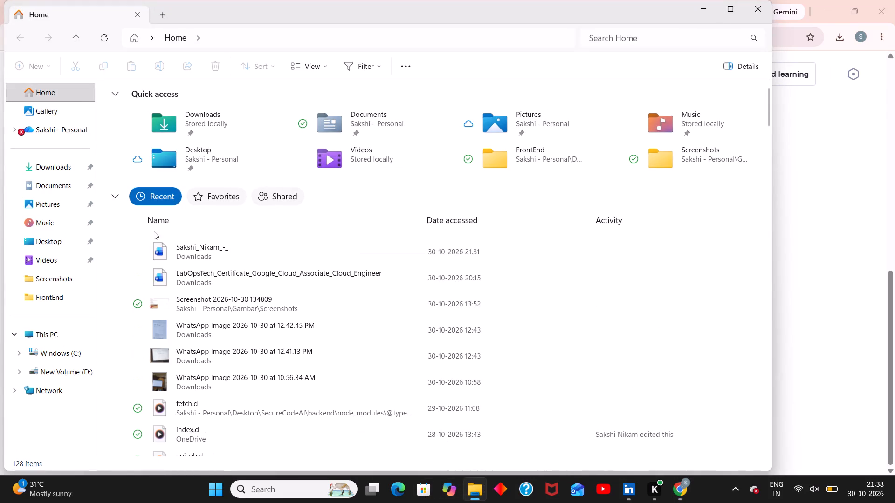
{"action": "double_click", "coordinate": [196, 257]}
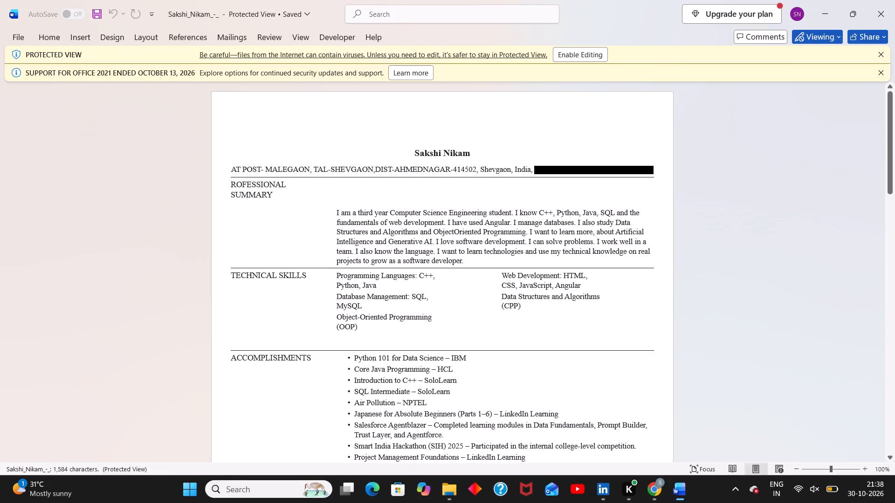
Review the whole resume document, from the professional summary through accomplishments, projects, education and languages.
{"action": "scroll", "coordinate": [363, 289], "scroll_direction": "down", "scroll_amount": 1}
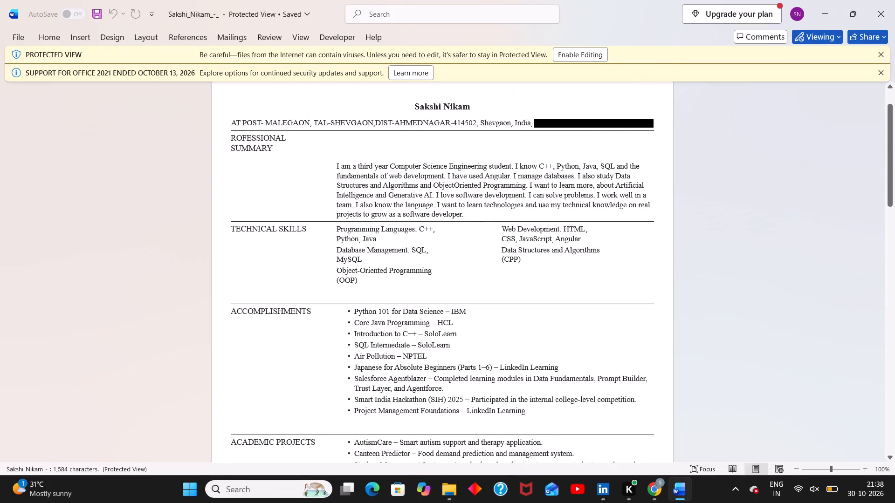
{"action": "scroll", "coordinate": [363, 289], "scroll_direction": "down", "scroll_amount": 1}
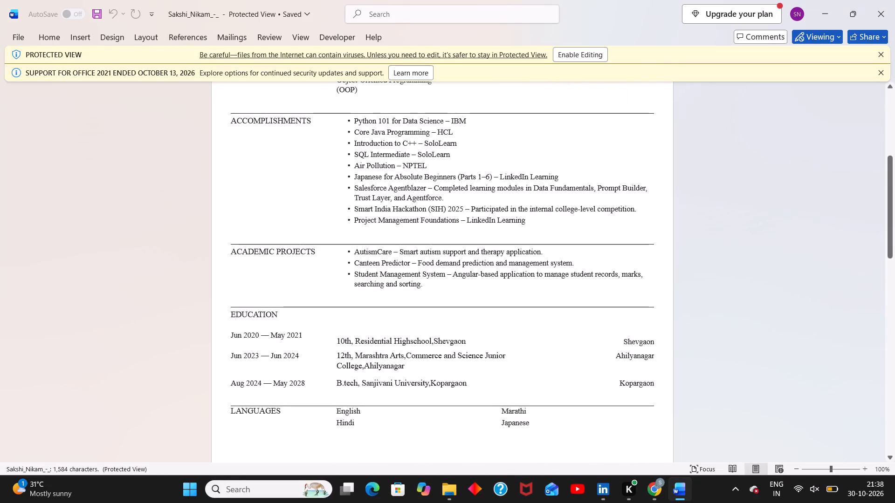
{"action": "scroll", "coordinate": [363, 289], "scroll_direction": "down", "scroll_amount": 2}
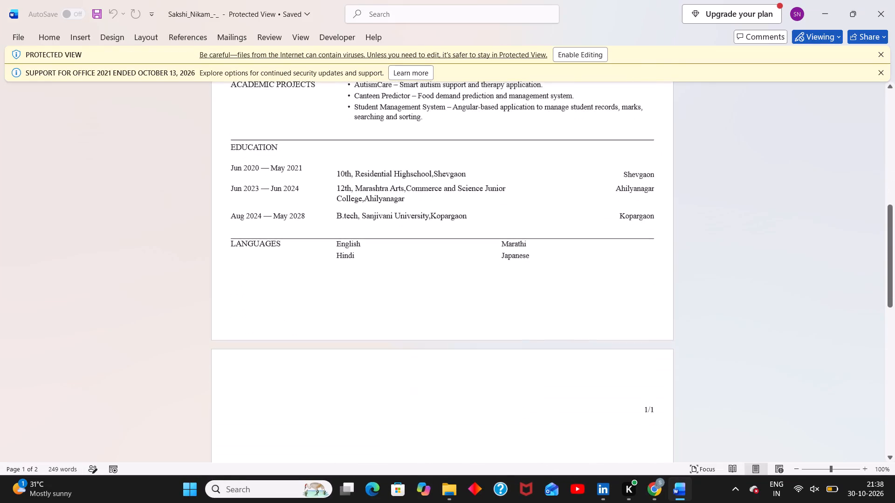
{"action": "scroll", "coordinate": [363, 289], "scroll_direction": "down", "scroll_amount": 1}
{"action": "scroll", "coordinate": [363, 289], "scroll_direction": "up", "scroll_amount": 2}
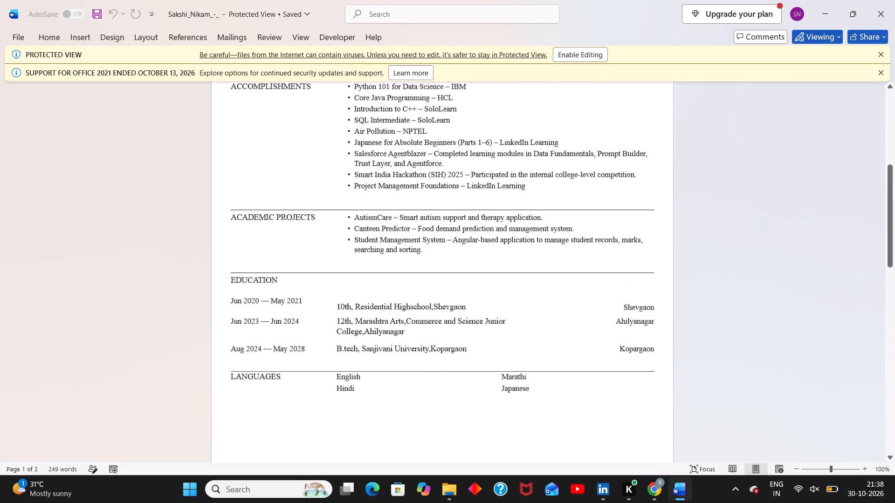
{"action": "scroll", "coordinate": [363, 289], "scroll_direction": "up", "scroll_amount": 1}
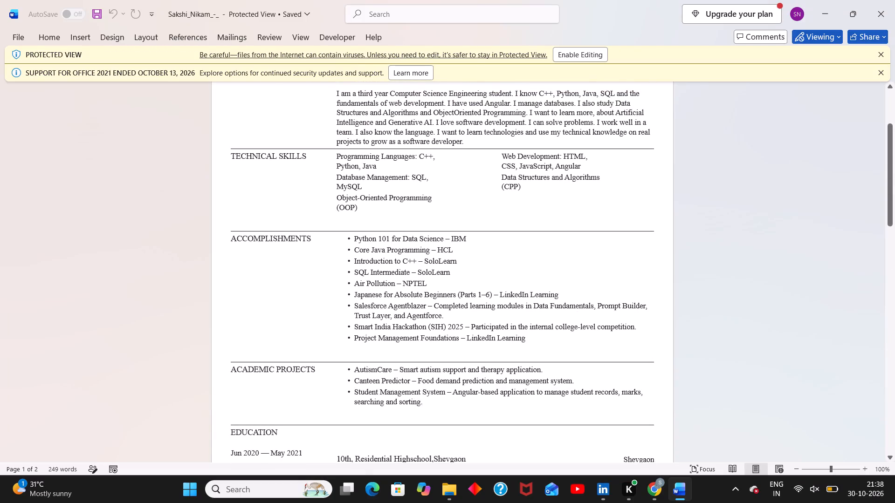
{"action": "scroll", "coordinate": [363, 289], "scroll_direction": "up", "scroll_amount": 2}
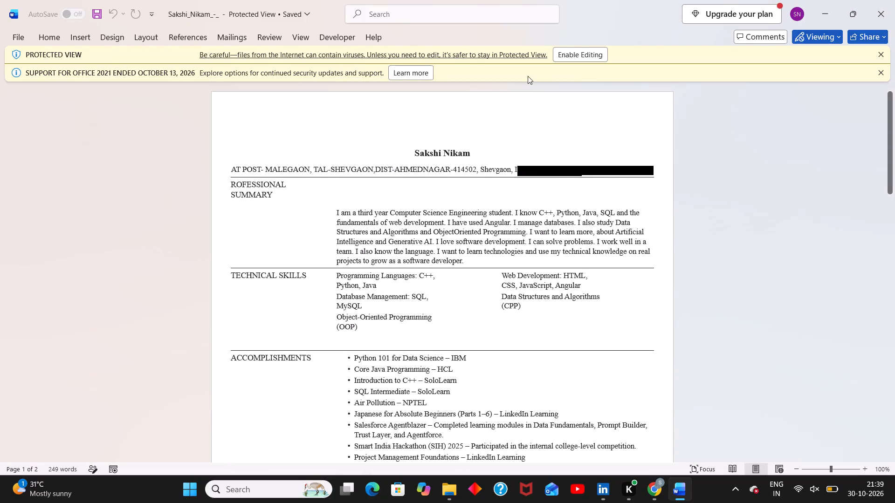
Enable editing and delete the detailed address before the town name in the contact line, including the leftover comma.
{"action": "left_click", "coordinate": [573, 50]}
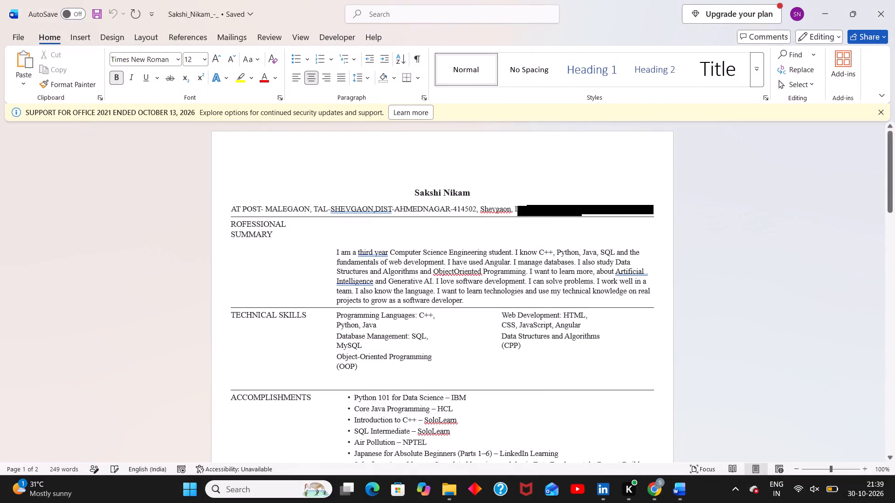
{"action": "left_click", "coordinate": [475, 207]}
{"action": "key", "text": "BackSpace"}
{"action": "key", "text": "BackSpace"}
{"action": "key", "text": "BackSpace"}
{"action": "key", "text": "BackSpace"}
{"action": "key", "text": "BackSpace"}
{"action": "key", "text": "BackSpace"}
{"action": "key", "text": "BackSpace"}
{"action": "key", "text": "BackSpace"}
{"action": "key", "text": "BackSpace"}
{"action": "key", "text": "BackSpace"}
{"action": "key", "text": "BackSpace"}
{"action": "key", "text": "BackSpace"}
{"action": "key", "text": "BackSpace"}
{"action": "key", "text": "BackSpace"}
{"action": "key", "text": "BackSpace"}
{"action": "key", "text": "BackSpace"}
{"action": "key", "text": "BackSpace"}
{"action": "key", "text": "BackSpace"}
{"action": "key", "text": "BackSpace"}
{"action": "key", "text": "BackSpace"}
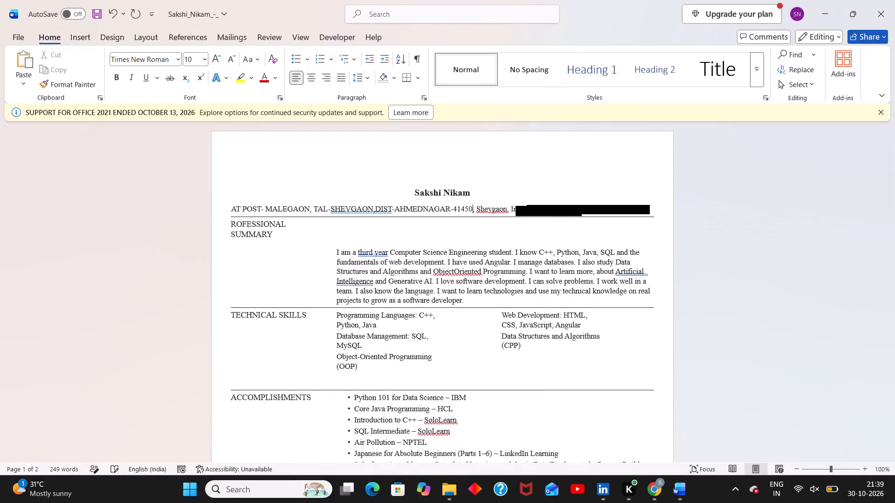
{"action": "key", "text": "BackSpace"}
{"action": "key", "text": "BackSpace"}
{"action": "key", "text": "BackSpace"}
{"action": "key", "text": "BackSpace"}
{"action": "key", "text": "BackSpace"}
{"action": "key", "text": "BackSpace"}
{"action": "key", "text": "BackSpace"}
{"action": "key", "text": "BackSpace"}
{"action": "key", "text": "BackSpace"}
{"action": "key", "text": "BackSpace"}
{"action": "key", "text": "BackSpace"}
{"action": "key", "text": "BackSpace"}
{"action": "key", "text": "BackSpace"}
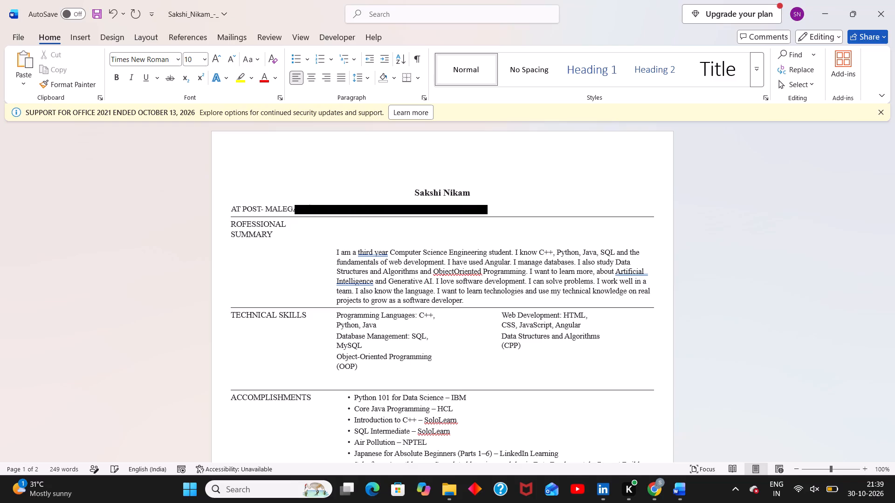
{"action": "key", "text": "BackSpace"}
{"action": "key", "text": "BackSpace"}
{"action": "key", "text": "BackSpace"}
{"action": "key", "text": "BackSpace"}
{"action": "key", "text": "BackSpace"}
{"action": "key", "text": "BackSpace"}
{"action": "key", "text": "BackSpace"}
{"action": "key", "text": "BackSpace"}
{"action": "key", "text": "BackSpace"}
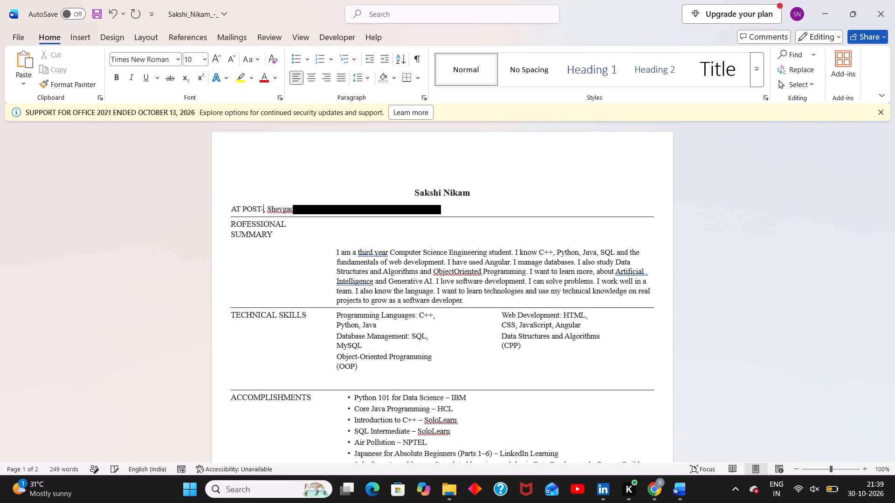
{"action": "key", "text": "BackSpace"}
{"action": "key", "text": "BackSpace"}
{"action": "key", "text": "BackSpace"}
{"action": "key", "text": "BackSpace"}
{"action": "key", "text": "BackSpace"}
{"action": "key", "text": "BackSpace"}
{"action": "key", "text": "BackSpace"}
{"action": "key", "text": "BackSpace"}
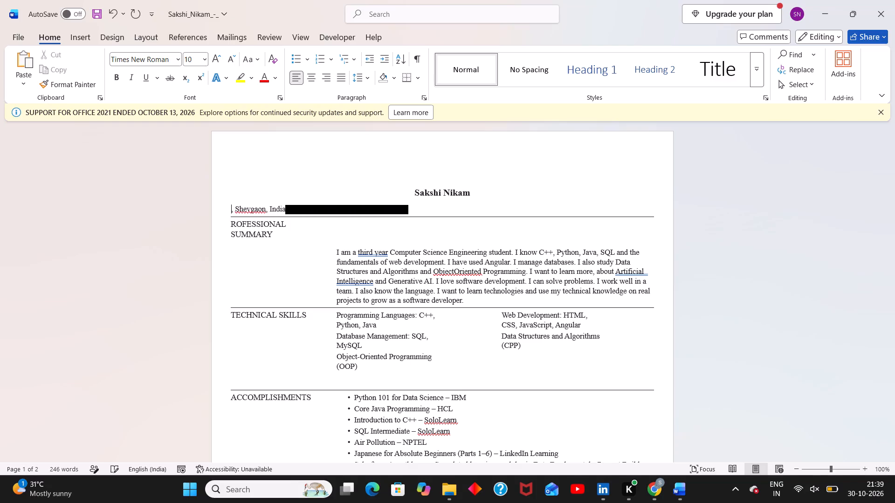
{"action": "key", "text": "Right"}
{"action": "key", "text": "BackSpace"}
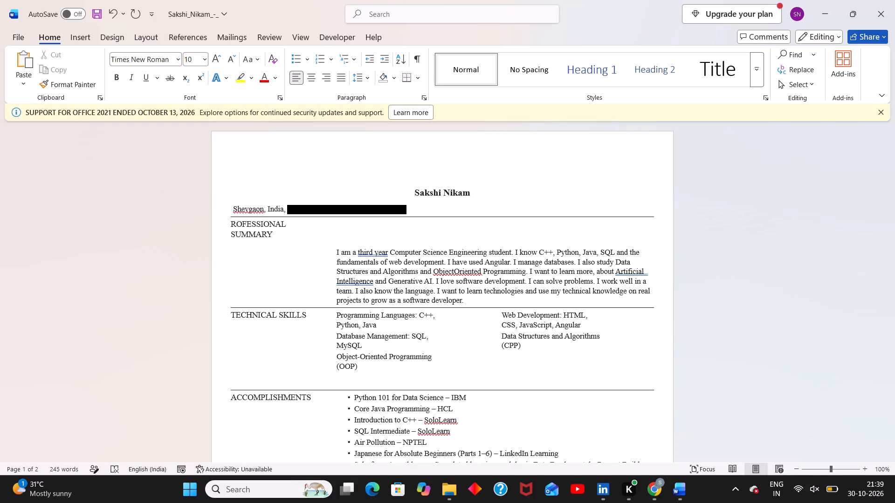
Pad the start of the shortened contact line with spaces until it sits roughly centred beneath the name.
{"action": "key", "text": "space"}
{"action": "key", "text": "space"}
{"action": "key", "text": "space"}
{"action": "key", "text": "space"}
{"action": "key", "text": "space"}
{"action": "key", "text": "space"}
{"action": "key", "text": "space"}
{"action": "key", "text": "space"}
{"action": "key", "text": "space"}
{"action": "key", "text": "space"}
{"action": "key", "text": "space"}
{"action": "key", "text": "space"}
{"action": "key", "text": "space"}
{"action": "key", "text": "space"}
{"action": "key", "text": "space"}
{"action": "key", "text": "space"}
{"action": "key", "text": "space"}
{"action": "key", "text": "space"}
{"action": "key", "text": "space"}
{"action": "key", "text": "space"}
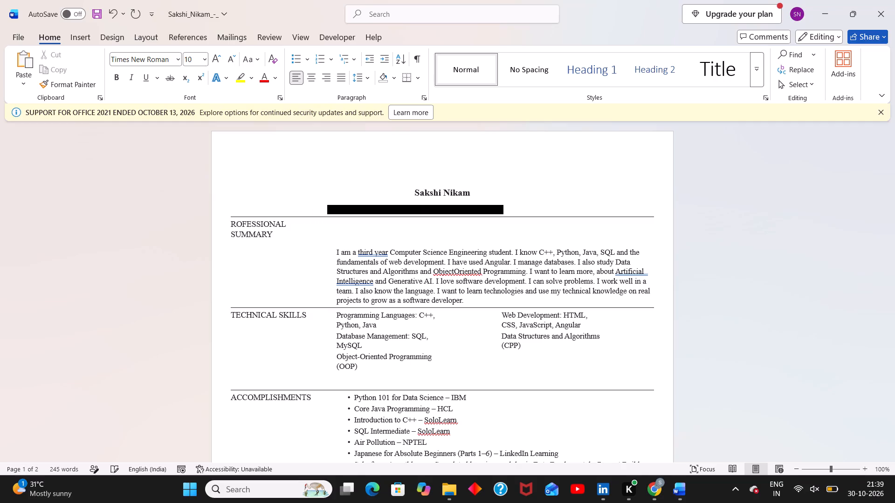
{"action": "key", "text": "space"}
{"action": "key", "text": "space"}
{"action": "key", "text": "space"}
{"action": "key", "text": "space"}
{"action": "key", "text": "space"}
{"action": "key", "text": "space"}
{"action": "key", "text": "space"}
{"action": "key", "text": "space"}
{"action": "key", "text": "space"}
{"action": "key", "text": "space"}
{"action": "key", "text": "space"}
{"action": "key", "text": "space"}
{"action": "key", "text": "space"}
{"action": "key", "text": "space"}
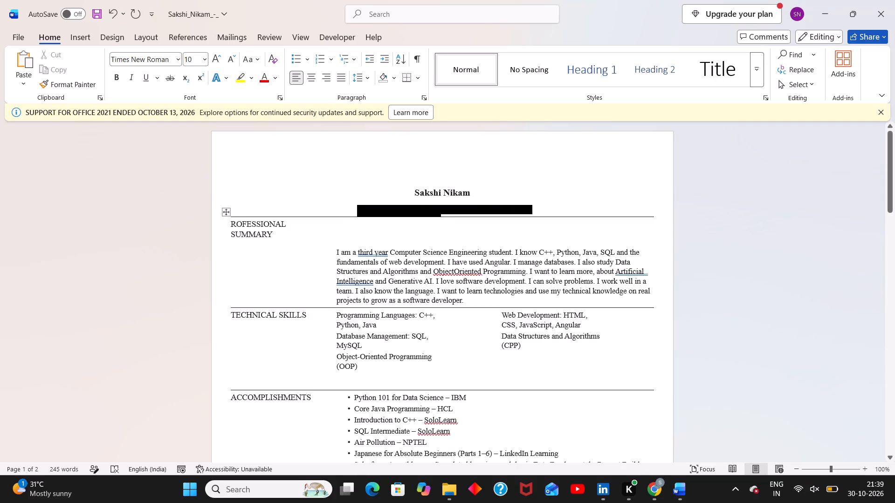
Ignore all spelling flags for the town name in the contact line and for "ObjectOriented" in the professional summary.
{"action": "right_click", "coordinate": [378, 212]}
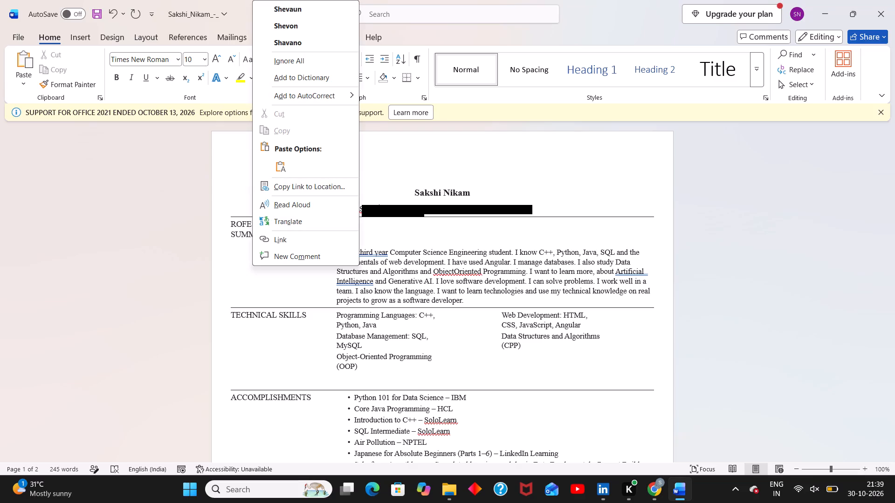
{"action": "left_click", "coordinate": [325, 65]}
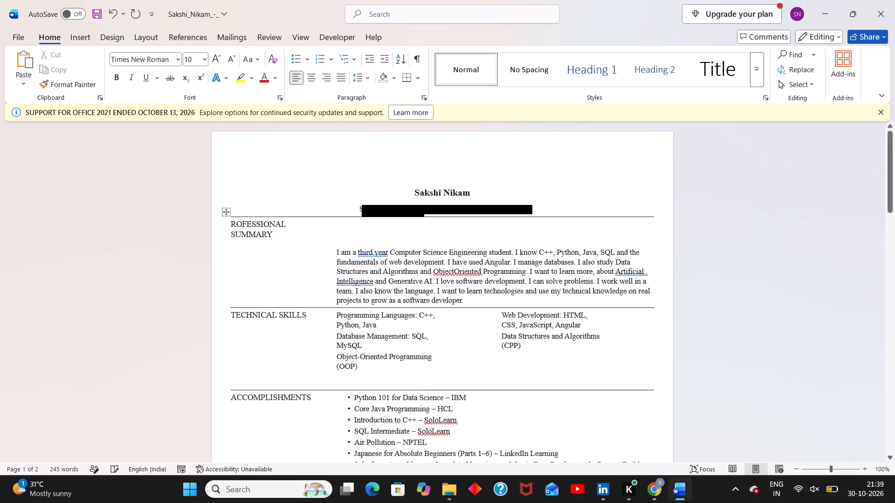
{"action": "right_click", "coordinate": [461, 273]}
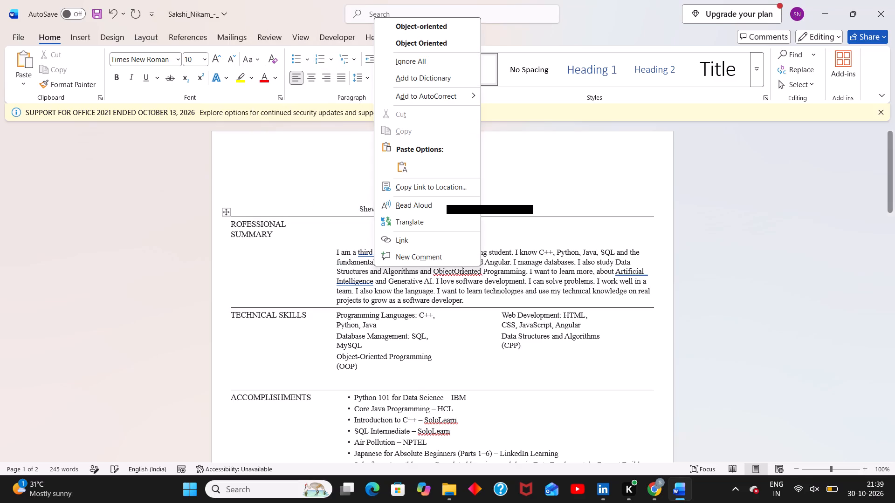
{"action": "left_click", "coordinate": [424, 54]}
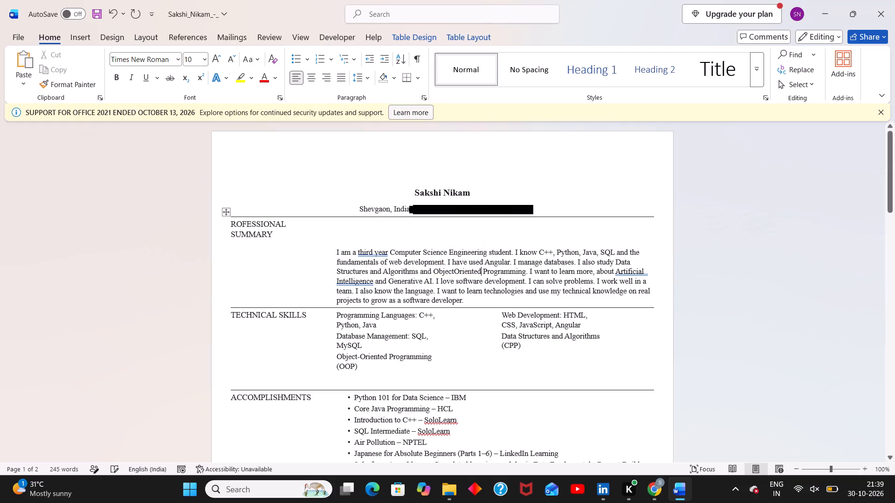
Ignore all spelling flags for SoloLearn, Agentblazer and Agentforce in Accomplishments and AutismCare in Academic Projects.
{"action": "scroll", "coordinate": [460, 319], "scroll_direction": "down", "scroll_amount": 1}
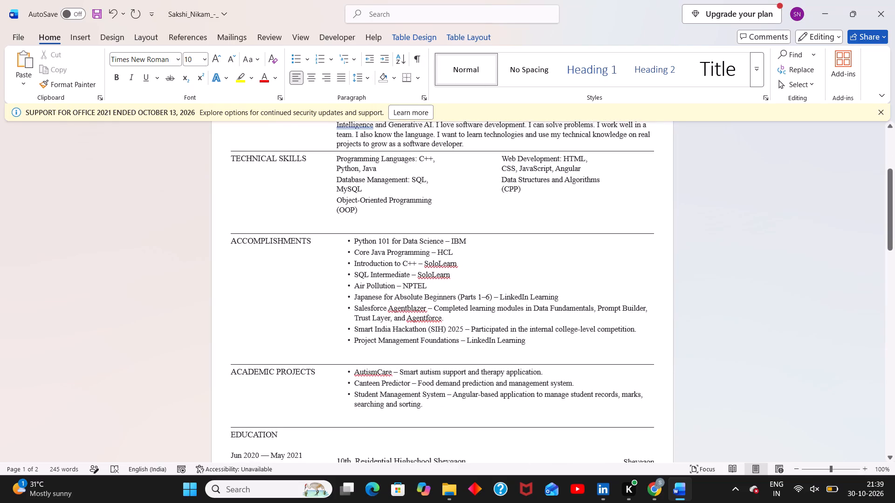
{"action": "left_click", "coordinate": [446, 266]}
{"action": "right_click", "coordinate": [446, 266]}
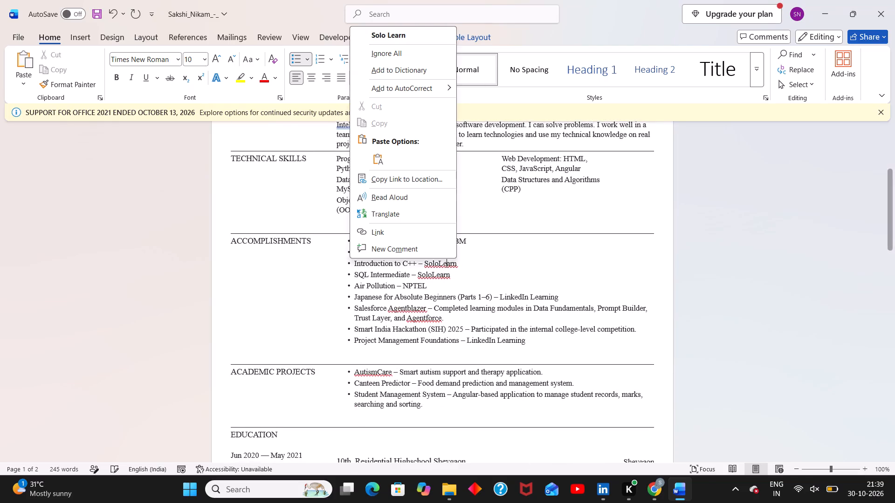
{"action": "left_click", "coordinate": [406, 52]}
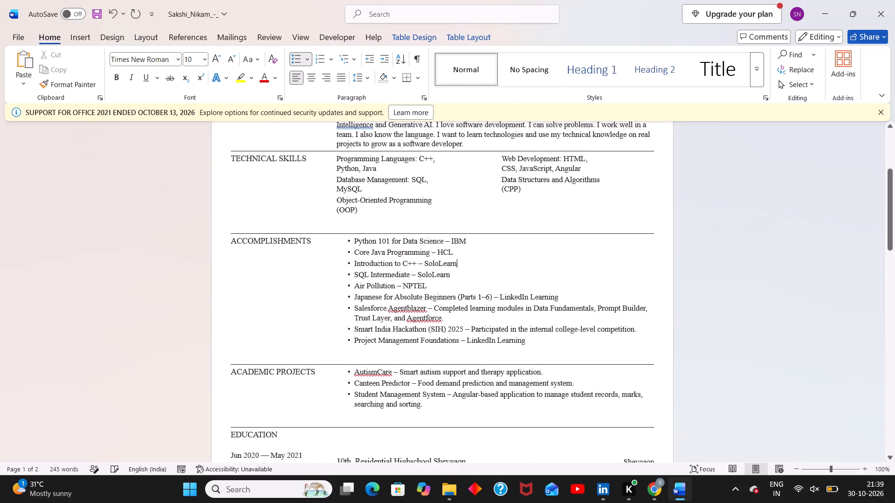
{"action": "left_click", "coordinate": [415, 308]}
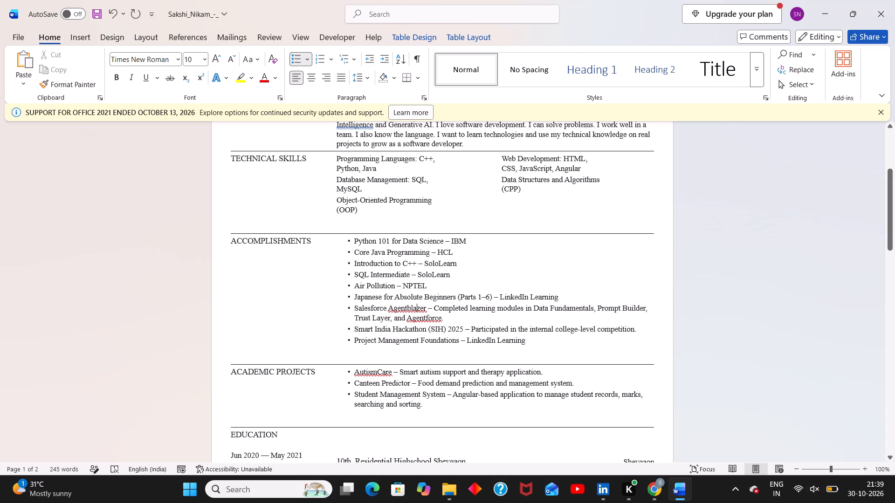
{"action": "right_click", "coordinate": [415, 308]}
{"action": "left_click", "coordinate": [385, 101]}
{"action": "right_click", "coordinate": [419, 318]}
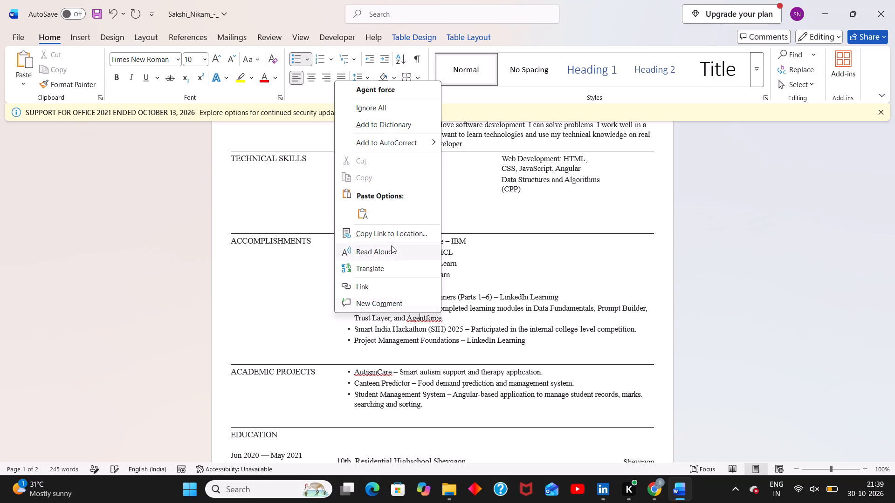
{"action": "left_click", "coordinate": [388, 112]}
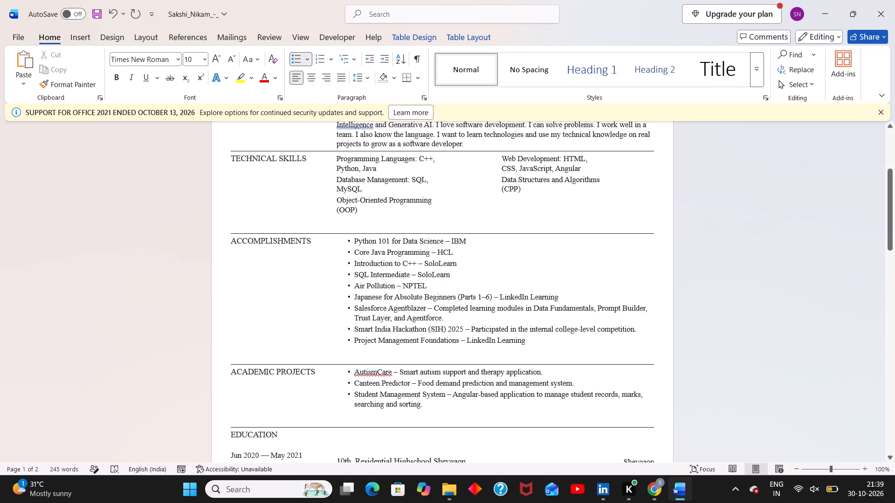
{"action": "left_click", "coordinate": [372, 374]}
{"action": "right_click", "coordinate": [372, 374]}
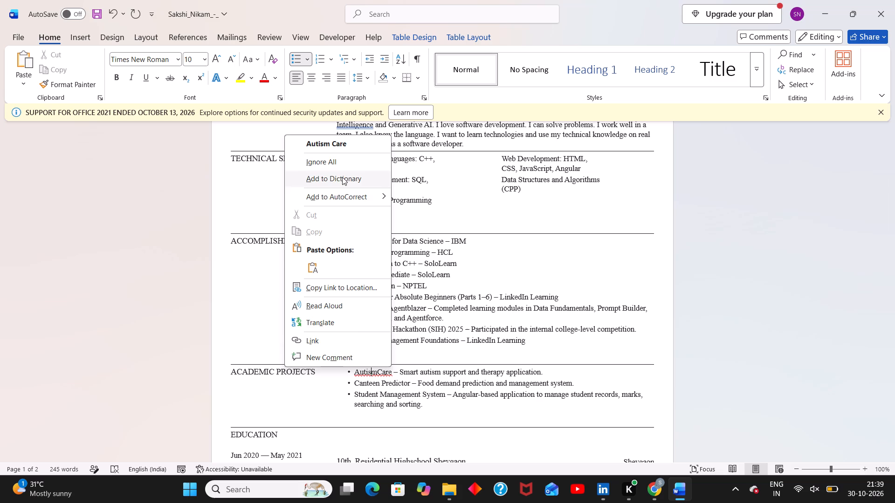
{"action": "left_click", "coordinate": [345, 165]}
In Education, ignore all spelling flags for "Highschool,Shevgaon" in the 10th entry and "College,Ahilyanagar" in the 12th entry.
{"action": "scroll", "coordinate": [433, 413], "scroll_direction": "down", "scroll_amount": 1}
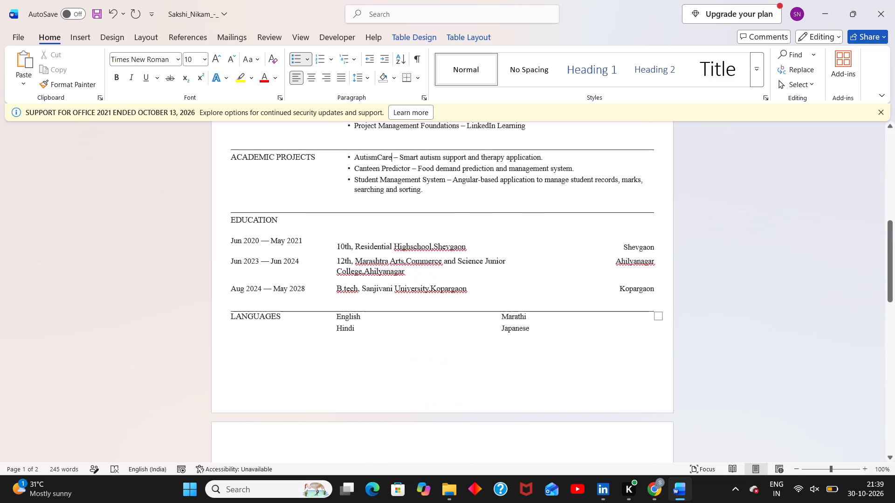
{"action": "right_click", "coordinate": [442, 249]}
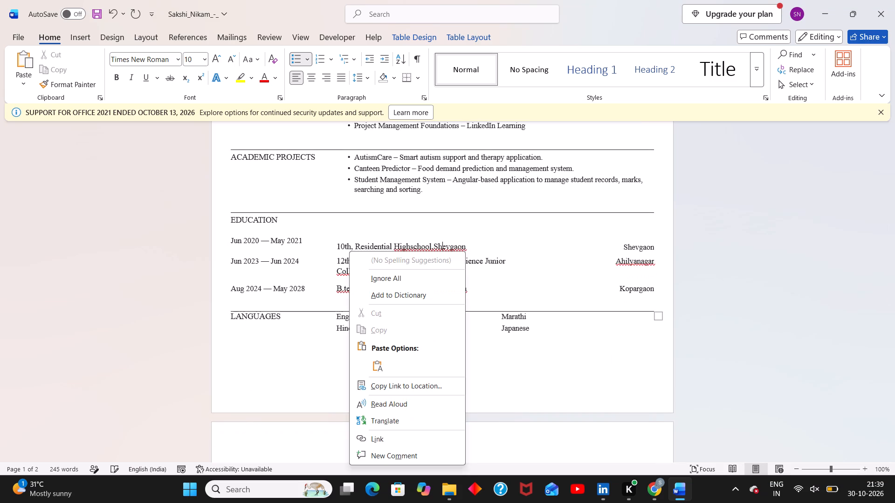
{"action": "left_click", "coordinate": [418, 282]}
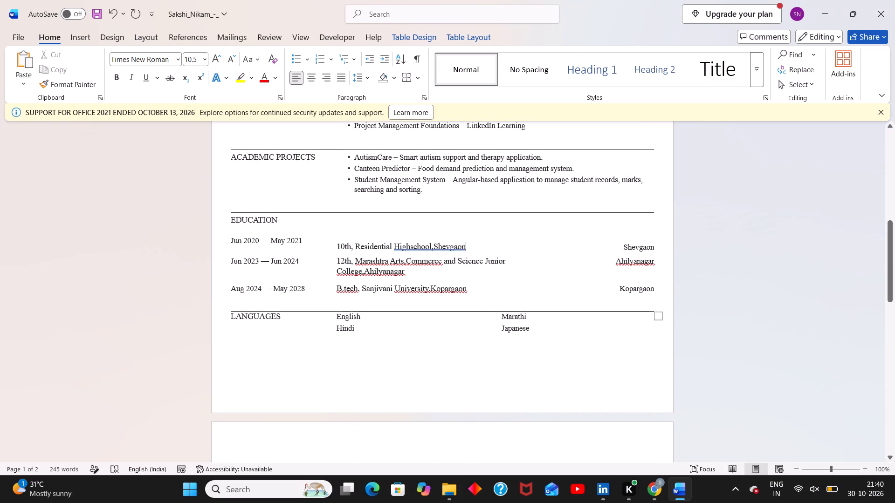
{"action": "left_click", "coordinate": [388, 274]}
{"action": "right_click", "coordinate": [388, 274]}
{"action": "left_click", "coordinate": [360, 74]}
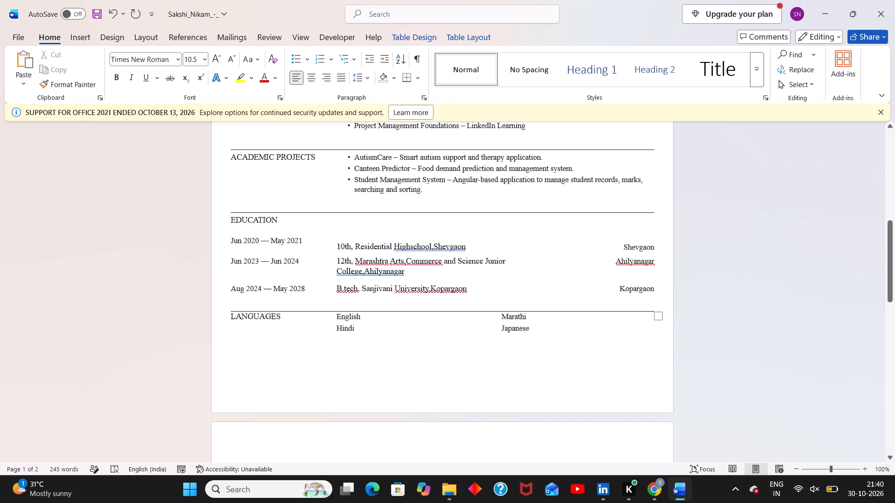
Correct the misspelled state name in the 12th education entry to "Maharashtra".
{"action": "left_click", "coordinate": [377, 260]}
{"action": "key", "text": "BackSpace"}
{"action": "key", "text": "BackSpace"}
{"action": "key", "text": "BackSpace"}
{"action": "key", "text": "BackSpace"}
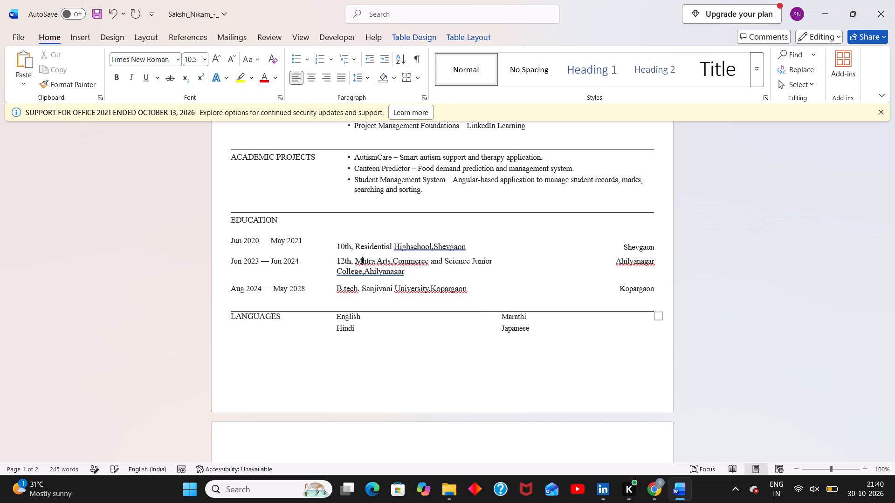
{"action": "type", "text": "aharash"}
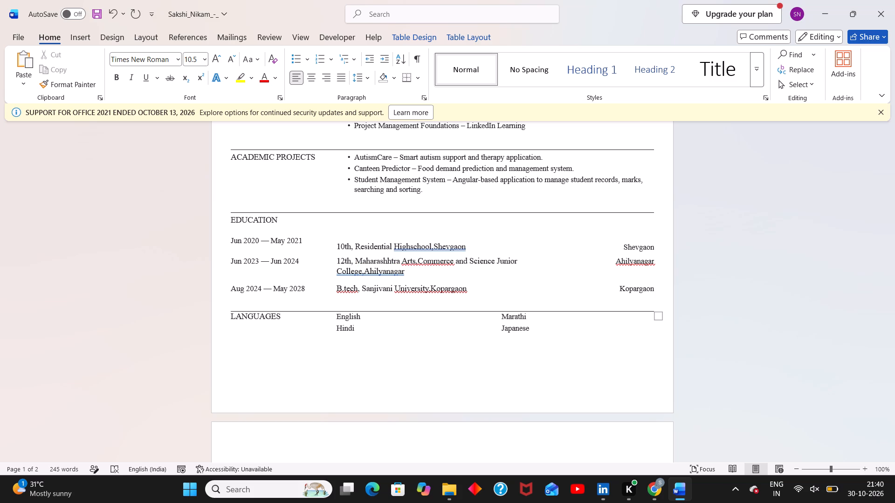
{"action": "key", "text": "Right"}
{"action": "key", "text": "BackSpace"}
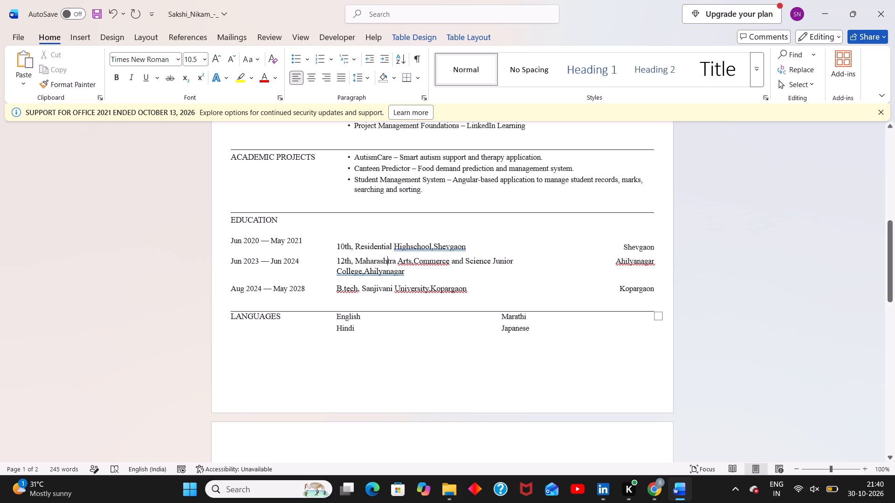
Ignore all spelling flags for "Arts,Commerce" in the 12th education entry.
{"action": "right_click", "coordinate": [437, 262]}
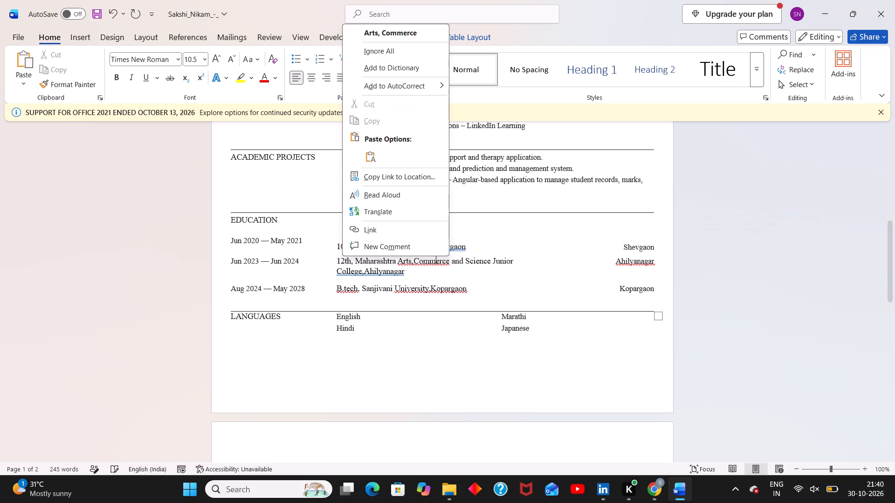
{"action": "left_click", "coordinate": [382, 49]}
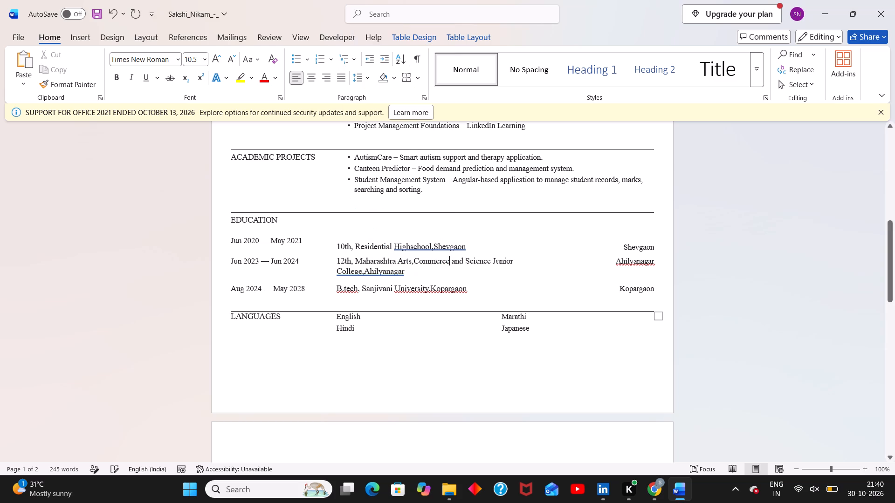
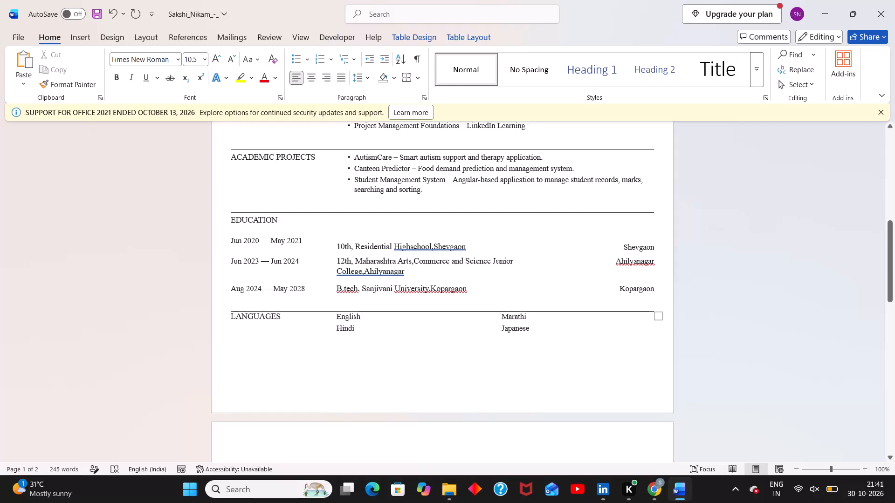
In the B.tech education entry, ignore all spelling flags for Kopargaon and "B.tech".
{"action": "right_click", "coordinate": [438, 292]}
{"action": "left_click", "coordinate": [424, 87]}
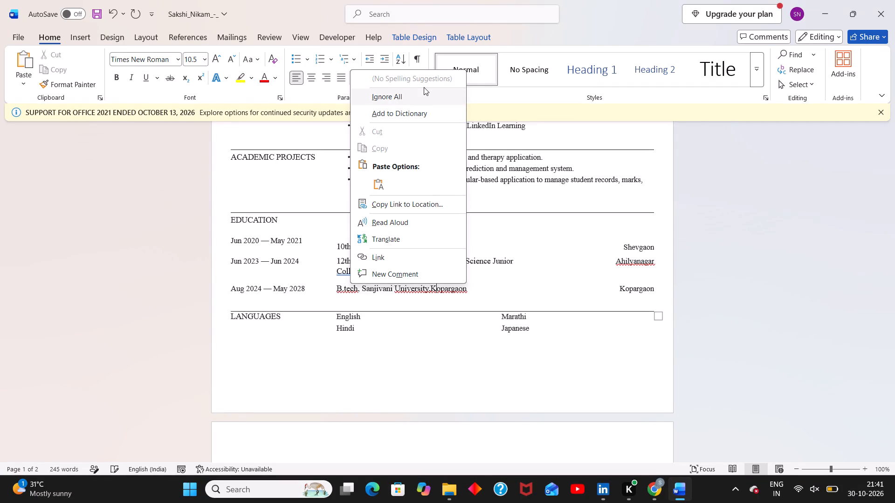
{"action": "left_click", "coordinate": [416, 88]}
{"action": "left_click", "coordinate": [399, 97]}
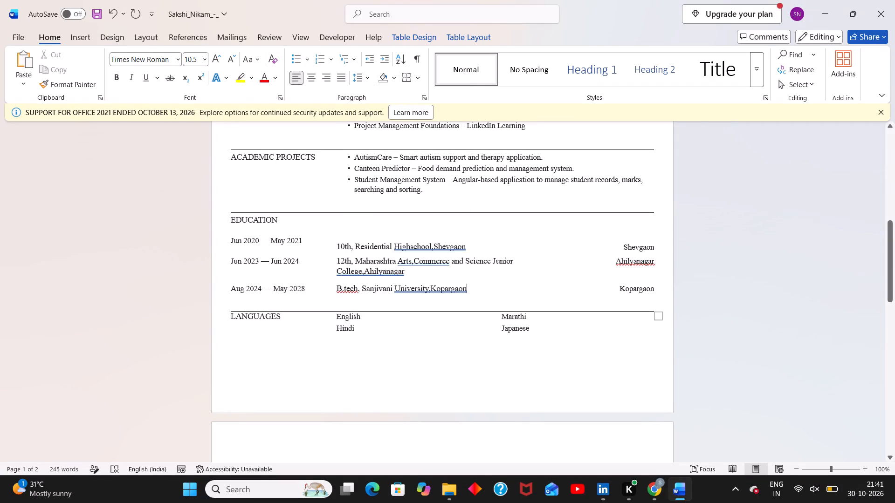
{"action": "right_click", "coordinate": [344, 291]}
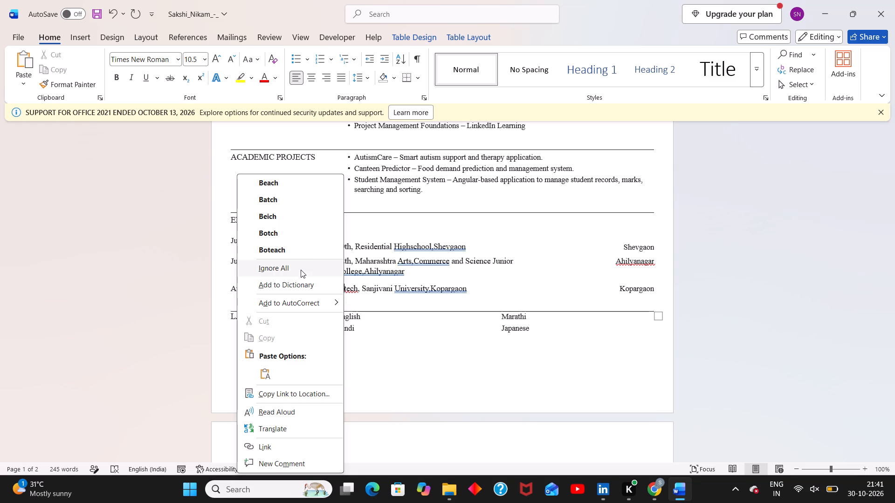
{"action": "left_click", "coordinate": [300, 270]}
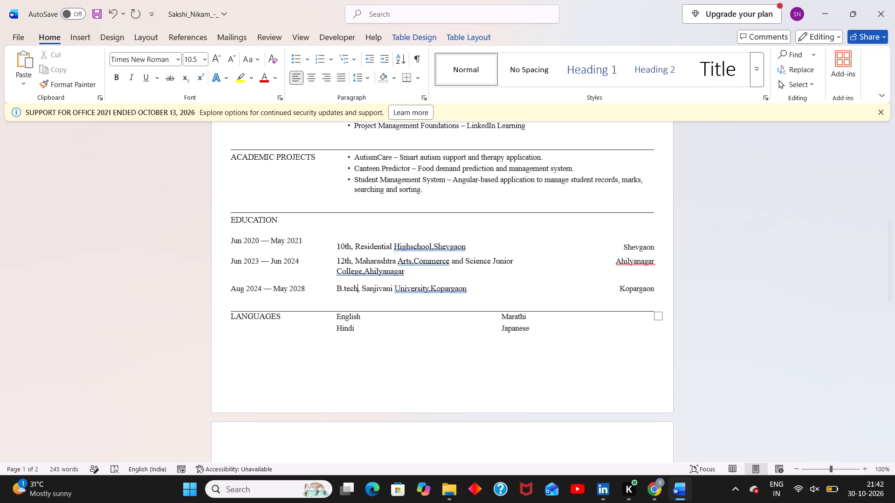
Ignore all spelling flags for the Ahilyanagar location in the 12th education entry.
{"action": "left_click", "coordinate": [643, 264]}
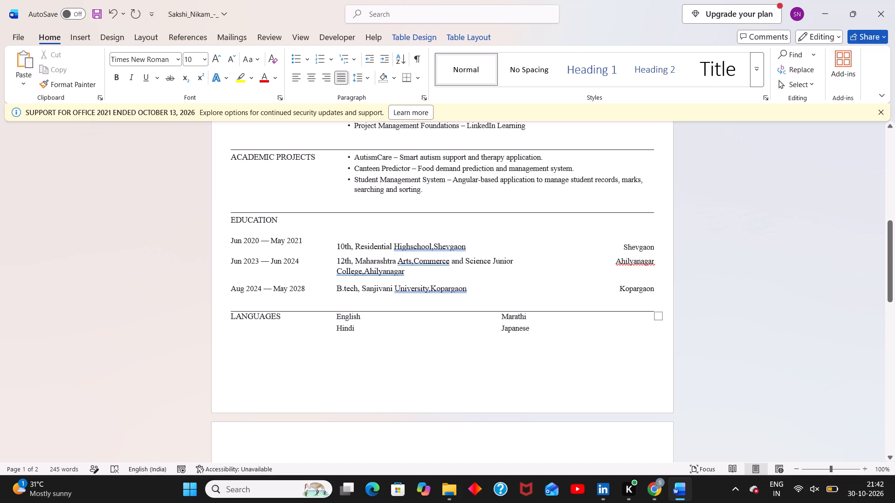
{"action": "right_click", "coordinate": [643, 264]}
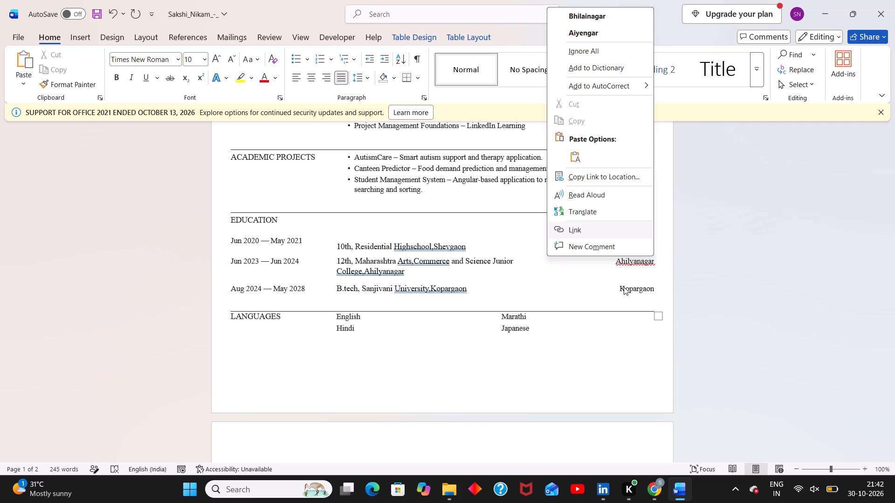
{"action": "left_click", "coordinate": [642, 279]}
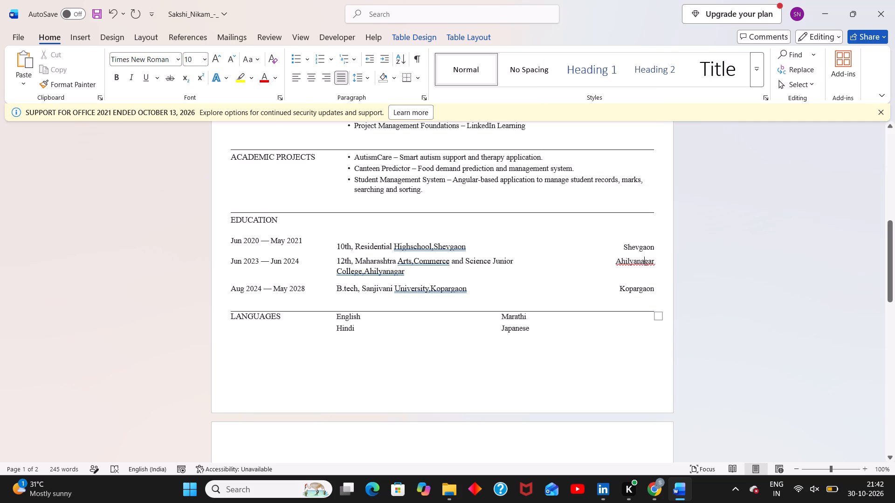
{"action": "right_click", "coordinate": [648, 264]}
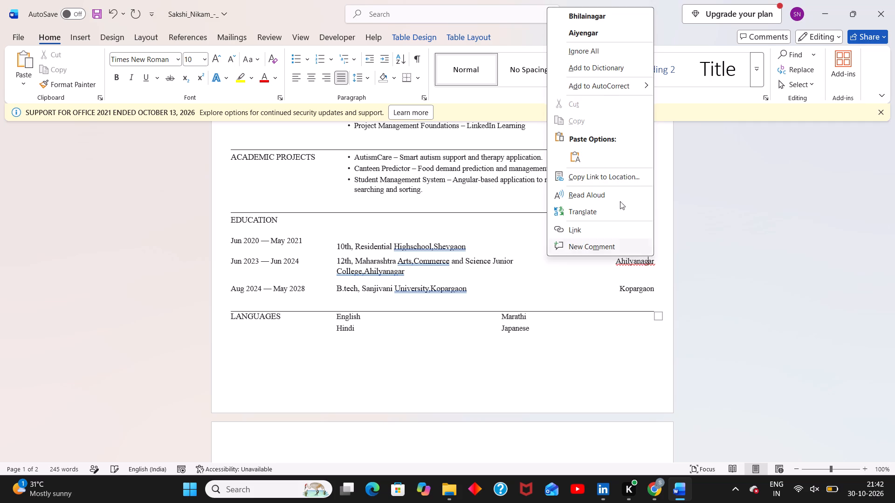
{"action": "double_click", "coordinate": [613, 58]}
Apply the Normal style to the Ahilyanagar location in the 12th education entry.
{"action": "scroll", "coordinate": [507, 264], "scroll_direction": "down", "scroll_amount": 1}
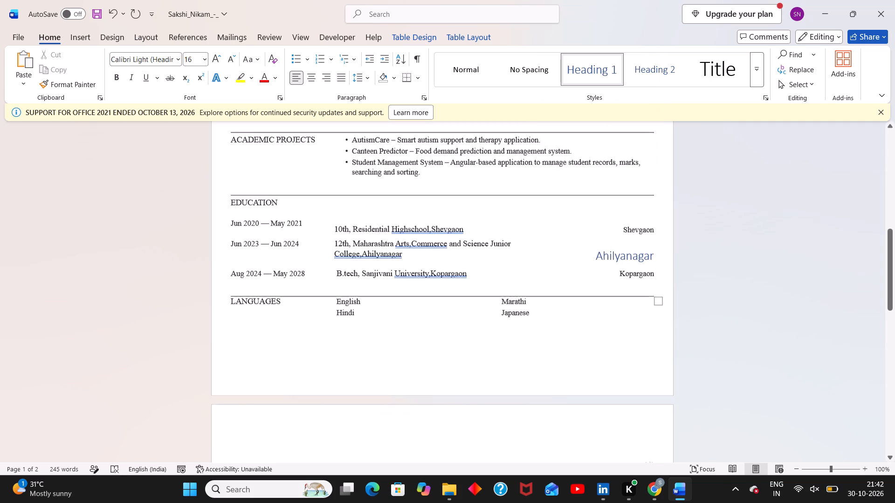
{"action": "scroll", "coordinate": [507, 264], "scroll_direction": "down", "scroll_amount": 1}
{"action": "scroll", "coordinate": [566, 246], "scroll_direction": "up", "scroll_amount": 3}
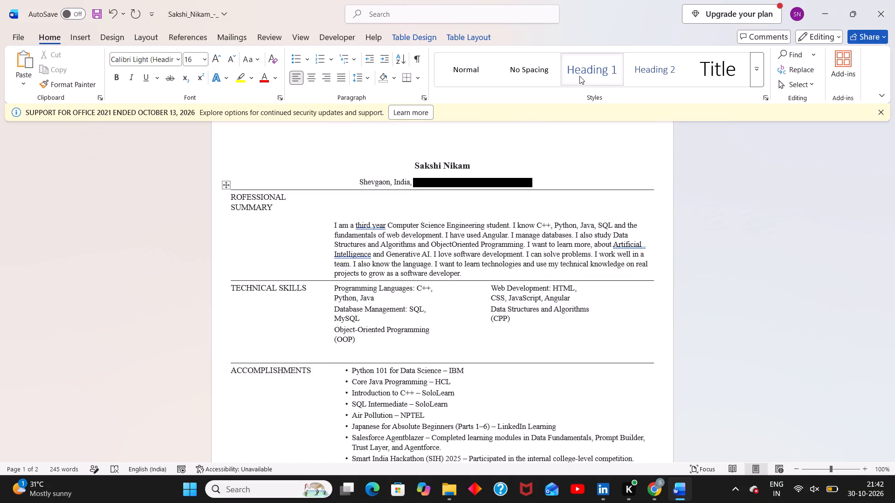
{"action": "left_click", "coordinate": [476, 65]}
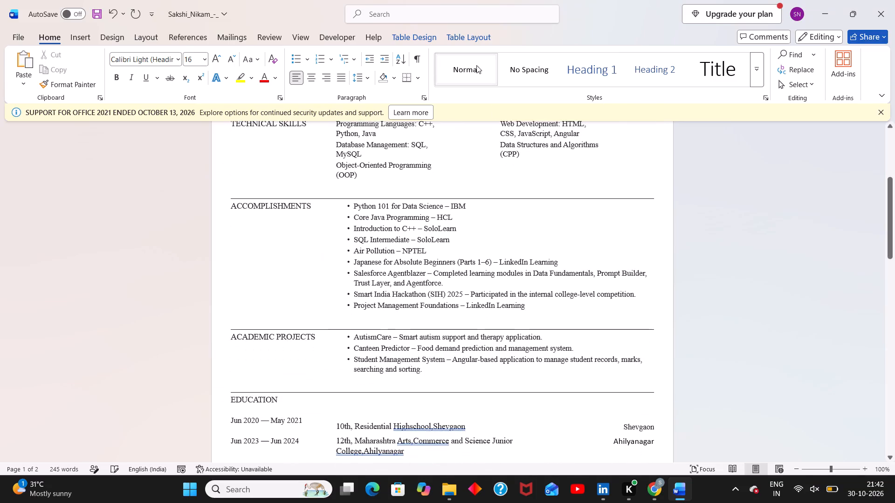
Add the missing initial "P" so the first section heading reads "PROFESSIONAL SUMMARY".
{"action": "scroll", "coordinate": [591, 323], "scroll_direction": "down", "scroll_amount": 2}
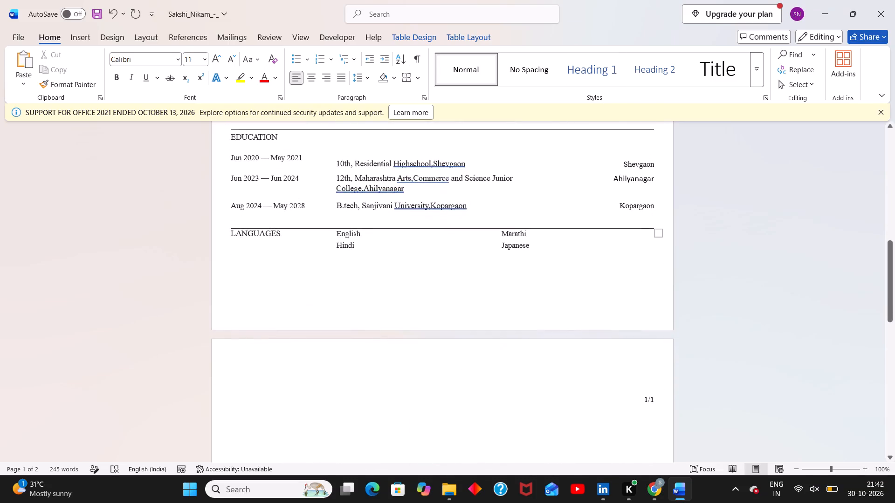
{"action": "scroll", "coordinate": [591, 323], "scroll_direction": "down", "scroll_amount": 3}
{"action": "scroll", "coordinate": [591, 323], "scroll_direction": "up", "scroll_amount": 2}
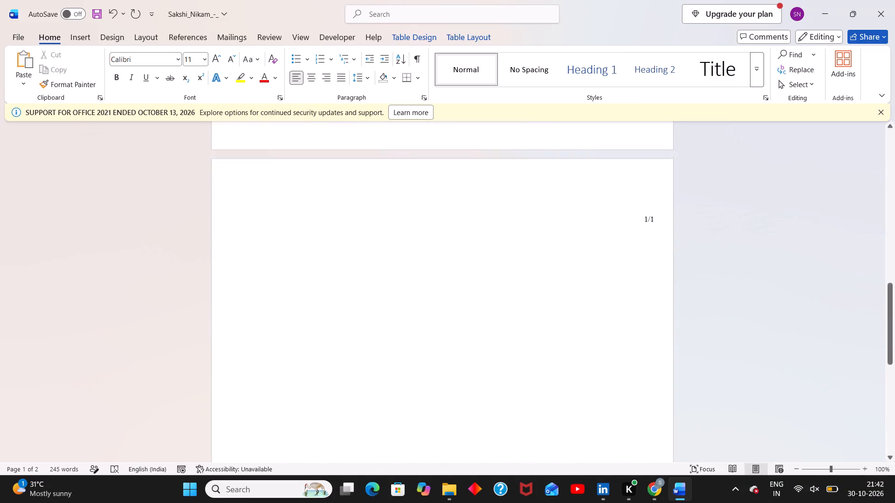
{"action": "scroll", "coordinate": [591, 323], "scroll_direction": "up", "scroll_amount": 3}
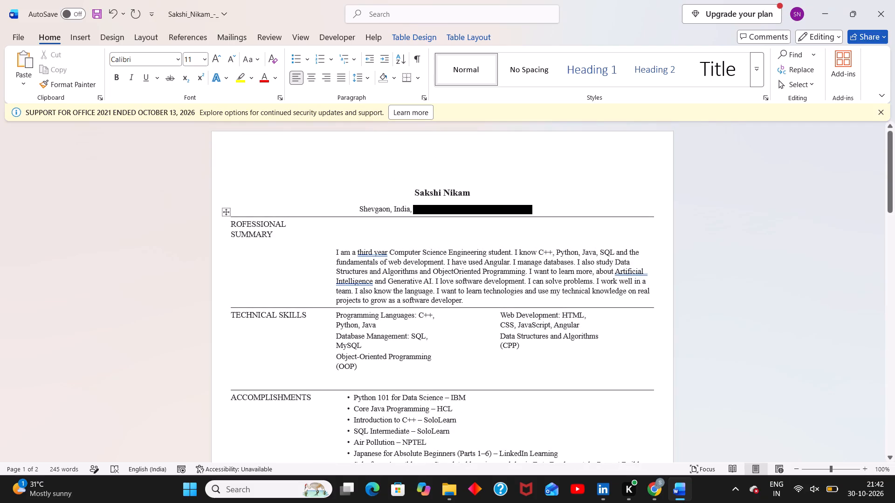
{"action": "left_click", "coordinate": [232, 222]}
{"action": "key", "text": "p"}
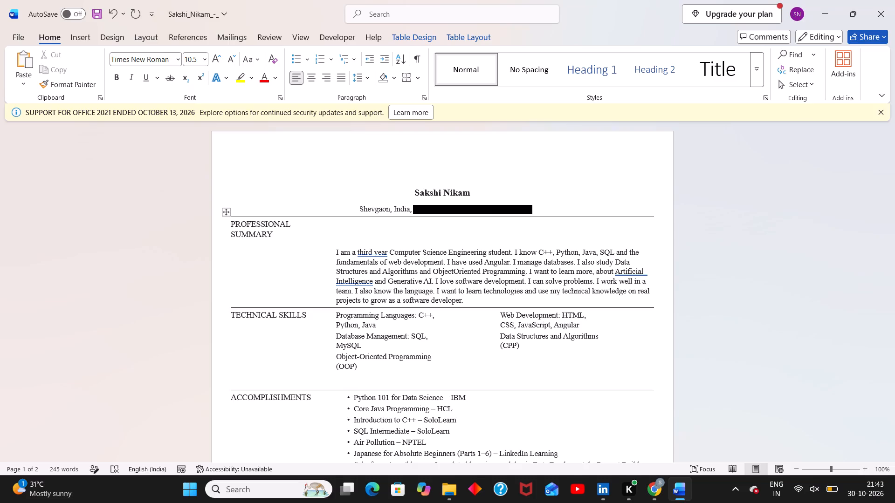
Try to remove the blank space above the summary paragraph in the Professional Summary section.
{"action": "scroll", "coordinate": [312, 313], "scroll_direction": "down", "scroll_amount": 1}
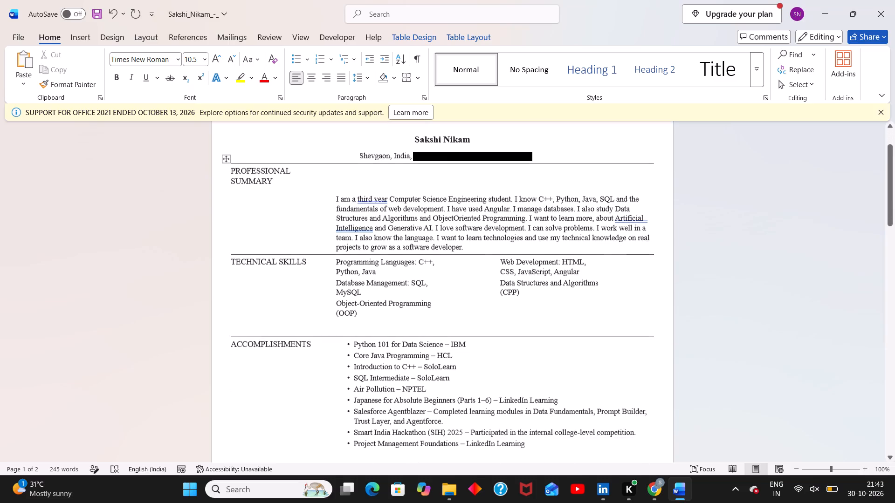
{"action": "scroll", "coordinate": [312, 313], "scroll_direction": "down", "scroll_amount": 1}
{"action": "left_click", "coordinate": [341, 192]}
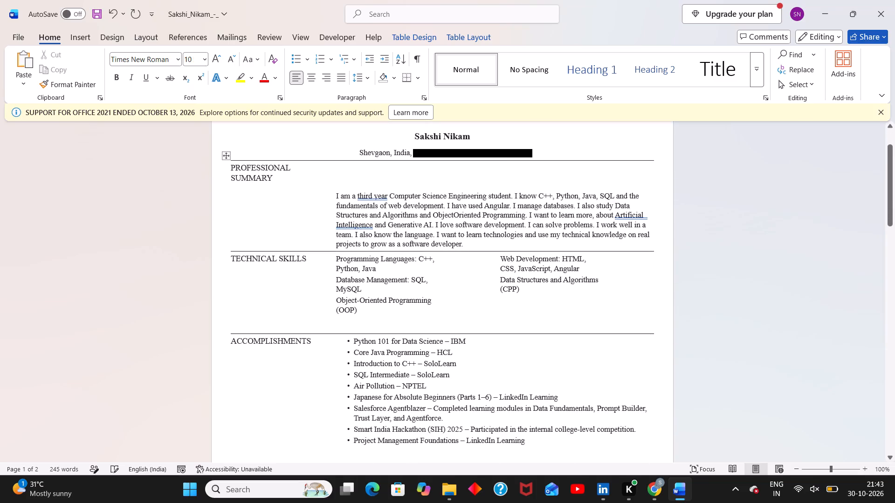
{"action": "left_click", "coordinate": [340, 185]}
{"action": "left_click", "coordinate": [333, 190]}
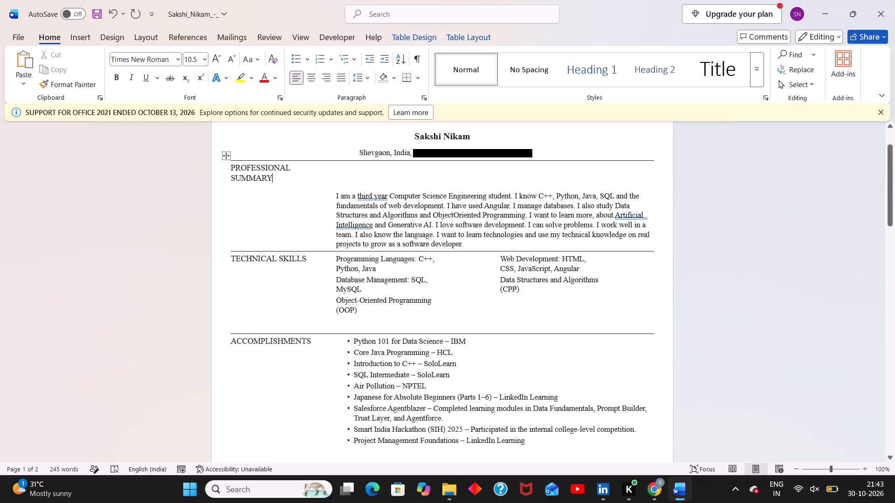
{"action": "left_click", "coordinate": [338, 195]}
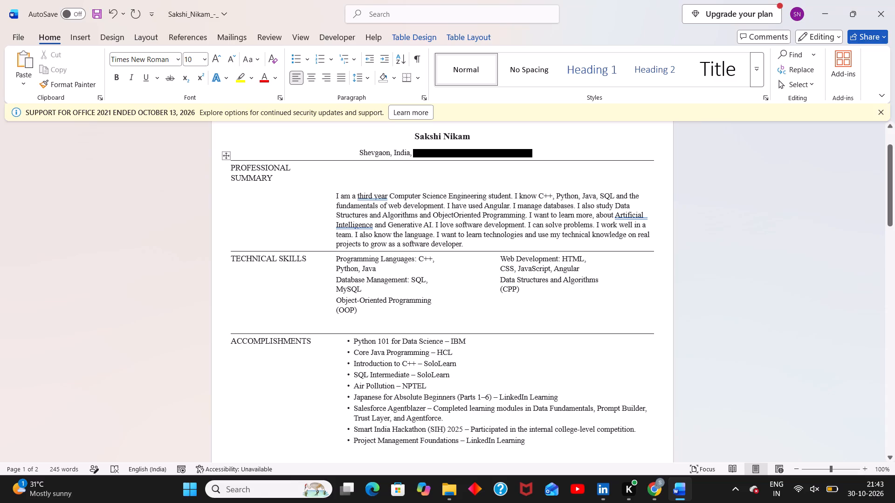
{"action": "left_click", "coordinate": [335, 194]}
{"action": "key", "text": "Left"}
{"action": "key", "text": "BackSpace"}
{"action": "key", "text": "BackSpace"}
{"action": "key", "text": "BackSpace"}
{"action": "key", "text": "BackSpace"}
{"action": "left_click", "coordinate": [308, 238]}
Insert leading spaces before the PROFESSIONAL SUMMARY heading so that it starts one line lower.
{"action": "scroll", "coordinate": [294, 277], "scroll_direction": "down", "scroll_amount": 2}
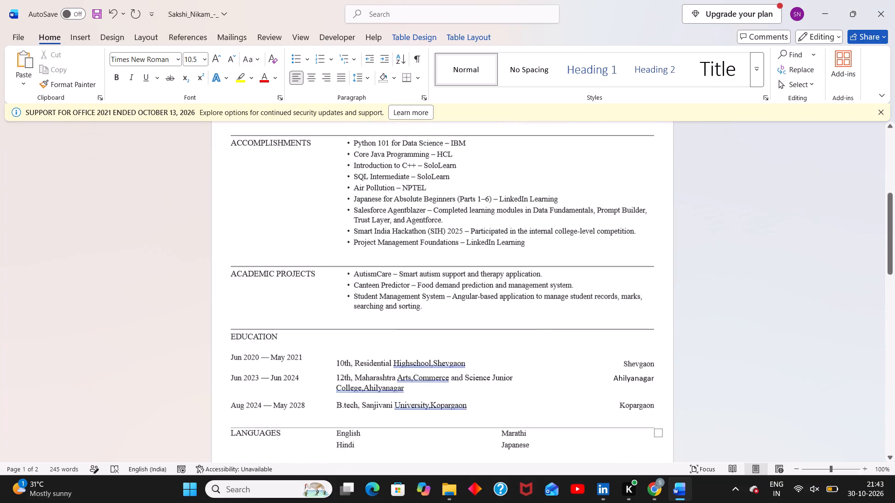
{"action": "scroll", "coordinate": [294, 277], "scroll_direction": "down", "scroll_amount": 1}
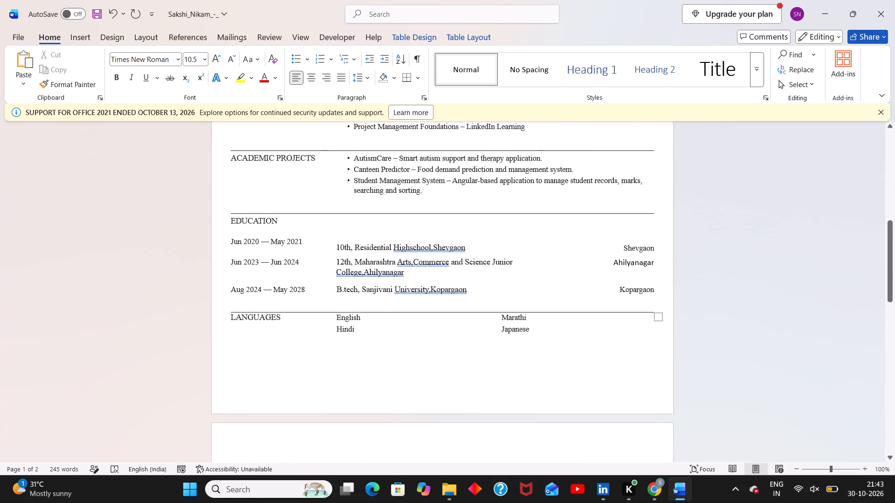
{"action": "scroll", "coordinate": [294, 277], "scroll_direction": "up", "scroll_amount": 1}
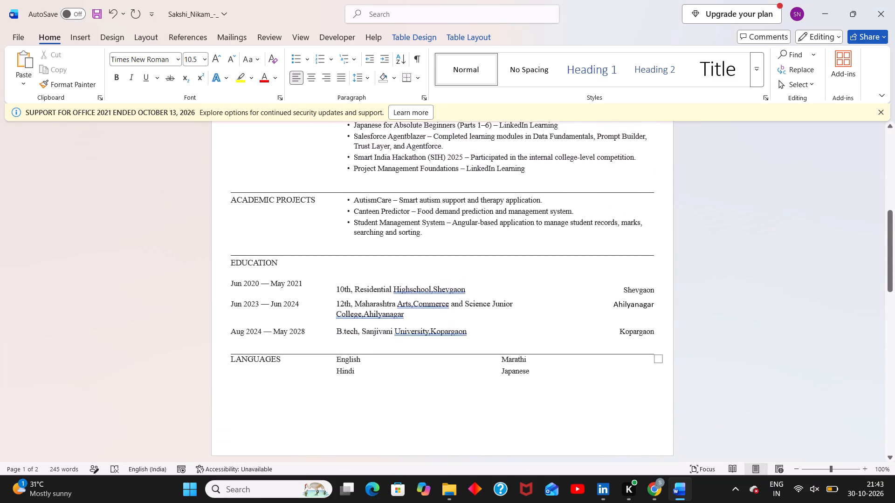
{"action": "scroll", "coordinate": [294, 277], "scroll_direction": "up", "scroll_amount": 4}
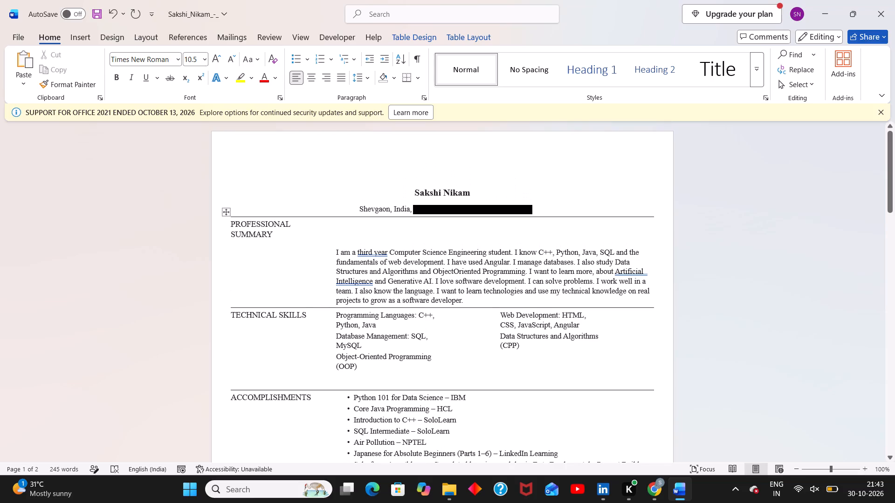
{"action": "left_click", "coordinate": [287, 235]}
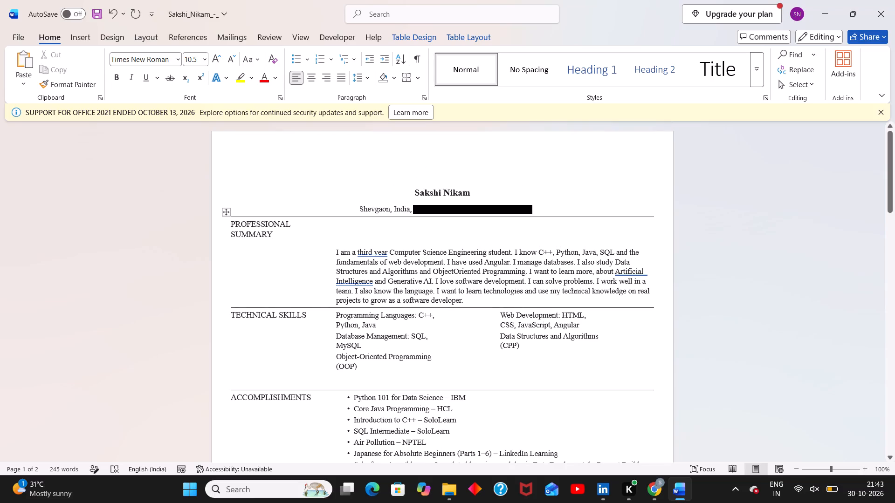
{"action": "left_click", "coordinate": [231, 223]}
{"action": "key", "text": "space"}
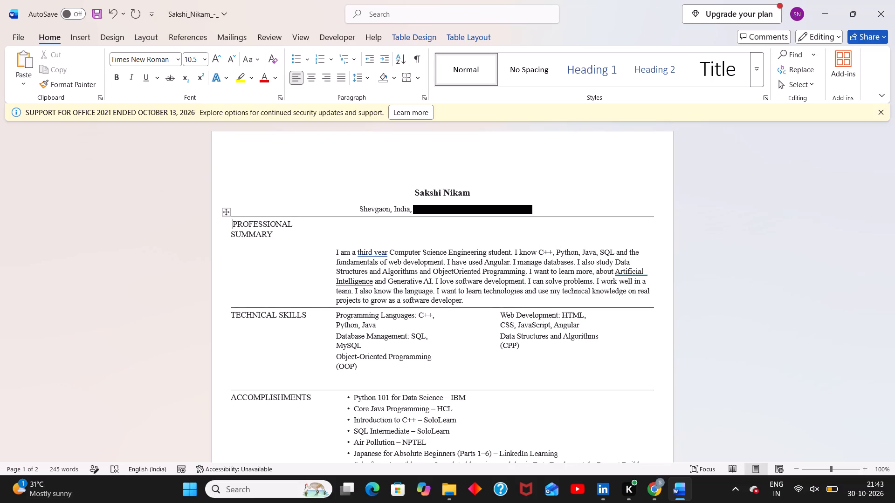
{"action": "key", "text": "space"}
{"action": "key", "text": "space"}
{"action": "key", "text": "space"}
{"action": "key", "text": "space"}
{"action": "key", "text": "space"}
{"action": "key", "text": "space"}
{"action": "key", "text": "space"}
{"action": "key", "text": "space"}
{"action": "key", "text": "space"}
{"action": "key", "text": "space"}
{"action": "key", "text": "space"}
{"action": "key", "text": "space"}
{"action": "key", "text": "space"}
{"action": "key", "text": "space"}
{"action": "key", "text": "space"}
{"action": "key", "text": "space"}
{"action": "key", "text": "space"}
{"action": "key", "text": "space"}
{"action": "key", "text": "space"}
{"action": "key", "text": "space"}
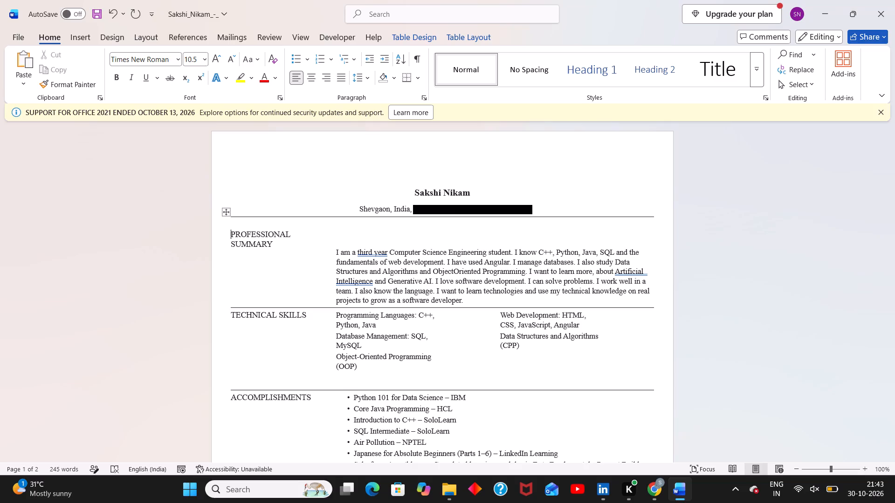
Insert a blank line above "Programming Languages" in the Technical Skills section.
{"action": "left_click", "coordinate": [332, 312]}
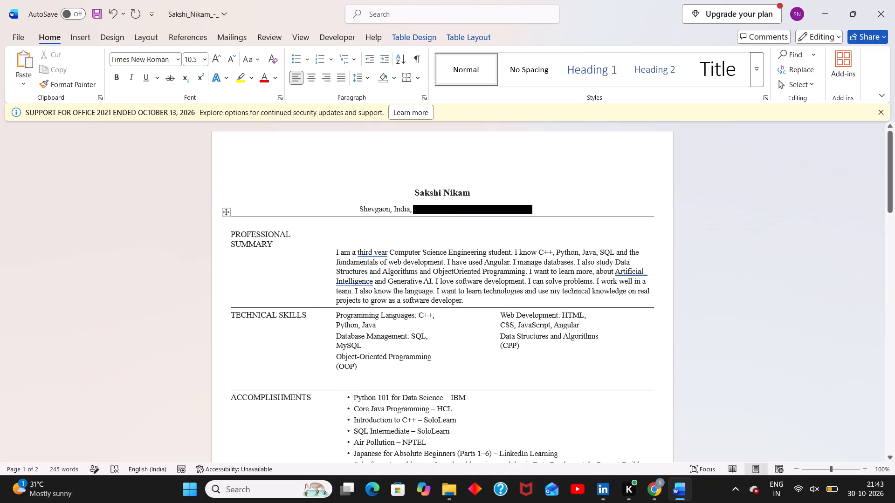
{"action": "key", "text": "Right"}
{"action": "key", "text": "Return"}
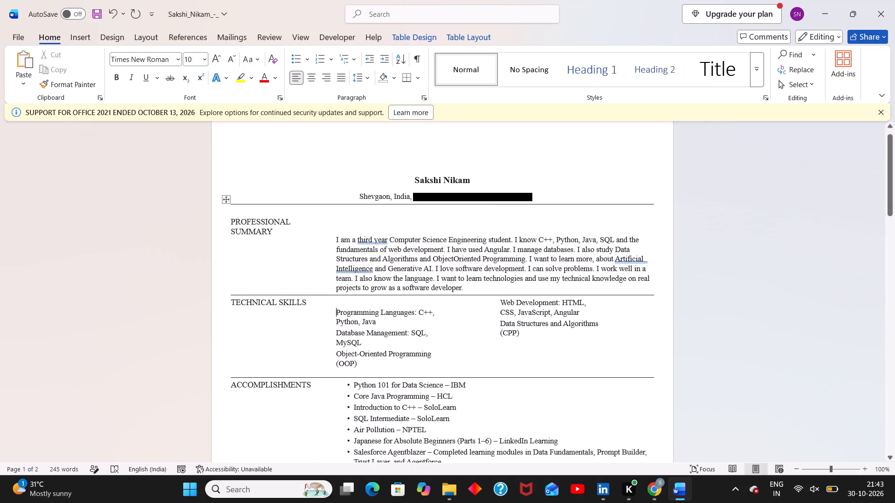
Insert a blank line above "Web Development" in the second column of the Technical Skills section.
{"action": "left_click", "coordinate": [496, 302]}
{"action": "left_click", "coordinate": [503, 304]}
{"action": "key", "text": "Return"}
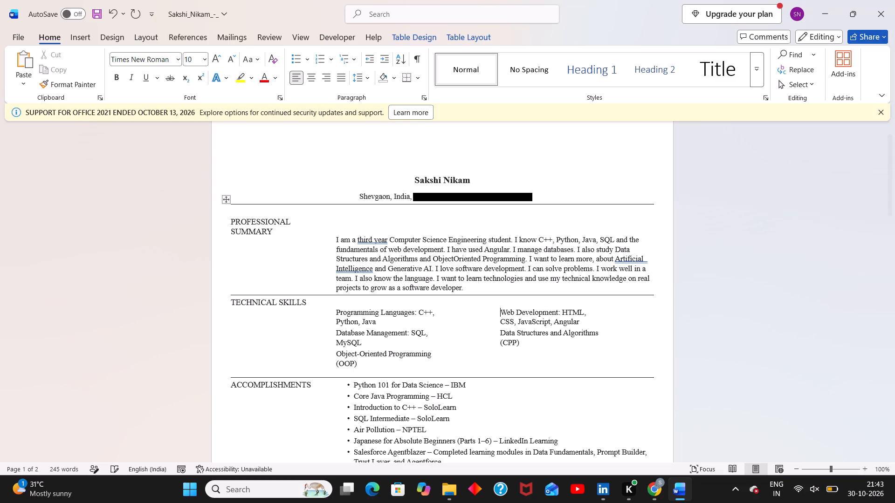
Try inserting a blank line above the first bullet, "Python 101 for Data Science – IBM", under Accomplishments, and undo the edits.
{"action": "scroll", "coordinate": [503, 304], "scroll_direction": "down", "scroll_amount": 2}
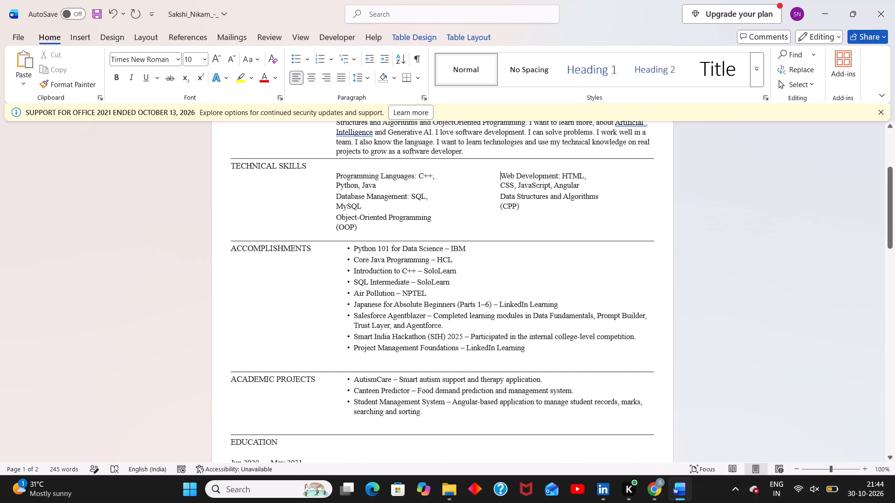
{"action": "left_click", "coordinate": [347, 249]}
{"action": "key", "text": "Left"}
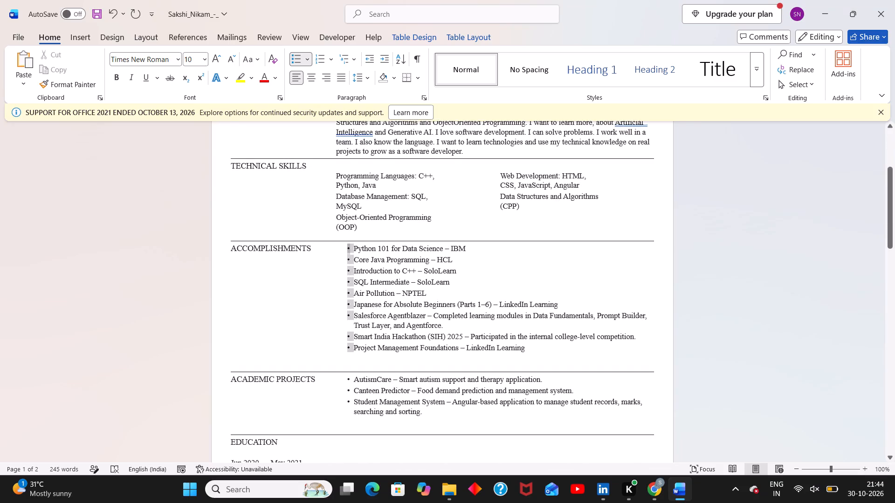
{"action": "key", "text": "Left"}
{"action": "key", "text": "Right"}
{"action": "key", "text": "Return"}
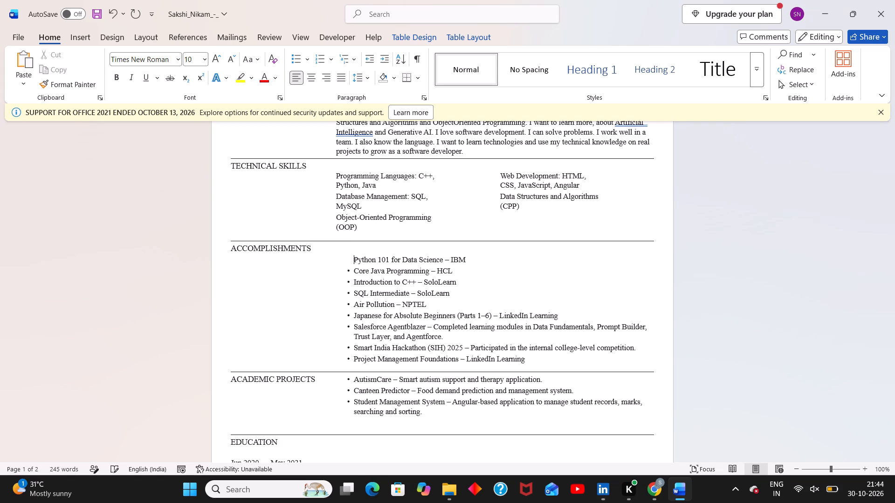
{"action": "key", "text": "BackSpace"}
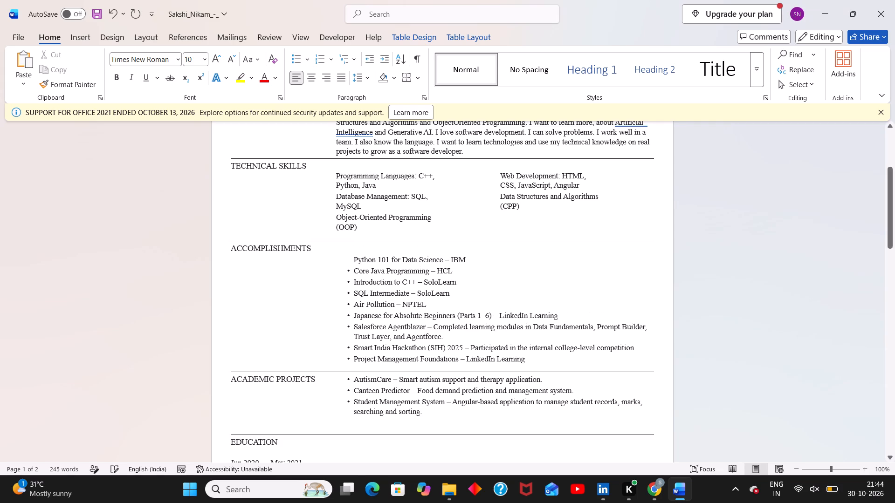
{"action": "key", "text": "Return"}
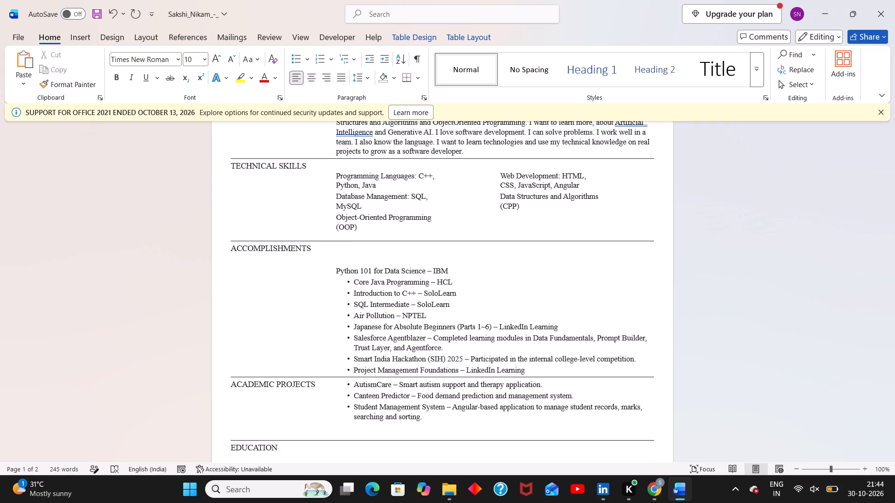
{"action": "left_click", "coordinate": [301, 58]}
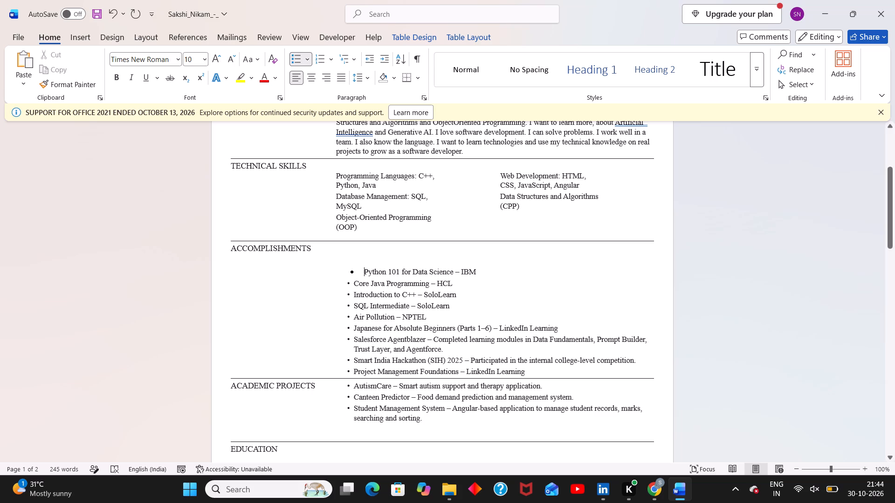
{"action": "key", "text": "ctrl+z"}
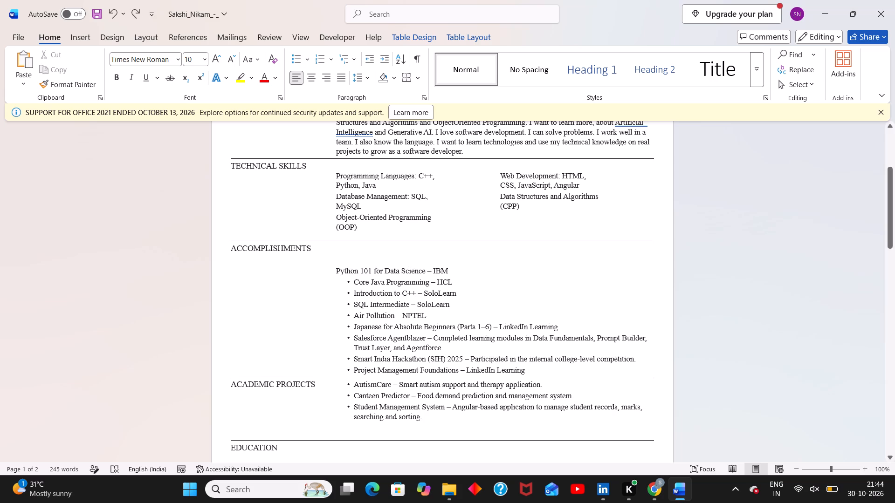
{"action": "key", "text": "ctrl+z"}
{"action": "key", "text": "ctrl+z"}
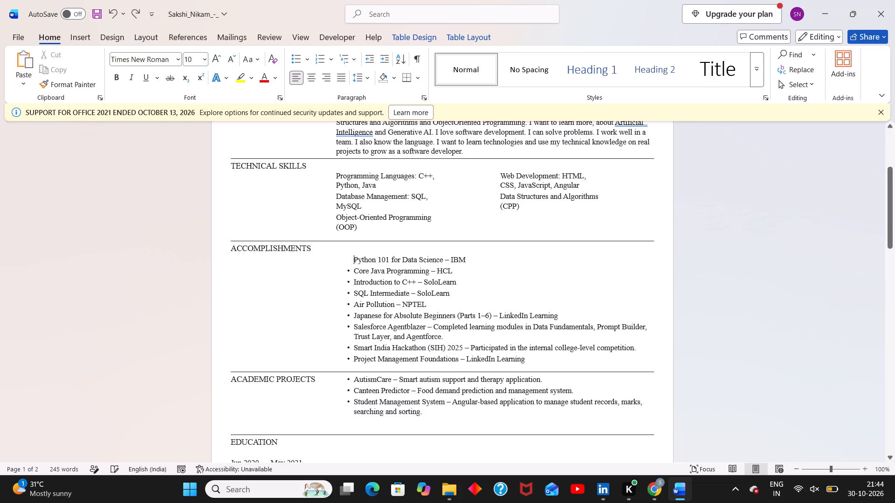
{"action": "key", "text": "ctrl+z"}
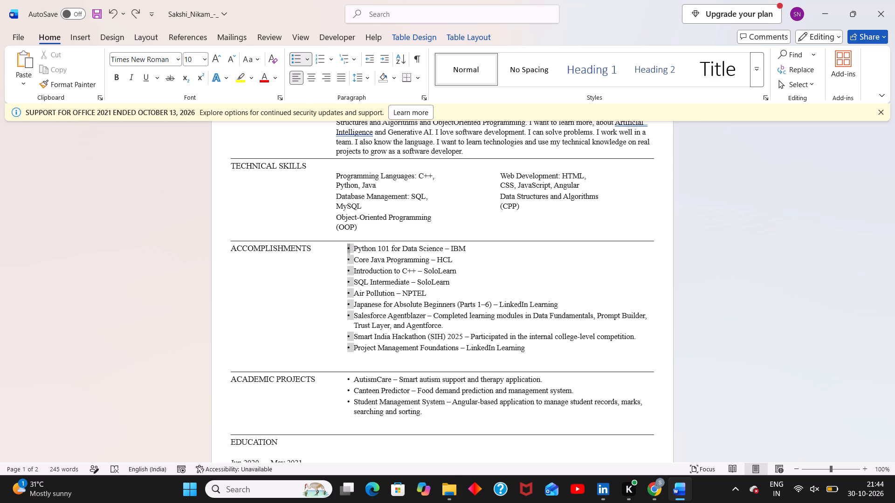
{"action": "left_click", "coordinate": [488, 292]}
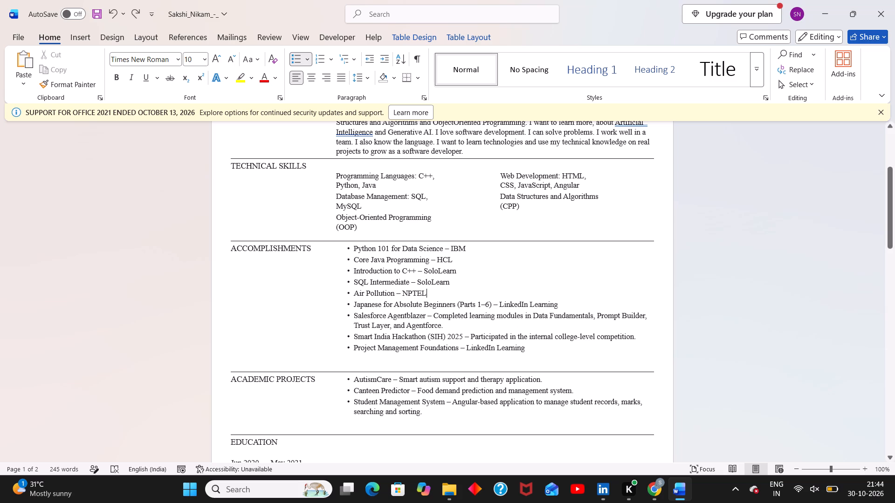
Add three blank lines below the ACCOMPLISHMENTS heading text in its own table cell.
{"action": "left_click", "coordinate": [333, 250]}
{"action": "key", "text": "Return"}
{"action": "key", "text": "Return"}
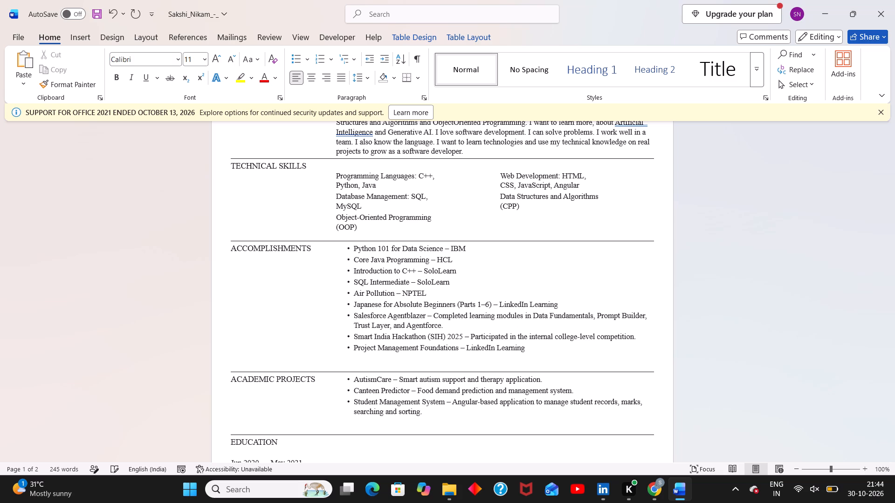
{"action": "key", "text": "Return"}
{"action": "key", "text": "Right"}
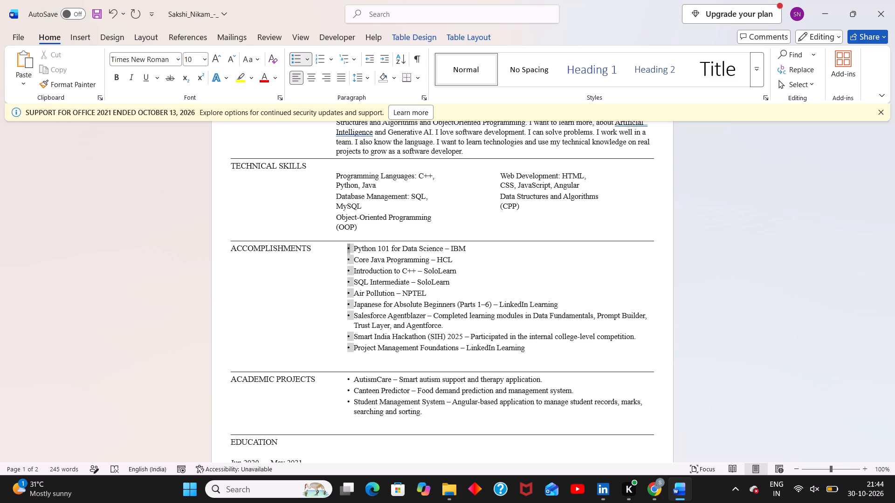
{"action": "key", "text": "Left"}
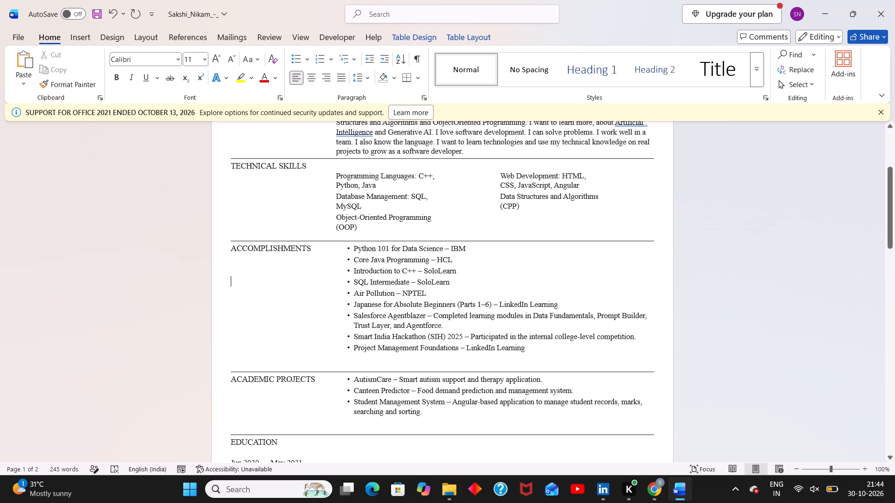
Review the spacing and alignment of the resume's sections from Professional Summary down to Languages.
{"action": "scroll", "coordinate": [376, 284], "scroll_direction": "down", "scroll_amount": 1}
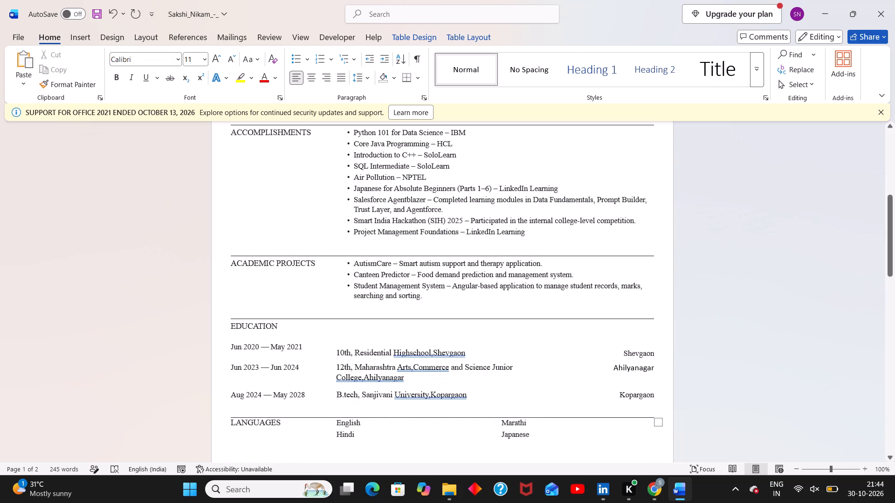
{"action": "scroll", "coordinate": [349, 272], "scroll_direction": "up", "scroll_amount": 1}
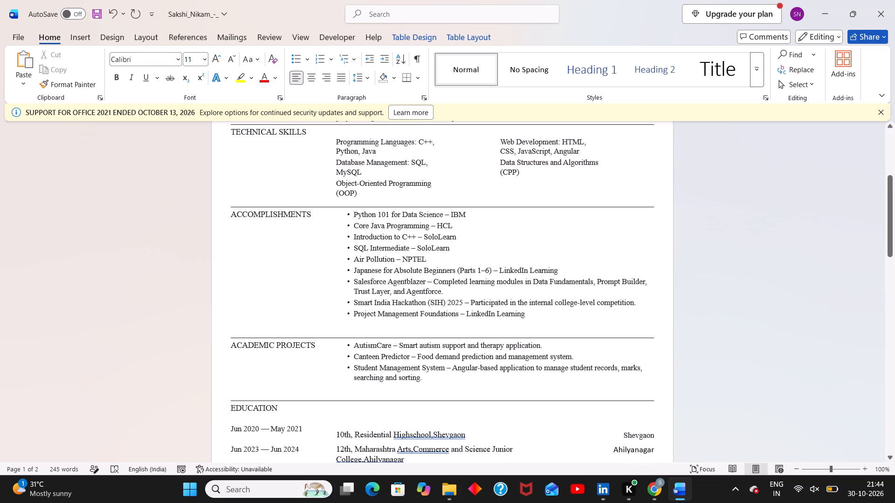
{"action": "scroll", "coordinate": [351, 229], "scroll_direction": "up", "scroll_amount": 1}
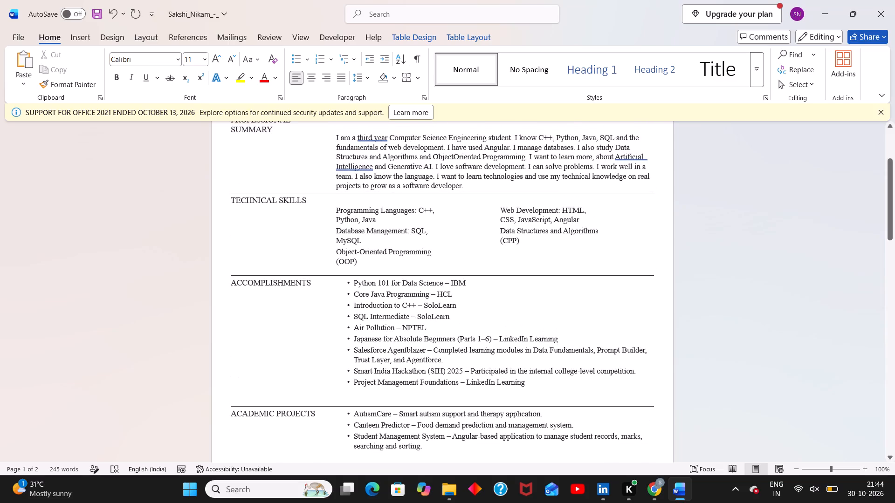
{"action": "scroll", "coordinate": [351, 229], "scroll_direction": "up", "scroll_amount": 1}
{"action": "scroll", "coordinate": [351, 229], "scroll_direction": "down", "scroll_amount": 2}
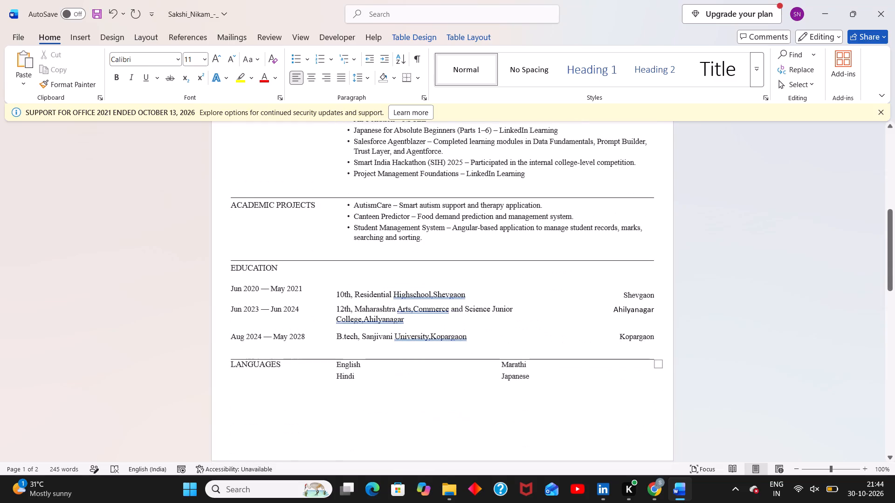
{"action": "scroll", "coordinate": [351, 229], "scroll_direction": "up", "scroll_amount": 2}
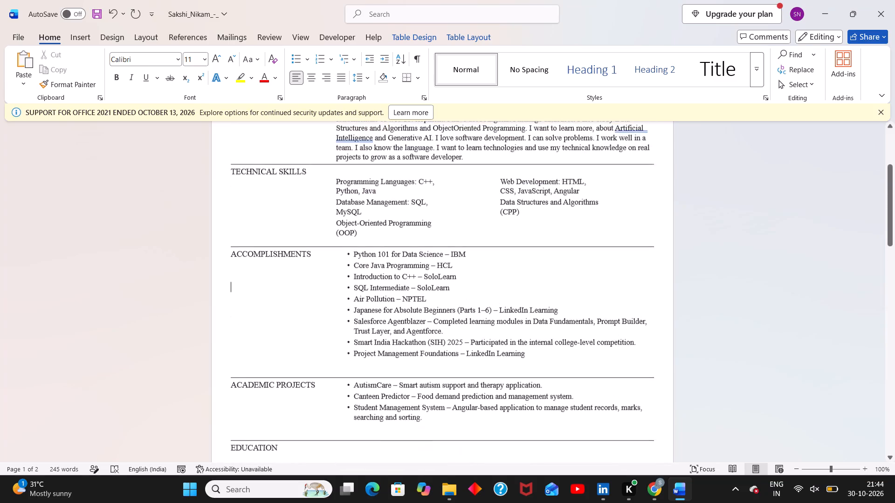
{"action": "scroll", "coordinate": [351, 229], "scroll_direction": "up", "scroll_amount": 3}
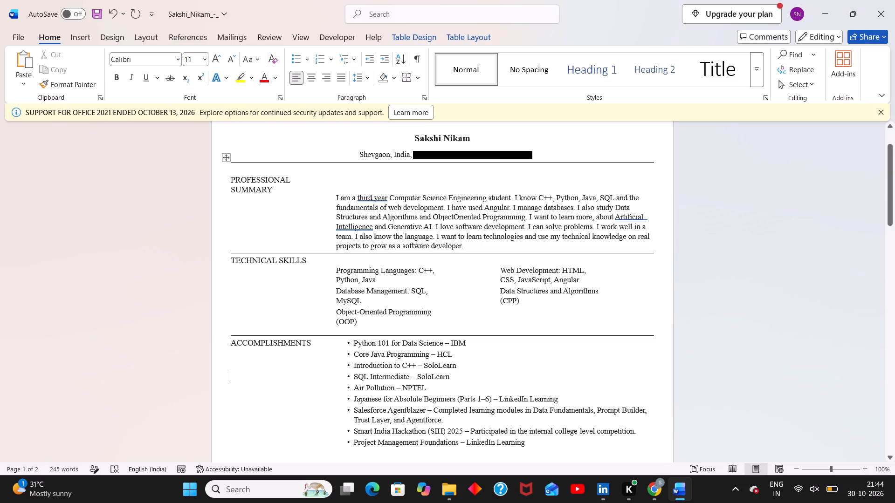
{"action": "scroll", "coordinate": [385, 373], "scroll_direction": "down", "scroll_amount": 1}
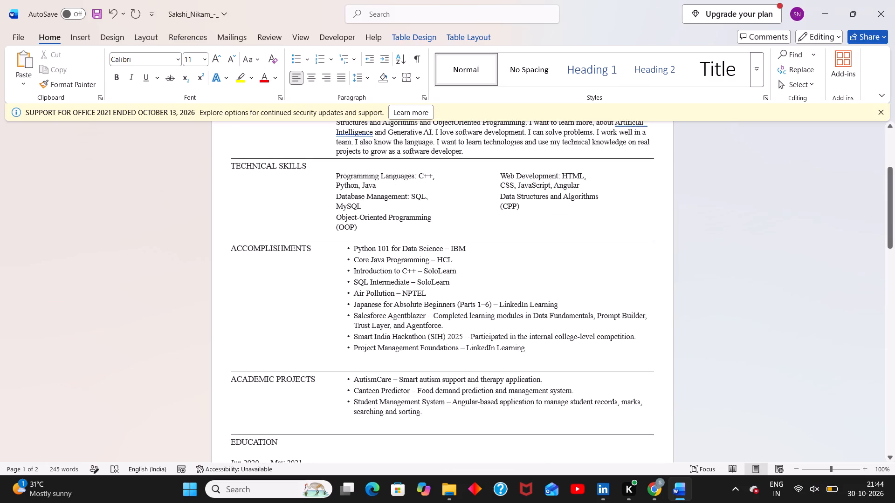
Set the font of the empty line below the ACCOMPLISHMENTS heading to Times New Roman.
{"action": "left_click", "coordinate": [180, 61]}
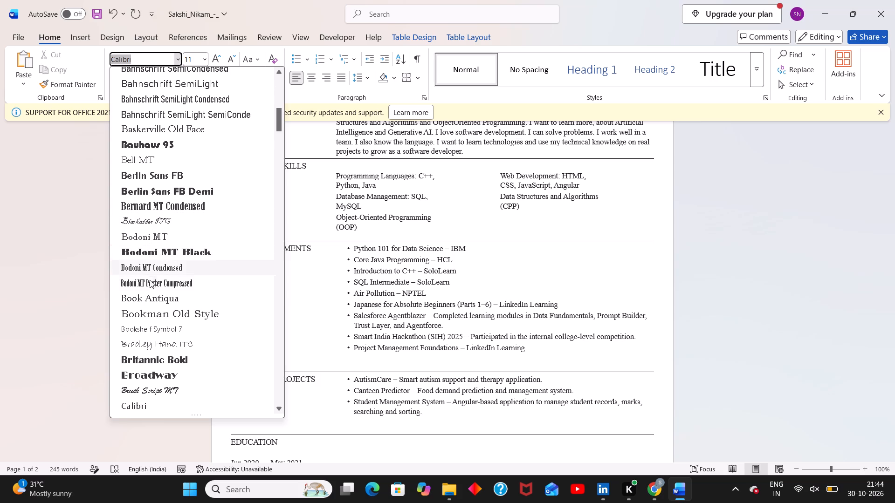
{"action": "scroll", "coordinate": [166, 281], "scroll_direction": "down", "scroll_amount": 5}
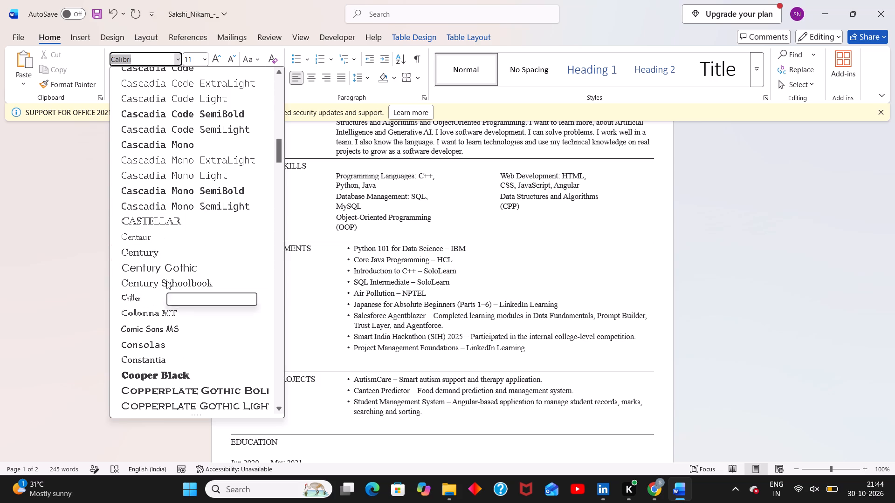
{"action": "scroll", "coordinate": [166, 281], "scroll_direction": "down", "scroll_amount": 5}
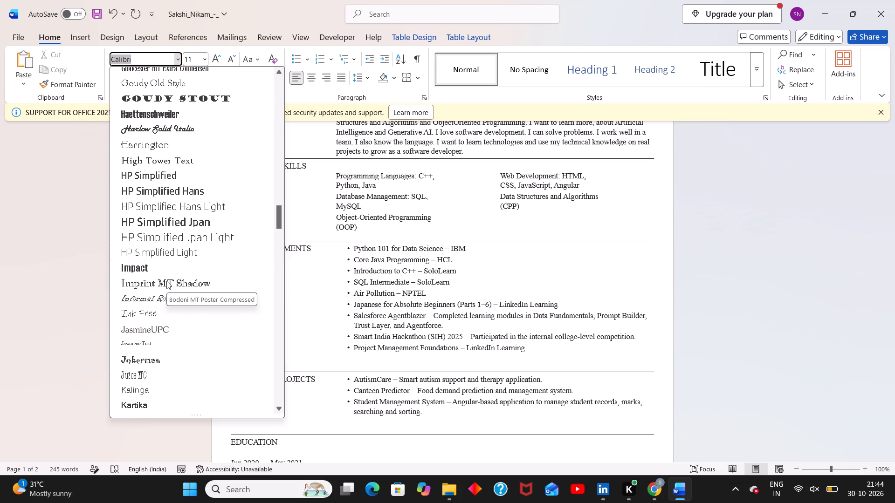
{"action": "scroll", "coordinate": [166, 281], "scroll_direction": "down", "scroll_amount": 3}
{"action": "scroll", "coordinate": [166, 281], "scroll_direction": "up", "scroll_amount": 1}
{"action": "scroll", "coordinate": [166, 281], "scroll_direction": "down", "scroll_amount": 1}
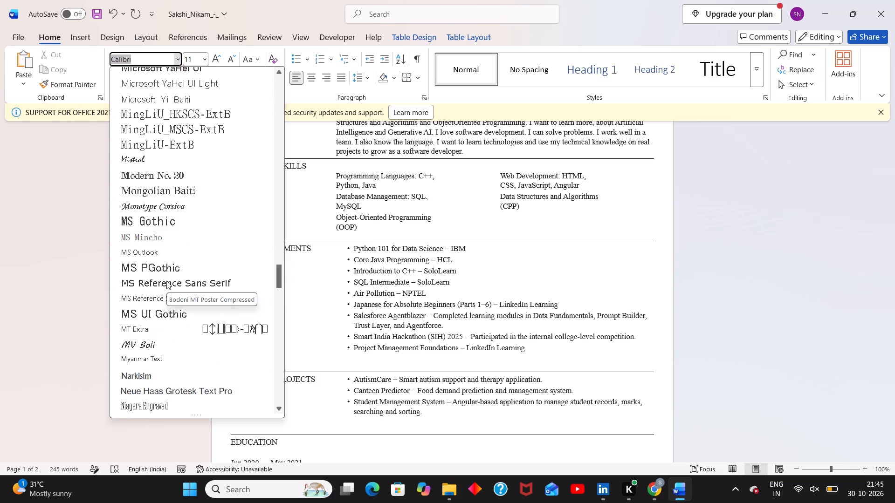
{"action": "scroll", "coordinate": [166, 281], "scroll_direction": "down", "scroll_amount": 5}
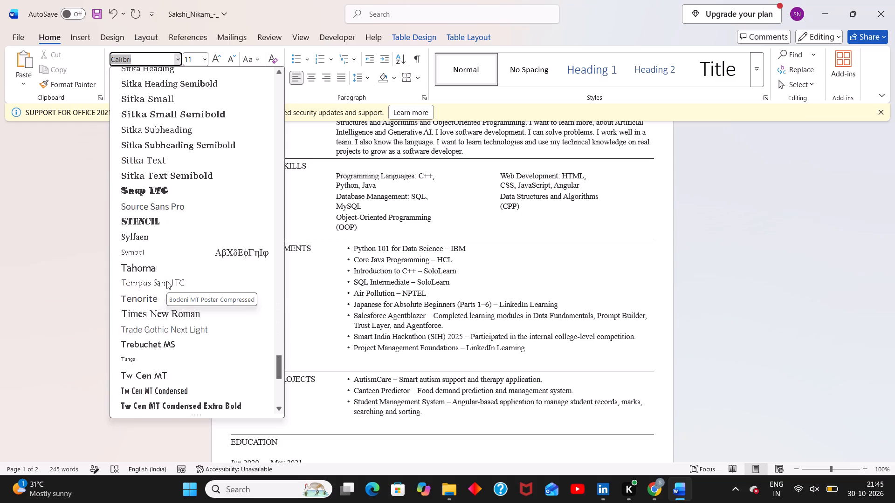
{"action": "scroll", "coordinate": [166, 281], "scroll_direction": "down", "scroll_amount": 1}
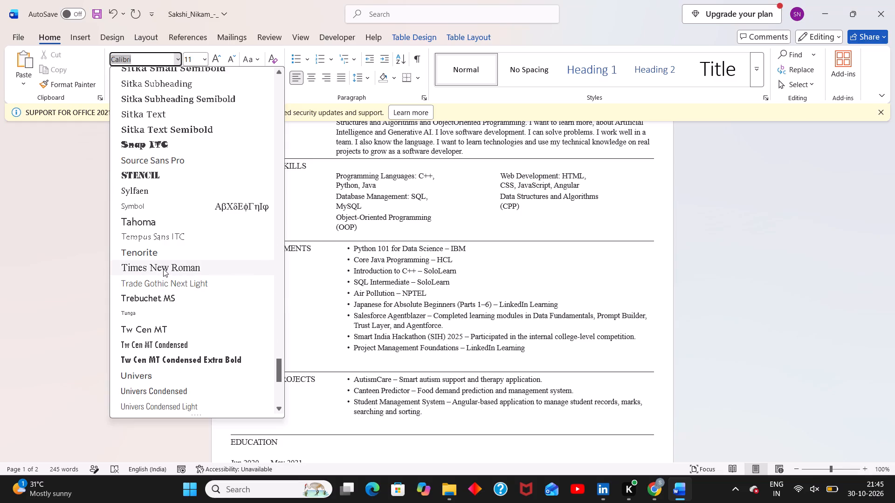
{"action": "left_click", "coordinate": [163, 269]}
Set the text of the whole resume, from the name heading down to Languages, to Times New Roman at size 12.
{"action": "scroll", "coordinate": [302, 186], "scroll_direction": "up", "scroll_amount": 6}
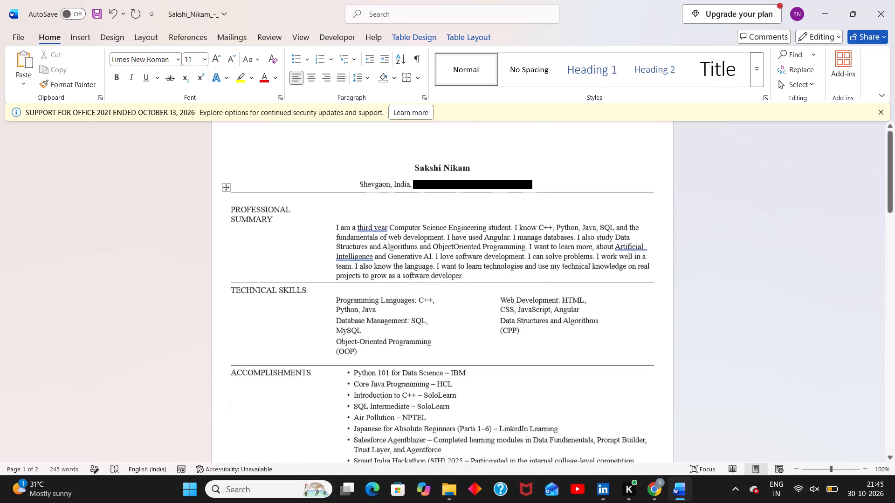
{"action": "scroll", "coordinate": [302, 186], "scroll_direction": "up", "scroll_amount": 4}
{"action": "left_click_drag", "start_coordinate": [307, 184], "coordinate": [354, 229]}
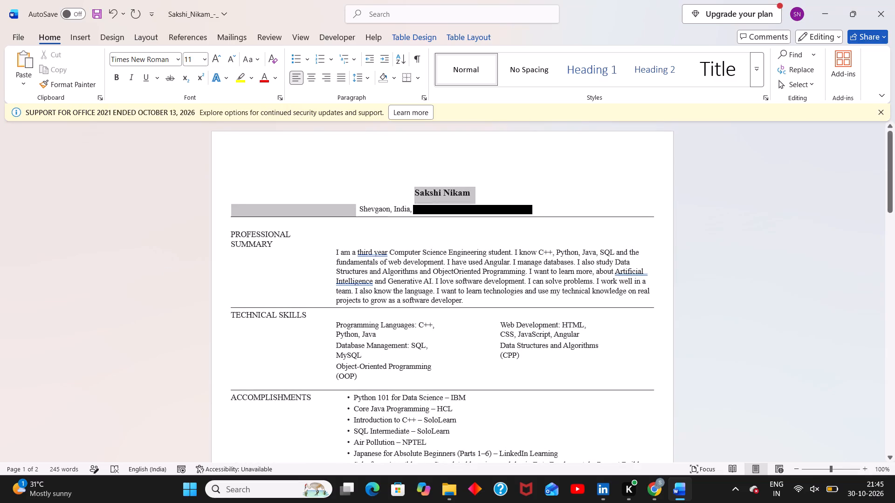
{"action": "left_click_drag", "start_coordinate": [354, 229], "coordinate": [424, 502]}
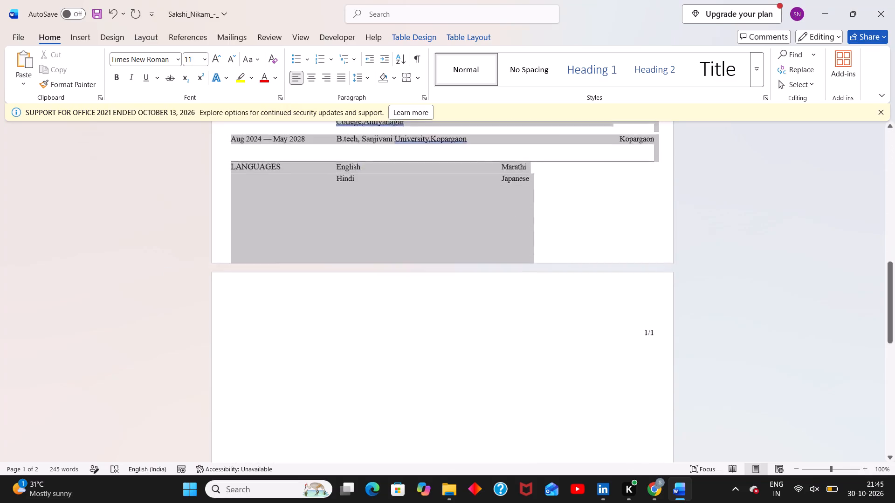
{"action": "left_click_drag", "start_coordinate": [424, 502], "coordinate": [406, 281]}
{"action": "scroll", "coordinate": [406, 281], "scroll_direction": "up", "scroll_amount": 4}
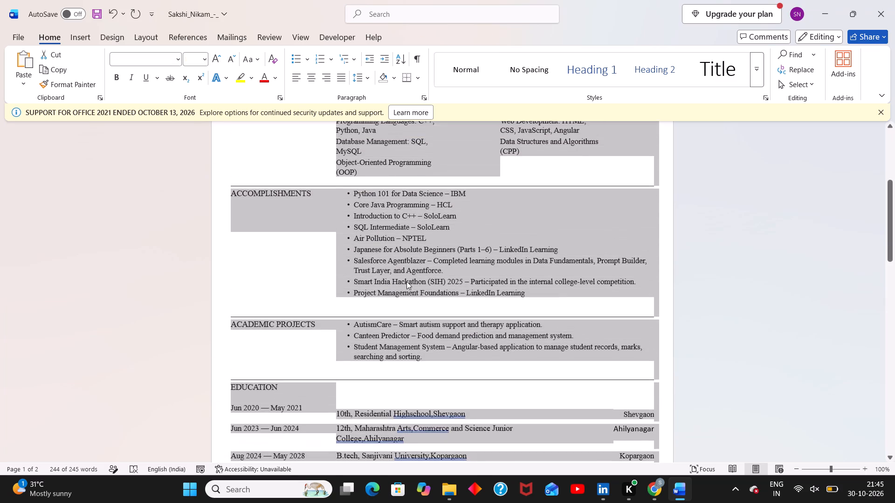
{"action": "left_click", "coordinate": [176, 55]}
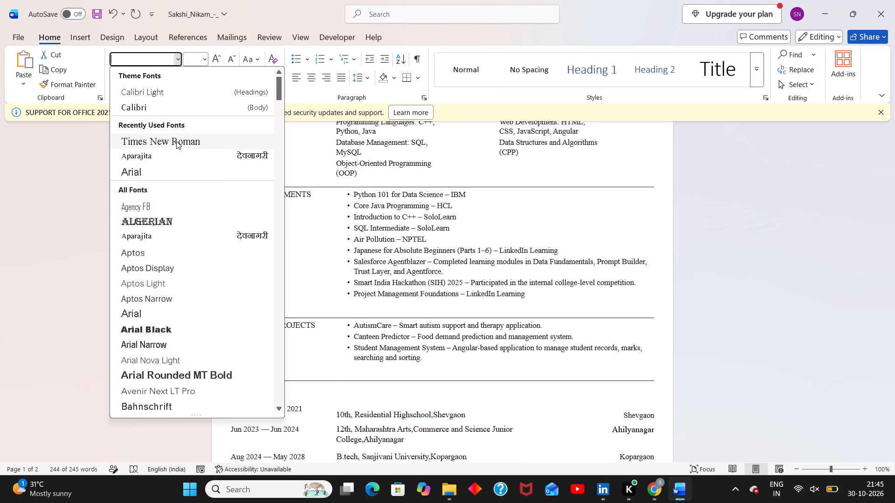
{"action": "left_click", "coordinate": [176, 141]}
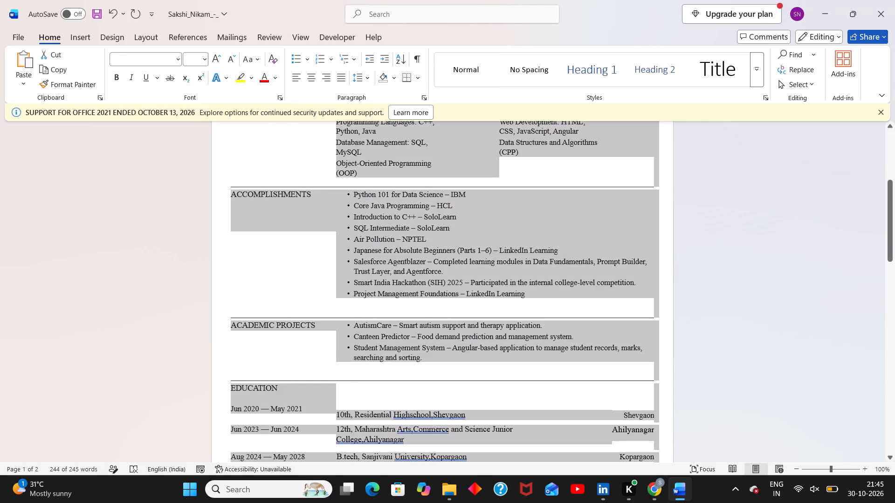
{"action": "left_click", "coordinate": [177, 61]}
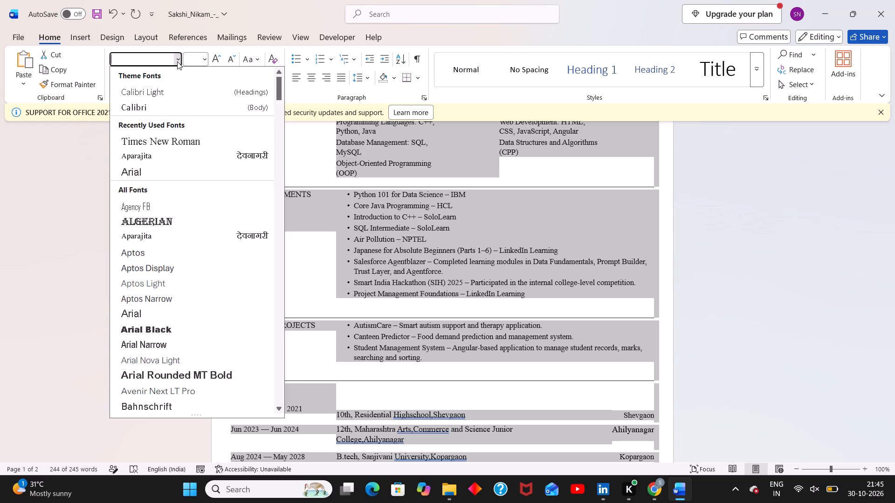
{"action": "left_click", "coordinate": [166, 141]}
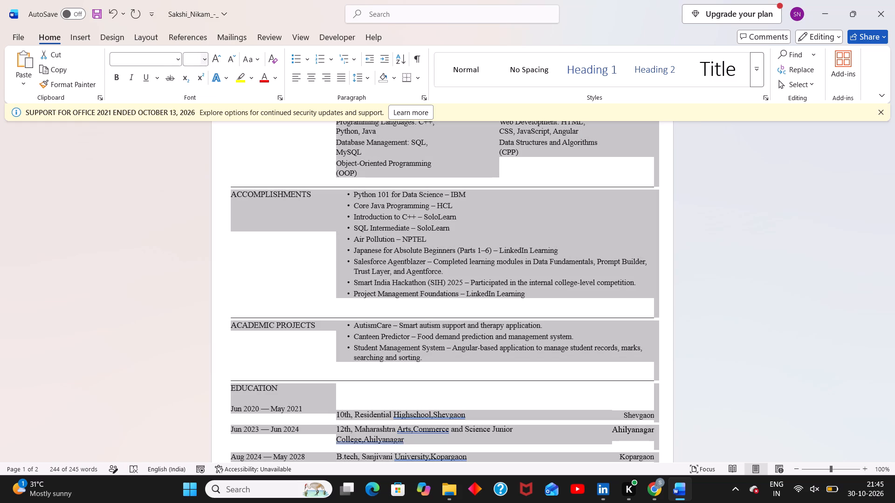
{"action": "left_click", "coordinate": [204, 61]}
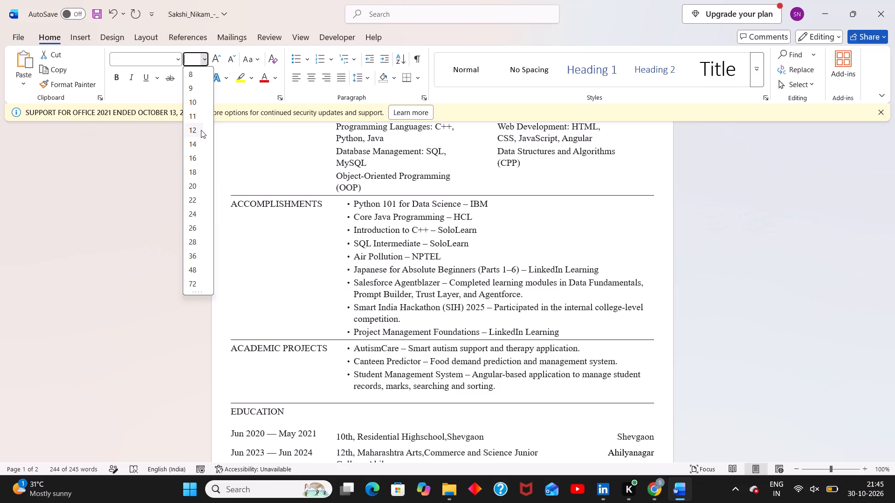
{"action": "left_click", "coordinate": [201, 130]}
{"action": "left_click", "coordinate": [326, 274]}
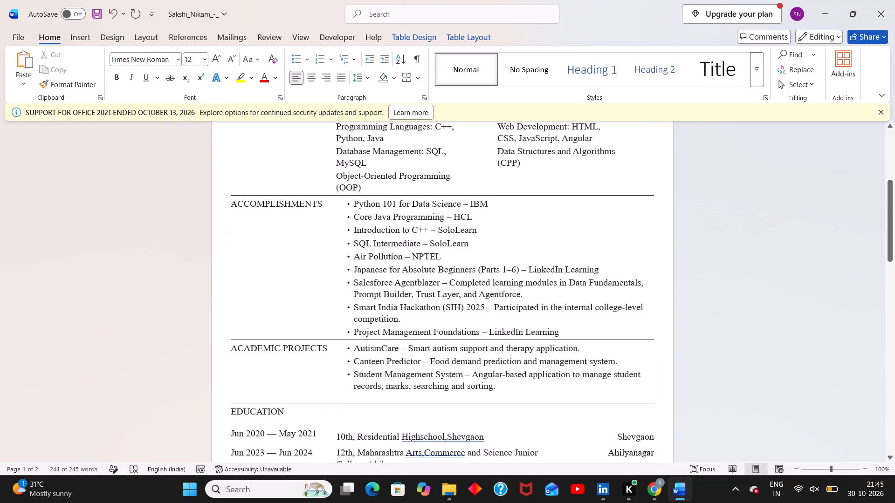
Review the resume's layout and page overflow at 80% zoom, from the name heading down to Languages.
{"action": "scroll", "coordinate": [319, 278], "scroll_direction": "down", "scroll_amount": 2, "text": "ctrl"}
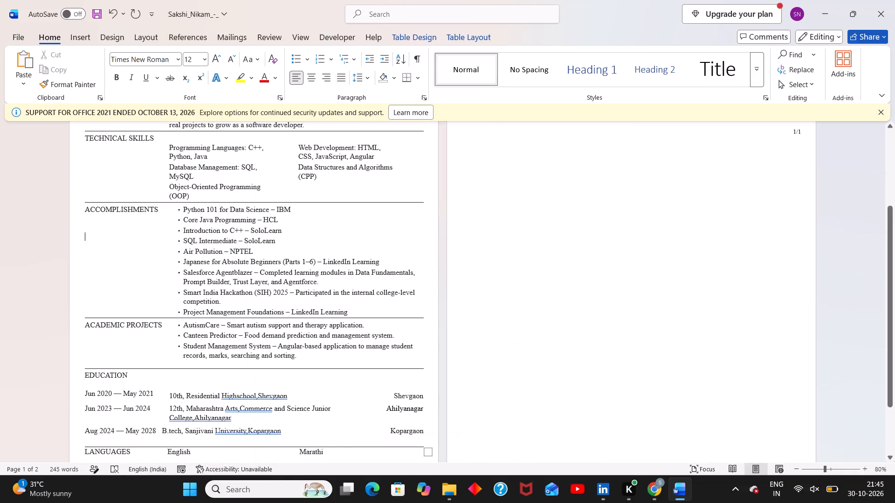
{"action": "scroll", "coordinate": [384, 291], "scroll_direction": "up", "scroll_amount": 3}
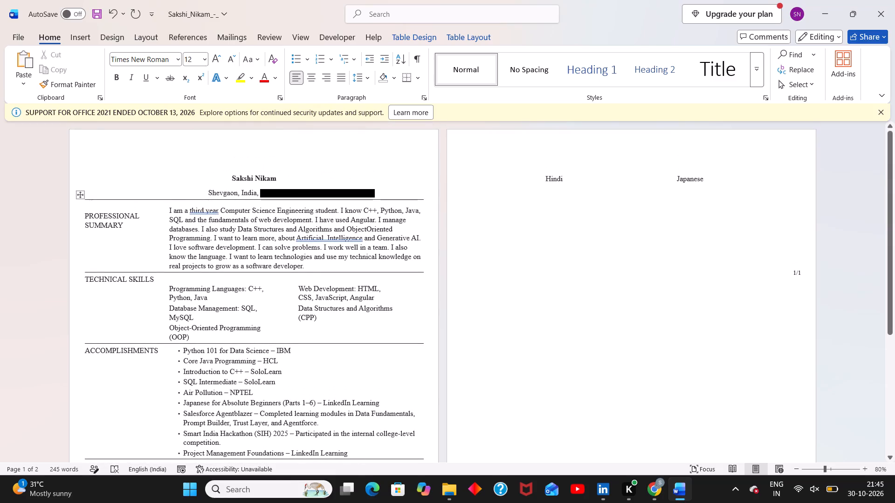
{"action": "scroll", "coordinate": [384, 291], "scroll_direction": "down", "scroll_amount": 3}
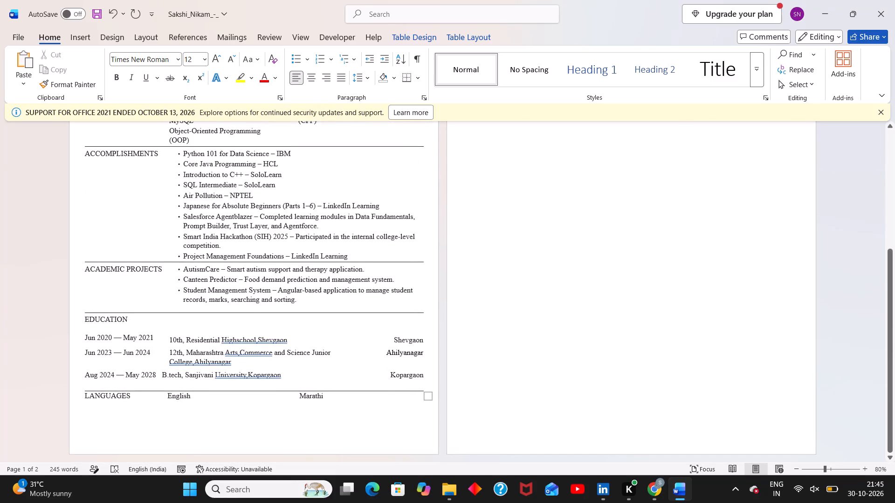
{"action": "scroll", "coordinate": [384, 291], "scroll_direction": "down", "scroll_amount": 1}
{"action": "scroll", "coordinate": [384, 291], "scroll_direction": "up", "scroll_amount": 1}
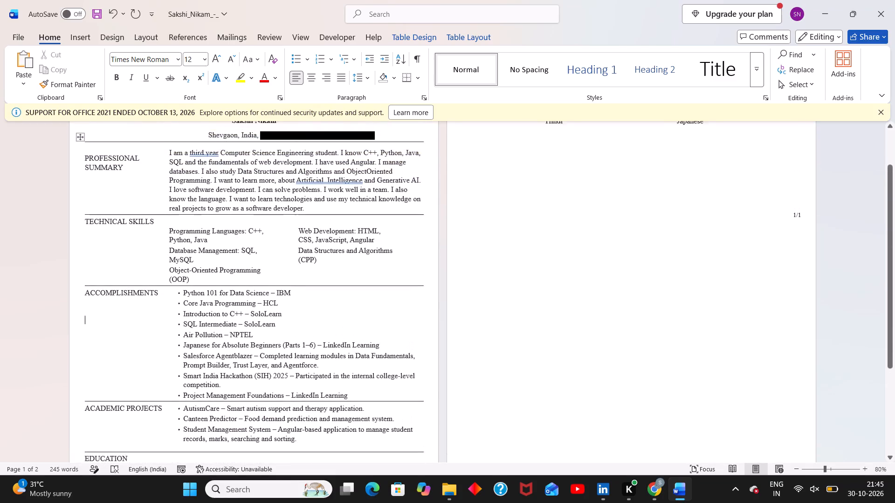
{"action": "scroll", "coordinate": [384, 291], "scroll_direction": "up", "scroll_amount": 2}
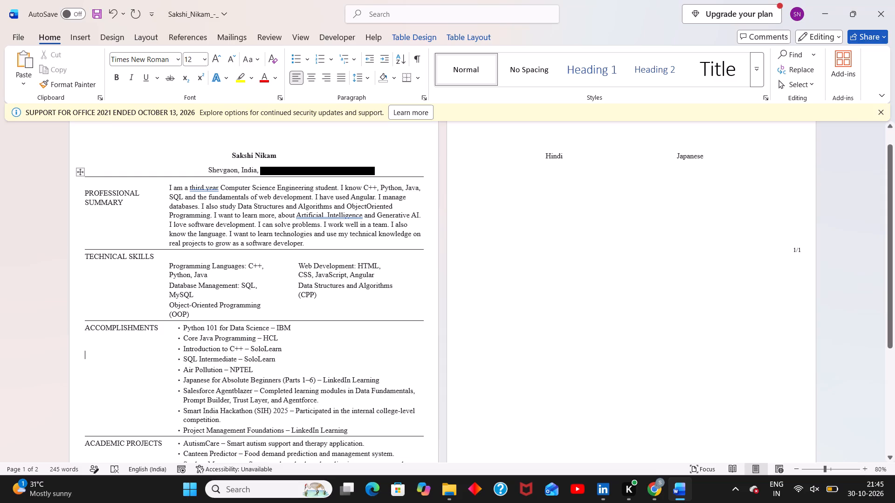
{"action": "scroll", "coordinate": [191, 155], "scroll_direction": "up", "scroll_amount": 1}
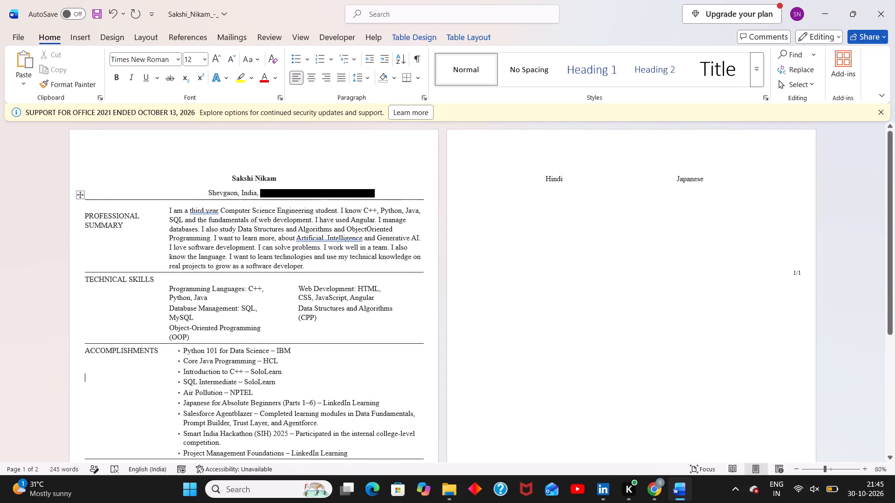
Add trailing spaces after the TECHNICAL SKILLS heading text in its table cell.
{"action": "scroll", "coordinate": [157, 218], "scroll_direction": "down", "scroll_amount": 1}
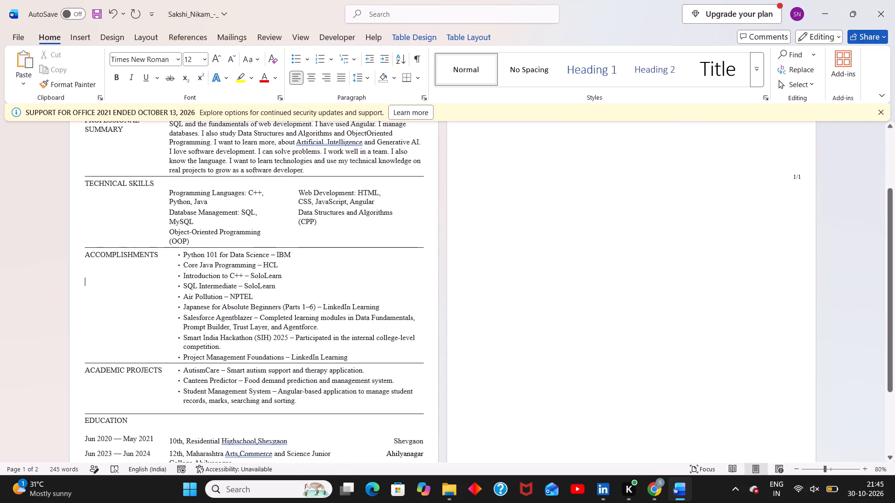
{"action": "left_click", "coordinate": [168, 192]}
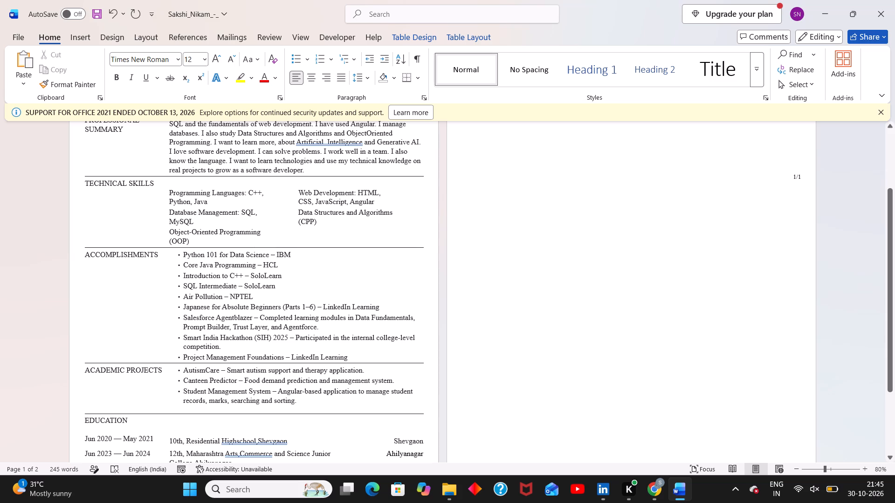
{"action": "left_click", "coordinate": [167, 186]}
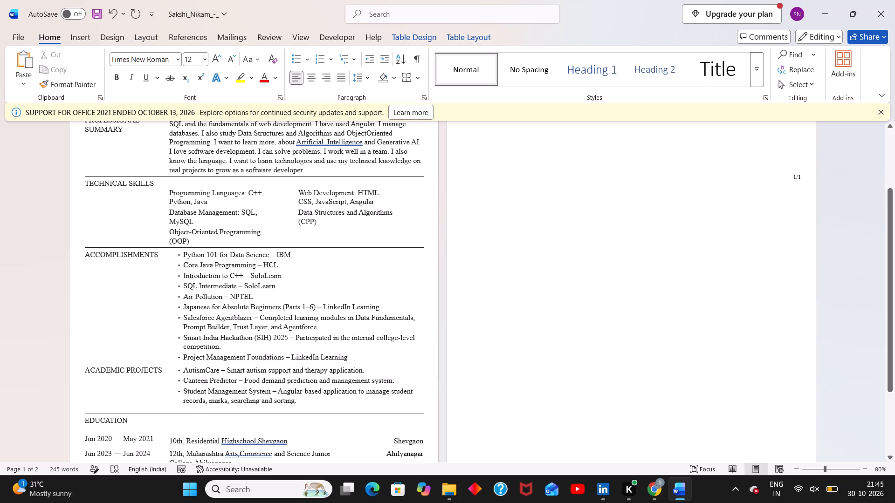
{"action": "left_click", "coordinate": [165, 191]}
{"action": "key", "text": "Down"}
{"action": "key", "text": "Up"}
{"action": "key", "text": "space"}
{"action": "key", "text": "space"}
{"action": "key", "text": "space"}
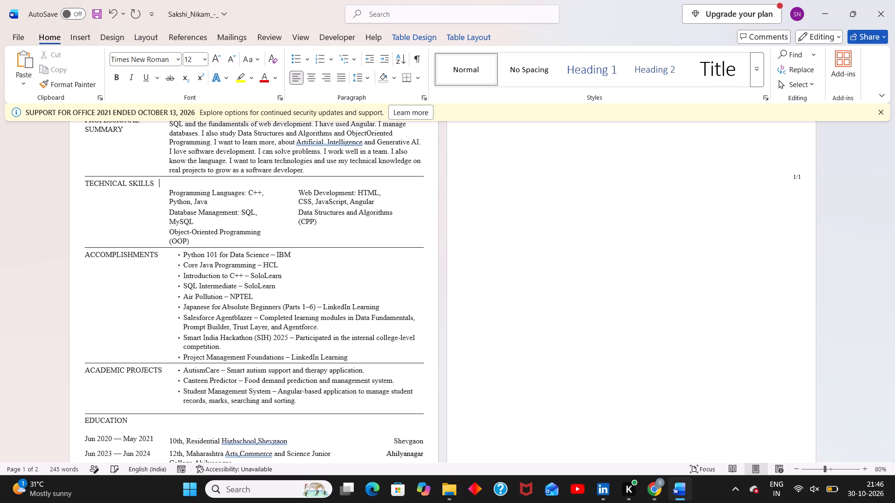
{"action": "key", "text": "space"}
{"action": "key", "text": "space"}
{"action": "key", "text": "space"}
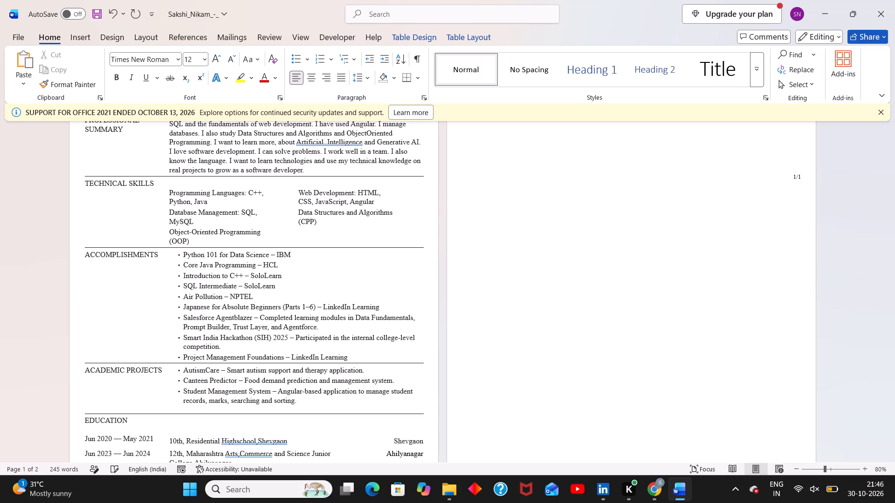
{"action": "key", "text": "space"}
{"action": "left_click", "coordinate": [166, 183]}
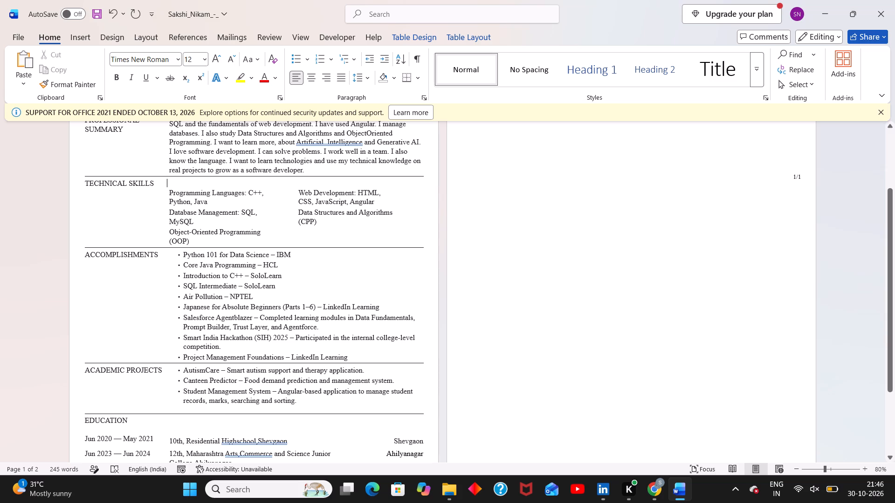
{"action": "key", "text": "space"}
{"action": "key", "text": "space"}
{"action": "key", "text": "space"}
{"action": "key", "text": "space"}
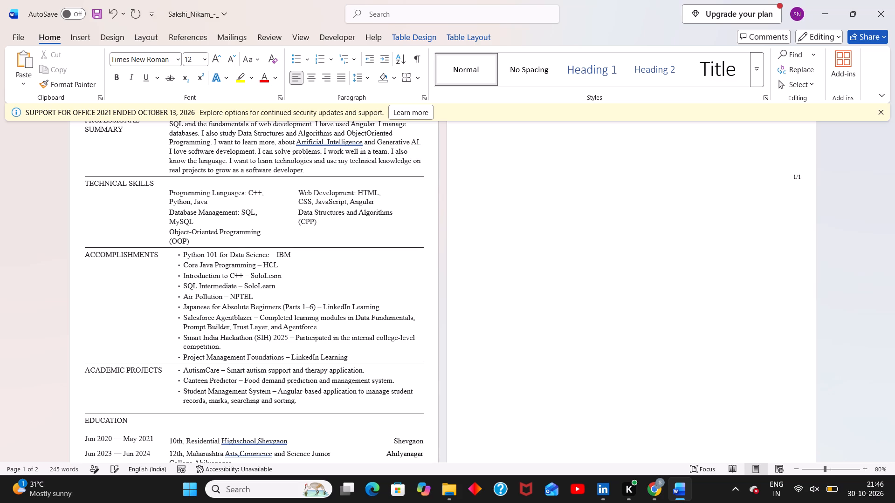
Remove the blank line above "Programming Languages: C++, Python, Java" under Technical Skills.
{"action": "left_click", "coordinate": [169, 193]}
{"action": "left_click", "coordinate": [198, 185]}
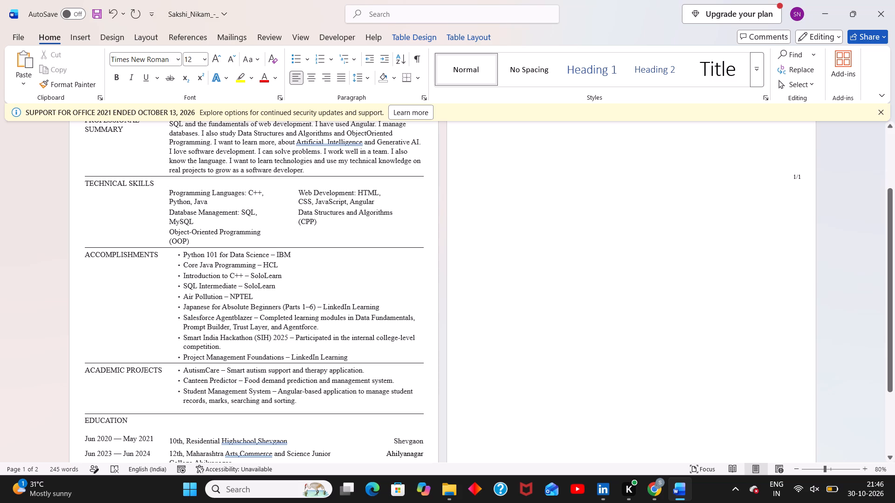
{"action": "key", "text": "Down"}
{"action": "key", "text": "BackSpace"}
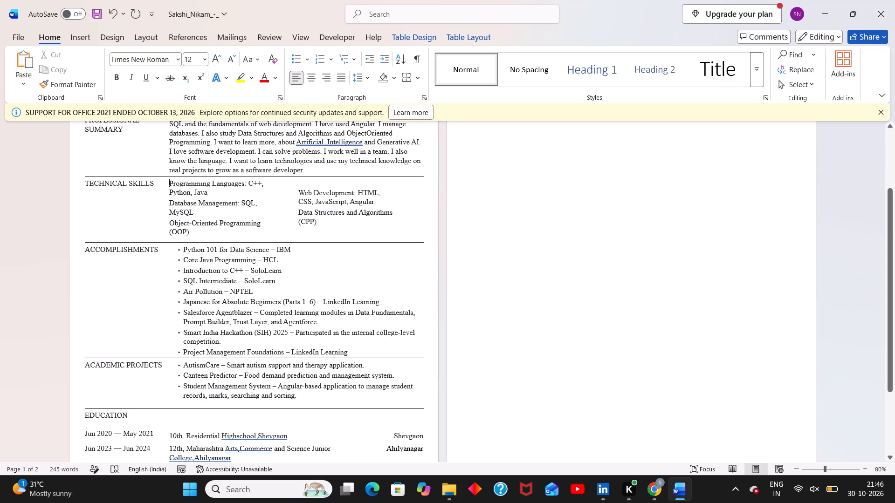
Remove the blank line above "Web Development: HTML, CSS, JavaScript, Angular" under Technical Skills and check the resulting page layout.
{"action": "left_click", "coordinate": [294, 189]}
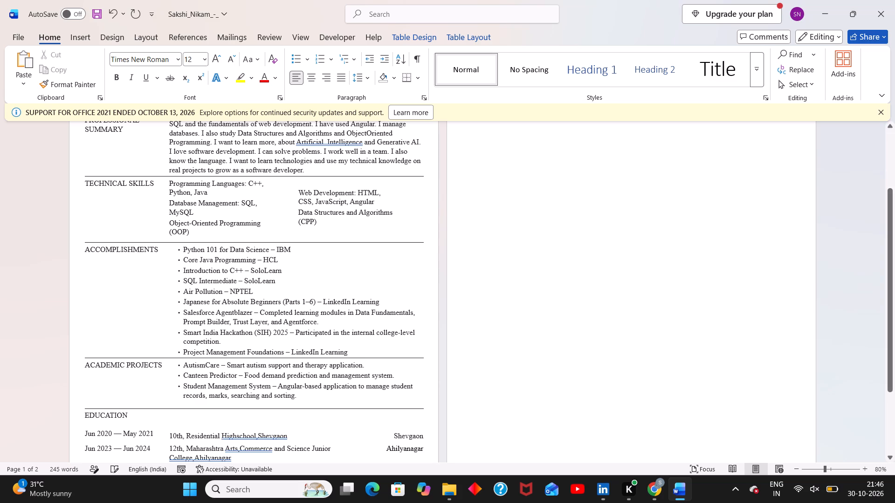
{"action": "left_click", "coordinate": [296, 191]}
{"action": "key", "text": "Right"}
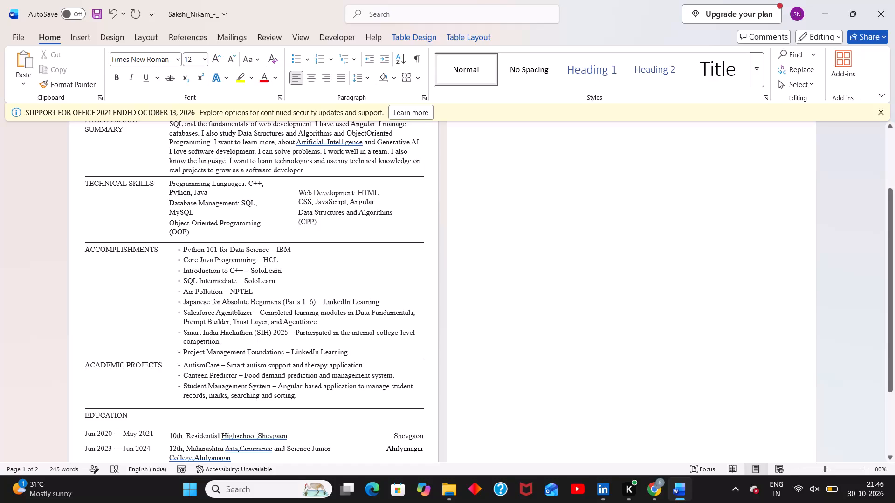
{"action": "left_click", "coordinate": [311, 196]}
{"action": "key", "text": "Left"}
{"action": "key", "text": "Left"}
{"action": "key", "text": "Left"}
{"action": "key", "text": "BackSpace"}
{"action": "scroll", "coordinate": [303, 241], "scroll_direction": "up", "scroll_amount": 1}
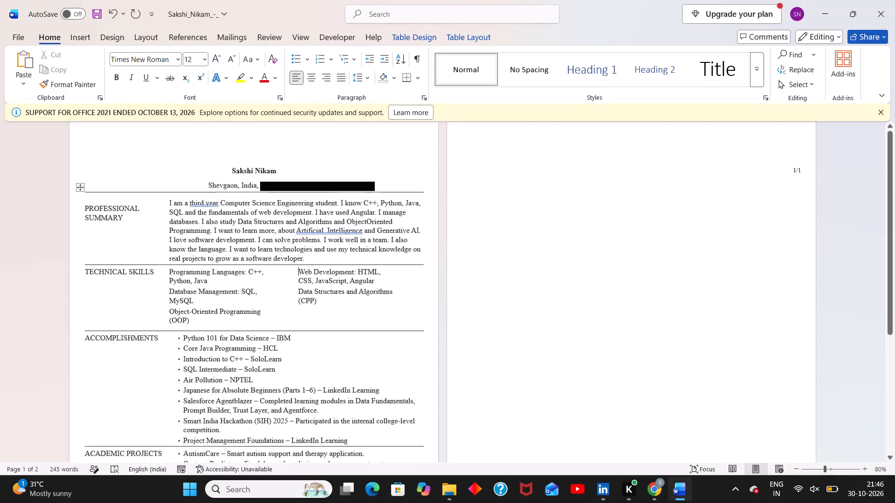
{"action": "scroll", "coordinate": [303, 241], "scroll_direction": "up", "scroll_amount": 1}
{"action": "scroll", "coordinate": [303, 221], "scroll_direction": "down", "scroll_amount": 1}
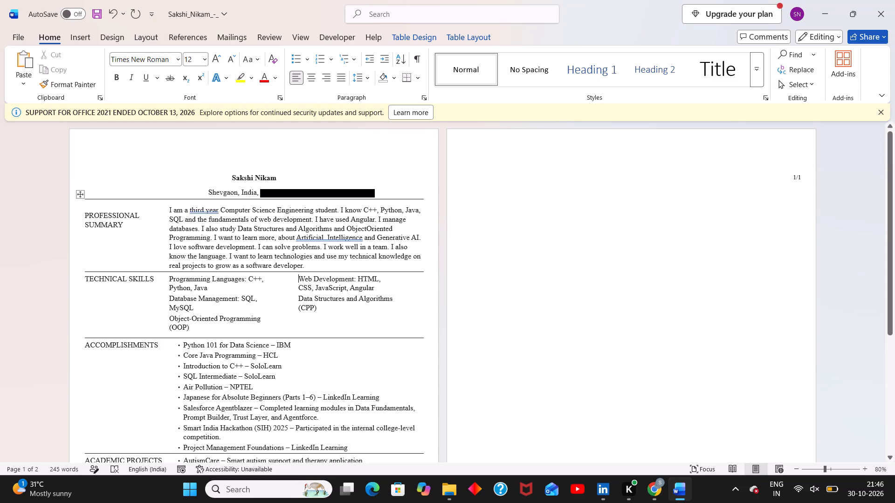
{"action": "scroll", "coordinate": [273, 228], "scroll_direction": "down", "scroll_amount": 3}
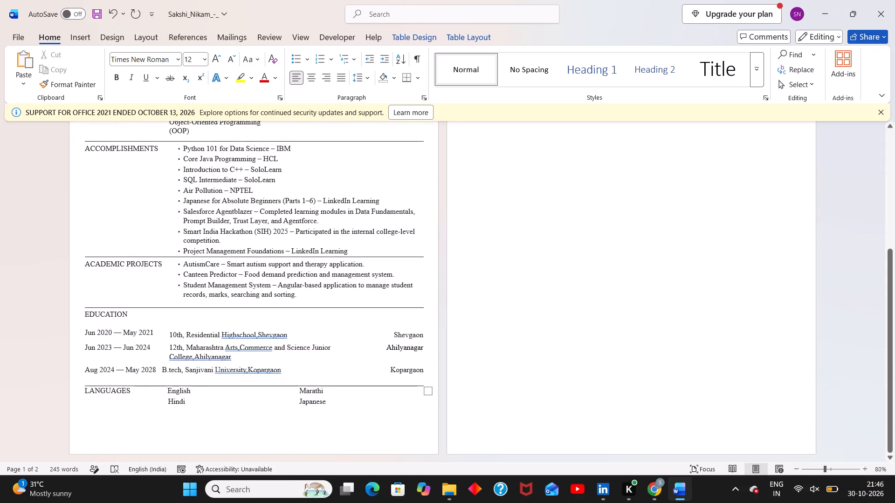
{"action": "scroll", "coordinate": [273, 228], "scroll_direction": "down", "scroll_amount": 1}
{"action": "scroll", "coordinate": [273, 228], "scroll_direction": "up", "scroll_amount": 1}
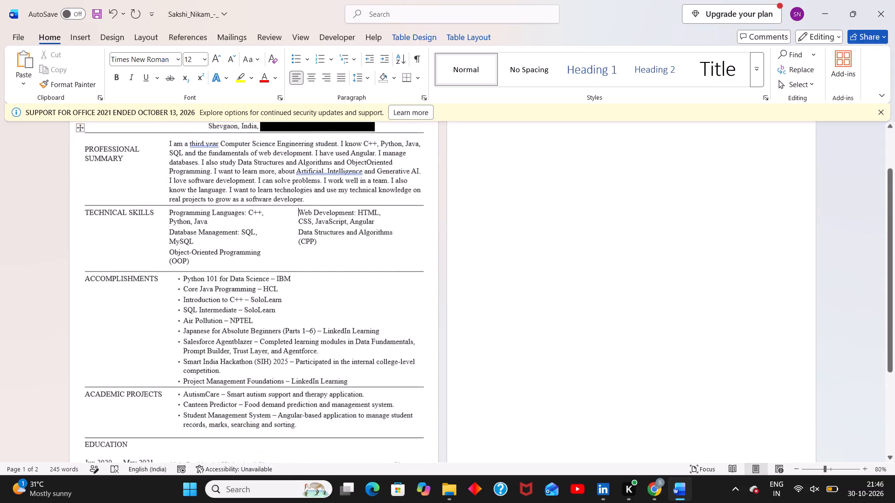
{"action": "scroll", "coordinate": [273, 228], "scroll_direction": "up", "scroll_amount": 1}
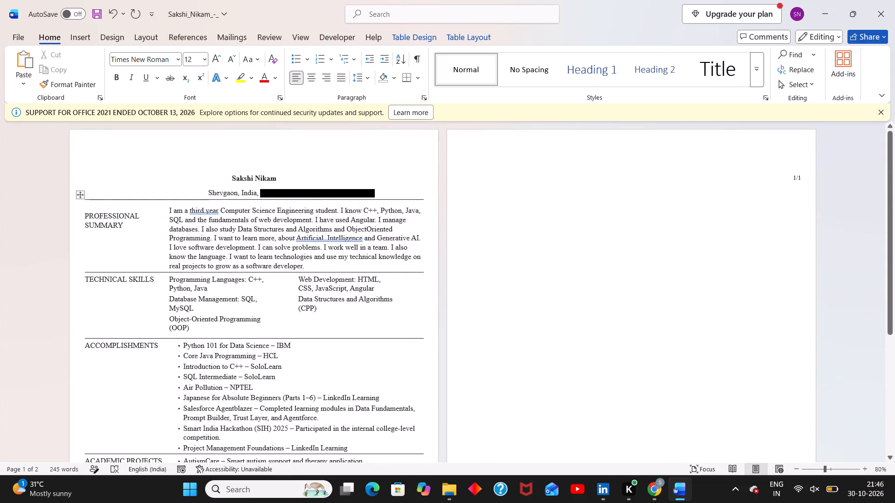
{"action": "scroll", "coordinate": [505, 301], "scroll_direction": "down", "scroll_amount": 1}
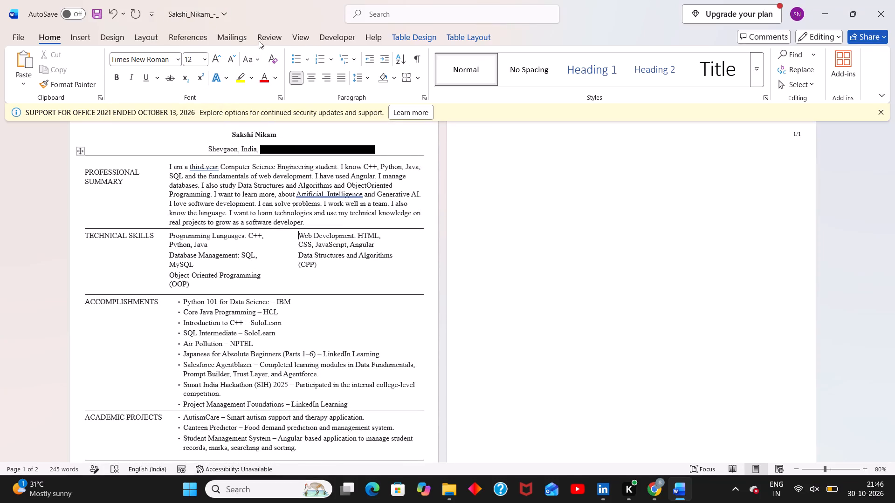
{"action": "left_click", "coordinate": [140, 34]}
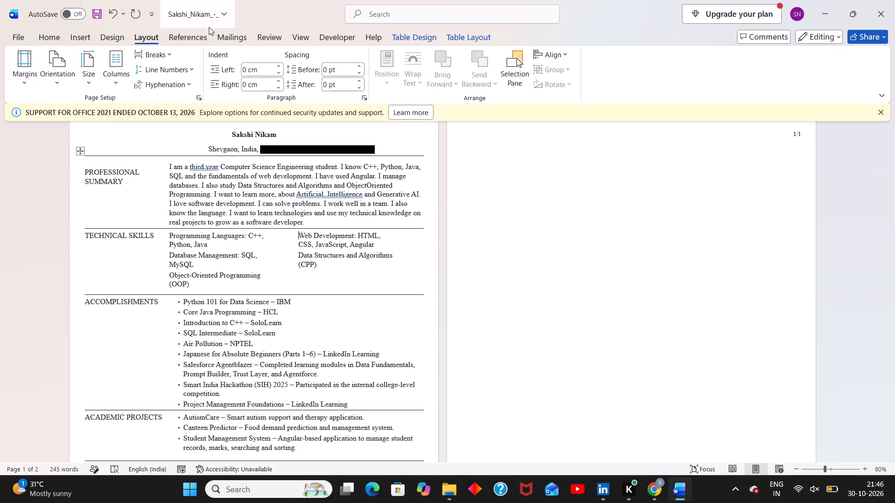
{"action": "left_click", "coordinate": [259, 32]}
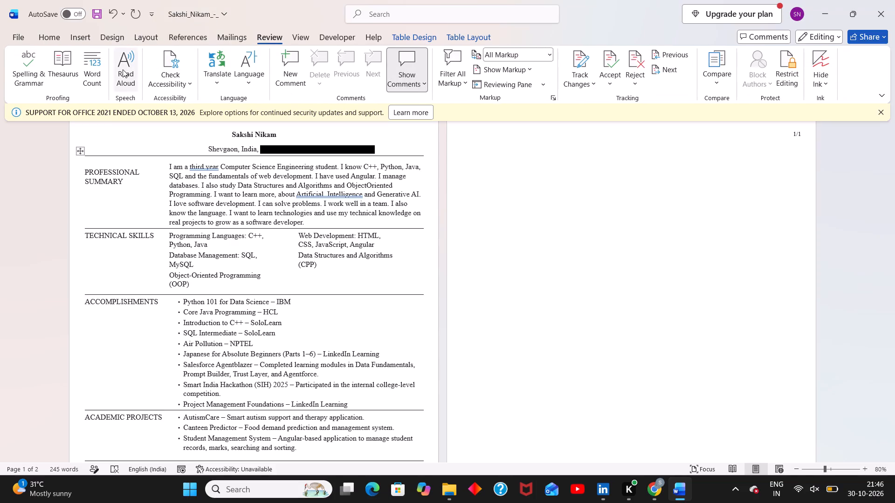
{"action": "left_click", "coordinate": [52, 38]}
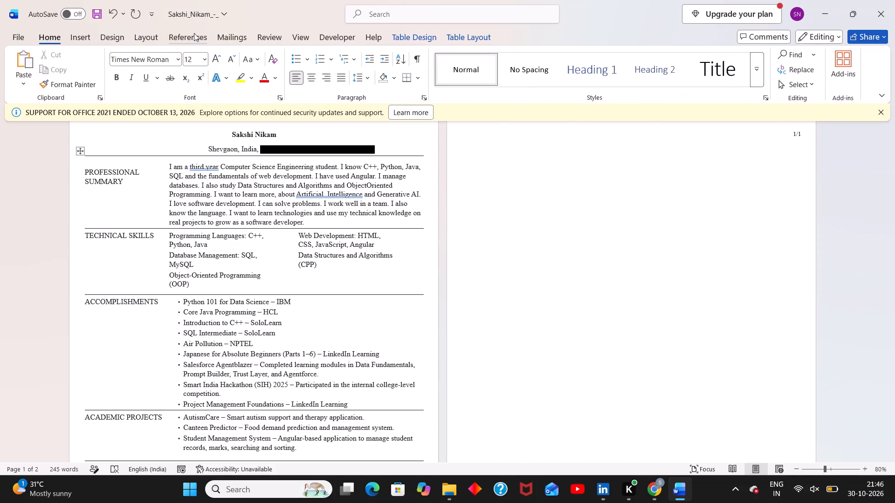
Preview the resume in Read Mode and Web Layout, return to Print Layout, and check the page from the name heading to Languages.
{"action": "left_click", "coordinate": [308, 37]}
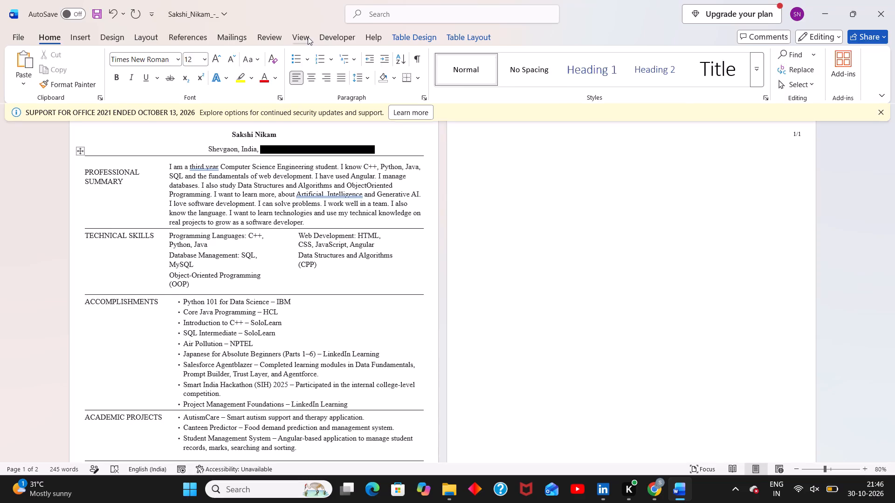
{"action": "left_click", "coordinate": [26, 74]}
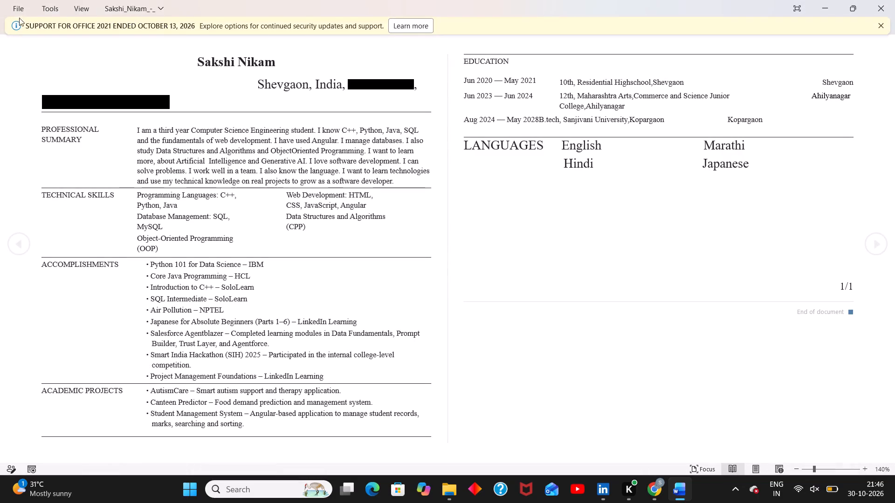
{"action": "left_click", "coordinate": [83, 1]}
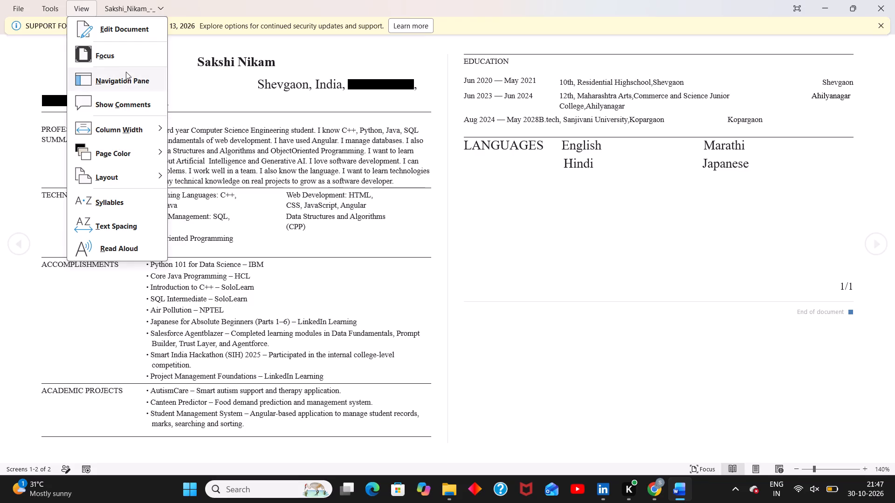
{"action": "left_click", "coordinate": [127, 34]}
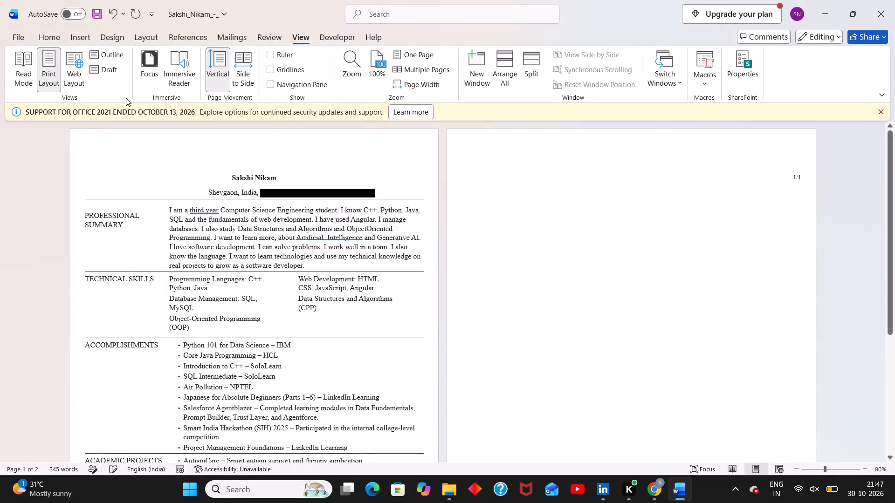
{"action": "left_click", "coordinate": [75, 66]}
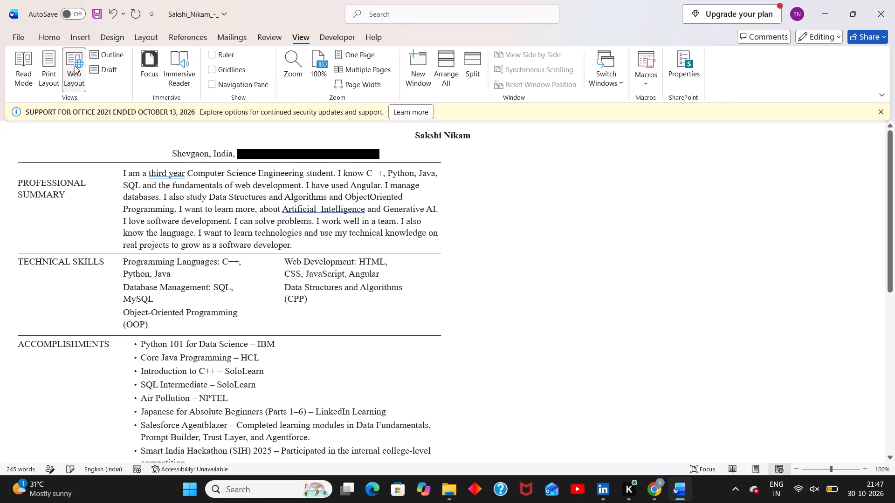
{"action": "left_click", "coordinate": [51, 63]}
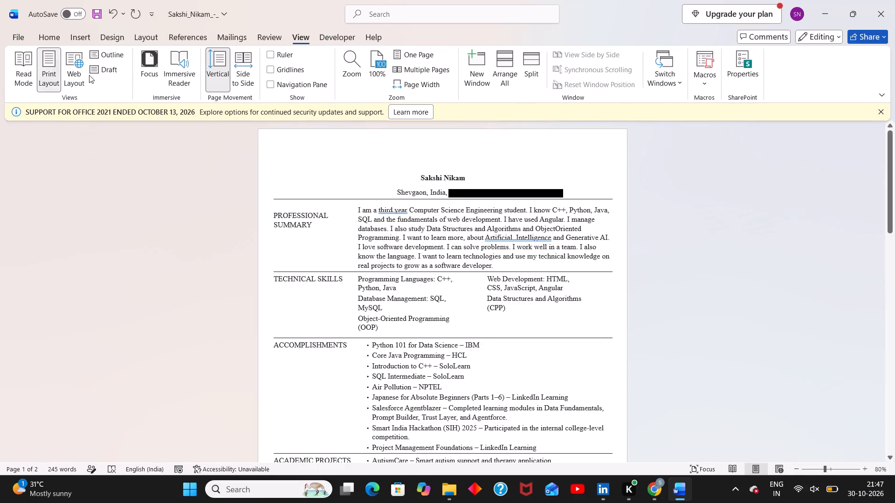
{"action": "scroll", "coordinate": [470, 251], "scroll_direction": "down", "scroll_amount": 1}
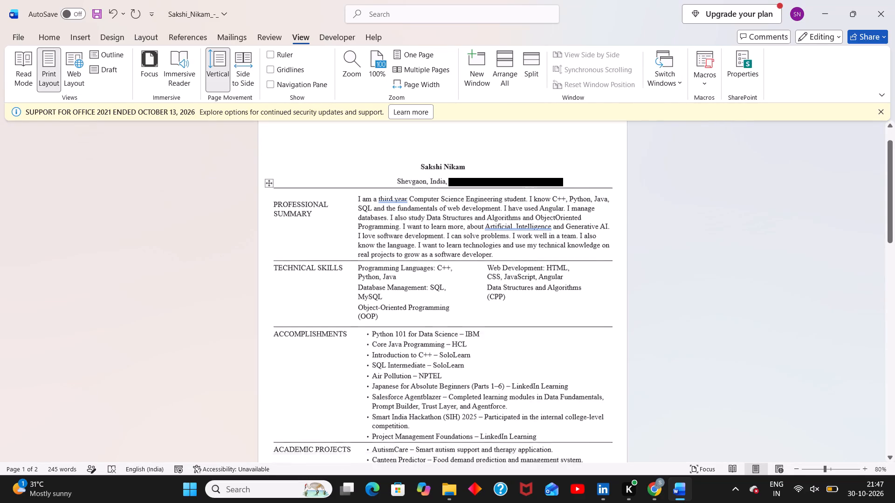
{"action": "scroll", "coordinate": [470, 251], "scroll_direction": "down", "scroll_amount": 3}
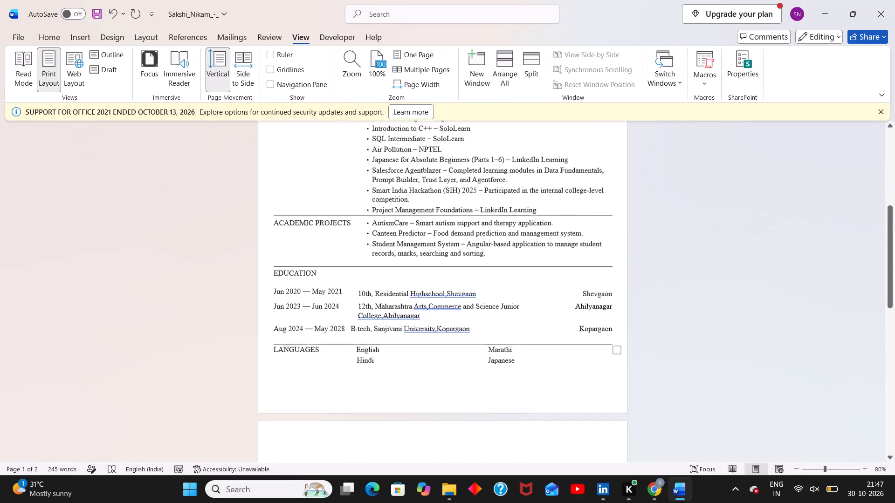
{"action": "scroll", "coordinate": [470, 251], "scroll_direction": "down", "scroll_amount": 1}
{"action": "scroll", "coordinate": [470, 251], "scroll_direction": "up", "scroll_amount": 1}
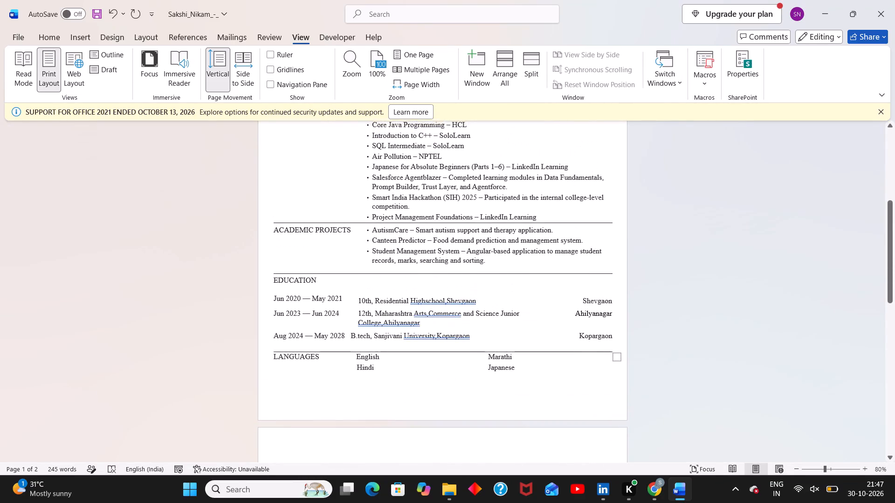
{"action": "scroll", "coordinate": [441, 260], "scroll_direction": "up", "scroll_amount": 1}
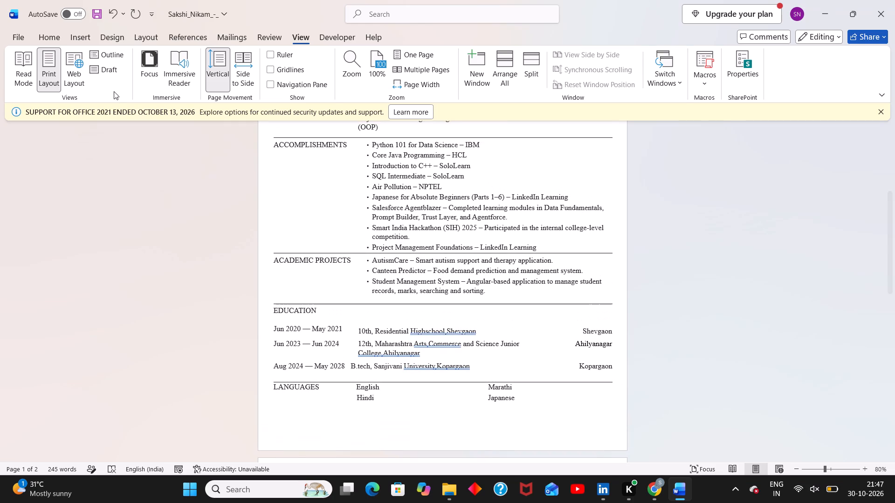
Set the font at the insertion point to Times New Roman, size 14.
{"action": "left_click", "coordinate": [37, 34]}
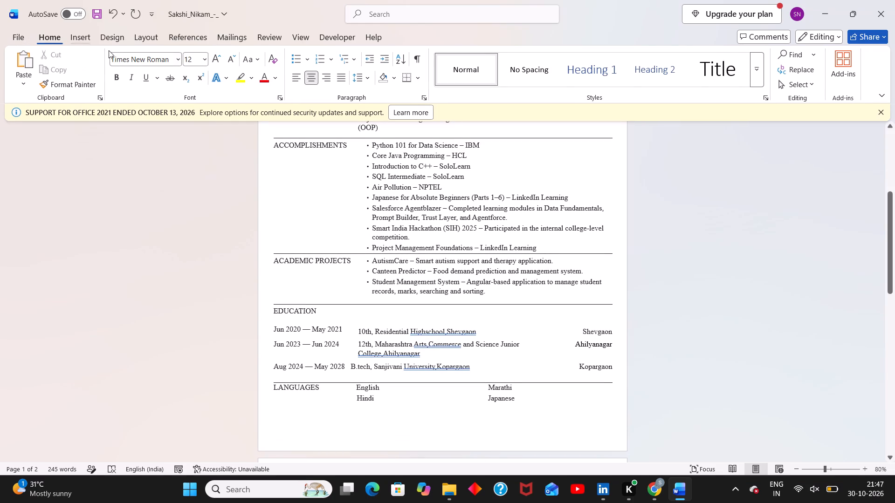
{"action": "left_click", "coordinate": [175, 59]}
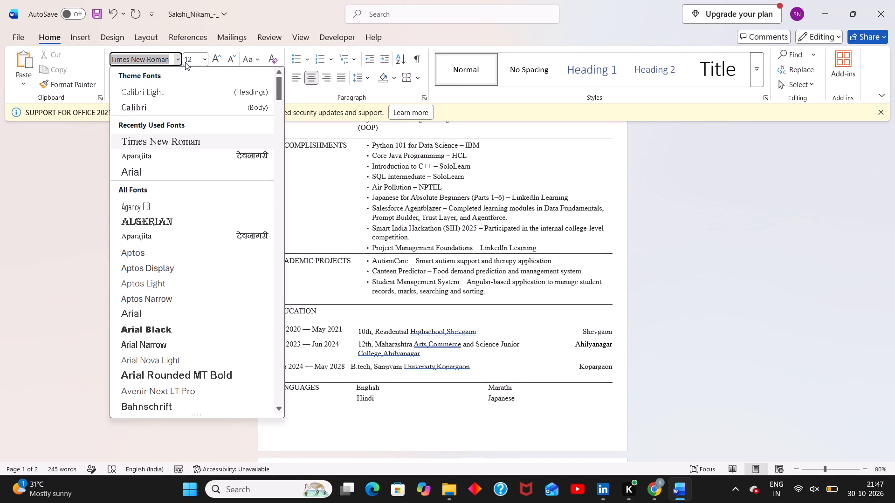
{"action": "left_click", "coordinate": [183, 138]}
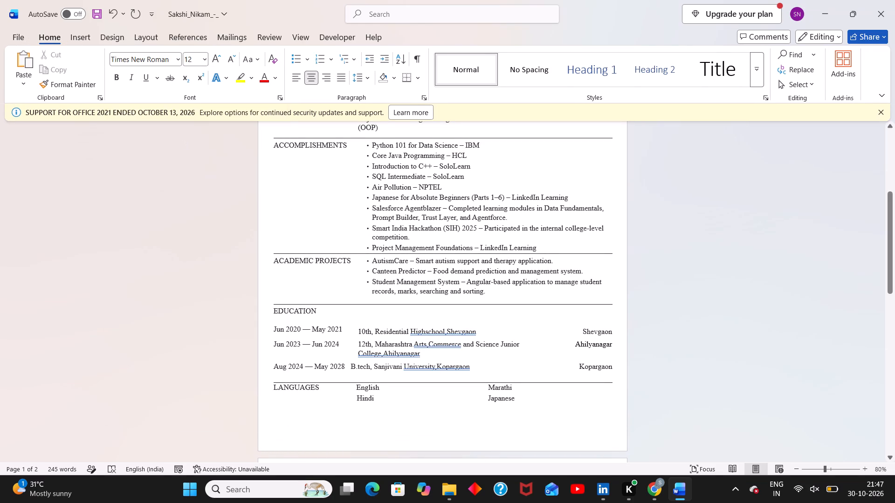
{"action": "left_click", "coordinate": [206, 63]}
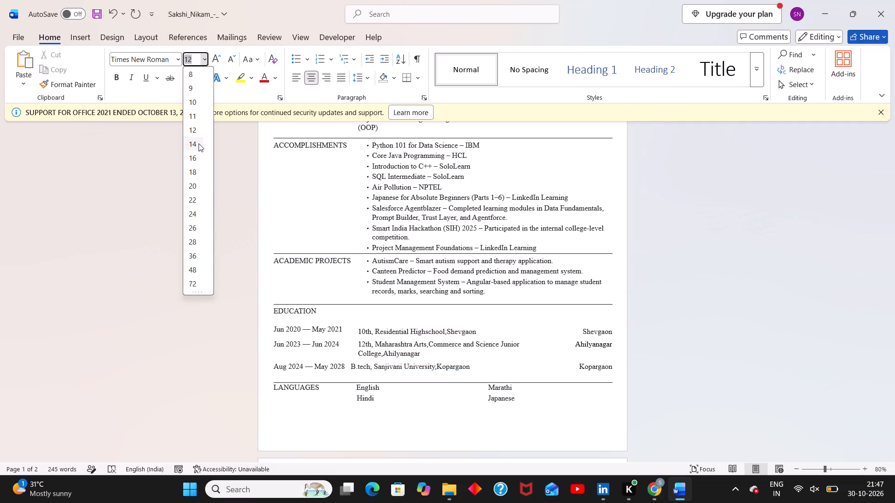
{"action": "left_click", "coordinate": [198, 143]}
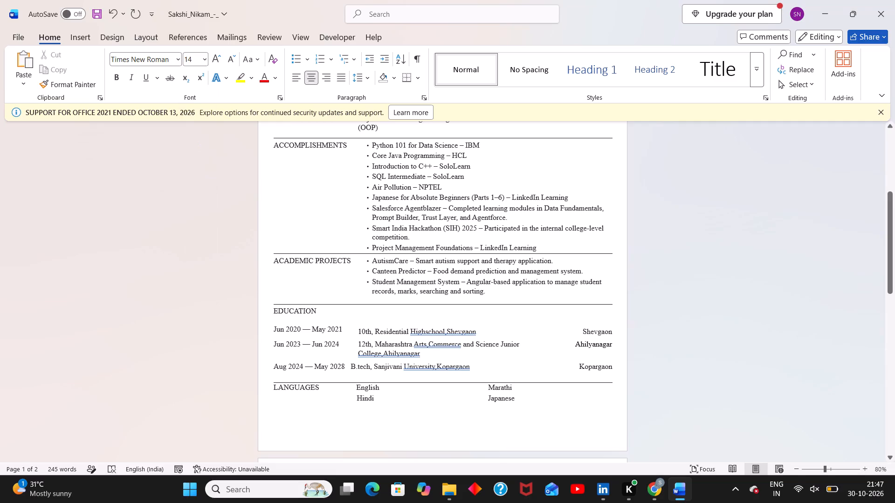
Set all resume text from the name heading through the Languages section to font size 12.
{"action": "scroll", "coordinate": [295, 189], "scroll_direction": "up", "scroll_amount": 2}
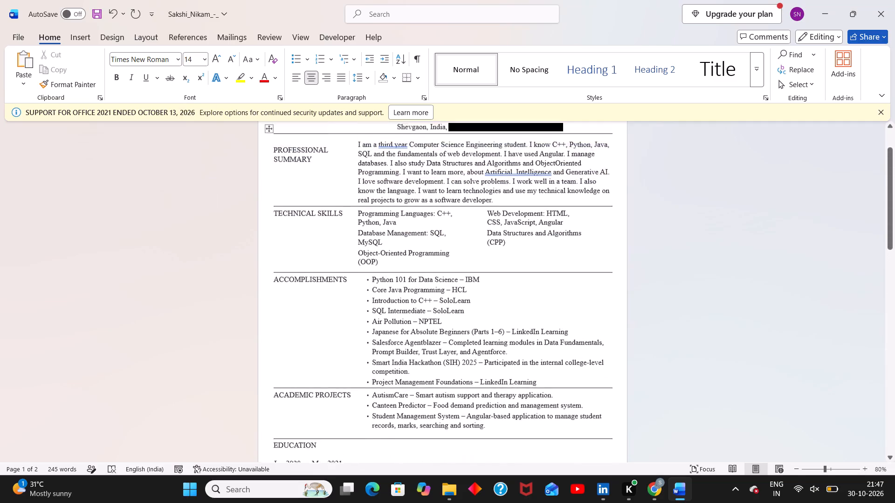
{"action": "scroll", "coordinate": [295, 189], "scroll_direction": "up", "scroll_amount": 1}
{"action": "left_click_drag", "start_coordinate": [413, 173], "coordinate": [477, 344]}
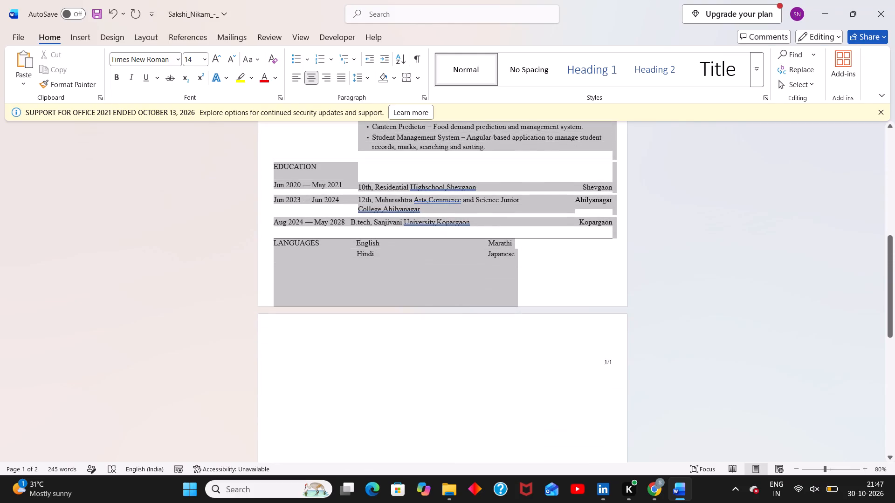
{"action": "left_click_drag", "start_coordinate": [477, 344], "coordinate": [477, 343]}
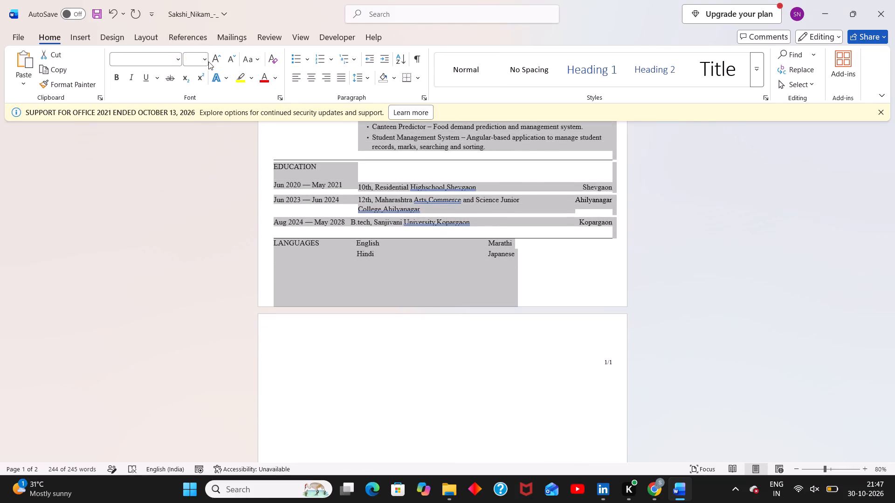
{"action": "left_click", "coordinate": [206, 61]}
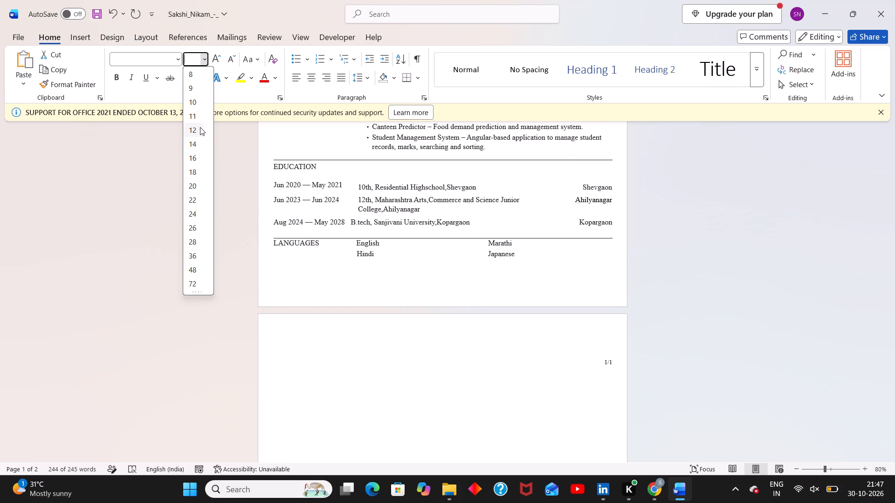
{"action": "left_click", "coordinate": [200, 127]}
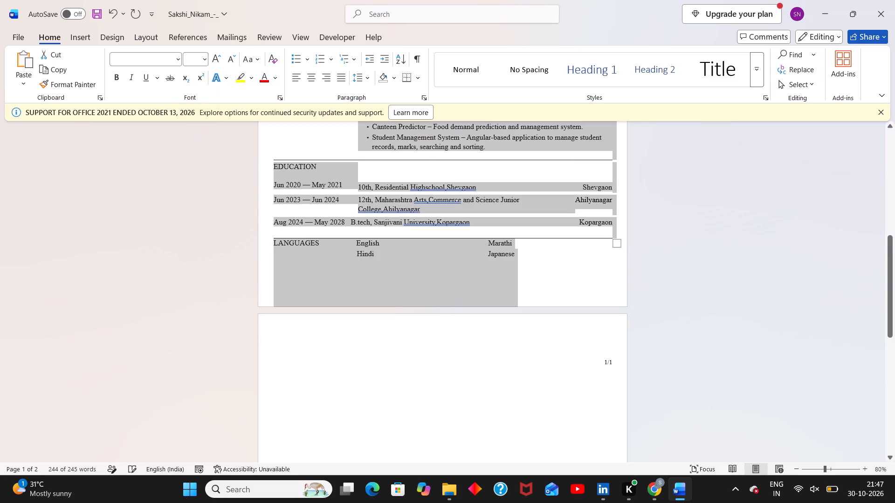
{"action": "left_click", "coordinate": [375, 339]}
Check the resume's layout from Technical Skills onward and examine the extra second page around its 1/1 page number.
{"action": "scroll", "coordinate": [379, 256], "scroll_direction": "up", "scroll_amount": 1}
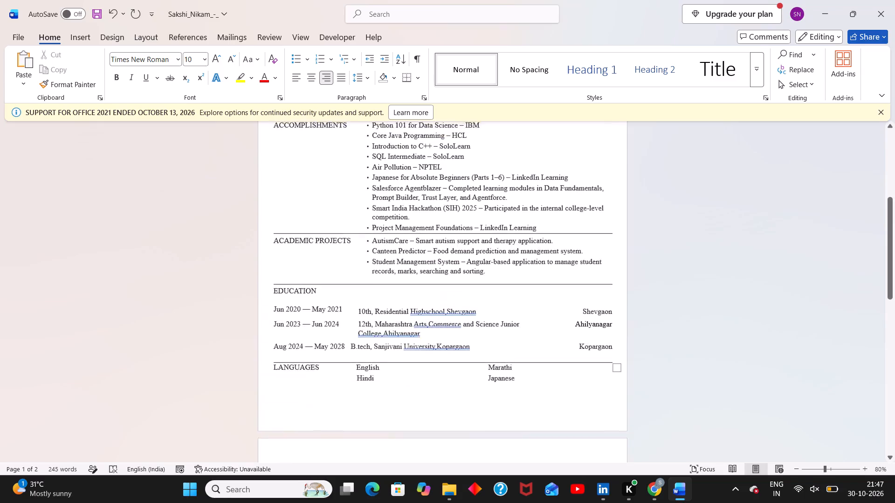
{"action": "scroll", "coordinate": [379, 256], "scroll_direction": "up", "scroll_amount": 2}
{"action": "scroll", "coordinate": [379, 256], "scroll_direction": "down", "scroll_amount": 2}
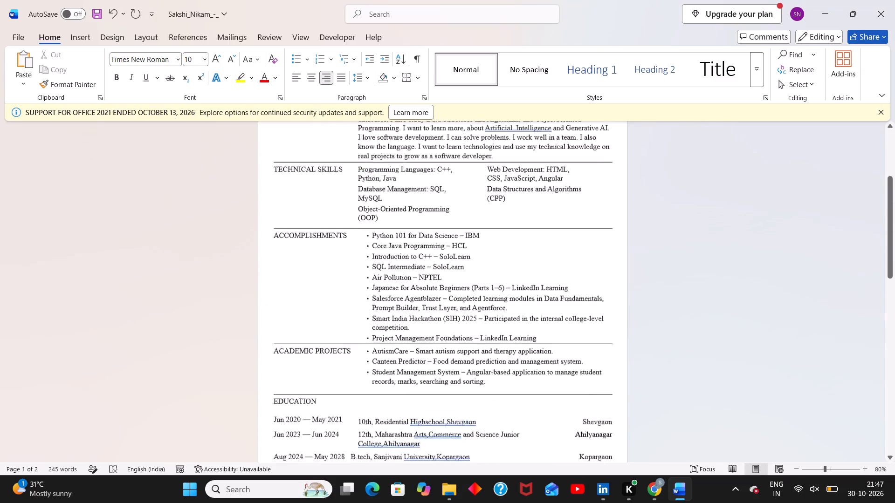
{"action": "scroll", "coordinate": [379, 256], "scroll_direction": "down", "scroll_amount": 2}
{"action": "scroll", "coordinate": [379, 256], "scroll_direction": "right", "scroll_amount": 1}
{"action": "scroll", "coordinate": [379, 256], "scroll_direction": "up", "scroll_amount": 1}
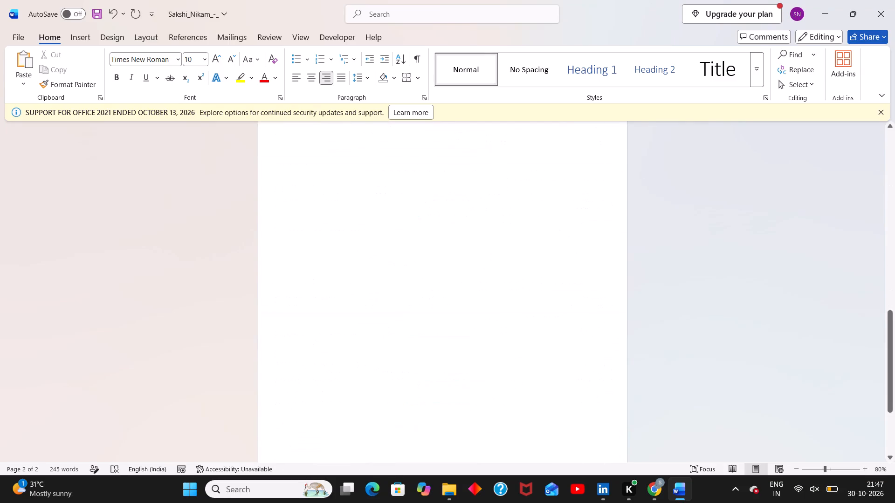
{"action": "left_click", "coordinate": [387, 272]}
{"action": "scroll", "coordinate": [387, 272], "scroll_direction": "up", "scroll_amount": 1}
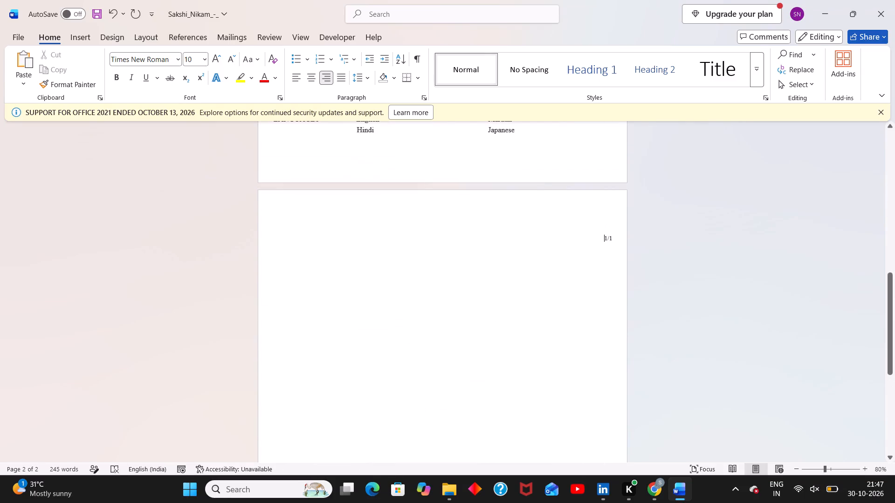
{"action": "left_click", "coordinate": [578, 193]}
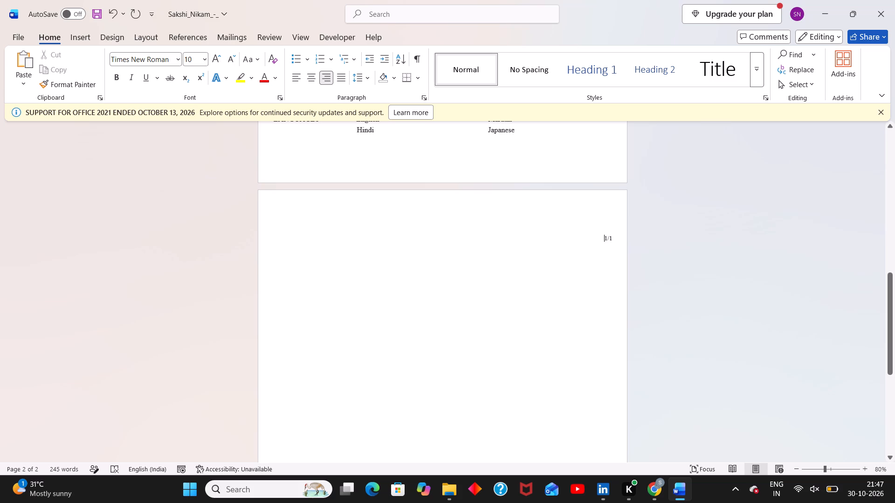
{"action": "right_click", "coordinate": [578, 193]}
{"action": "left_click", "coordinate": [635, 276]}
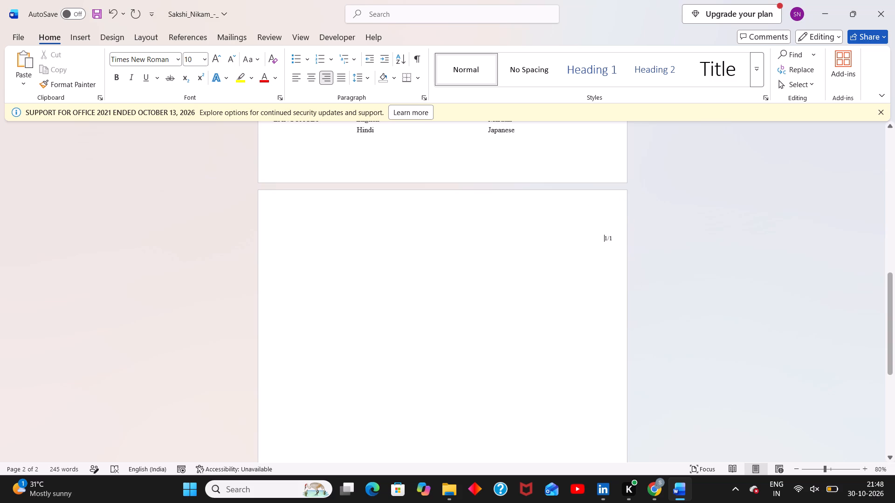
{"action": "scroll", "coordinate": [553, 290], "scroll_direction": "down", "scroll_amount": 4}
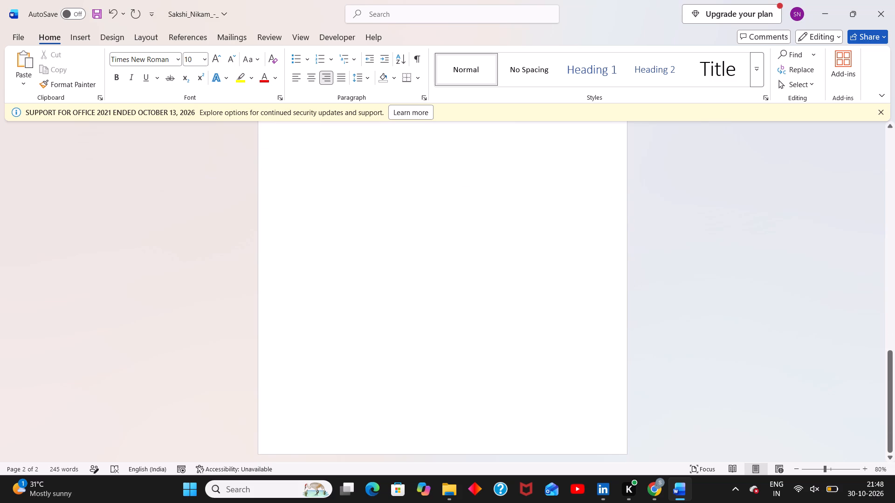
{"action": "left_click", "coordinate": [571, 340]}
{"action": "scroll", "coordinate": [571, 340], "scroll_direction": "up", "scroll_amount": 3}
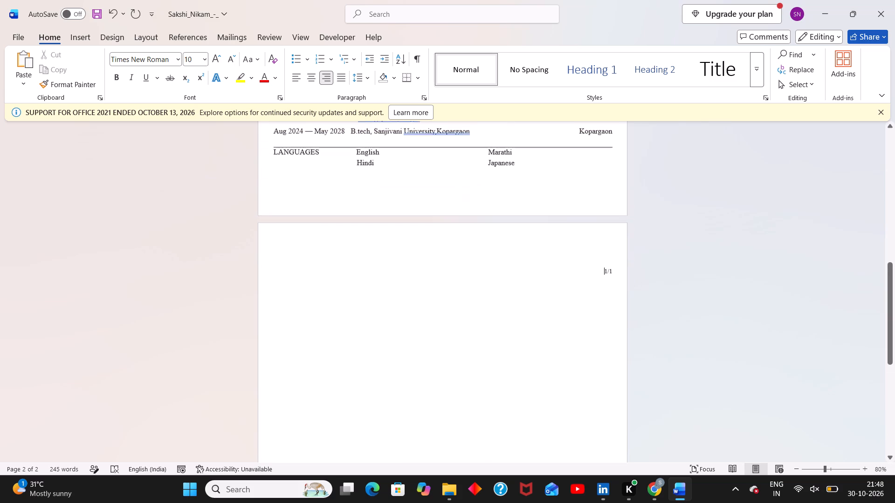
{"action": "left_click", "coordinate": [579, 435]}
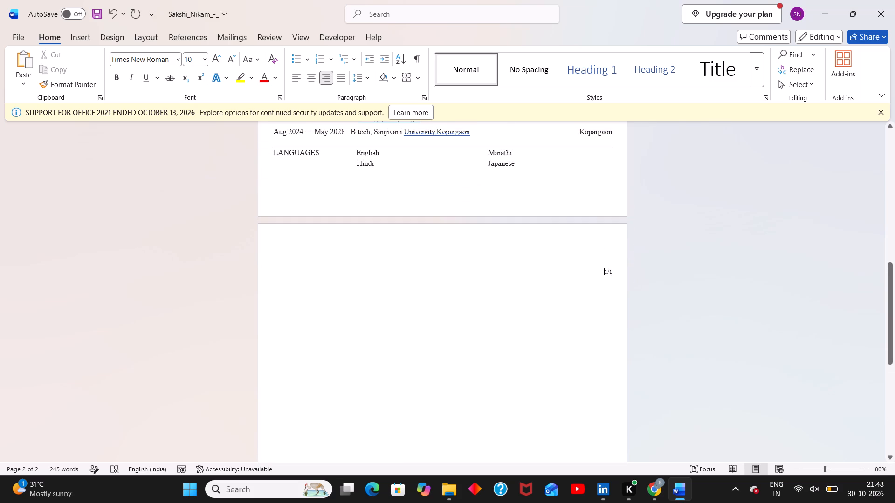
Set the resume document's mode to Editing so that any changes can be made.
{"action": "left_click", "coordinate": [590, 338]}
{"action": "scroll", "coordinate": [505, 223], "scroll_direction": "up", "scroll_amount": 3}
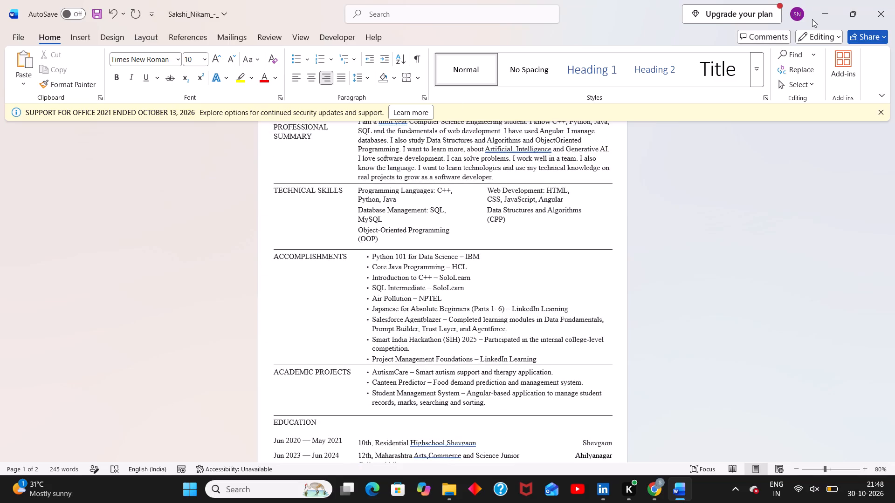
{"action": "left_click", "coordinate": [815, 32]}
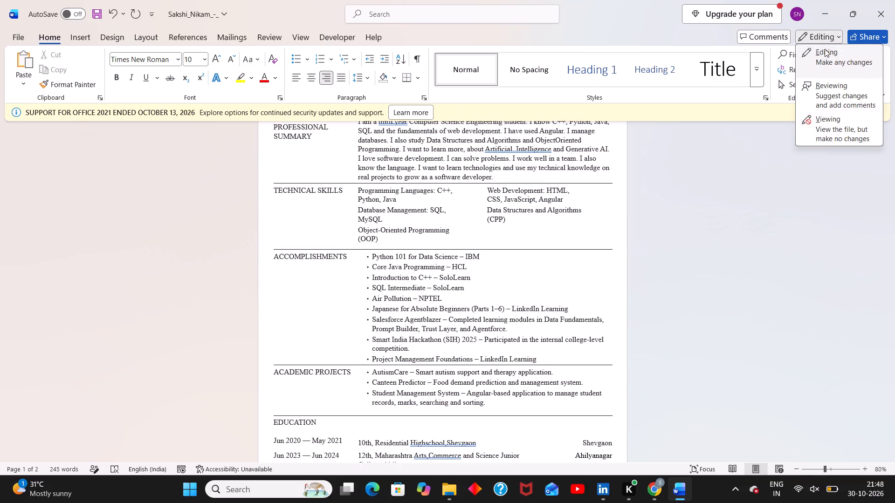
{"action": "left_click", "coordinate": [825, 49]}
Dismiss the Office 2021 end-of-support notice above the resume.
{"action": "scroll", "coordinate": [768, 216], "scroll_direction": "up", "scroll_amount": 1}
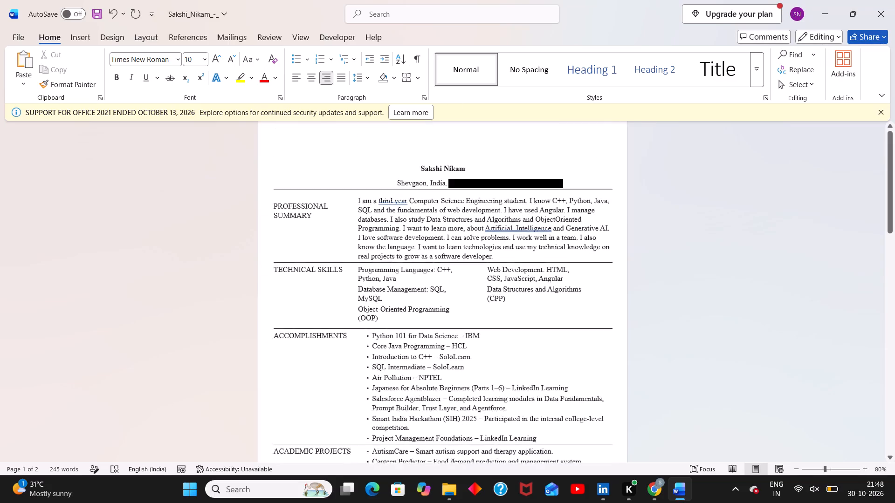
{"action": "left_click", "coordinate": [881, 114]}
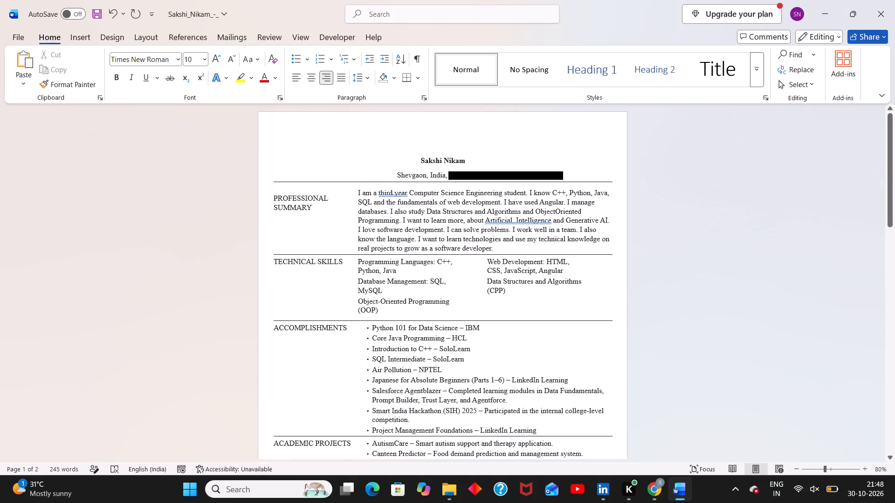
Examine the end of the resume and the extra second page that holds the 1/1 page number.
{"action": "scroll", "coordinate": [734, 242], "scroll_direction": "down", "scroll_amount": 4}
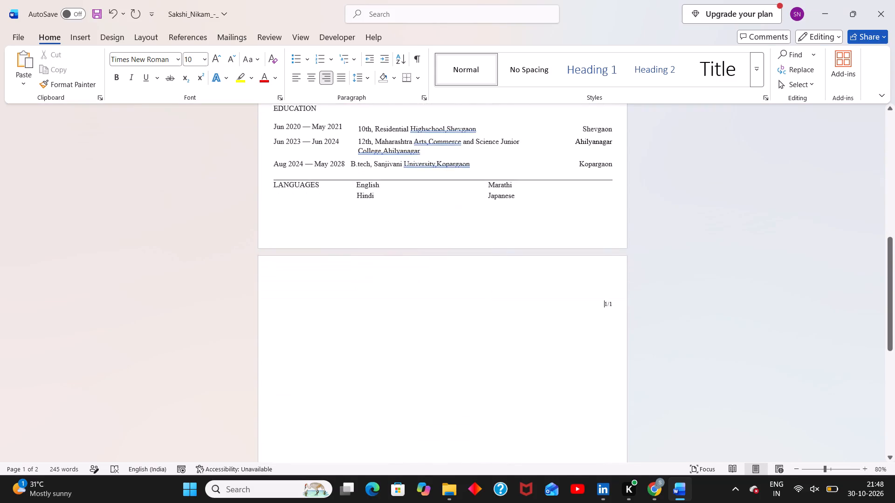
{"action": "scroll", "coordinate": [734, 242], "scroll_direction": "down", "scroll_amount": 3}
{"action": "scroll", "coordinate": [678, 207], "scroll_direction": "down", "scroll_amount": 1}
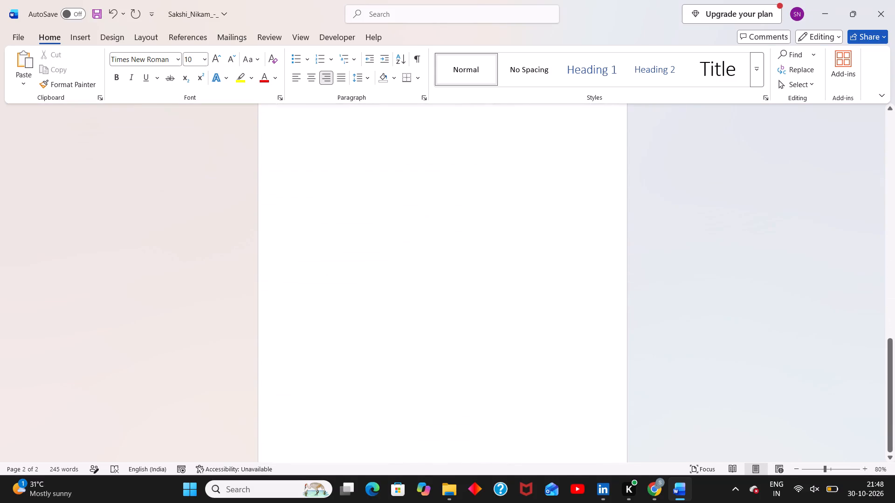
{"action": "scroll", "coordinate": [678, 207], "scroll_direction": "down", "scroll_amount": 1}
{"action": "left_click", "coordinate": [523, 277]}
{"action": "scroll", "coordinate": [523, 277], "scroll_direction": "up", "scroll_amount": 2}
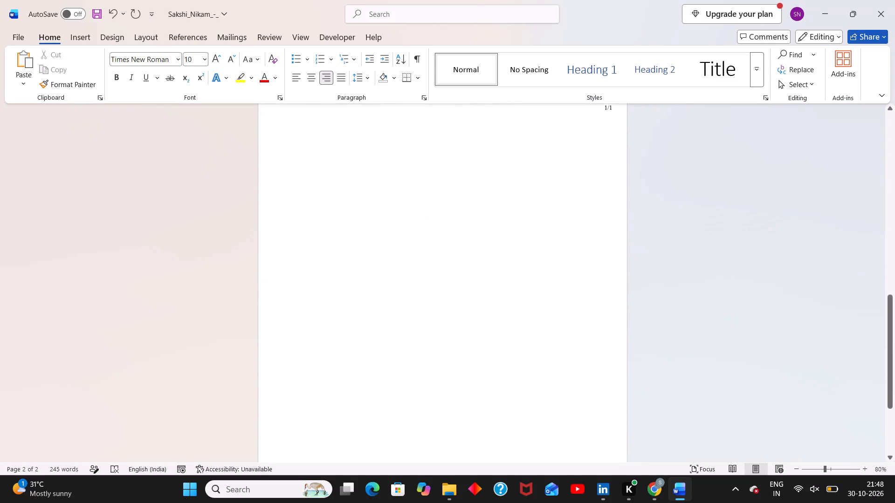
{"action": "scroll", "coordinate": [523, 277], "scroll_direction": "right", "scroll_amount": 1}
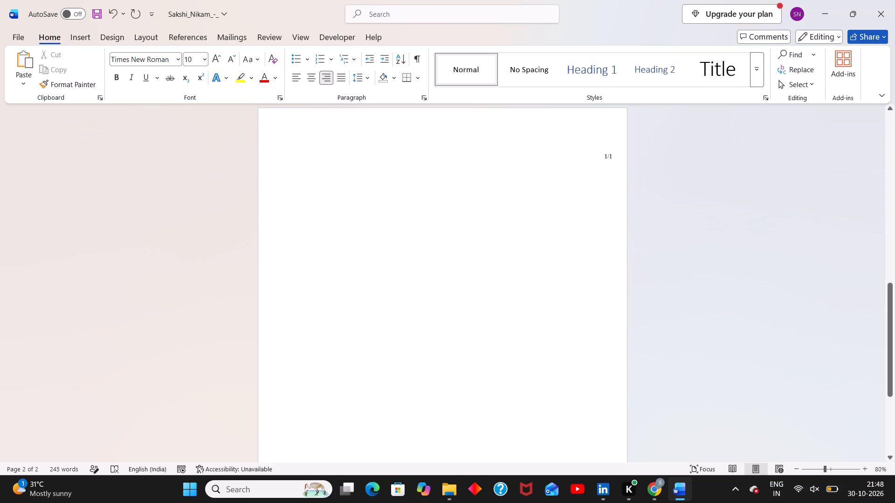
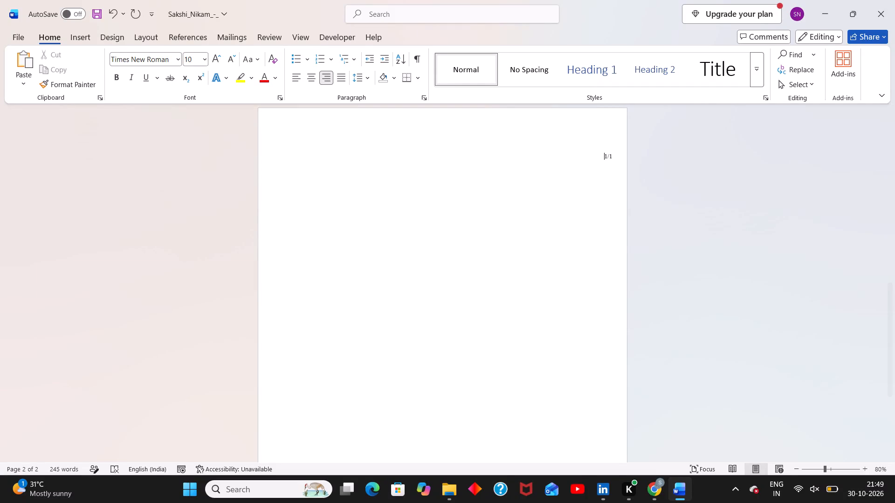
Delete the extra second page of the resume, including its 1/1 page number.
{"action": "scroll", "coordinate": [460, 338], "scroll_direction": "up", "scroll_amount": 1}
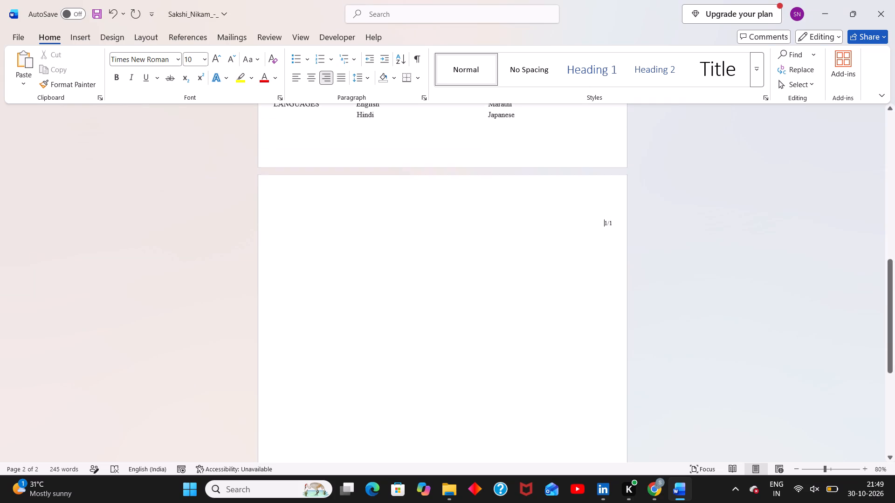
{"action": "scroll", "coordinate": [460, 338], "scroll_direction": "up", "scroll_amount": 1}
{"action": "right_click", "coordinate": [460, 338]}
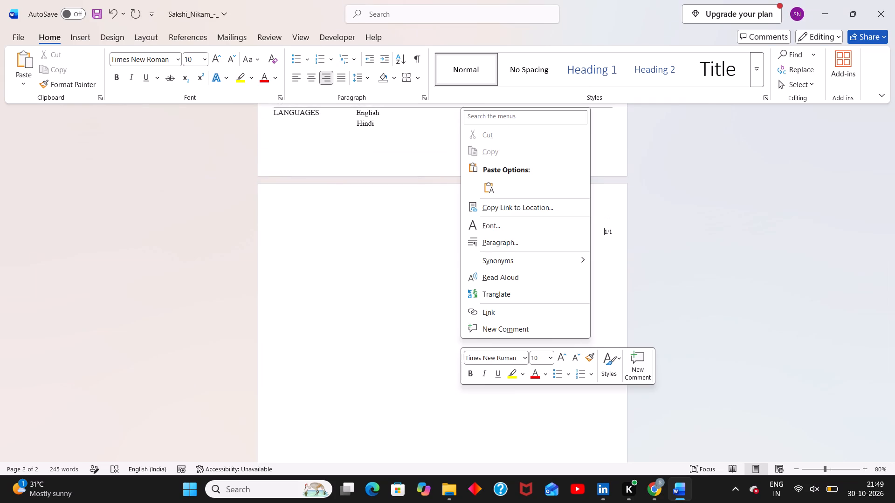
{"action": "left_click", "coordinate": [441, 333]}
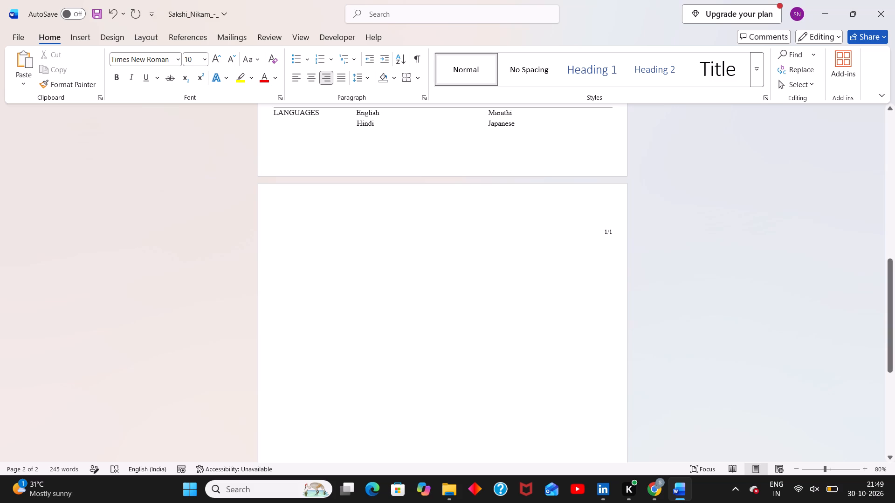
{"action": "left_click", "coordinate": [326, 299]}
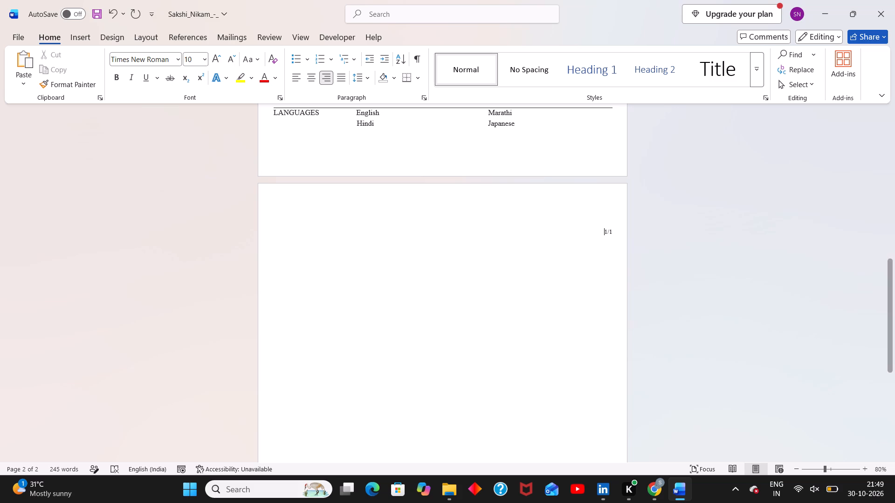
{"action": "key", "text": "ctrl+f"}
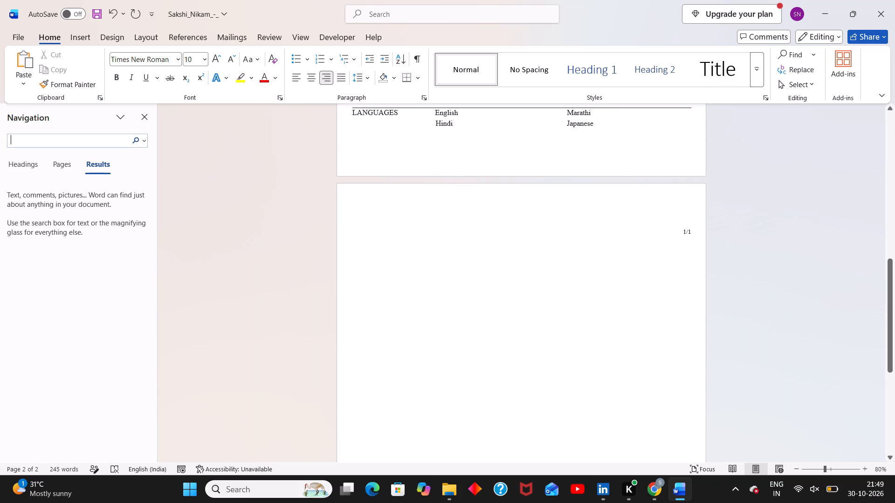
{"action": "left_click", "coordinate": [64, 161]}
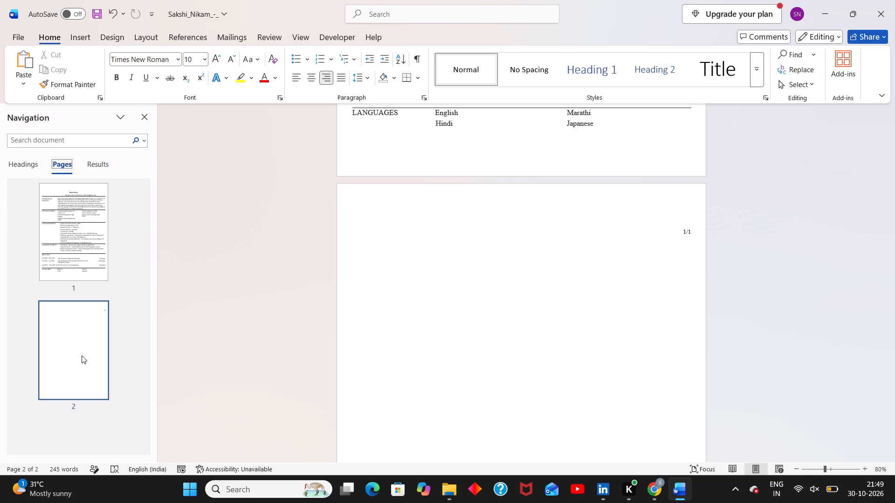
{"action": "left_click", "coordinate": [76, 365]}
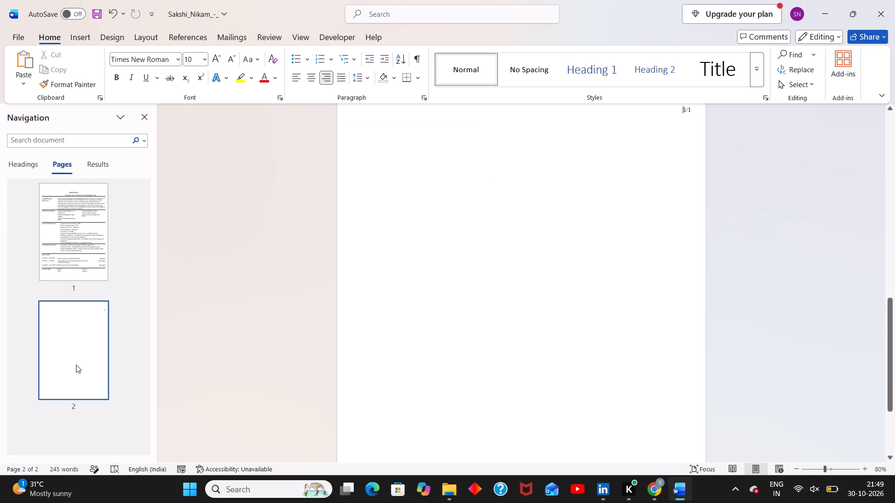
{"action": "key", "text": "Delete"}
{"action": "key", "text": "Delete"}
{"action": "key", "text": "Delete"}
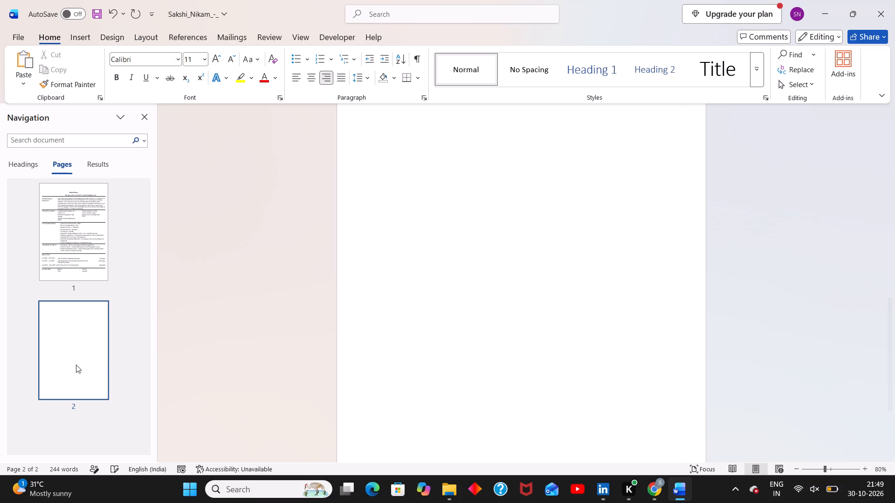
{"action": "left_click", "coordinate": [69, 360]}
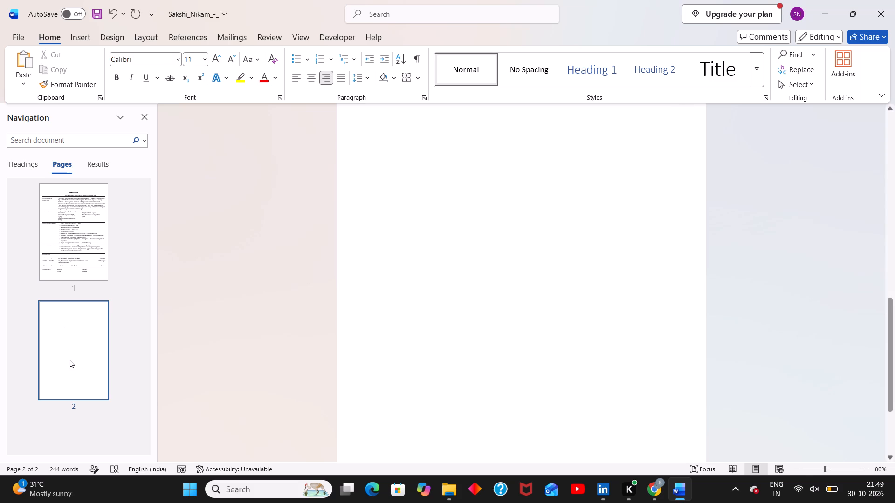
{"action": "right_click", "coordinate": [69, 360]}
{"action": "key", "text": "Delete"}
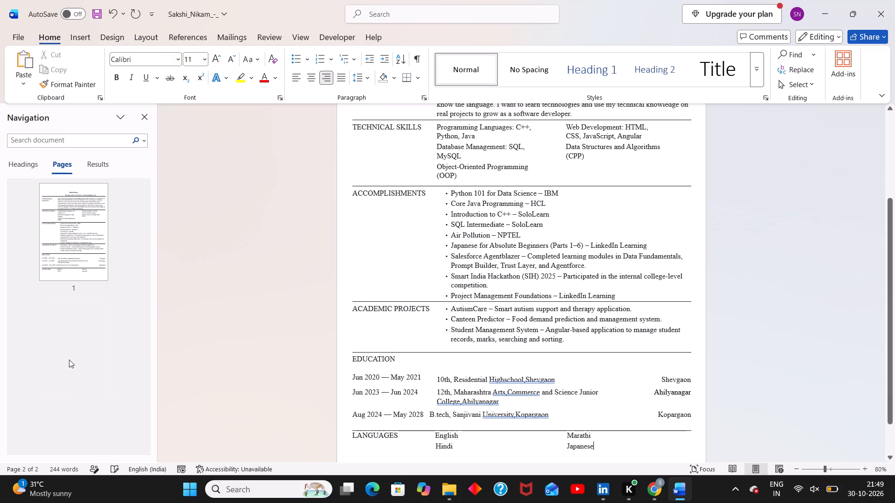
Remove the leading spaces before Shevgaon in the contact line under the name so the line starts near the left margin.
{"action": "scroll", "coordinate": [379, 323], "scroll_direction": "down", "scroll_amount": 2}
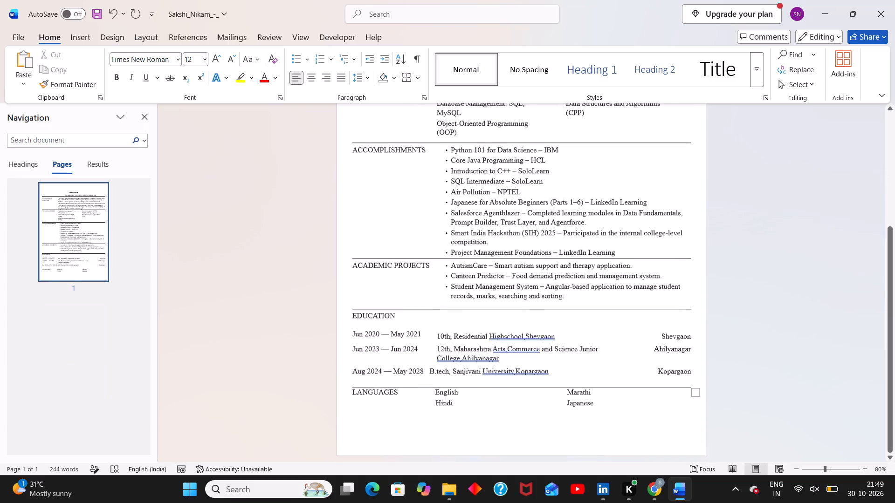
{"action": "scroll", "coordinate": [379, 323], "scroll_direction": "down", "scroll_amount": 1}
{"action": "scroll", "coordinate": [379, 323], "scroll_direction": "up", "scroll_amount": 3}
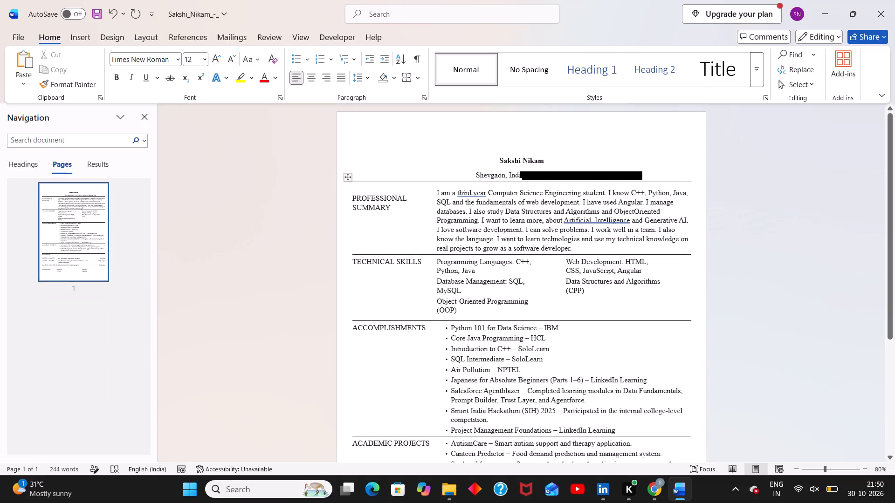
{"action": "left_click", "coordinate": [473, 175]}
{"action": "key", "text": "BackSpace"}
{"action": "key", "text": "BackSpace"}
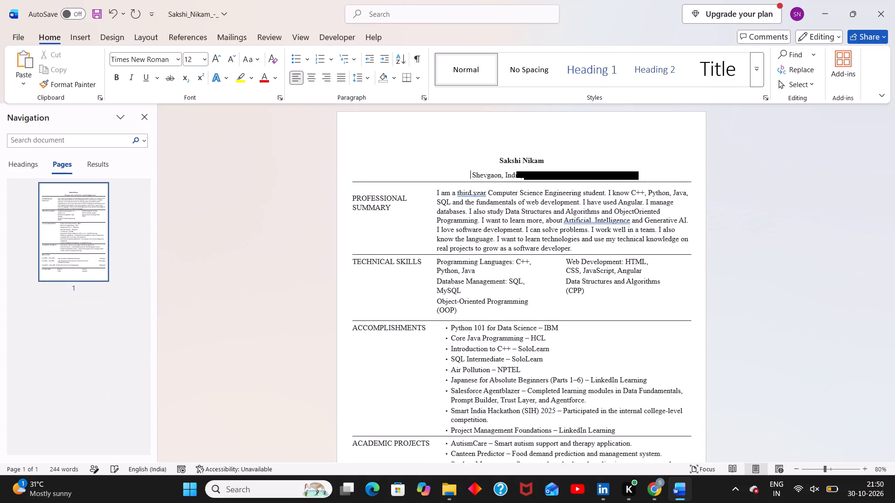
{"action": "key", "text": "BackSpace"}
{"action": "key", "text": "BackSpace"}
{"action": "key", "text": "BackSpace"}
{"action": "key", "text": "BackSpace"}
{"action": "key", "text": "BackSpace"}
{"action": "key", "text": "BackSpace"}
{"action": "key", "text": "BackSpace"}
{"action": "key", "text": "BackSpace"}
{"action": "key", "text": "BackSpace"}
{"action": "key", "text": "BackSpace"}
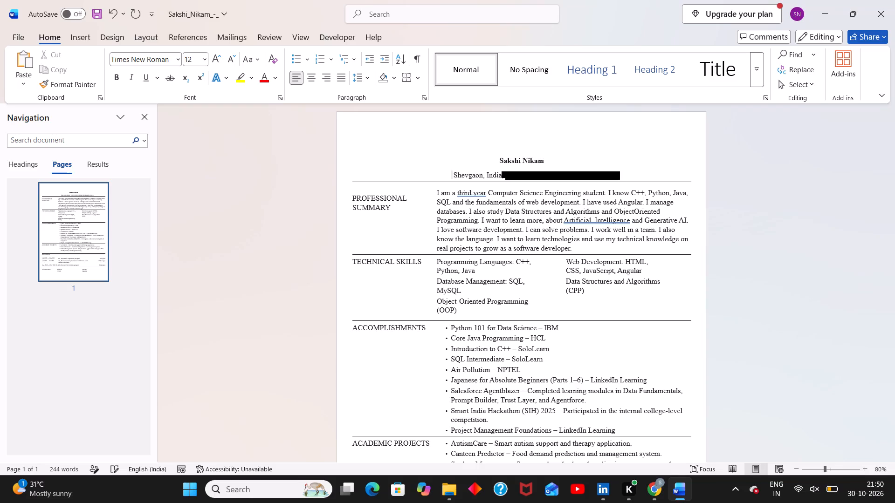
{"action": "key", "text": "BackSpace"}
{"action": "key", "text": "BackSpace"}
{"action": "key", "text": "BackSpace"}
{"action": "key", "text": "BackSpace"}
{"action": "key", "text": "BackSpace"}
{"action": "key", "text": "BackSpace"}
{"action": "key", "text": "BackSpace"}
{"action": "key", "text": "BackSpace"}
{"action": "key", "text": "BackSpace"}
{"action": "key", "text": "BackSpace"}
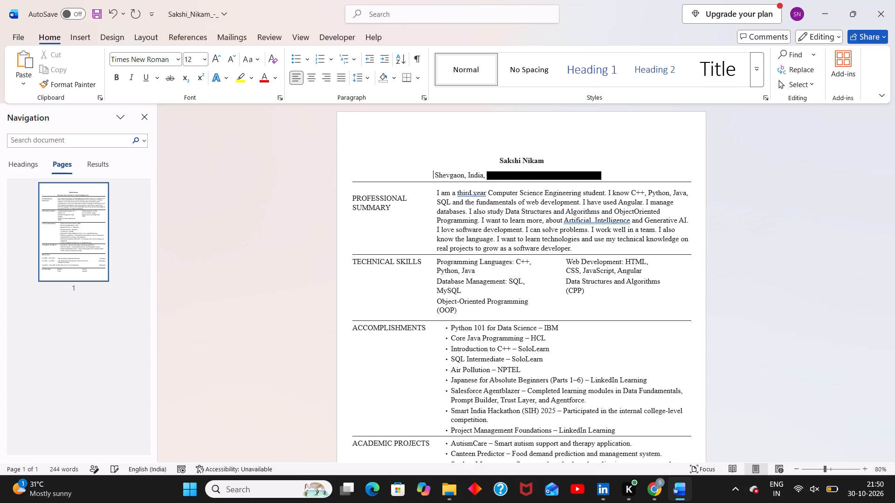
{"action": "key", "text": "BackSpace"}
{"action": "scroll", "coordinate": [577, 184], "scroll_direction": "down", "scroll_amount": 1}
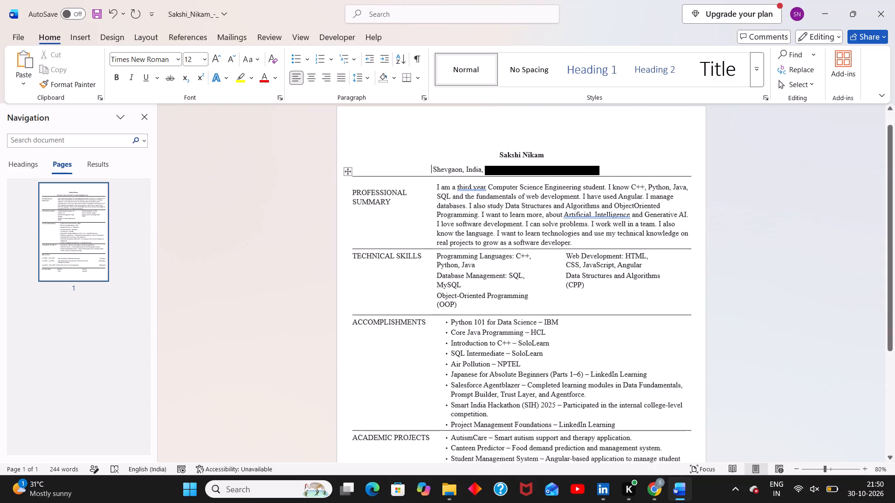
{"action": "scroll", "coordinate": [577, 184], "scroll_direction": "down", "scroll_amount": 2}
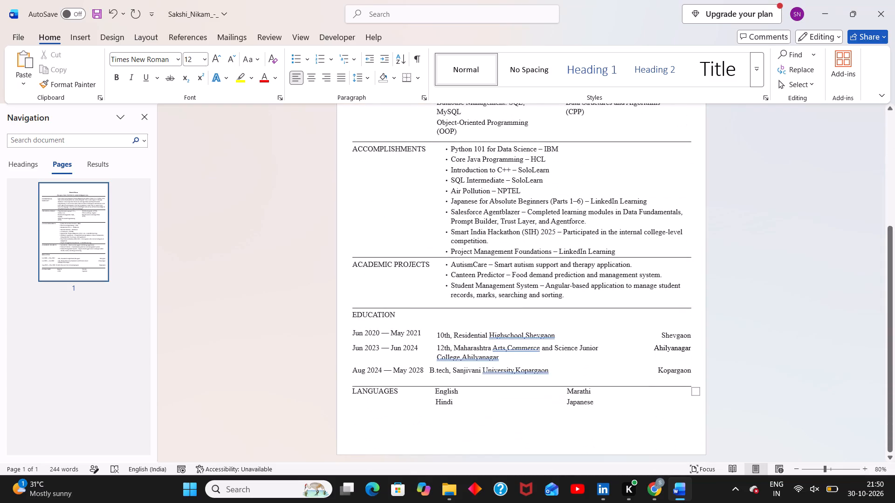
{"action": "scroll", "coordinate": [577, 184], "scroll_direction": "down", "scroll_amount": 1}
{"action": "scroll", "coordinate": [577, 184], "scroll_direction": "up", "scroll_amount": 1}
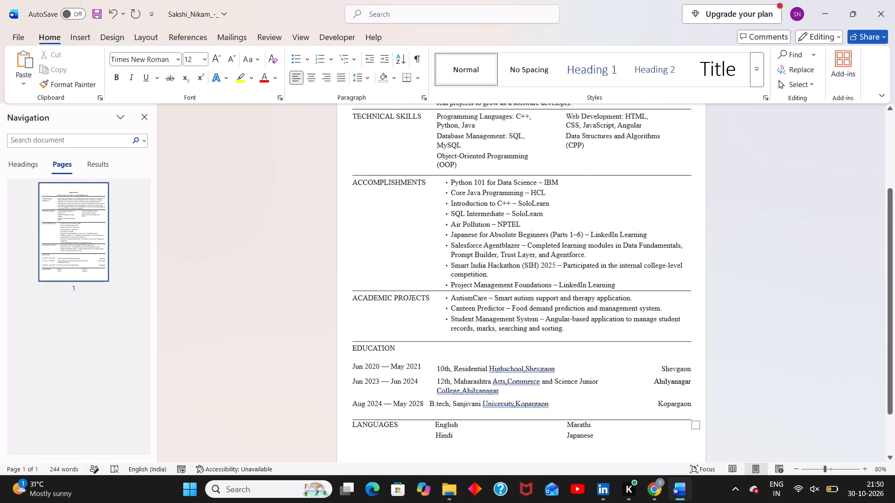
{"action": "scroll", "coordinate": [577, 184], "scroll_direction": "up", "scroll_amount": 2}
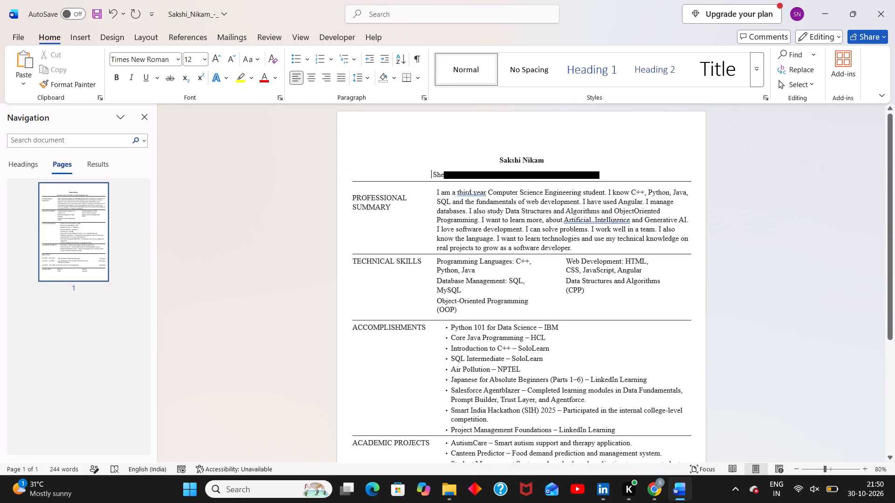
{"action": "key", "text": "BackSpace"}
{"action": "key", "text": "BackSpace"}
{"action": "key", "text": "BackSpace"}
{"action": "key", "text": "BackSpace"}
{"action": "key", "text": "BackSpace"}
{"action": "key", "text": "BackSpace"}
{"action": "key", "text": "BackSpace"}
{"action": "key", "text": "BackSpace"}
{"action": "key", "text": "BackSpace"}
{"action": "key", "text": "BackSpace"}
{"action": "key", "text": "BackSpace"}
{"action": "key", "text": "BackSpace"}
{"action": "key", "text": "BackSpace"}
{"action": "key", "text": "BackSpace"}
{"action": "key", "text": "BackSpace"}
{"action": "key", "text": "BackSpace"}
{"action": "key", "text": "BackSpace"}
{"action": "key", "text": "BackSpace"}
{"action": "key", "text": "BackSpace"}
{"action": "key", "text": "BackSpace"}
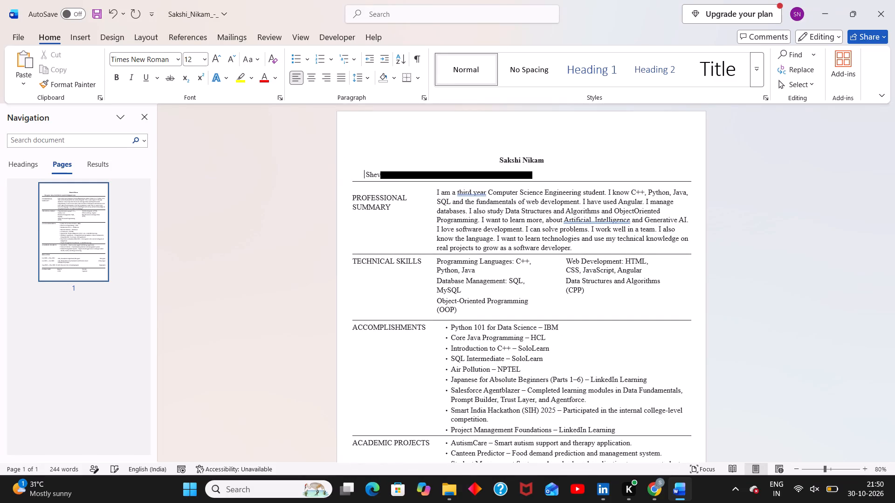
{"action": "key", "text": "BackSpace"}
{"action": "key", "text": "BackSpace"}
{"action": "key", "text": "BackSpace"}
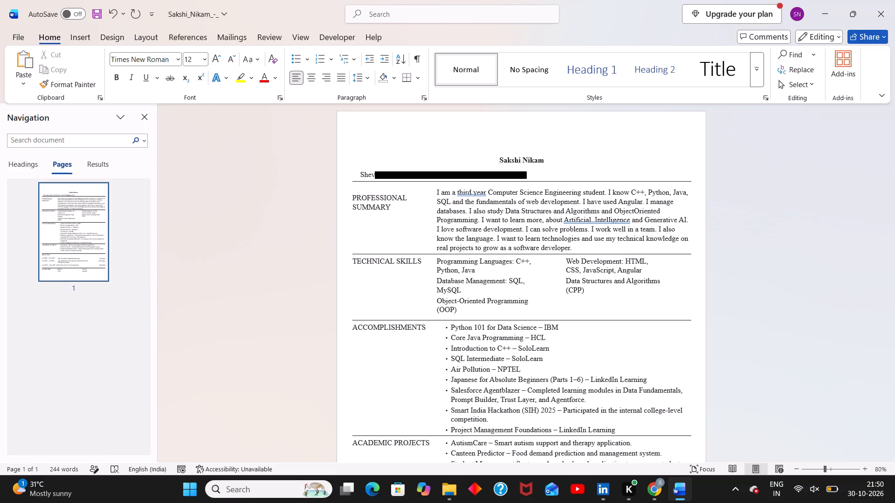
{"action": "key", "text": "BackSpace"}
{"action": "key", "text": "BackSpace"}
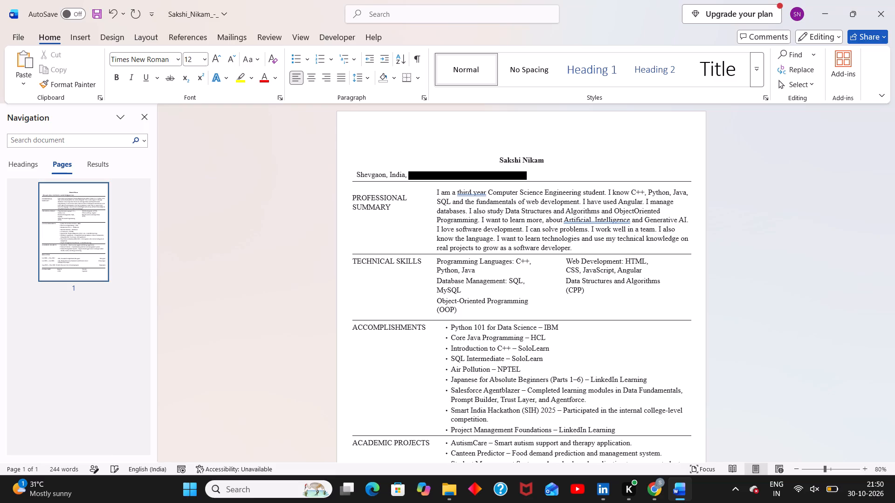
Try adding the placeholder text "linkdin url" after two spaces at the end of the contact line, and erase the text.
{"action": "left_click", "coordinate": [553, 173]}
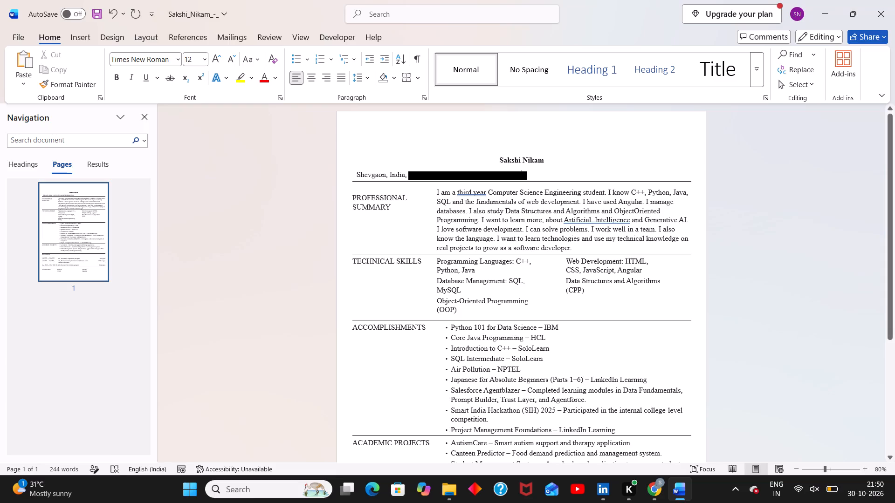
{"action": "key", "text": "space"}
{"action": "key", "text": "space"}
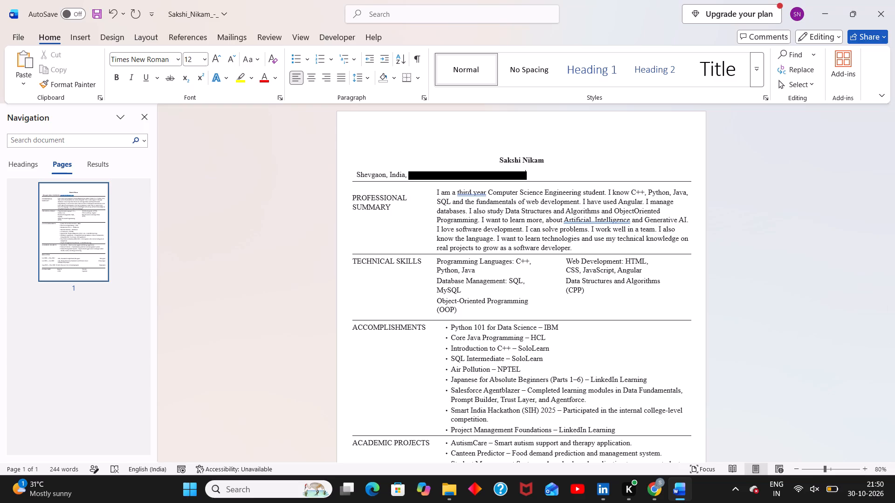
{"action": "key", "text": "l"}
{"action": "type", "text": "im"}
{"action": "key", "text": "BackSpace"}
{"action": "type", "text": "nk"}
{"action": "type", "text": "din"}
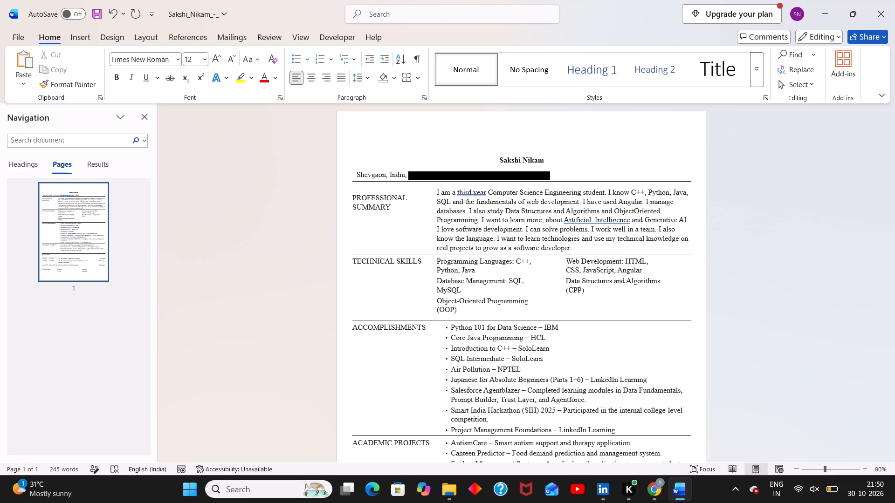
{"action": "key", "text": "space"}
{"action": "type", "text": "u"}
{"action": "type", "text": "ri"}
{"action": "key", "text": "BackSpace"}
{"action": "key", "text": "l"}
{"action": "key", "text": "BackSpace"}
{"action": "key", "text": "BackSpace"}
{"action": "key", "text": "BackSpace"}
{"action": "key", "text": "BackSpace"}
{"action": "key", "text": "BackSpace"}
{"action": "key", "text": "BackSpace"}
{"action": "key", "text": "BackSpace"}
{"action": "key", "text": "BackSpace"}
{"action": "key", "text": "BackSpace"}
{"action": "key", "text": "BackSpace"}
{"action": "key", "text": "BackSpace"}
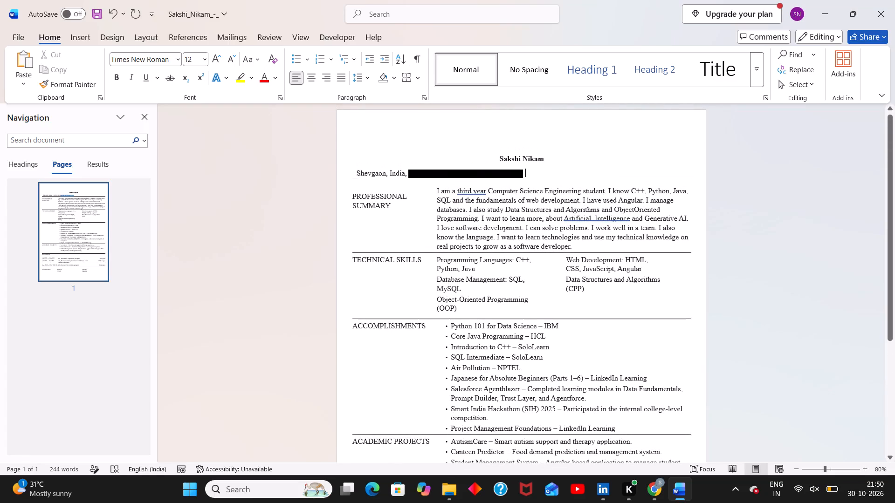
Save the edited resume as a Word document in the Downloads folder, keeping its existing file name.
{"action": "key", "text": "ctrl+s"}
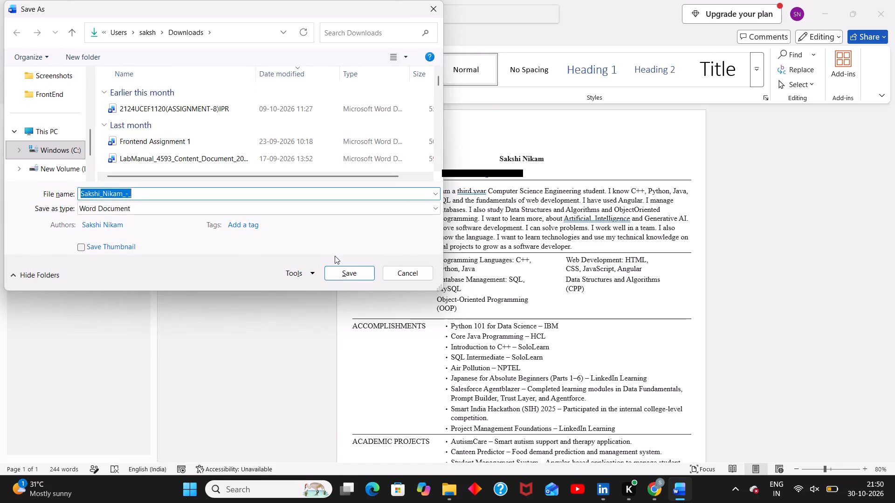
{"action": "left_click", "coordinate": [350, 268]}
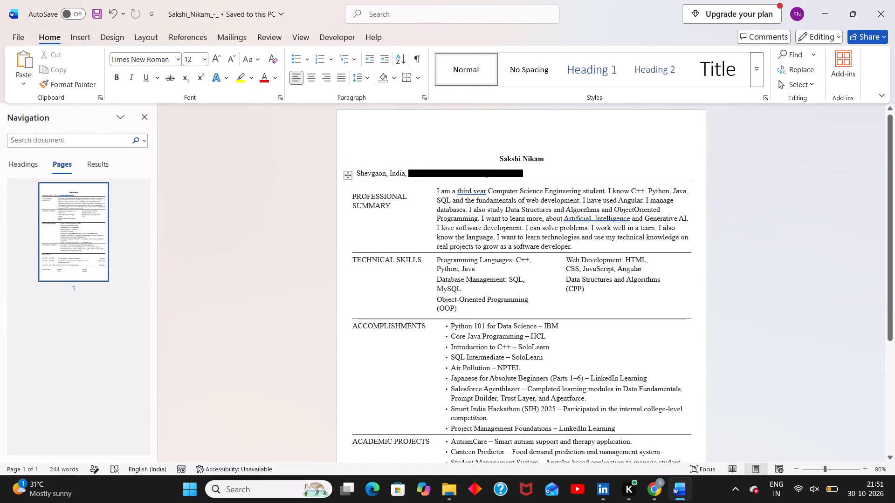
{"action": "scroll", "coordinate": [404, 227], "scroll_direction": "down", "scroll_amount": 4}
{"action": "scroll", "coordinate": [404, 227], "scroll_direction": "up", "scroll_amount": 1}
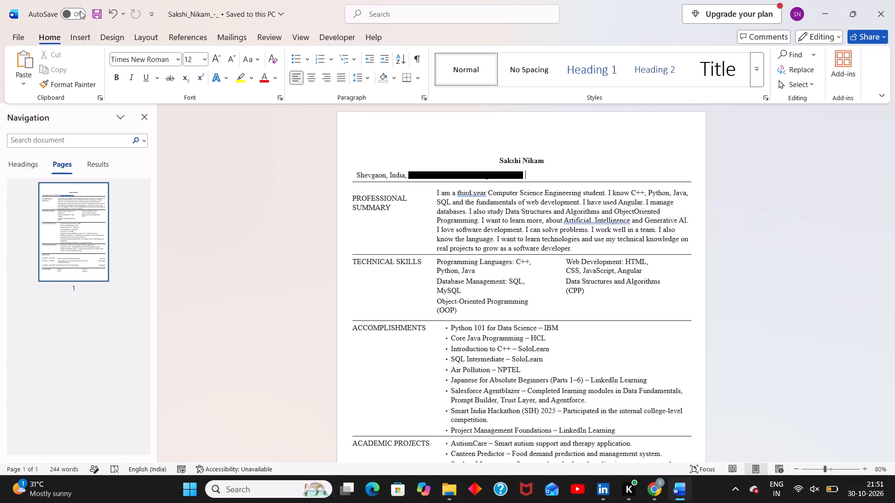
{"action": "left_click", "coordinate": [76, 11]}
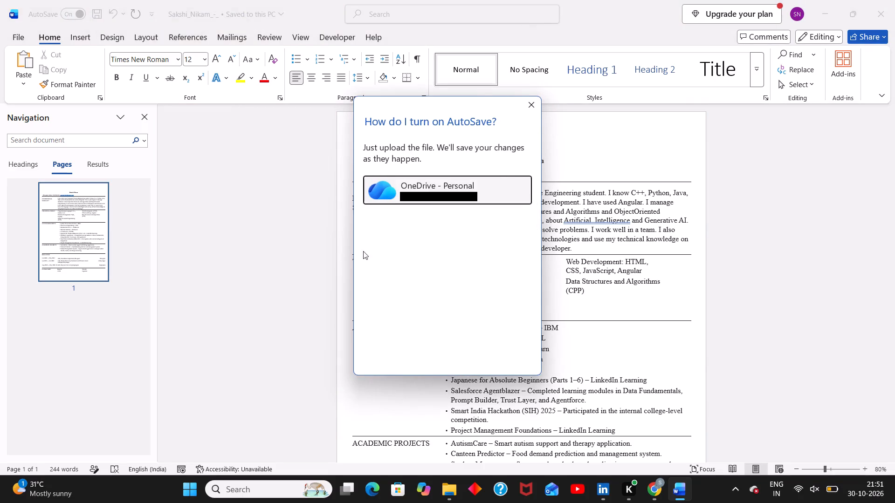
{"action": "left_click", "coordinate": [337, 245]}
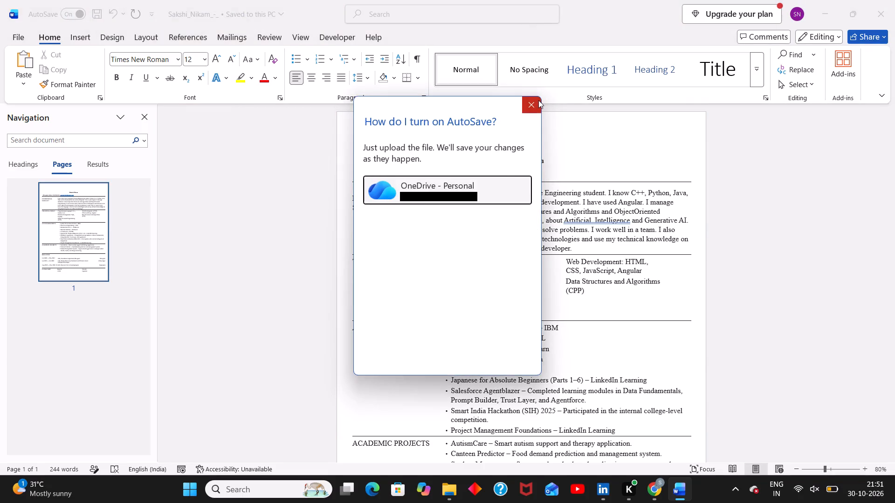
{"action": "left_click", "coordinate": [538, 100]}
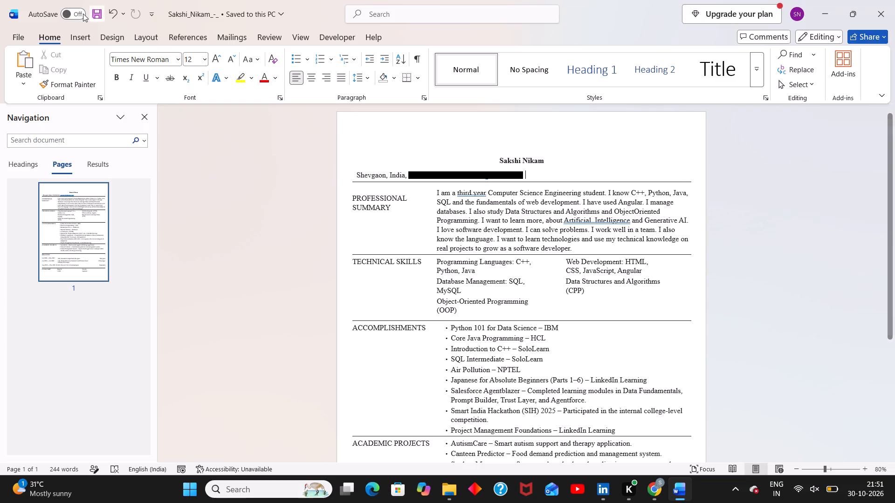
Save a PDF copy of the resume in the Dokumen folder under its existing file name.
{"action": "left_click", "coordinate": [14, 36]}
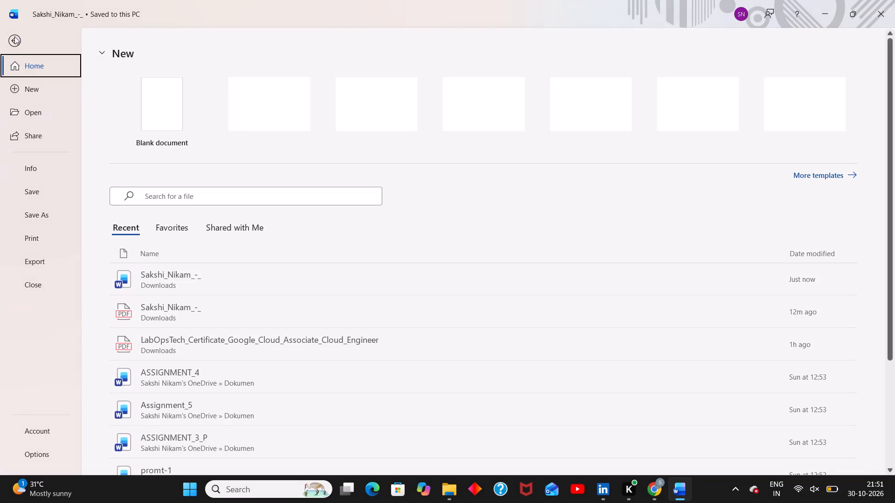
{"action": "left_click", "coordinate": [52, 218]}
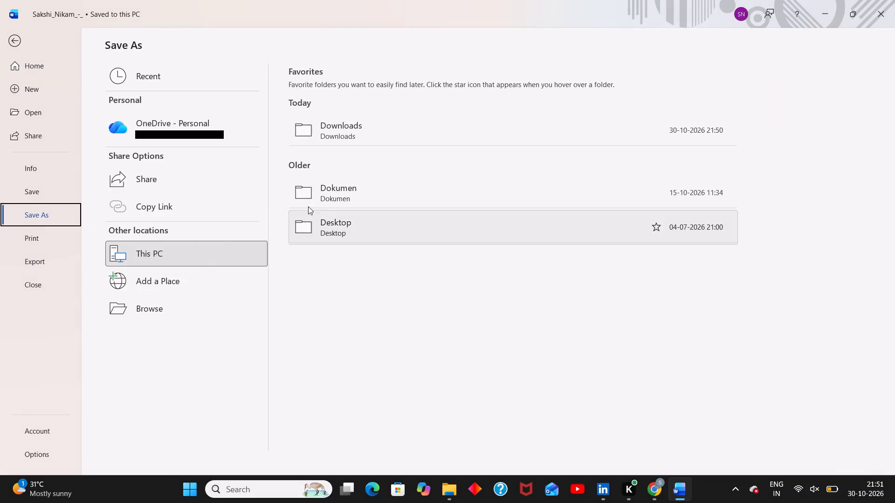
{"action": "left_click", "coordinate": [351, 193]}
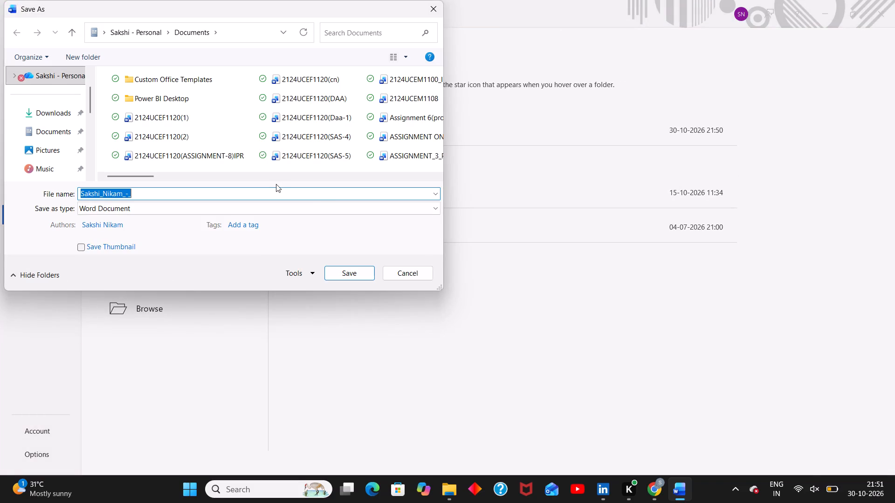
{"action": "left_click", "coordinate": [273, 185]}
{"action": "left_click", "coordinate": [267, 194]}
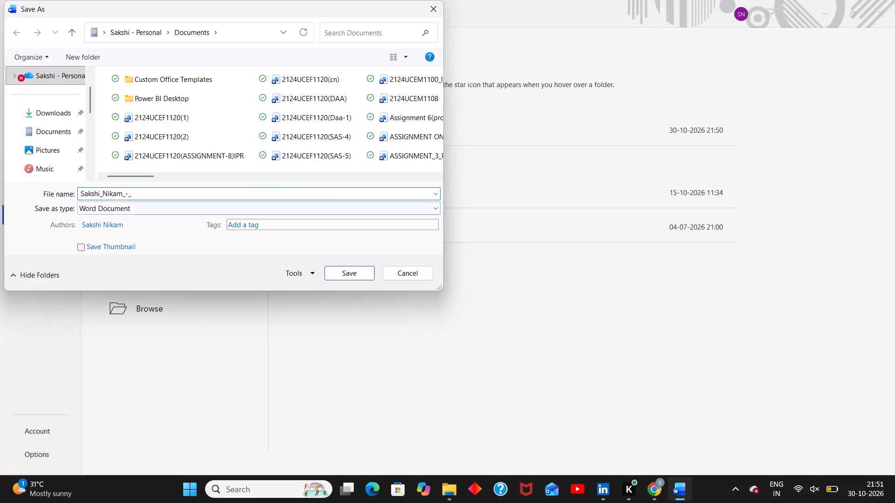
{"action": "left_click", "coordinate": [434, 210]}
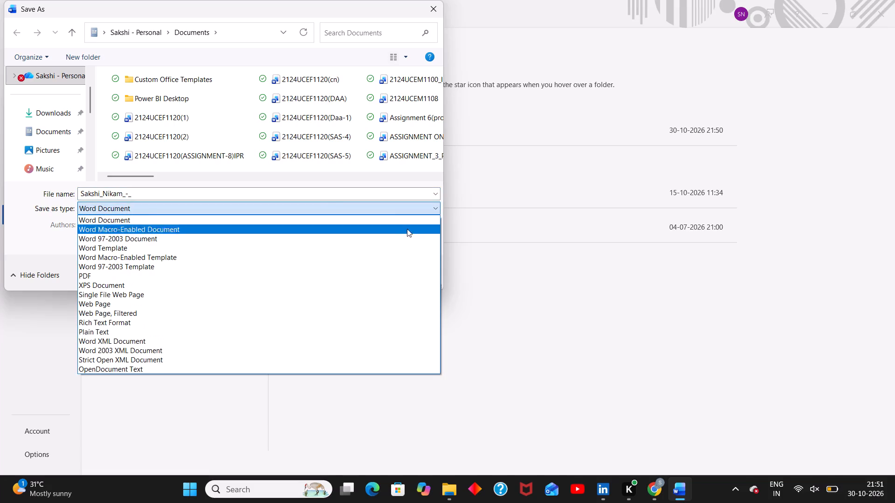
{"action": "left_click", "coordinate": [344, 272]}
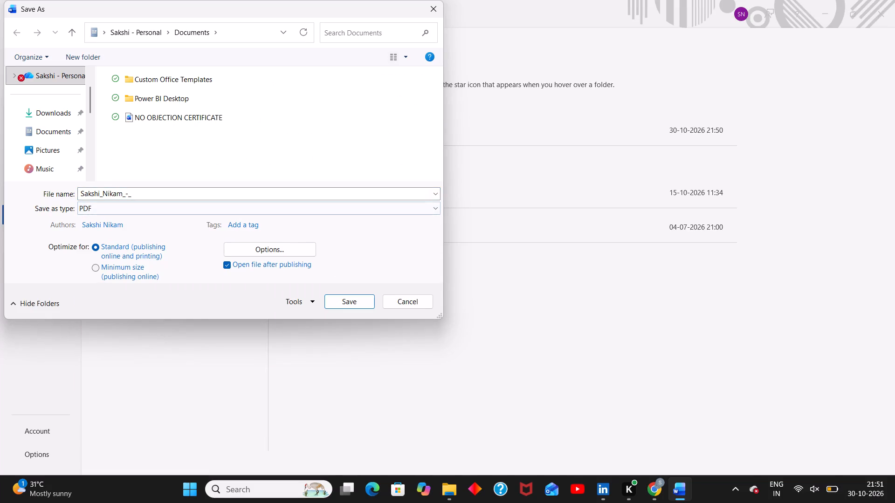
{"action": "left_click", "coordinate": [342, 299]}
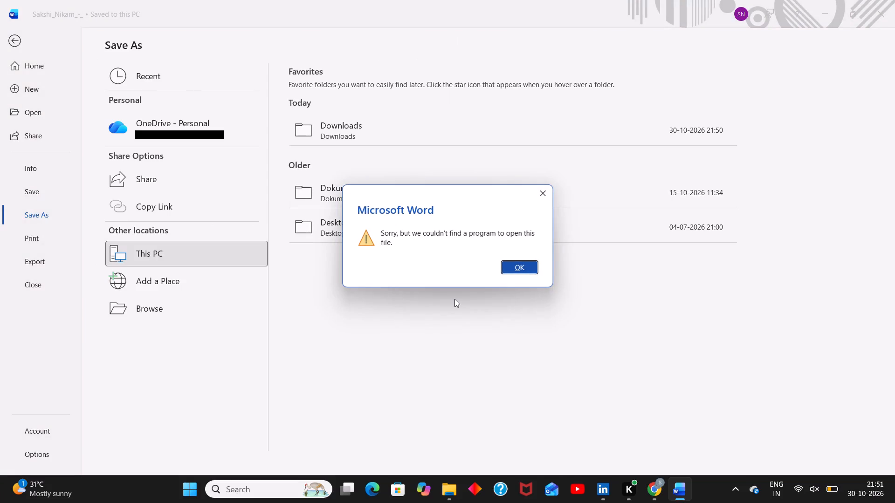
{"action": "left_click", "coordinate": [515, 263]}
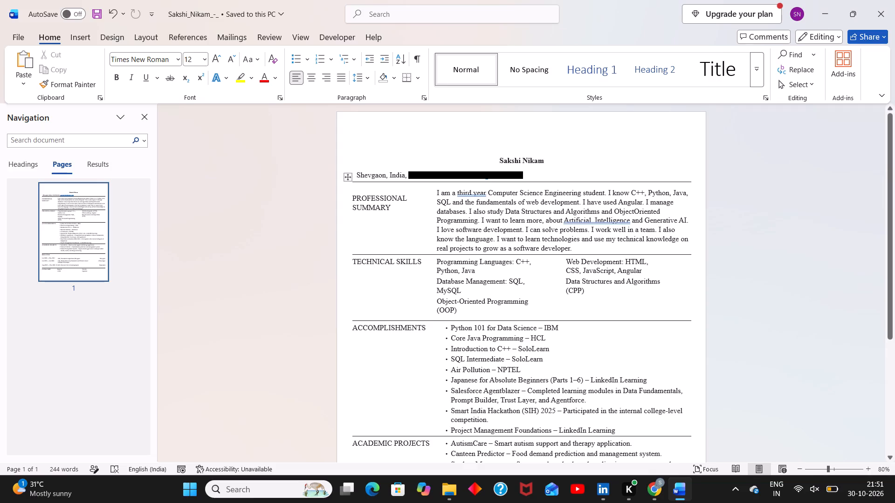
Save another PDF copy of the resume in the Dokumen folder with the file name Sakshi(Resume).
{"action": "left_click", "coordinate": [20, 33]}
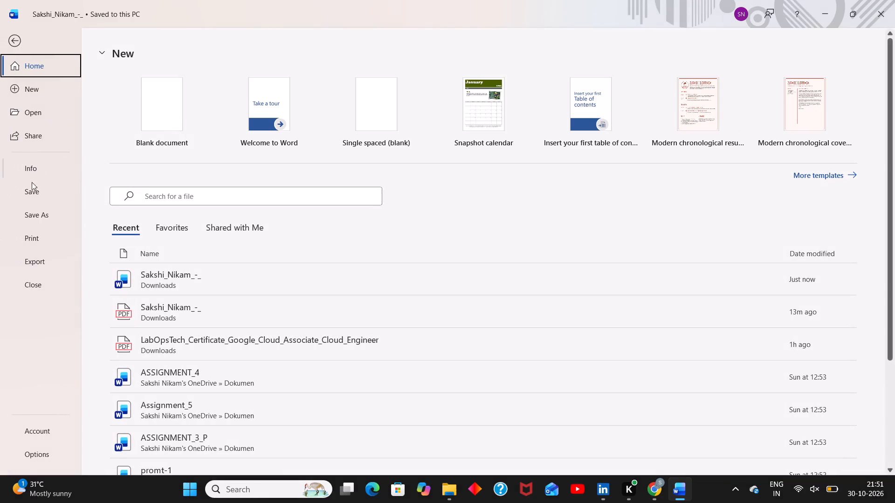
{"action": "left_click", "coordinate": [34, 215]}
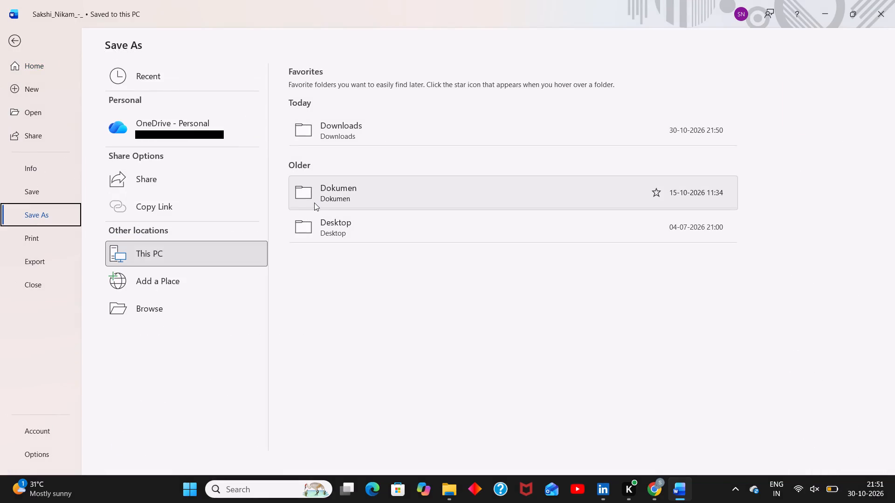
{"action": "left_click", "coordinate": [314, 202]}
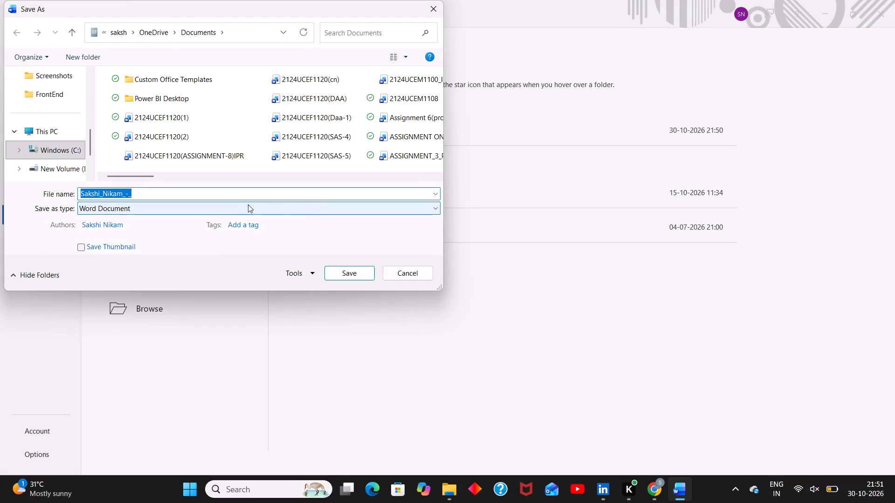
{"action": "left_click", "coordinate": [238, 193]}
{"action": "key", "text": "BackSpace"}
{"action": "key", "text": "BackSpace"}
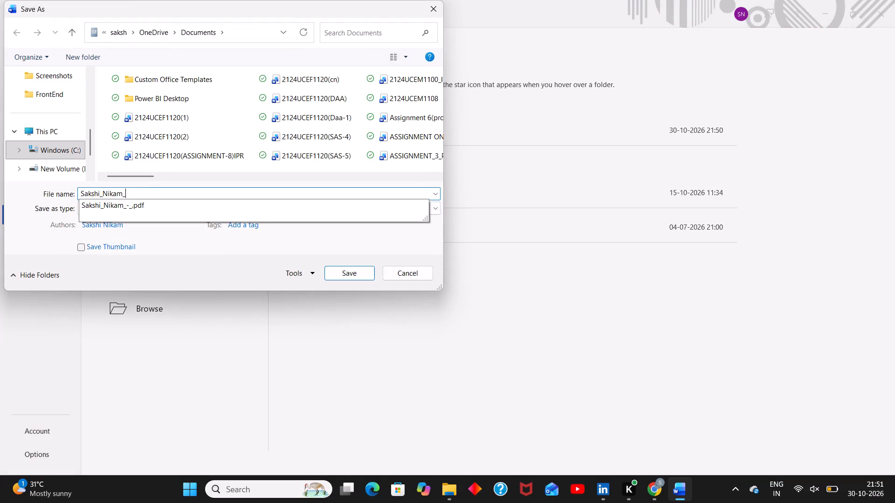
{"action": "key", "text": "BackSpace"}
{"action": "key", "text": "BackSpace"}
{"action": "key", "text": "BackSpace"}
{"action": "key", "text": "BackSpace"}
{"action": "key", "text": "BackSpace"}
{"action": "key", "text": "BackSpace"}
{"action": "key", "text": "BackSpace"}
{"action": "key", "text": "shift+parenleft"}
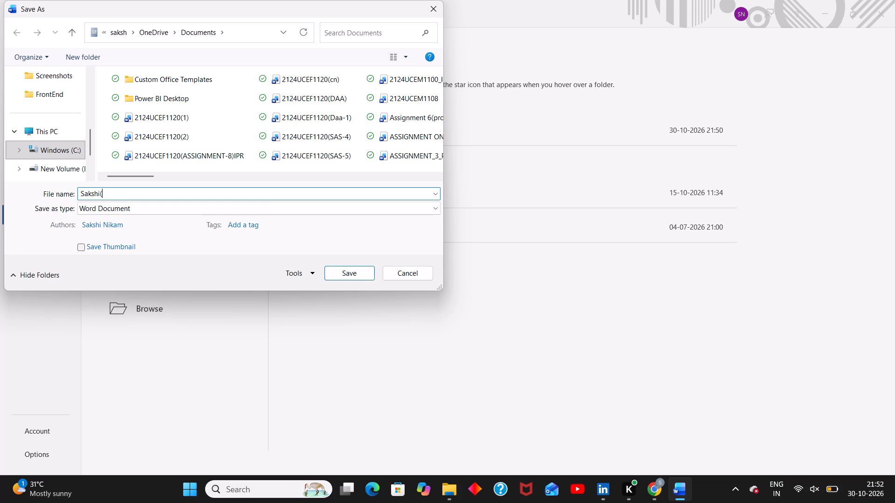
{"action": "key", "text": "e"}
{"action": "key", "text": "x"}
{"action": "key", "text": "BackSpace"}
{"action": "type", "text": "sume"}
{"action": "key", "text": "shift+parenright"}
{"action": "left_click", "coordinate": [433, 205]}
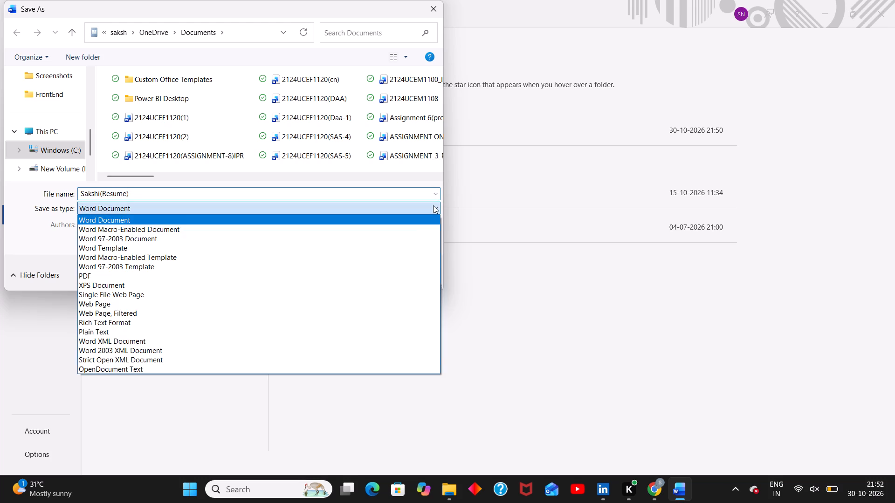
{"action": "left_click", "coordinate": [314, 272]}
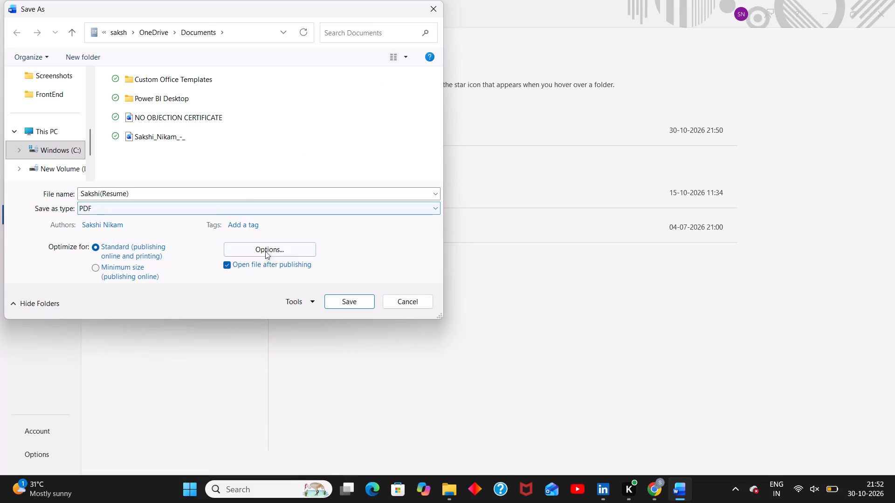
{"action": "left_click", "coordinate": [331, 303]}
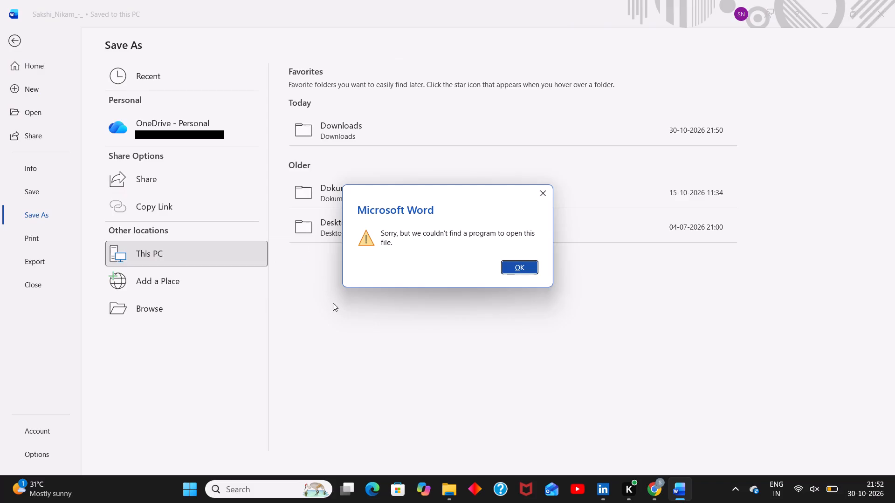
{"action": "left_click", "coordinate": [525, 268]}
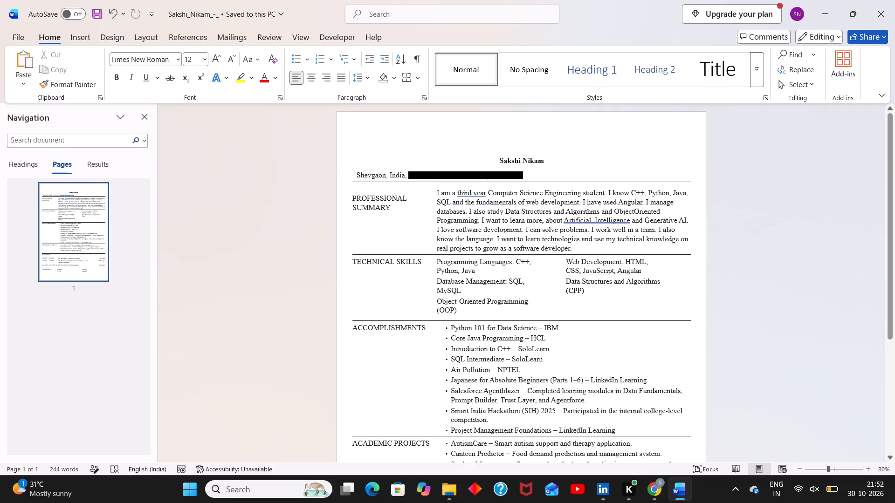
Switch to File Explorer, open the recent resume copy stored in Dokumen, and compare its page layout with the original Word document.
{"action": "left_click", "coordinate": [453, 488]}
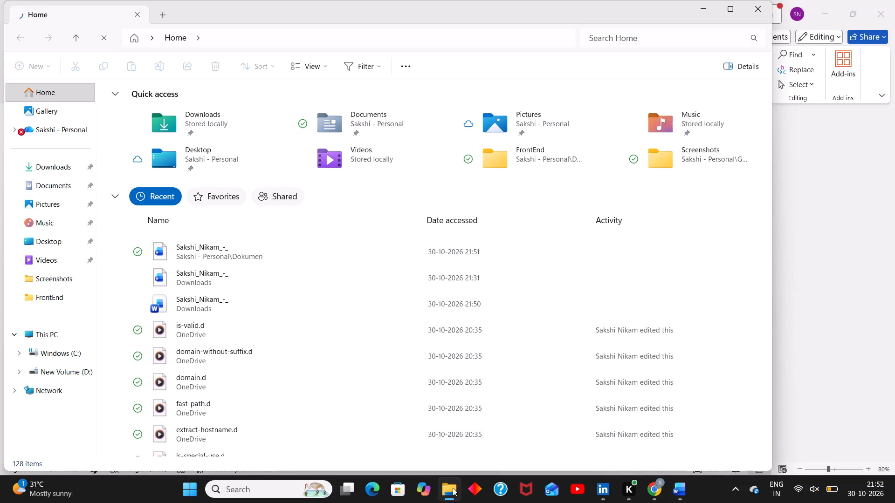
{"action": "double_click", "coordinate": [254, 252]}
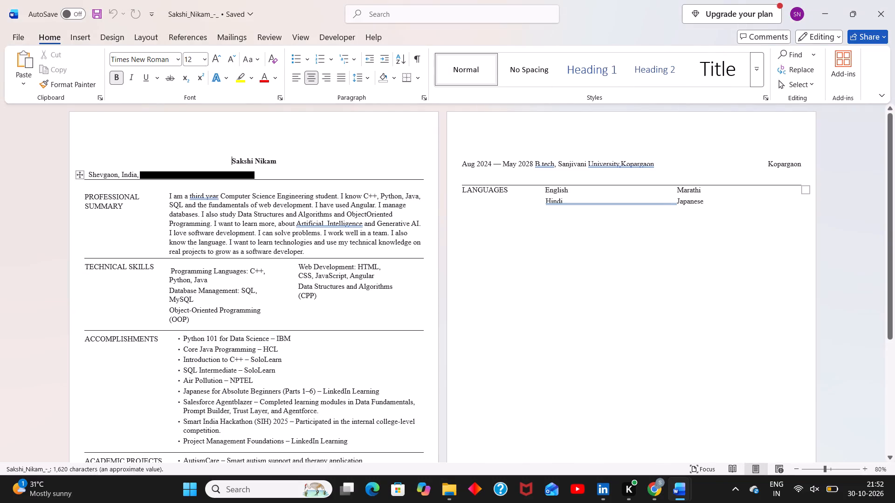
{"action": "scroll", "coordinate": [542, 238], "scroll_direction": "down", "scroll_amount": 1}
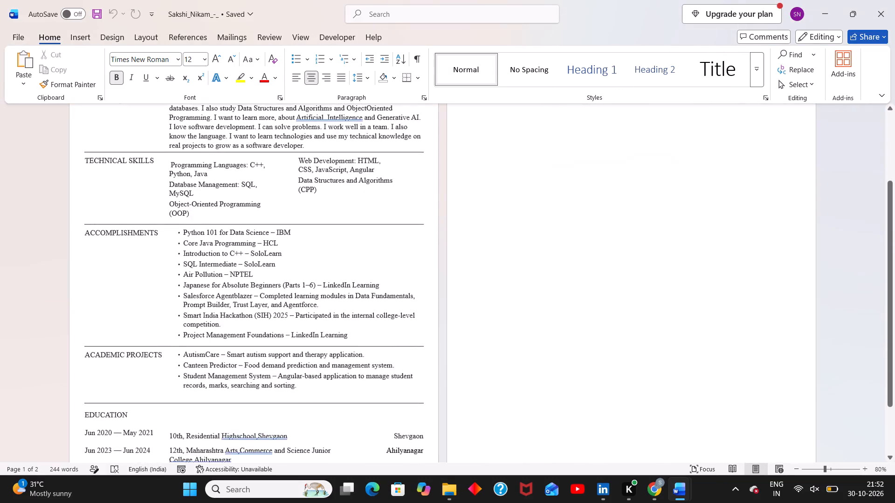
{"action": "scroll", "coordinate": [542, 238], "scroll_direction": "down", "scroll_amount": 1}
{"action": "scroll", "coordinate": [542, 238], "scroll_direction": "up", "scroll_amount": 3}
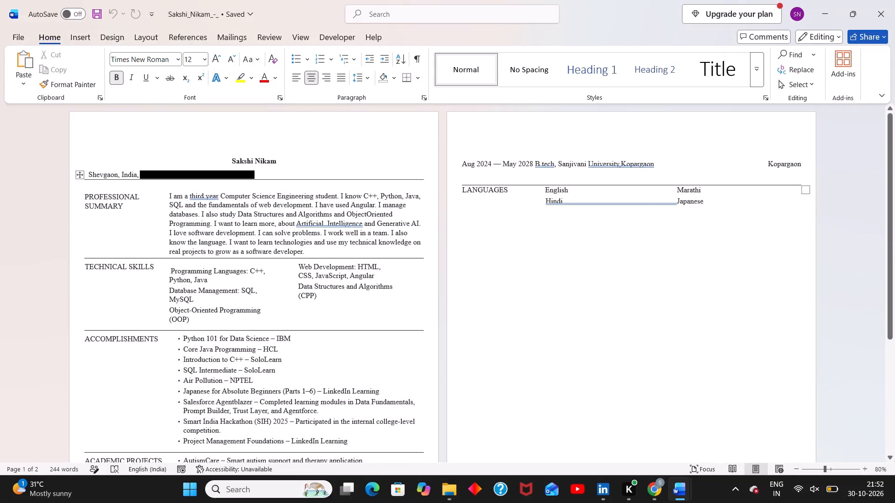
{"action": "scroll", "coordinate": [542, 238], "scroll_direction": "up", "scroll_amount": 1}
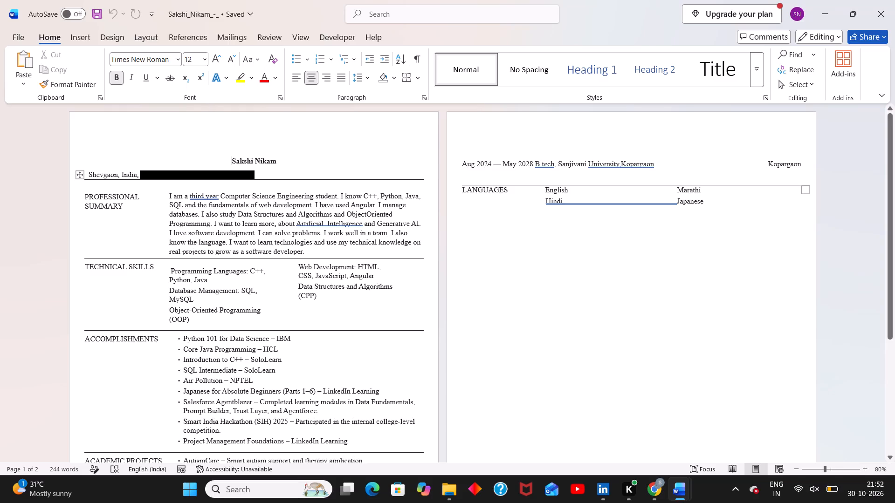
{"action": "scroll", "coordinate": [301, 231], "scroll_direction": "down", "scroll_amount": 2}
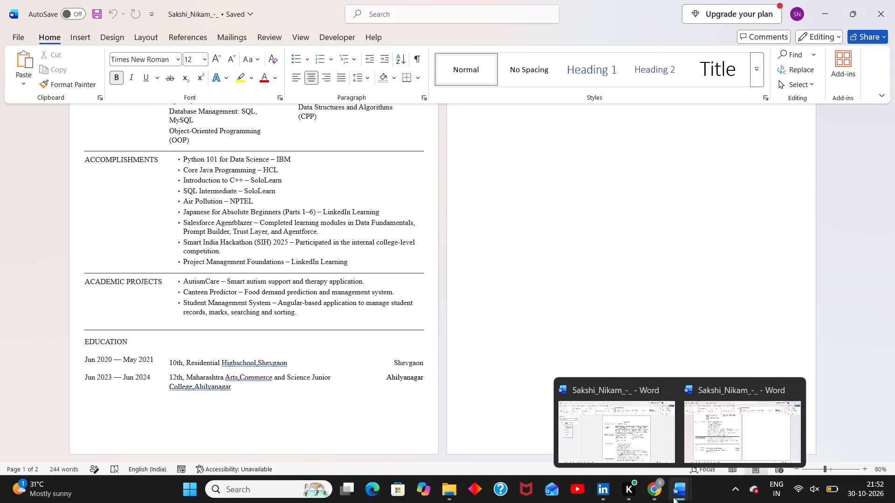
{"action": "left_click", "coordinate": [625, 439]}
{"action": "scroll", "coordinate": [531, 315], "scroll_direction": "down", "scroll_amount": 1}
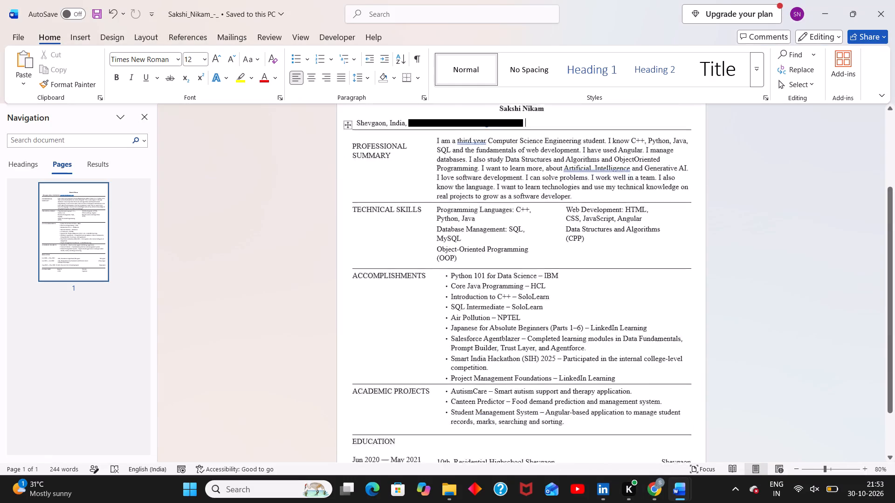
{"action": "scroll", "coordinate": [531, 315], "scroll_direction": "down", "scroll_amount": 1}
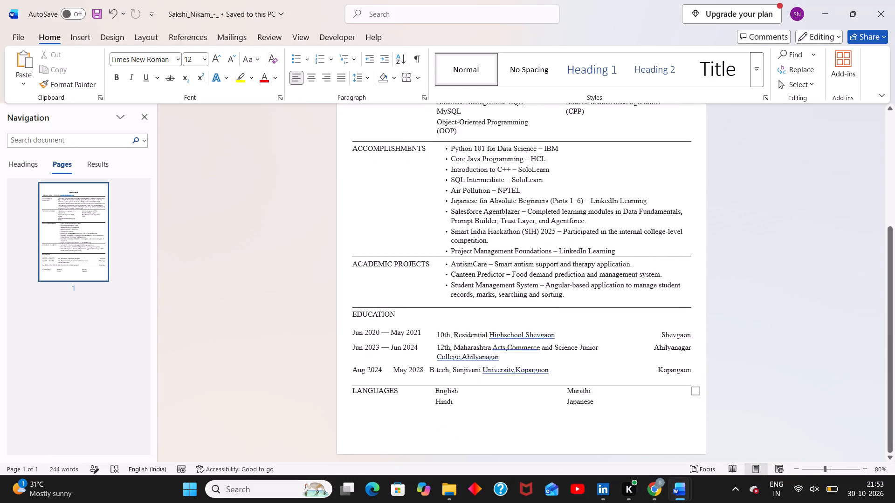
Add the label linkin: at the end of the contact line under the name at the top of the resume.
{"action": "scroll", "coordinate": [471, 198], "scroll_direction": "up", "scroll_amount": 1}
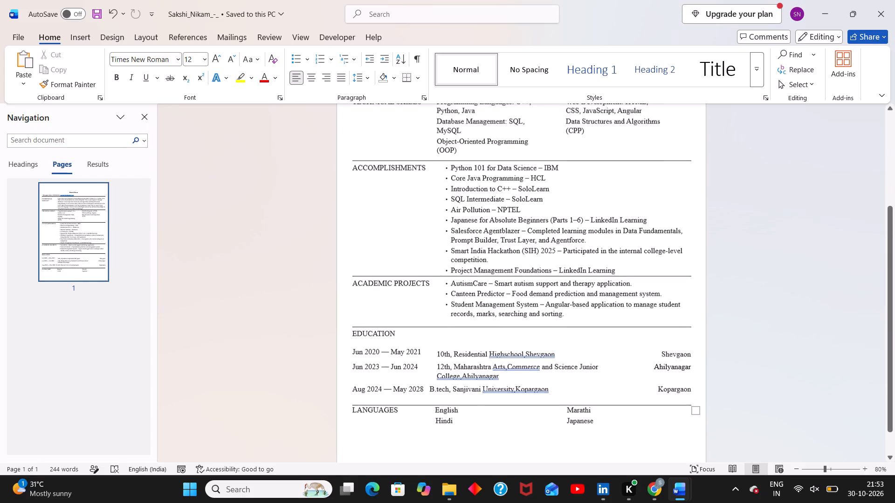
{"action": "scroll", "coordinate": [471, 198], "scroll_direction": "up", "scroll_amount": 3}
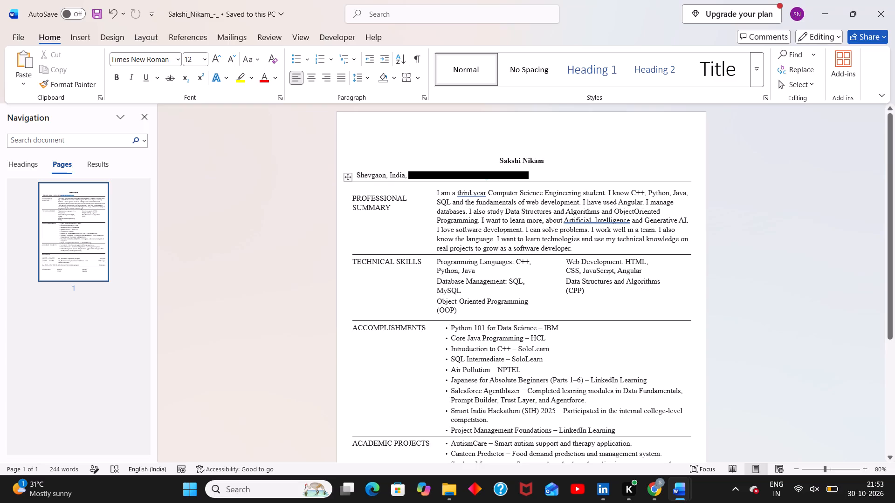
{"action": "key", "text": "l"}
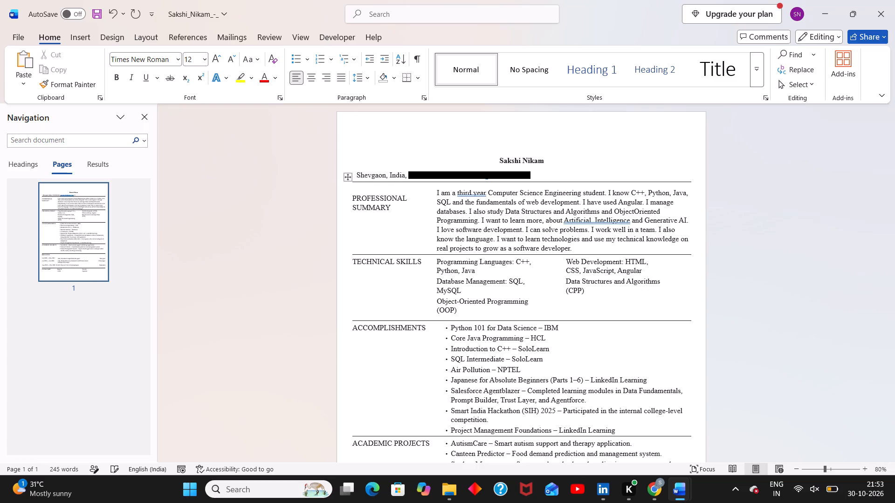
{"action": "type", "text": "ink"}
{"action": "key", "text": "i"}
{"action": "key", "text": "n"}
{"action": "key", "text": "BackSpace"}
{"action": "key", "text": "n"}
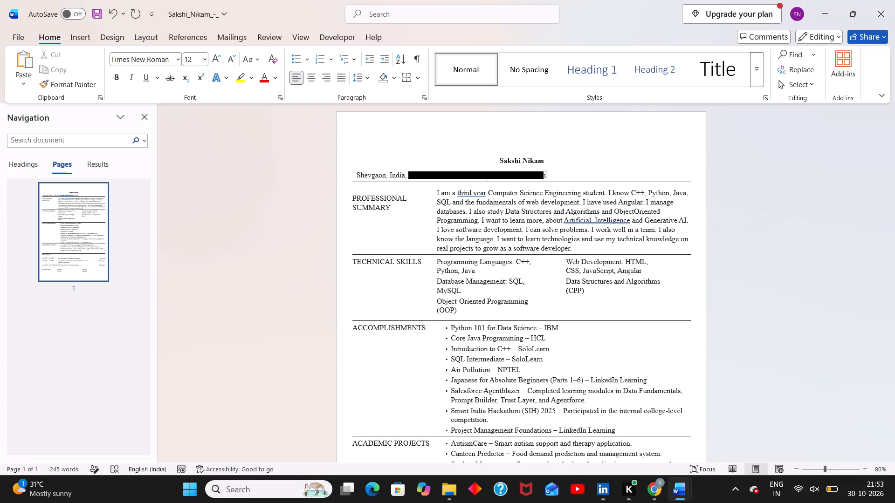
{"action": "key", "text": "shift+colon"}
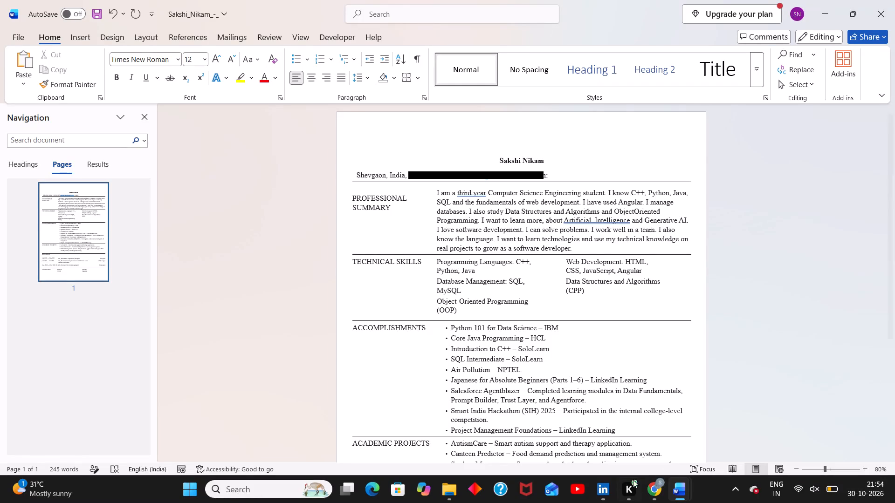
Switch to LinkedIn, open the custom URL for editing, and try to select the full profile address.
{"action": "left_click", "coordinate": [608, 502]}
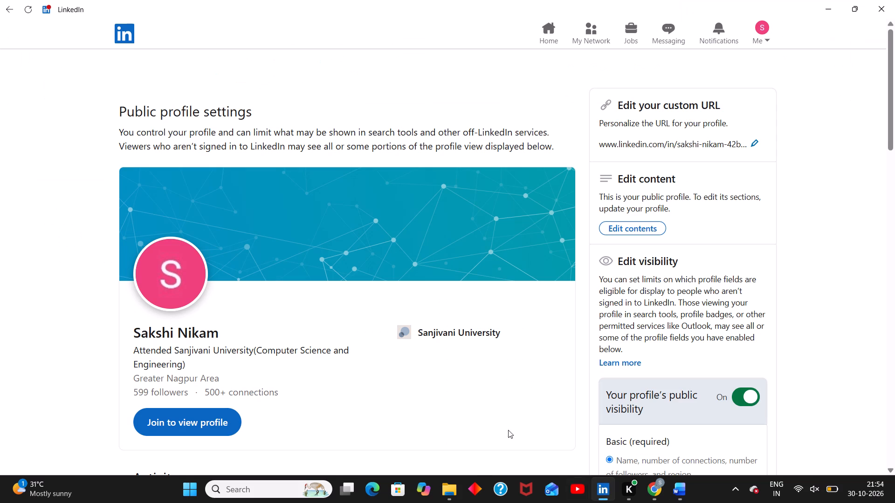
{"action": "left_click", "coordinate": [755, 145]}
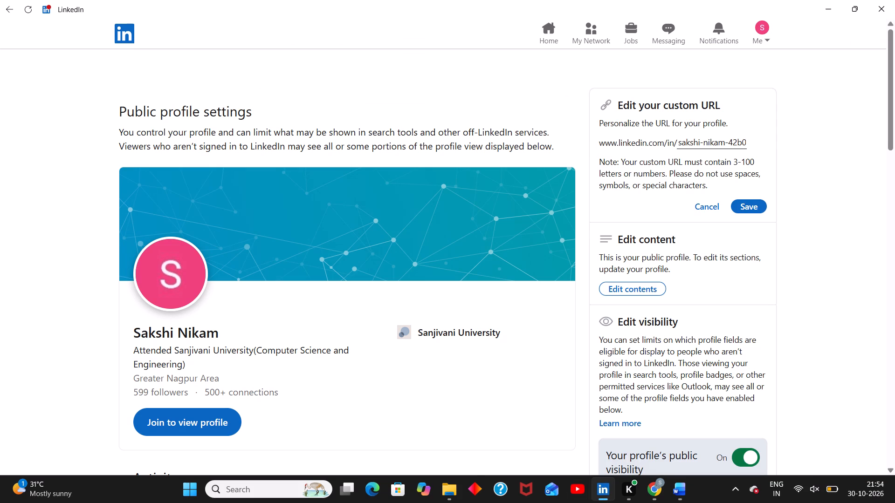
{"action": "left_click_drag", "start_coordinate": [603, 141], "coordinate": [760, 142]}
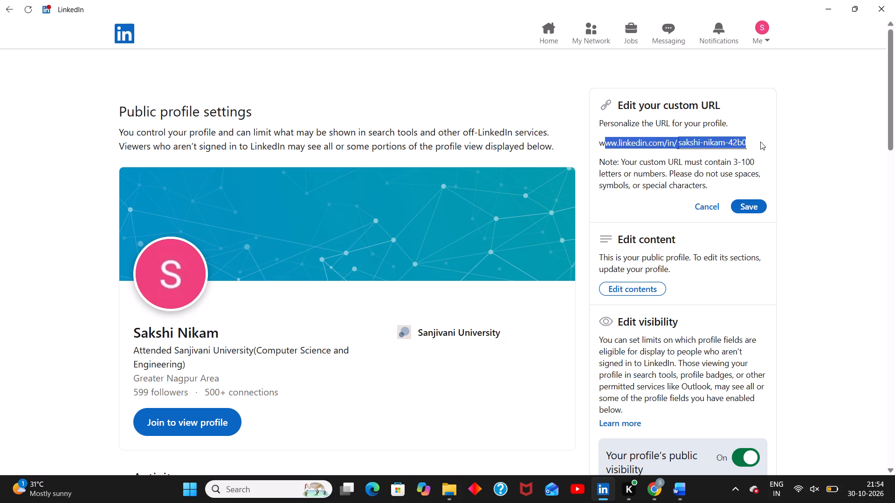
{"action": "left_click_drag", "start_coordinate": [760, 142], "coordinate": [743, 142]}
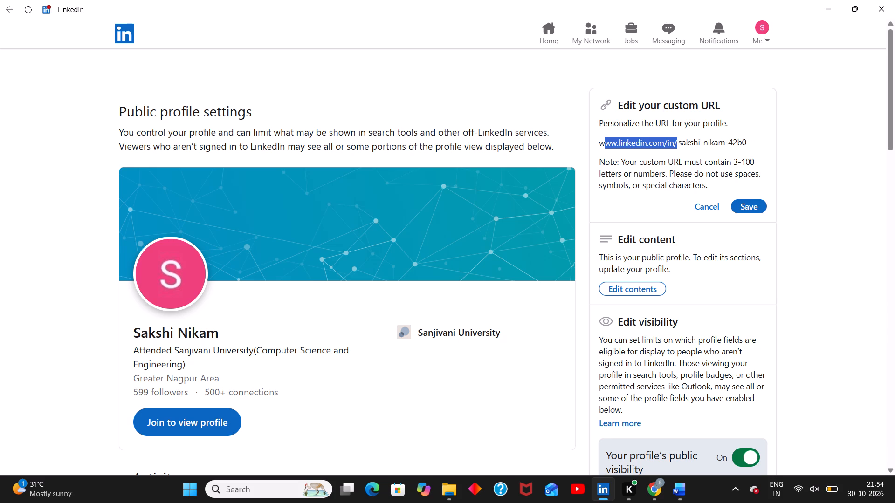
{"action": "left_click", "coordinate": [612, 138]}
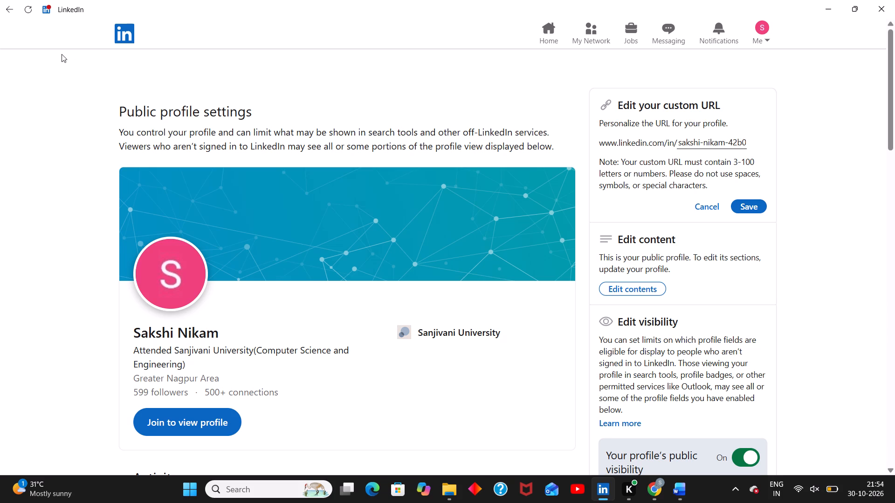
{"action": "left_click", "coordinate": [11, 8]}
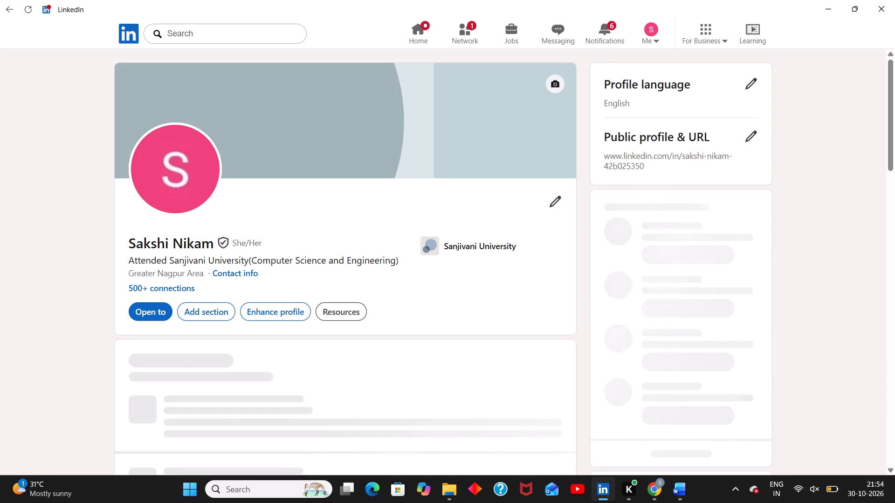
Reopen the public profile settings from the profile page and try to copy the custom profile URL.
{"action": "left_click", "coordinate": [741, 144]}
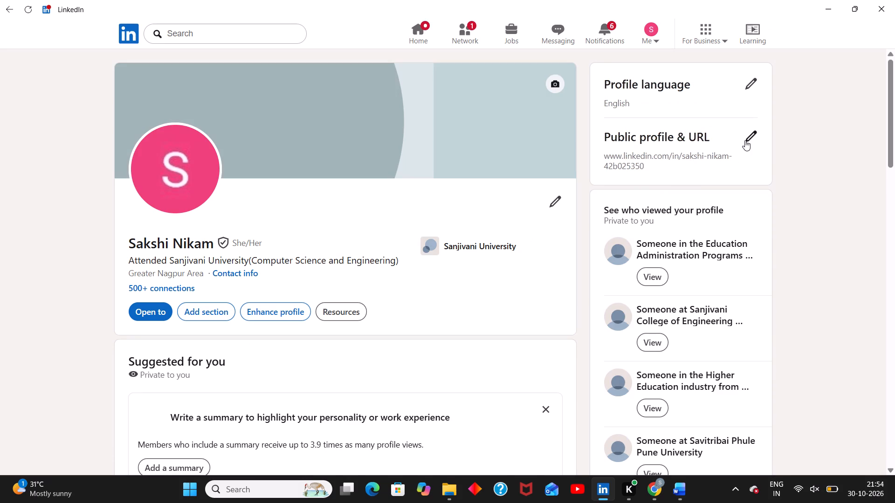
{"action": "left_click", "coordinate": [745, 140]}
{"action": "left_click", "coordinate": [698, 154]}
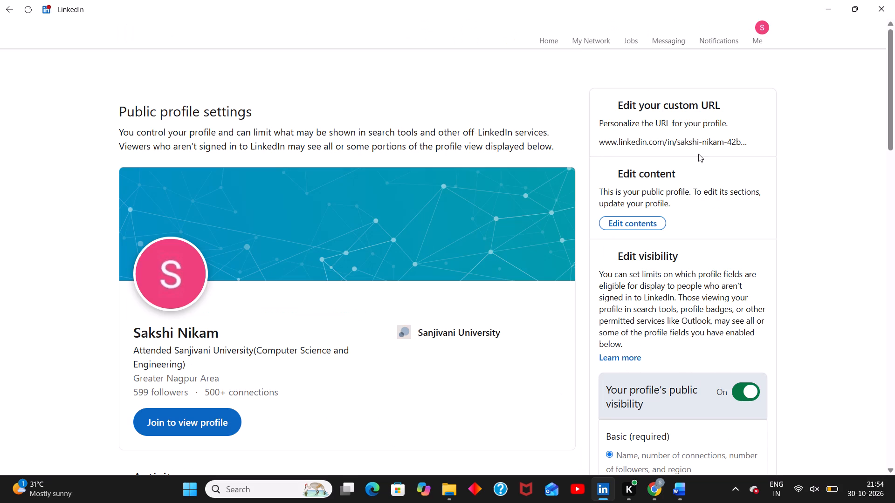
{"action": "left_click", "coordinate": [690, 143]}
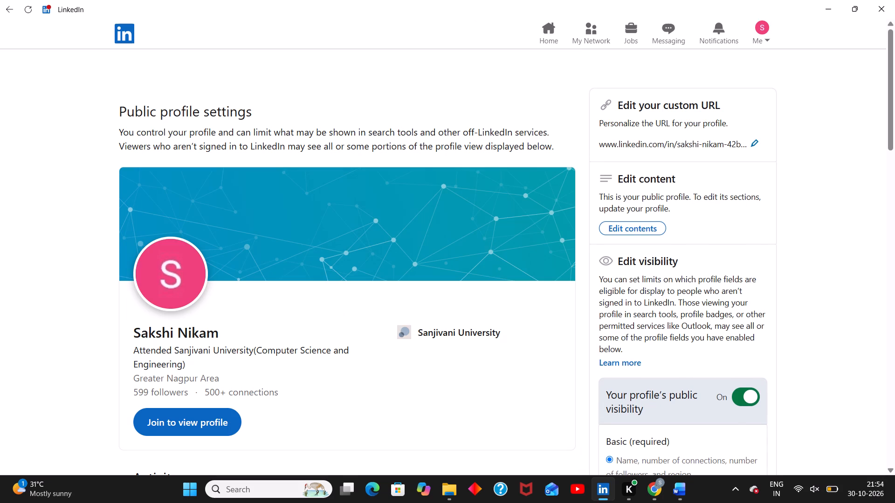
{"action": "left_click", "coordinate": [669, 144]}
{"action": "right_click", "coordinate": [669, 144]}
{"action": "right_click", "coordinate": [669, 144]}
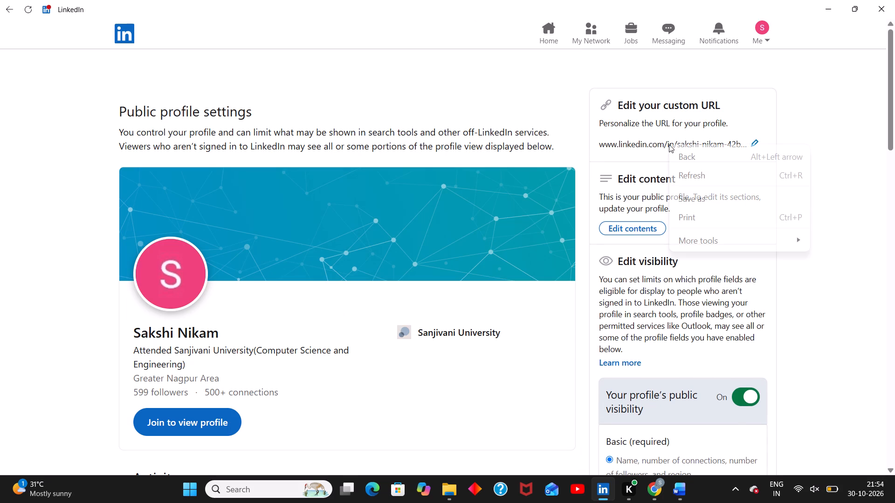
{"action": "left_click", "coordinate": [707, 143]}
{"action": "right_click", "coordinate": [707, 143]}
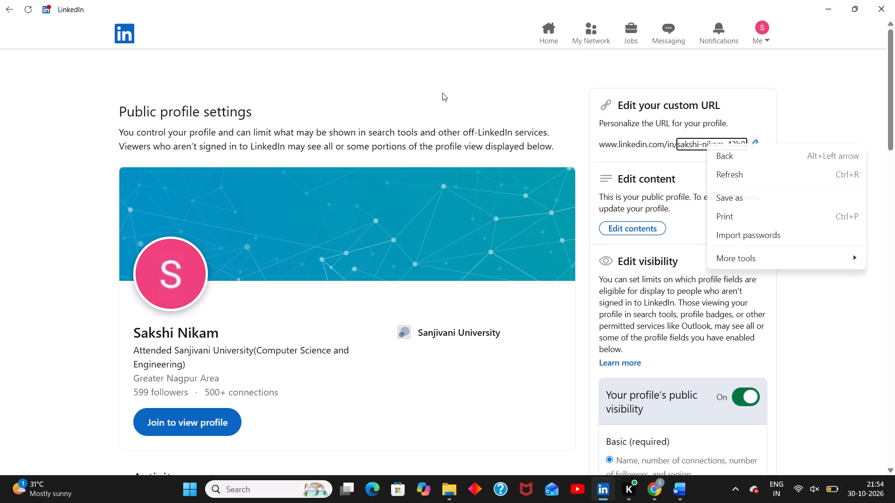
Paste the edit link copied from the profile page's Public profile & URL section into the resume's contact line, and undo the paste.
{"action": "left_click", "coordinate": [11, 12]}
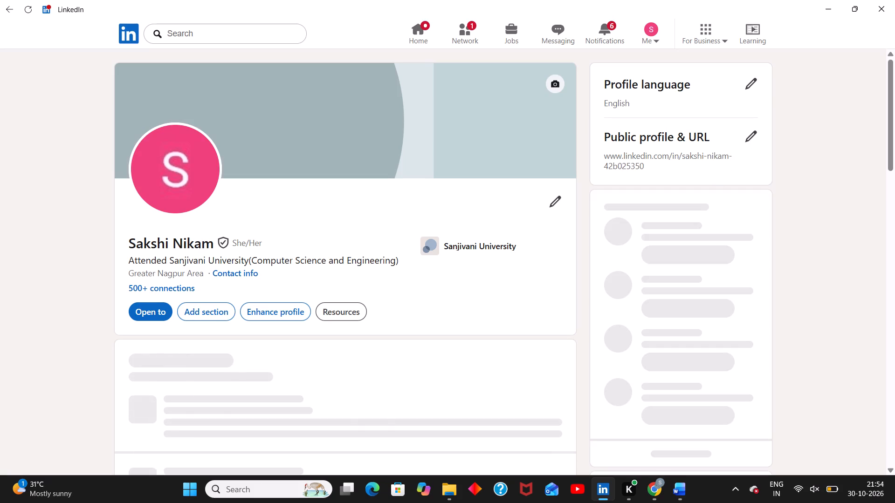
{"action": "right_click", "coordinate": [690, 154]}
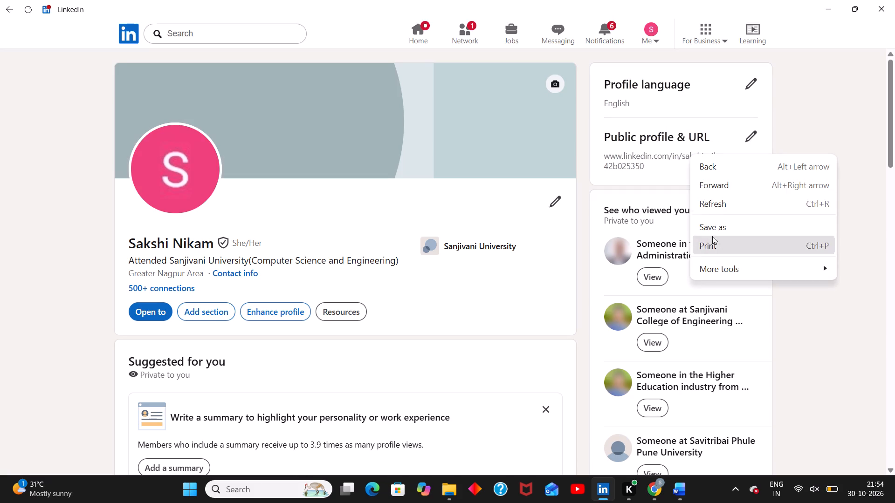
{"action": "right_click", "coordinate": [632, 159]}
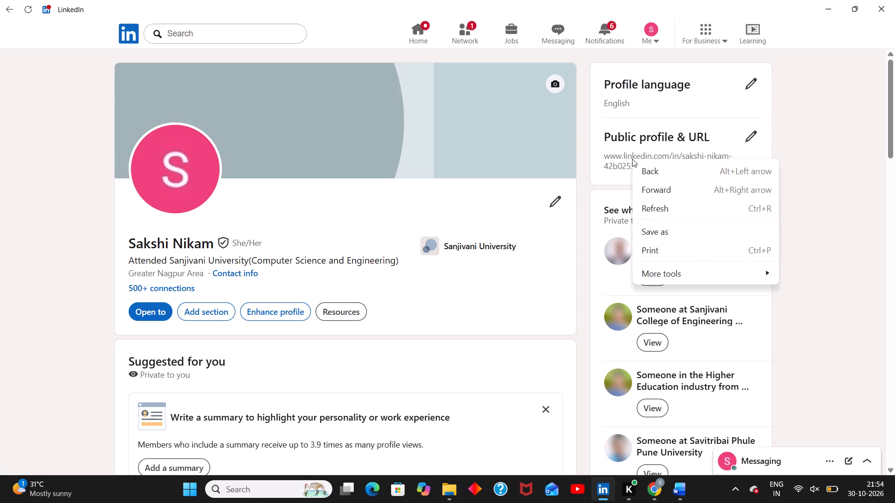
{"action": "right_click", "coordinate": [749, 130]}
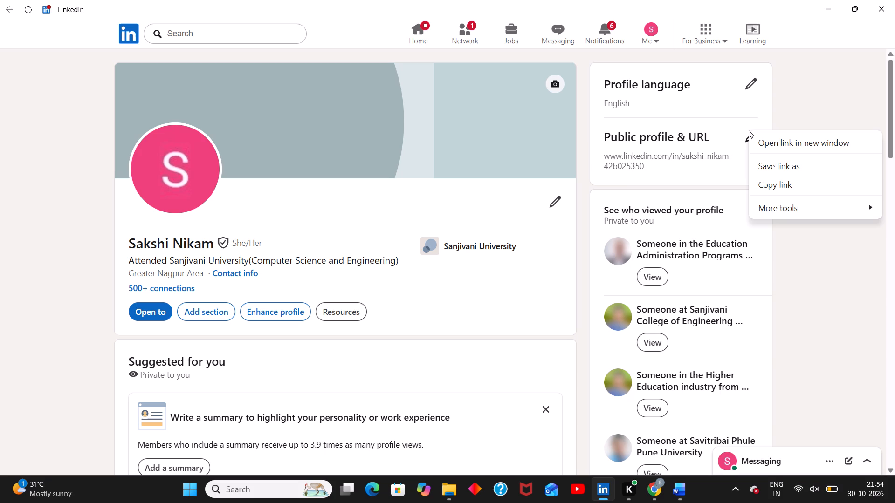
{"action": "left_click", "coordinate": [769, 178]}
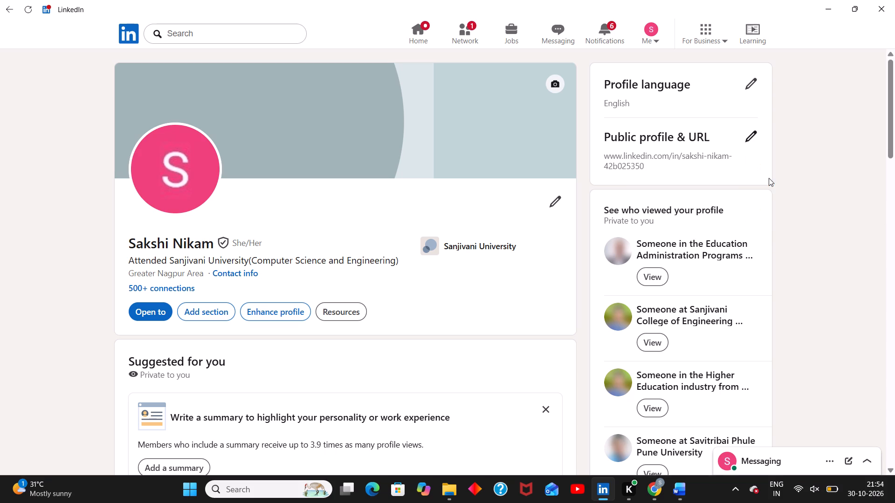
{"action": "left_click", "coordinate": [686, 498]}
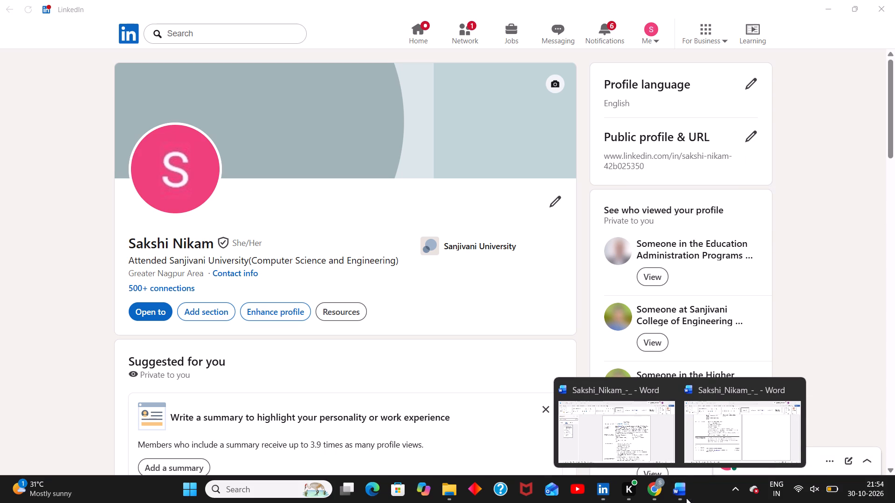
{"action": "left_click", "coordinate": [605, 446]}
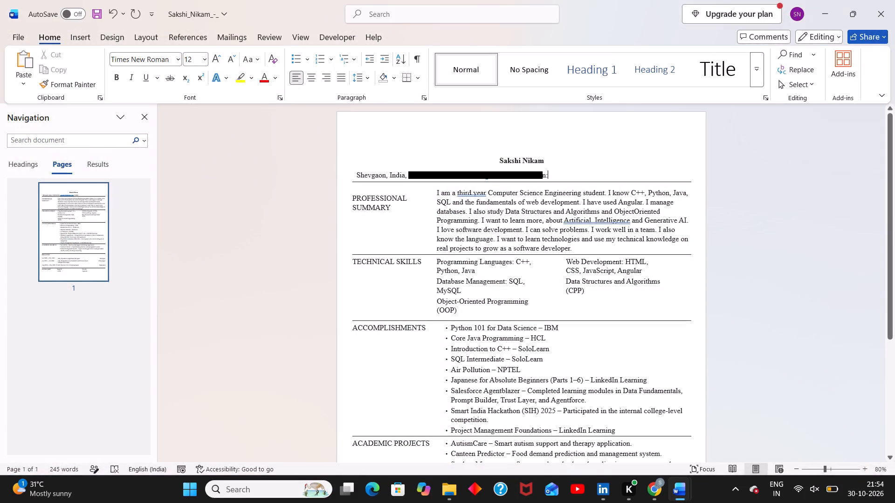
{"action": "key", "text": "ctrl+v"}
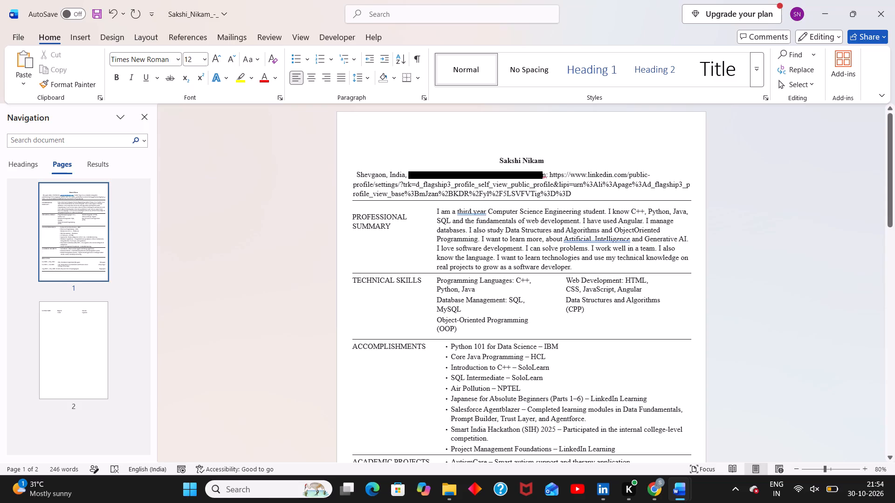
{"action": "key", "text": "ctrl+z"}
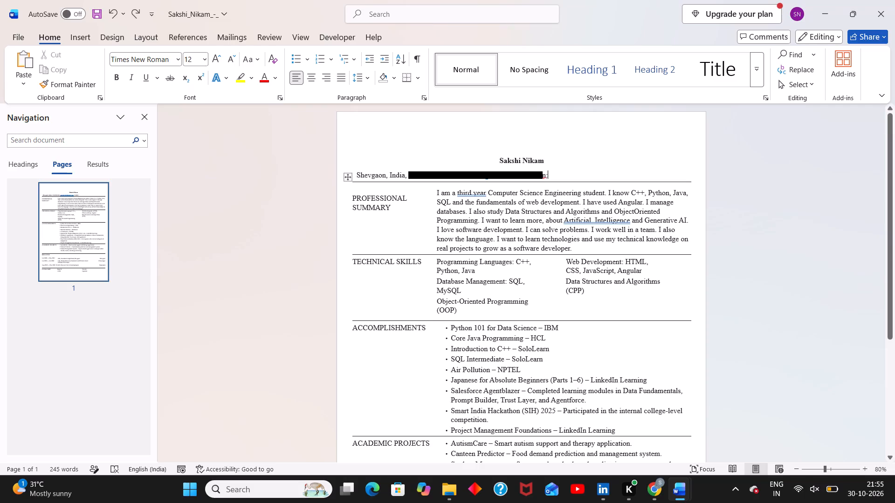
Correct the label at the end of the resume's contact line to read LinkedIn:.
{"action": "key", "text": "BackSpace"}
{"action": "key", "text": "BackSpace"}
{"action": "key", "text": "BackSpace"}
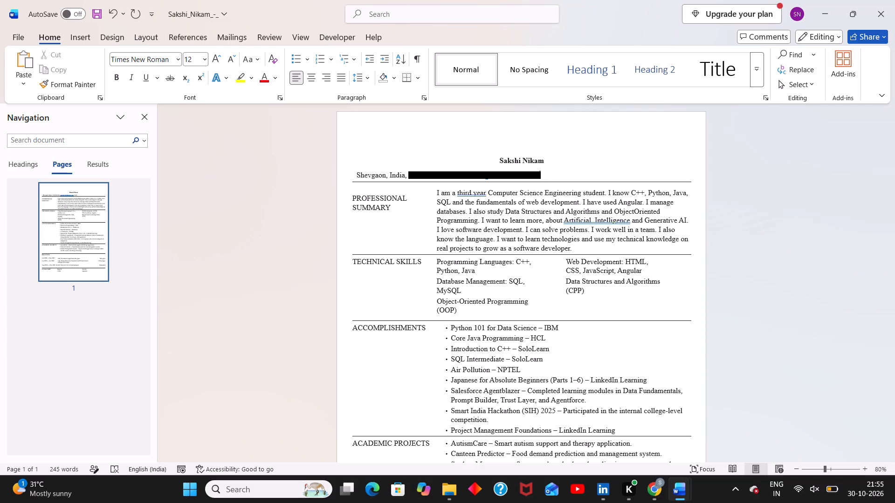
{"action": "type", "text": "ed"}
{"action": "key", "text": "i"}
{"action": "key", "text": "n"}
{"action": "key", "text": "shift+colon"}
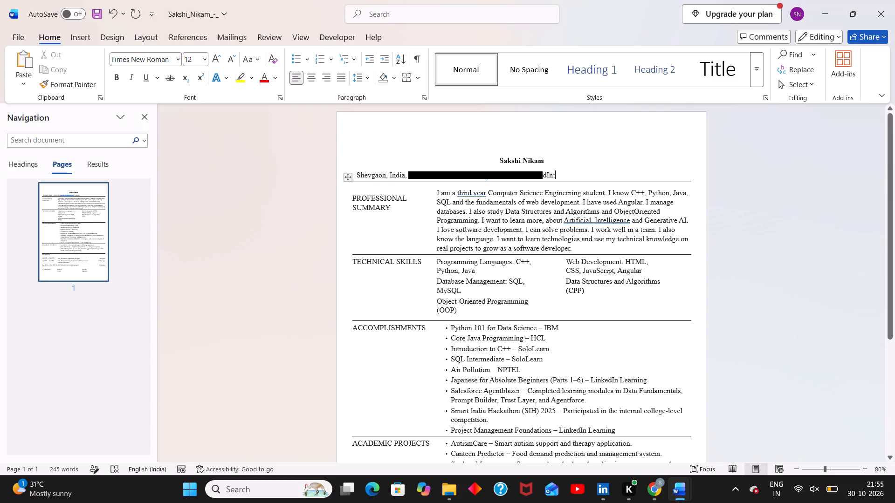
Copy the public profile URL from the LinkedIn profile page and paste it after the LinkedIn: label in the resume.
{"action": "left_click", "coordinate": [606, 502]}
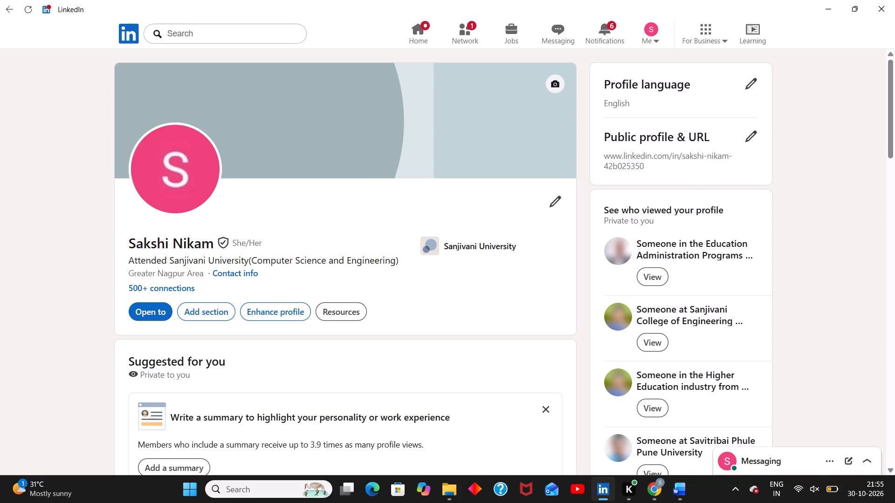
{"action": "left_click", "coordinate": [693, 160]}
{"action": "left_click_drag", "start_coordinate": [606, 153], "coordinate": [647, 163]}
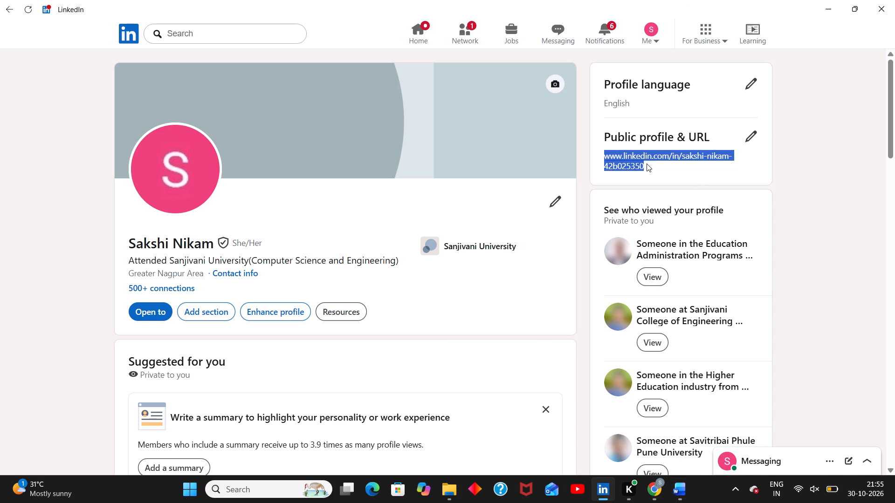
{"action": "key", "text": "ctrl+c"}
{"action": "left_click", "coordinate": [682, 489]}
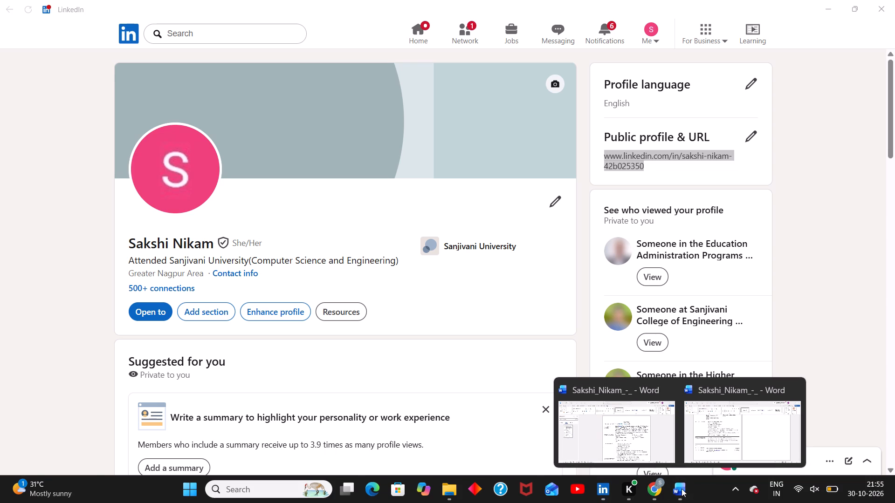
{"action": "left_click", "coordinate": [649, 438]}
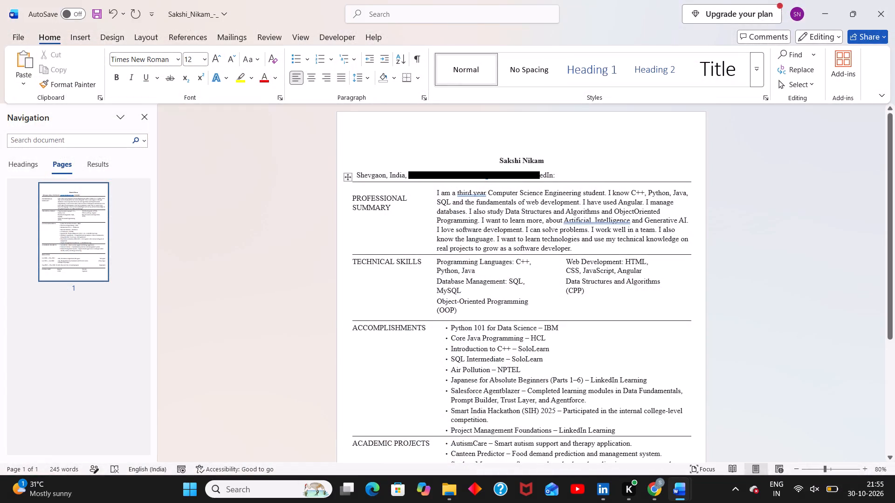
{"action": "key", "text": "ctrl+v"}
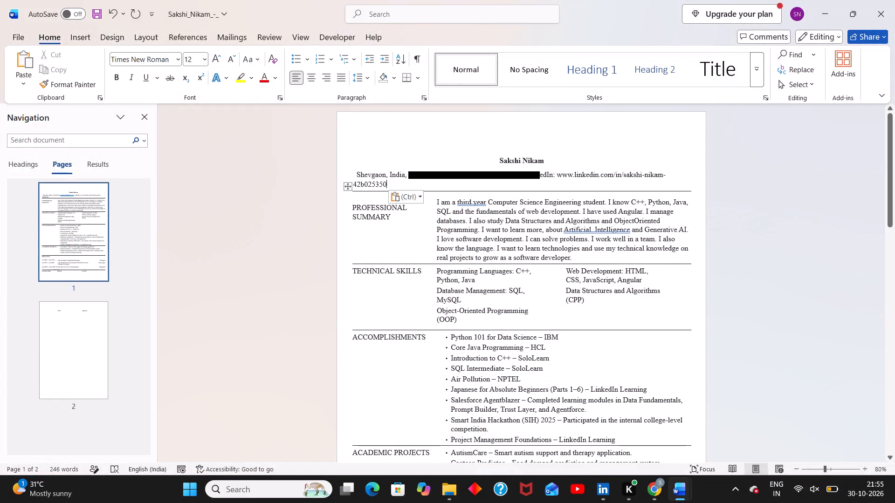
{"action": "scroll", "coordinate": [541, 296], "scroll_direction": "down", "scroll_amount": 4}
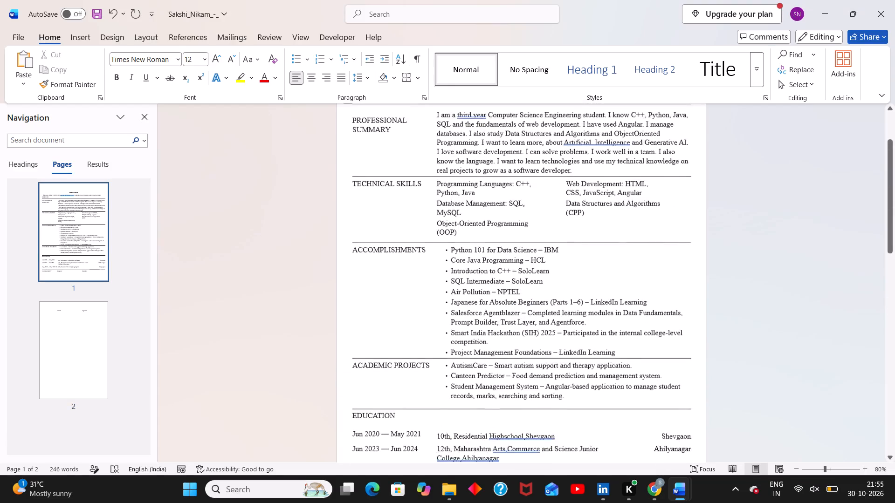
{"action": "scroll", "coordinate": [541, 296], "scroll_direction": "up", "scroll_amount": 1}
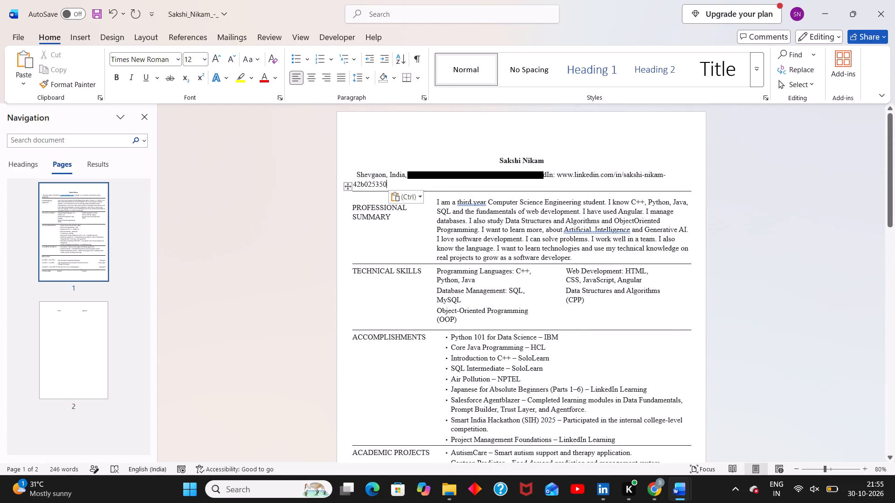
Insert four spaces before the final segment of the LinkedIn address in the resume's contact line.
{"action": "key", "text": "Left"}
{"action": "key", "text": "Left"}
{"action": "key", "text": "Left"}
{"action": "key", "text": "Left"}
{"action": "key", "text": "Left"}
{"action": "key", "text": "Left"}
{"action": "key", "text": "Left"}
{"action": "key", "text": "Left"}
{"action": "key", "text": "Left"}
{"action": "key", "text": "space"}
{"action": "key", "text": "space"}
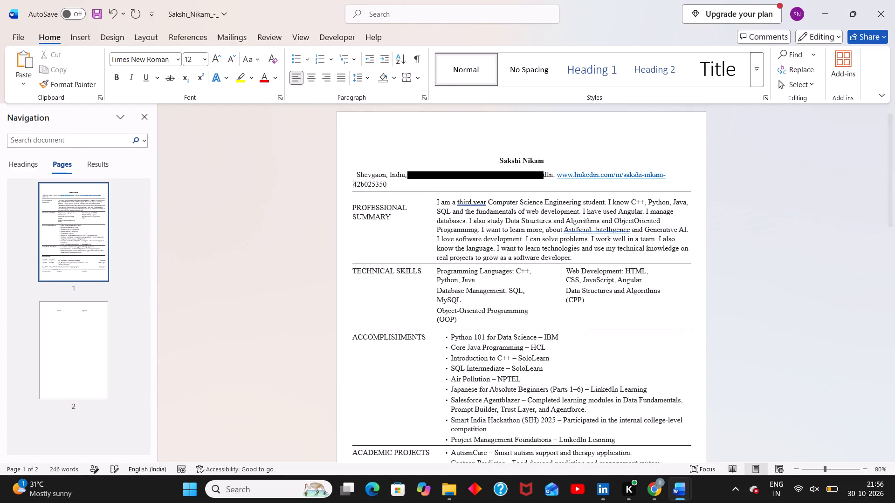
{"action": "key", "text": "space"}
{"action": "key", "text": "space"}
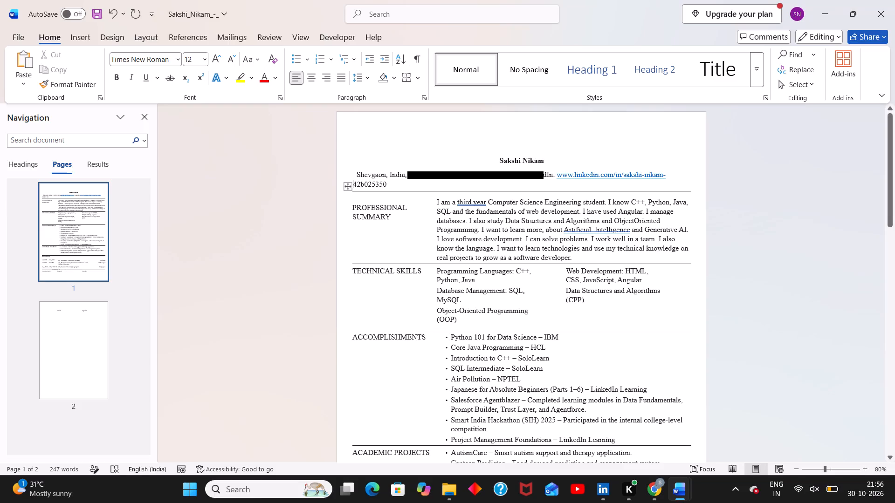
Move the LinkedIn label and address onto their own line beneath the location and contact details.
{"action": "left_click", "coordinate": [524, 170]}
{"action": "key", "text": "Return"}
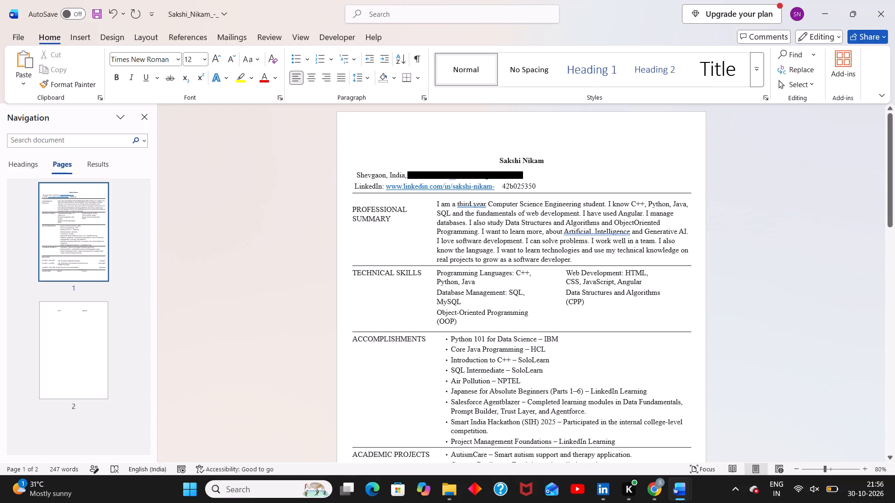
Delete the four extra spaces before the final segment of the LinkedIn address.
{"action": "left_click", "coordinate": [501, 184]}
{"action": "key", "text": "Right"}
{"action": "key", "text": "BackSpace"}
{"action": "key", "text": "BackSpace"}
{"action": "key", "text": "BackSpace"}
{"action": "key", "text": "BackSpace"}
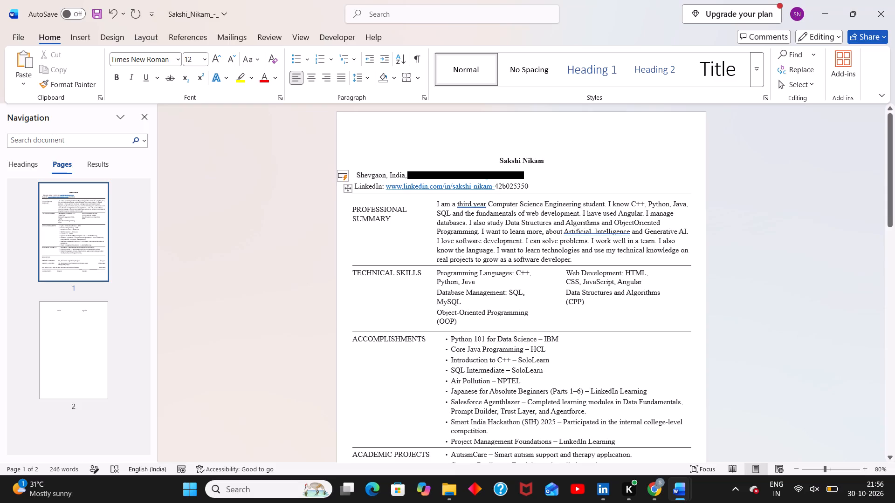
Remove the extra blank space at the start of the resume's location line.
{"action": "left_click", "coordinate": [353, 172]}
{"action": "key", "text": "BackSpace"}
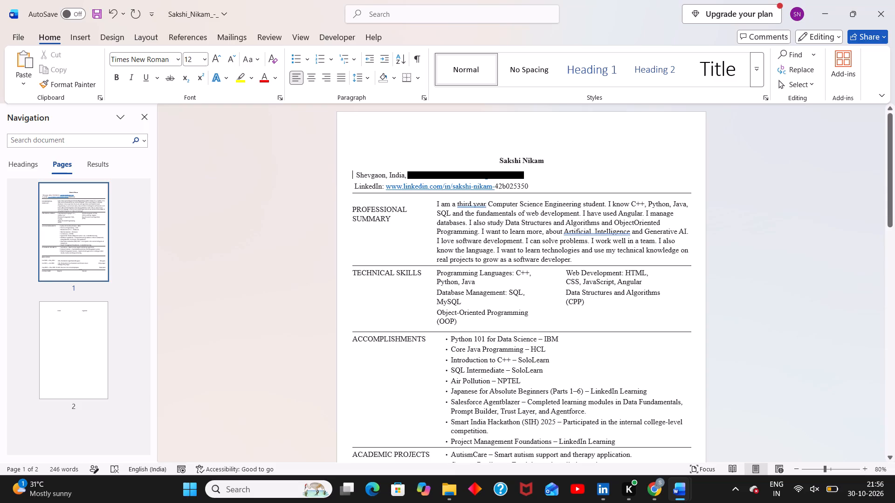
{"action": "left_click", "coordinate": [355, 174]}
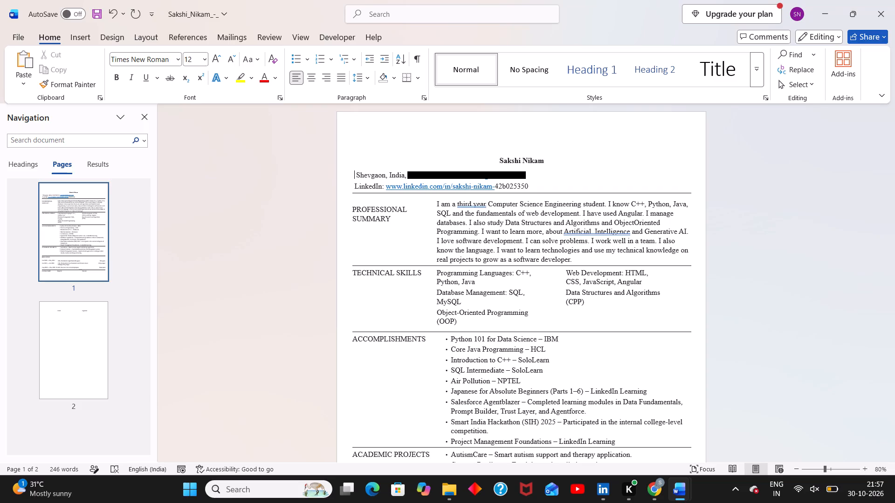
Add the postal code directly after India, in the resume's location line.
{"action": "left_click", "coordinate": [447, 175]}
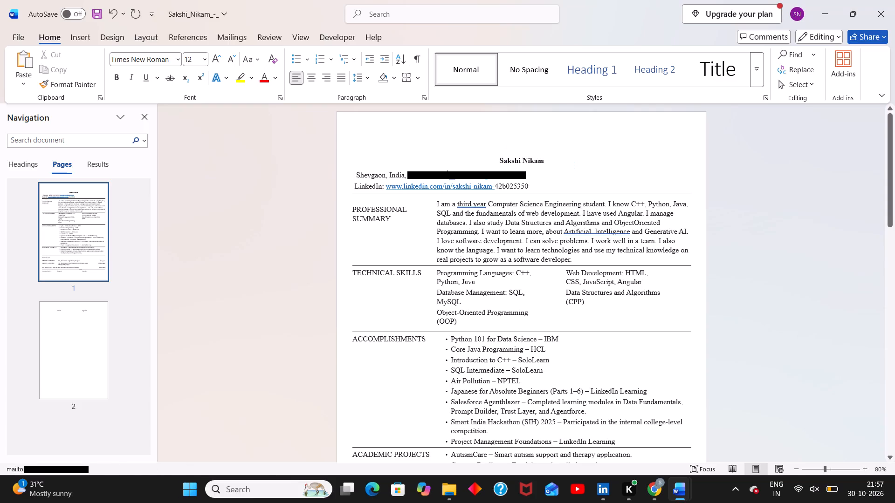
{"action": "left_click", "coordinate": [406, 171]}
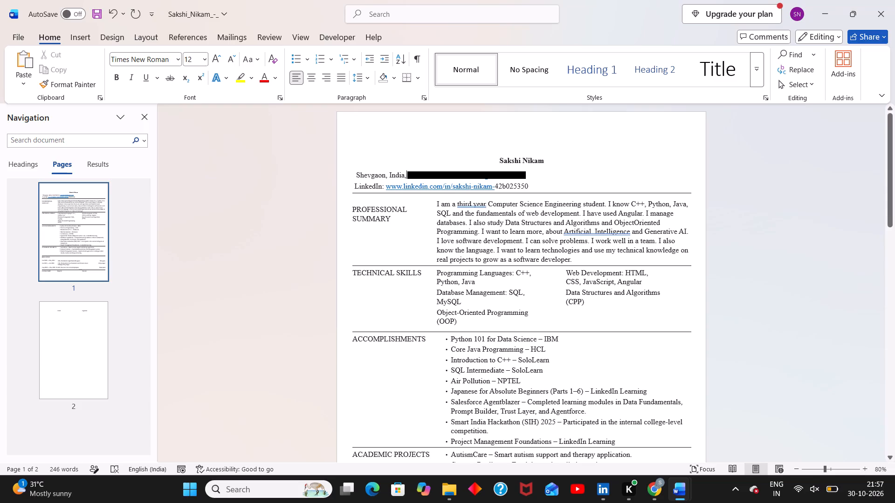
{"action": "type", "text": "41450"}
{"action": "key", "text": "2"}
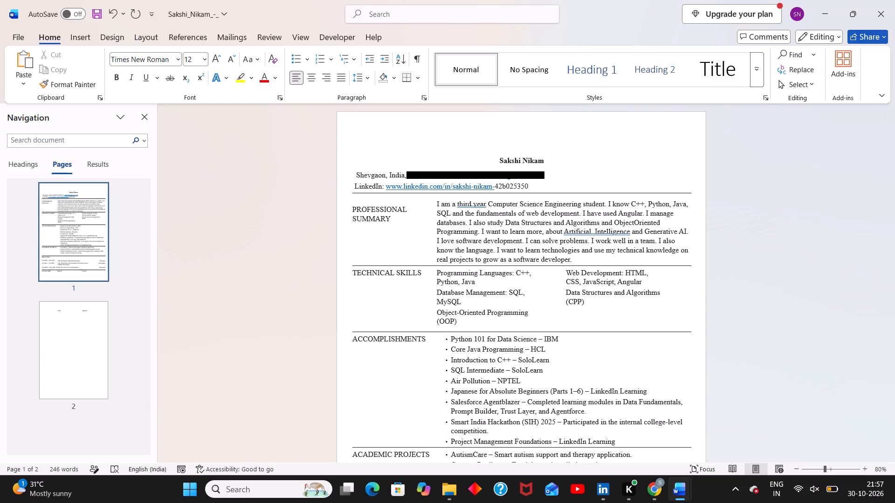
Insert spaces after the postal code to push the remaining contact details toward the page's right margin.
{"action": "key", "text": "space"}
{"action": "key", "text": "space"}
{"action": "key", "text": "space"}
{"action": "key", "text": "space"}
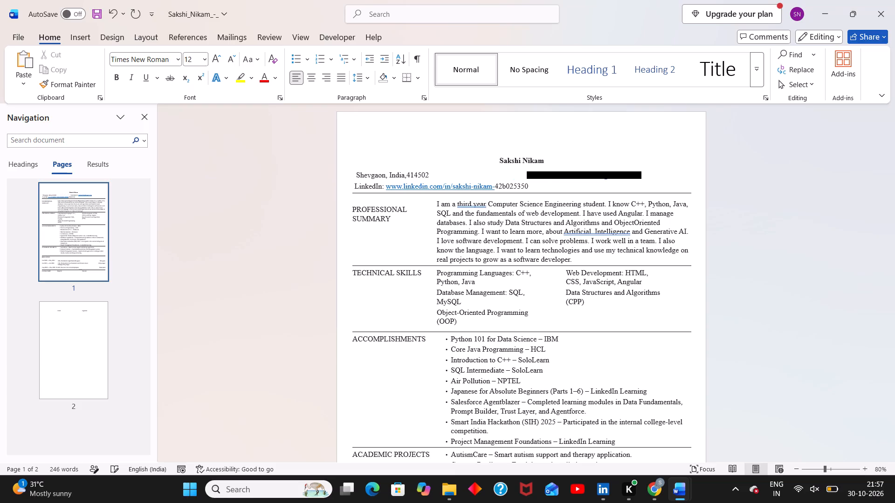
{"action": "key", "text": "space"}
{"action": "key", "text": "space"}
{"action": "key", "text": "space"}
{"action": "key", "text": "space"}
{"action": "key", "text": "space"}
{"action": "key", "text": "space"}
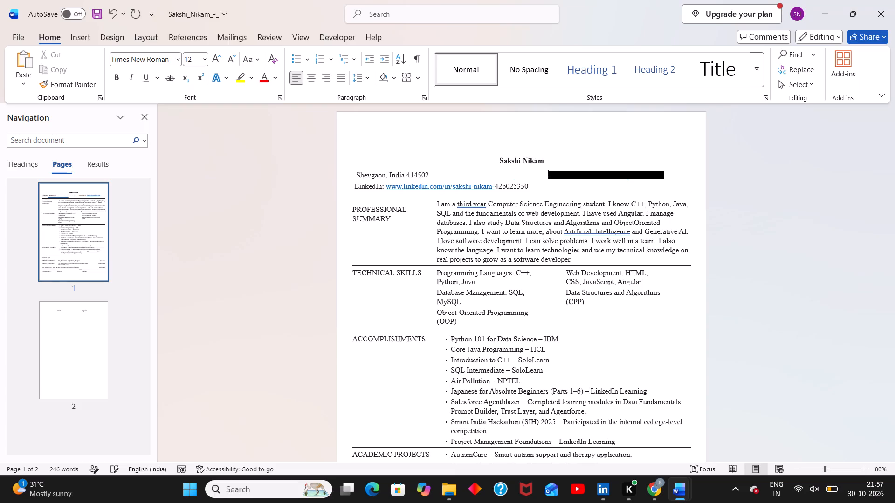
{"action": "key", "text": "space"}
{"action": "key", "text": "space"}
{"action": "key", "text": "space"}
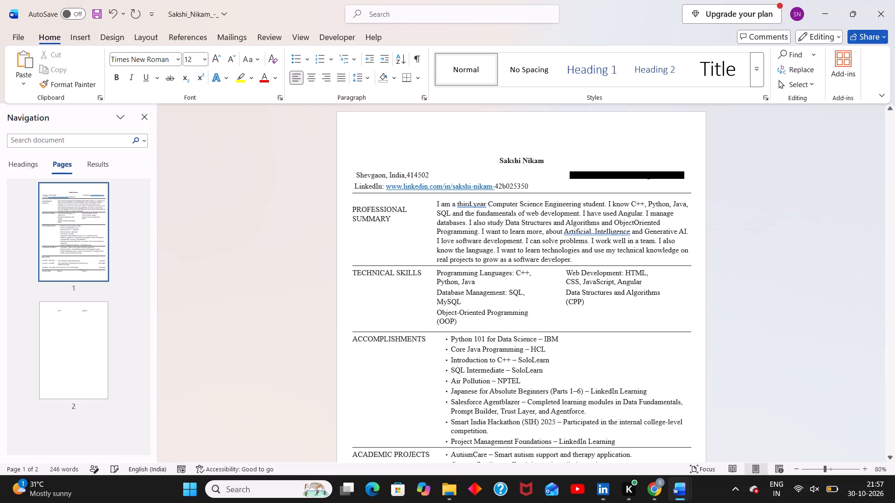
Delete the contact text that precedes the email address on the location line.
{"action": "left_click", "coordinate": [609, 175]}
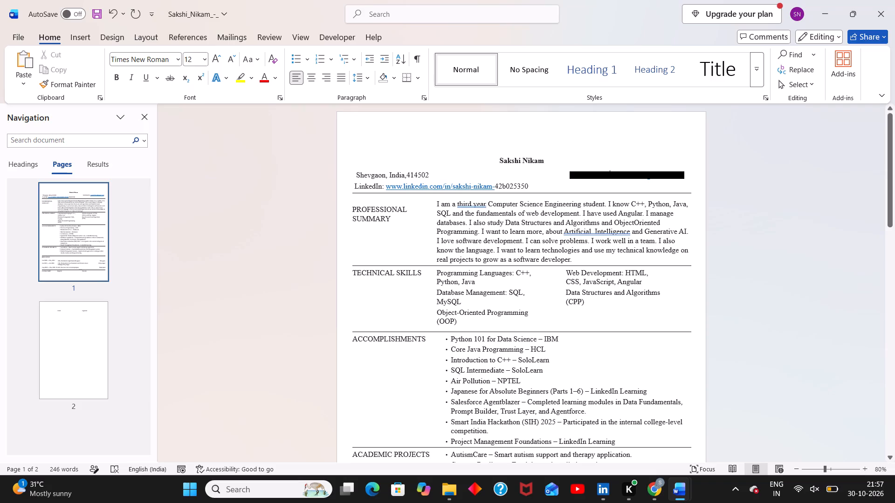
{"action": "key", "text": "BackSpace"}
{"action": "key", "text": "BackSpace"}
{"action": "key", "text": "BackSpace"}
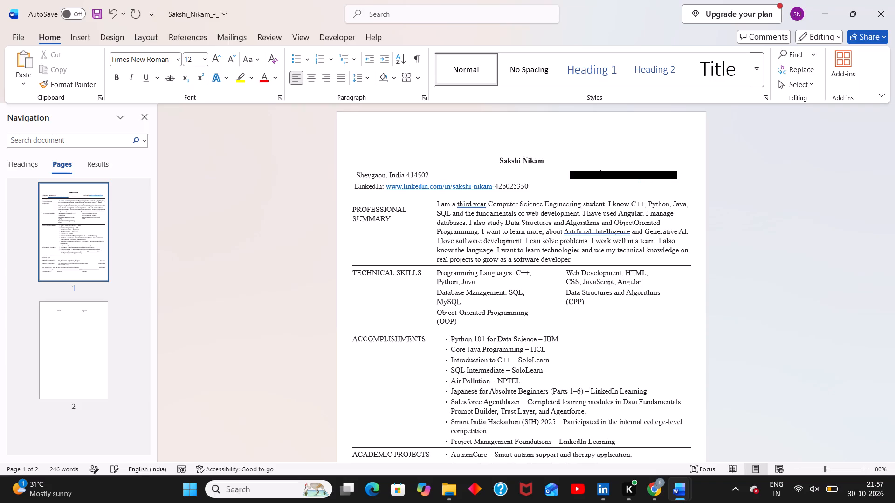
{"action": "key", "text": "BackSpace"}
{"action": "key", "text": "BackSpace"}
{"action": "key", "text": "BackSpace"}
{"action": "key", "text": "BackSpace"}
{"action": "key", "text": "BackSpace"}
{"action": "key", "text": "BackSpace"}
{"action": "key", "text": "BackSpace"}
{"action": "key", "text": "BackSpace"}
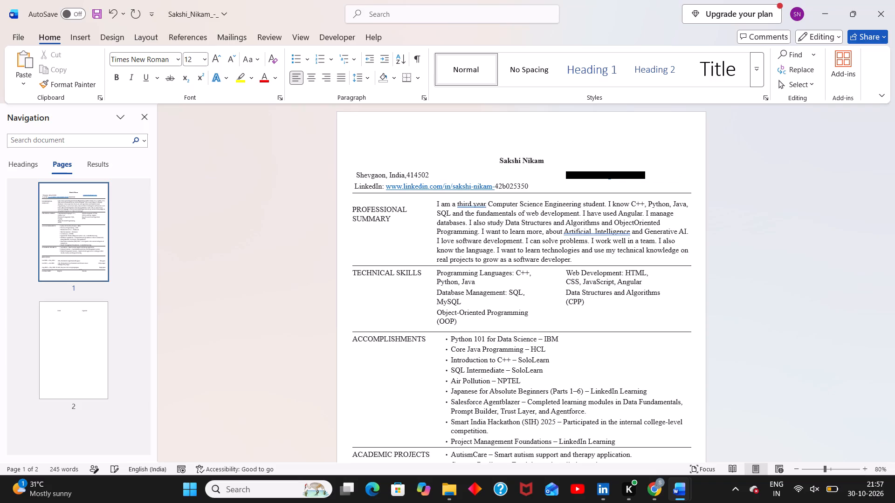
Move the email address from the location line to the LinkedIn line, spaced out after the profile URL.
{"action": "key", "text": "Down"}
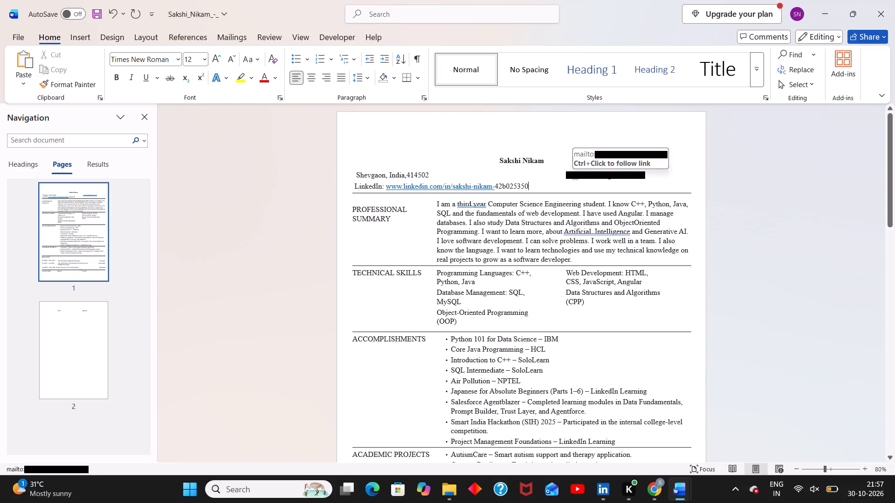
{"action": "left_click_drag", "start_coordinate": [572, 173], "coordinate": [670, 177]}
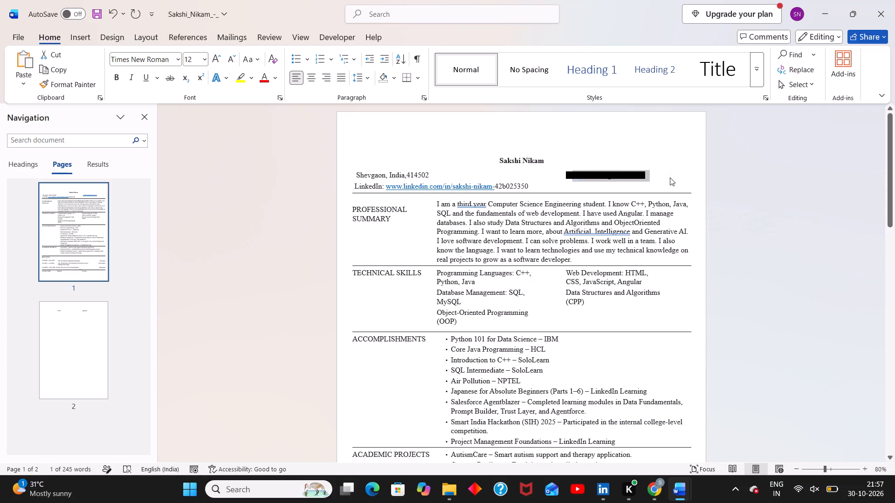
{"action": "key", "text": "ctrl+c"}
{"action": "key", "text": "BackSpace"}
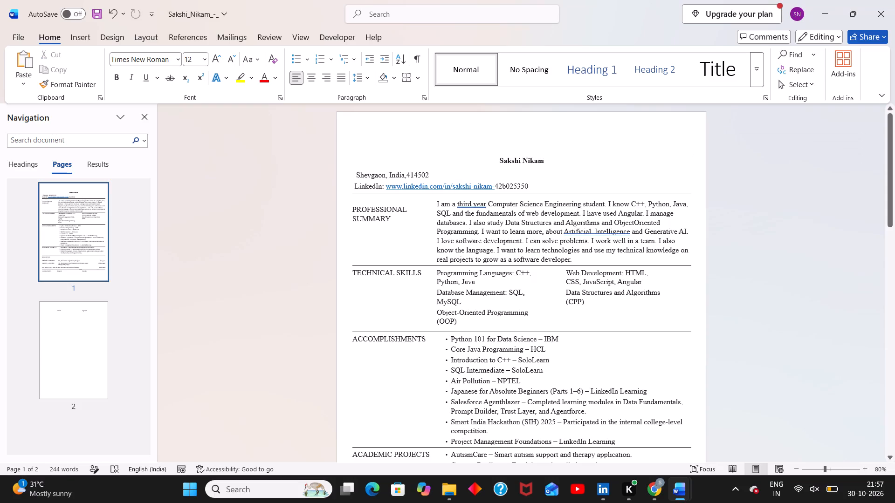
{"action": "left_click", "coordinate": [638, 185]}
{"action": "key", "text": "space"}
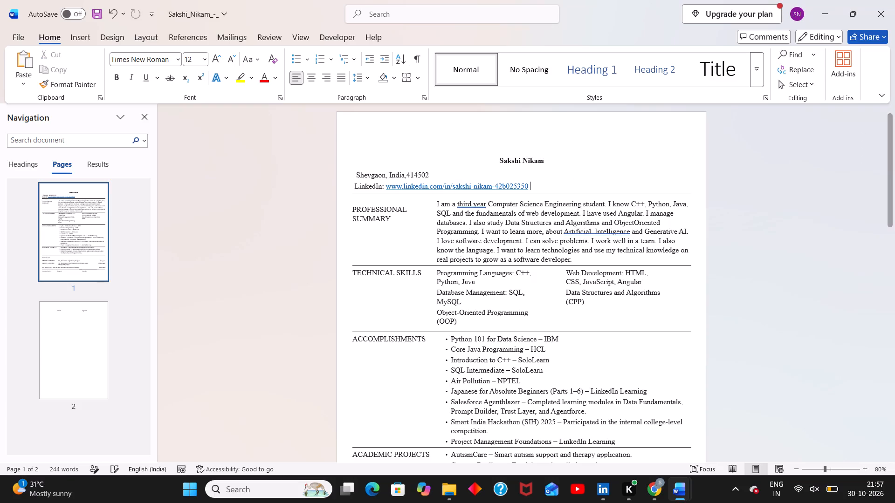
{"action": "key", "text": "space"}
{"action": "key", "text": "space"}
{"action": "key", "text": "space"}
{"action": "key", "text": "space"}
{"action": "key", "text": "space"}
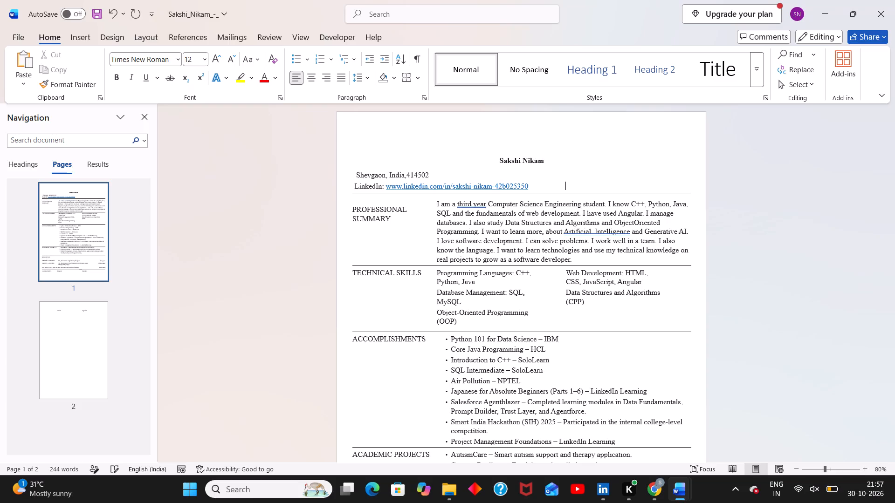
{"action": "key", "text": "ctrl+v"}
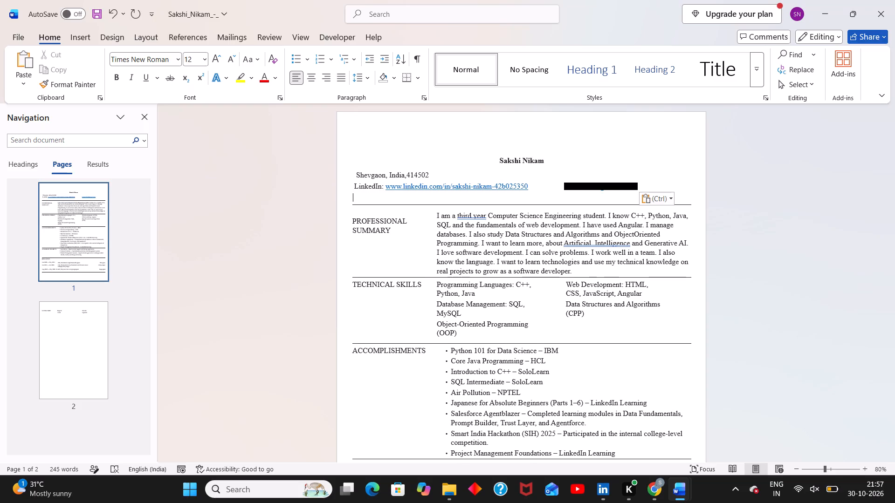
Trim the gap before the email address on the LinkedIn line and label it "E-mail:".
{"action": "left_click", "coordinate": [564, 185]}
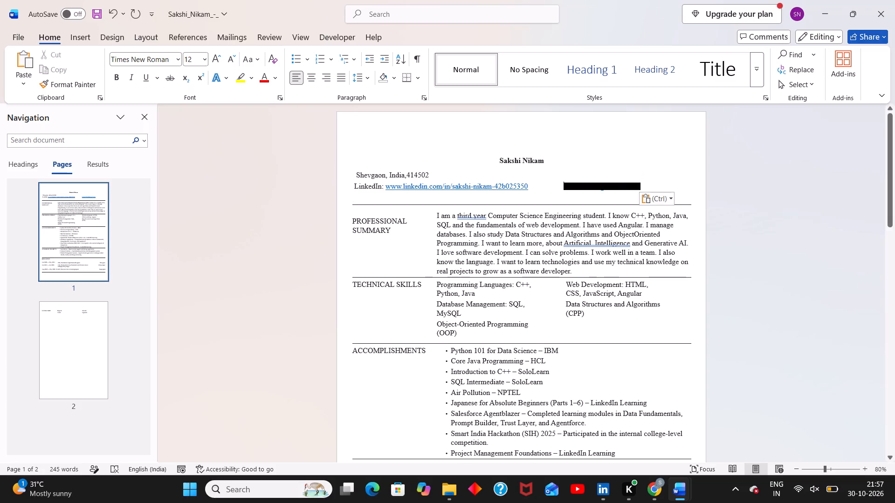
{"action": "key", "text": "BackSpace"}
{"action": "key", "text": "BackSpace"}
{"action": "key", "text": "BackSpace"}
{"action": "key", "text": "BackSpace"}
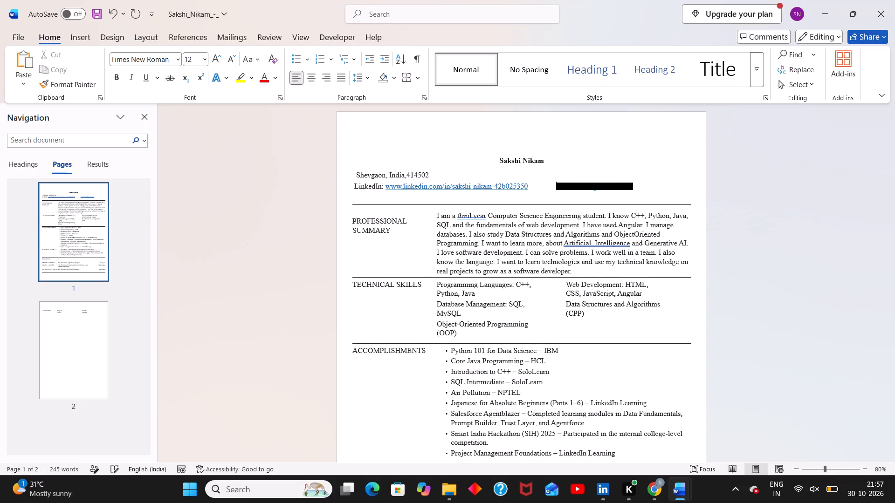
{"action": "key", "text": "e"}
{"action": "key", "text": "minus"}
{"action": "type", "text": "mail"}
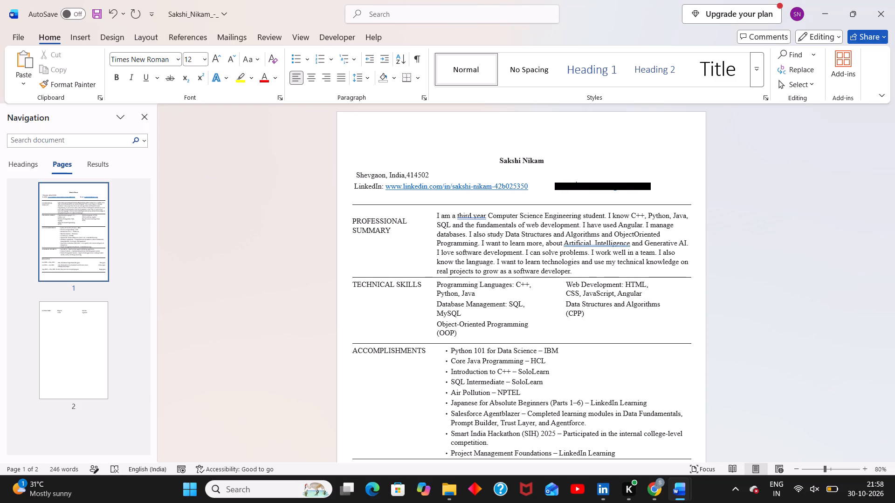
{"action": "key", "text": "shift+colon"}
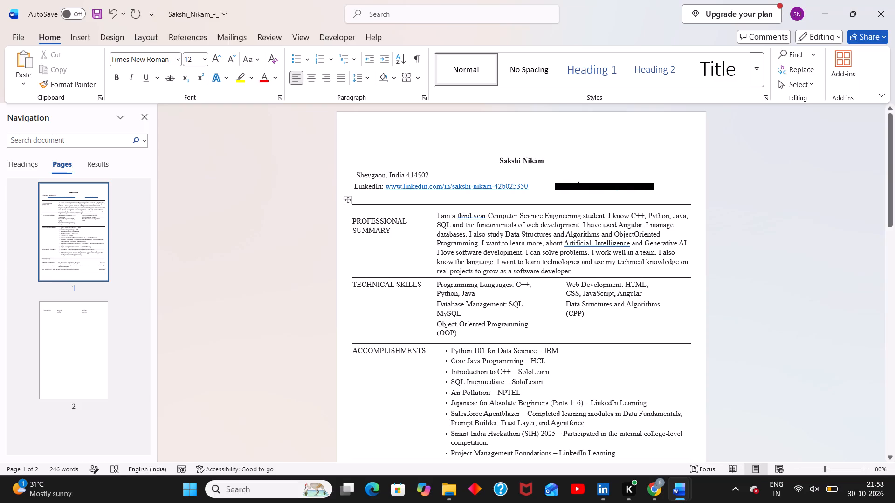
Remove the leading space before Shevgaon and add a blank line between the name heading and the location line.
{"action": "left_click", "coordinate": [356, 172]}
{"action": "key", "text": "BackSpace"}
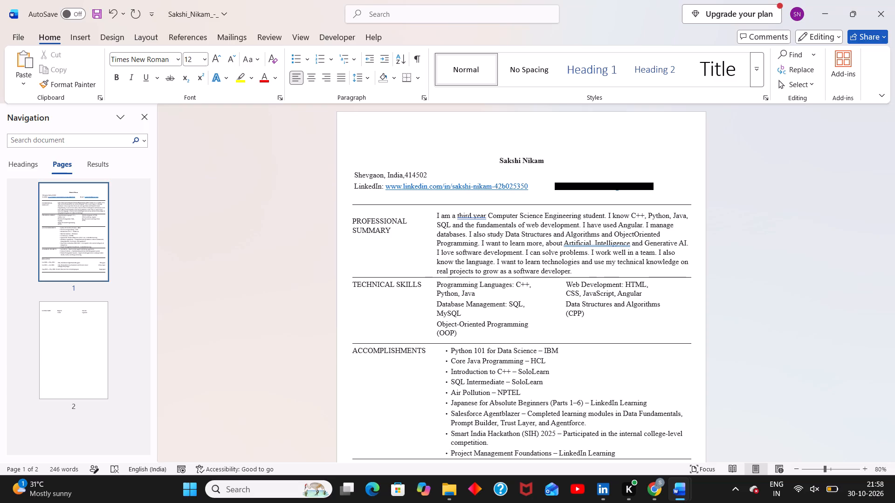
{"action": "key", "text": "Return"}
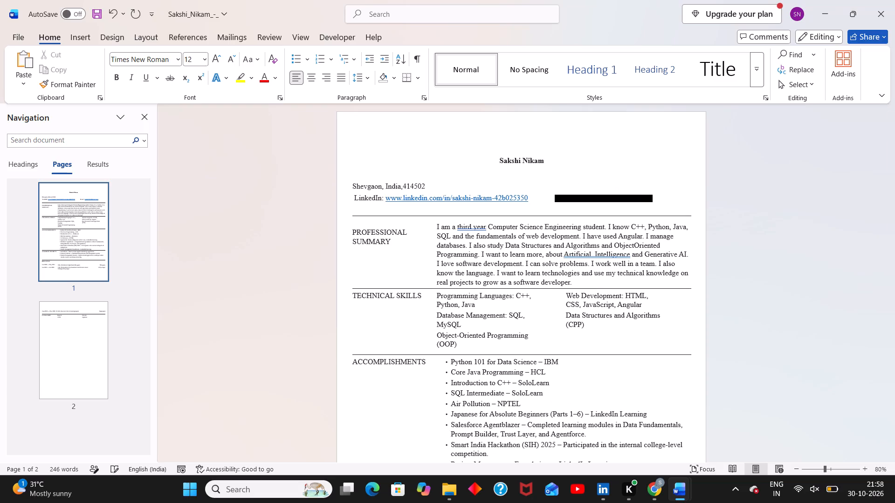
Insert a blank line between the divider and the LANGUAGES heading on the second page.
{"action": "scroll", "coordinate": [443, 207], "scroll_direction": "down", "scroll_amount": 2}
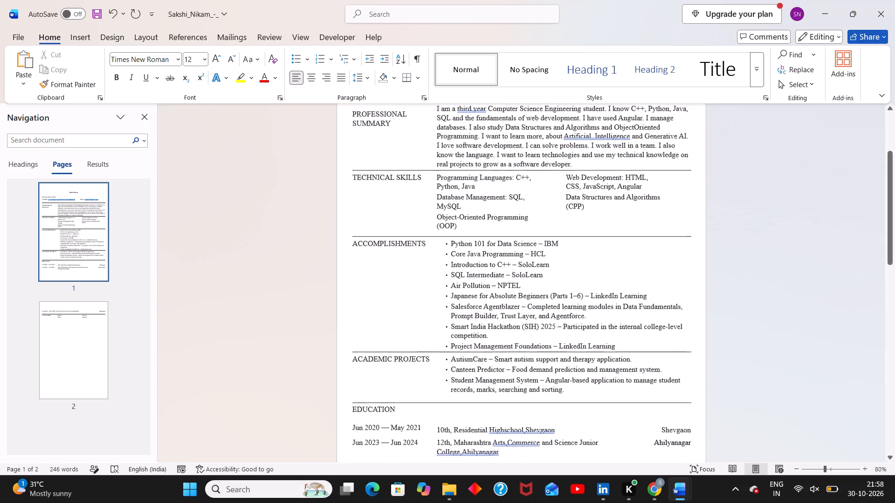
{"action": "scroll", "coordinate": [443, 207], "scroll_direction": "down", "scroll_amount": 3}
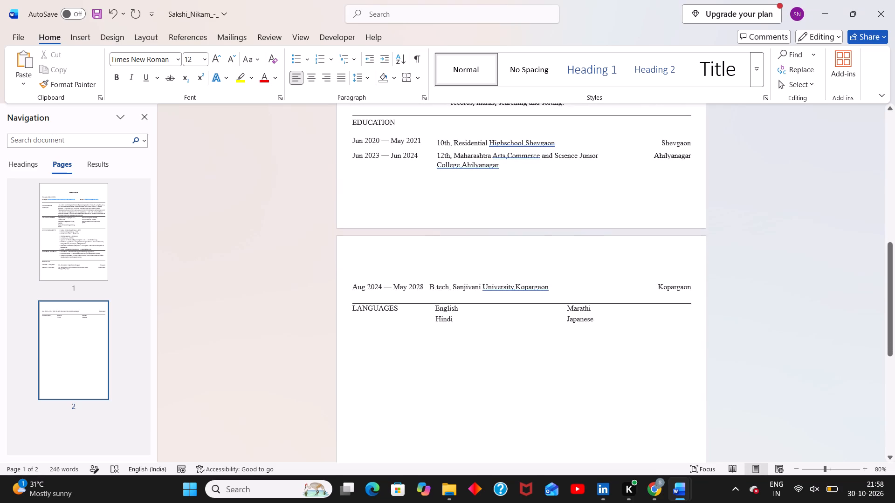
{"action": "left_click", "coordinate": [494, 304]}
{"action": "left_click", "coordinate": [351, 306]}
{"action": "key", "text": "Return"}
Insert a blank, unbulleted line above the AutismCare entry in the Academic Projects section.
{"action": "scroll", "coordinate": [360, 290], "scroll_direction": "up", "scroll_amount": 1}
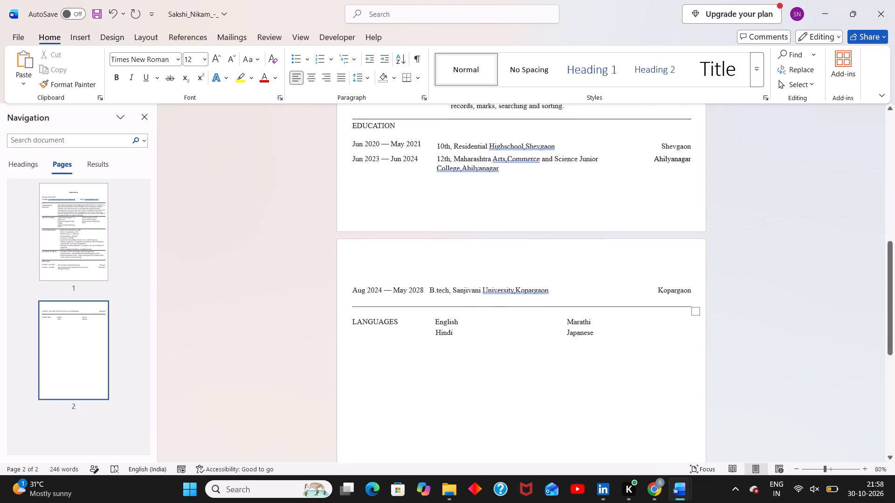
{"action": "scroll", "coordinate": [360, 290], "scroll_direction": "up", "scroll_amount": 1}
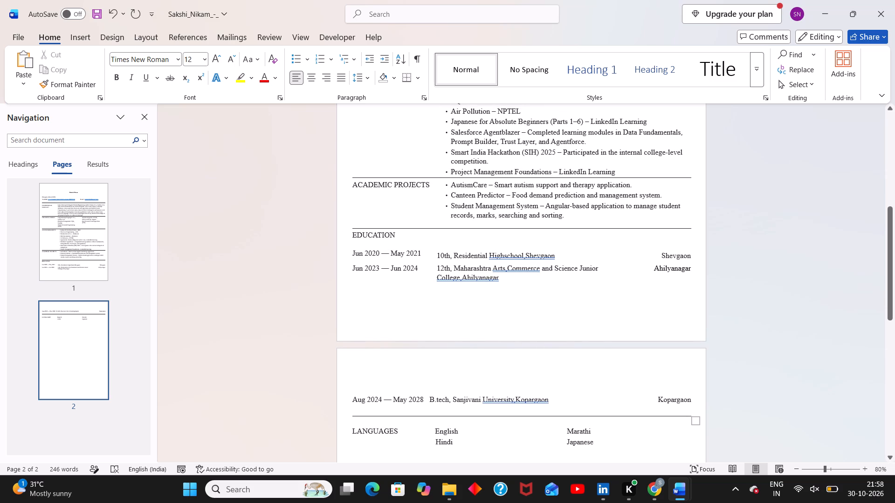
{"action": "scroll", "coordinate": [353, 248], "scroll_direction": "up", "scroll_amount": 1}
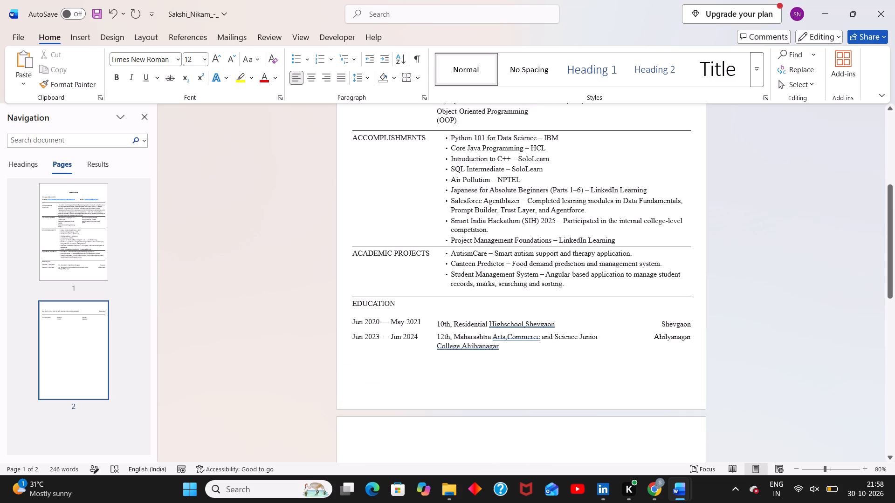
{"action": "left_click", "coordinate": [442, 255]}
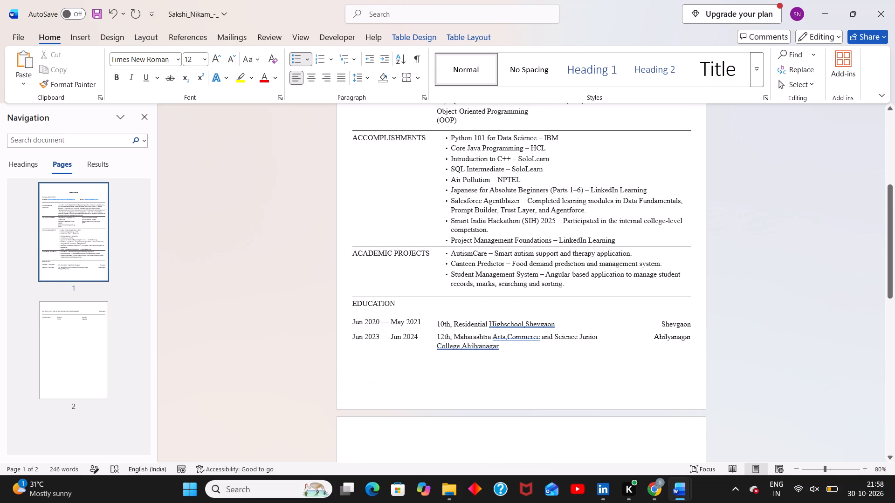
{"action": "key", "text": "Return"}
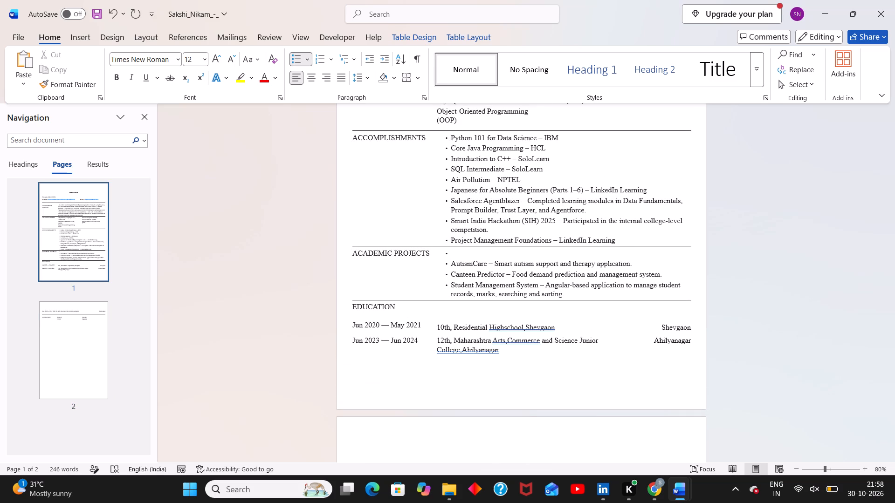
{"action": "left_click", "coordinate": [452, 250]}
{"action": "key", "text": "BackSpace"}
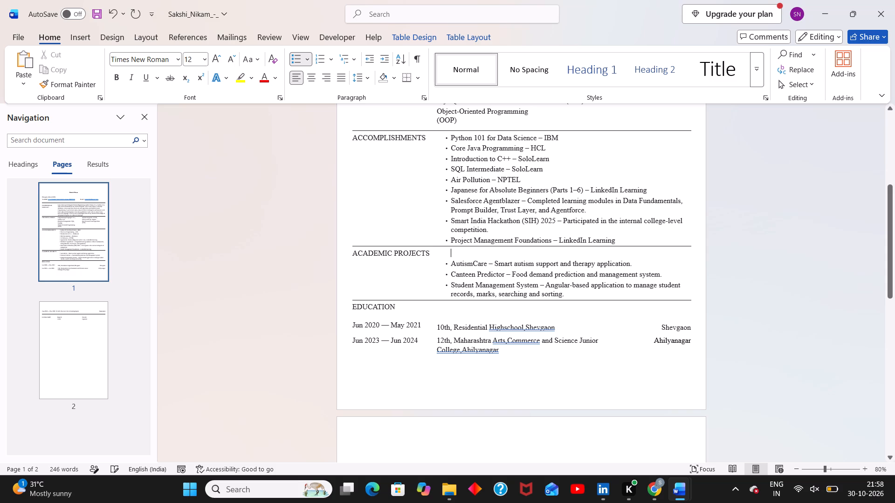
{"action": "key", "text": "BackSpace"}
Insert a blank, unbulleted line above the Python 101 for Data Science entry in the Accomplishments section.
{"action": "scroll", "coordinate": [452, 250], "scroll_direction": "up", "scroll_amount": 1}
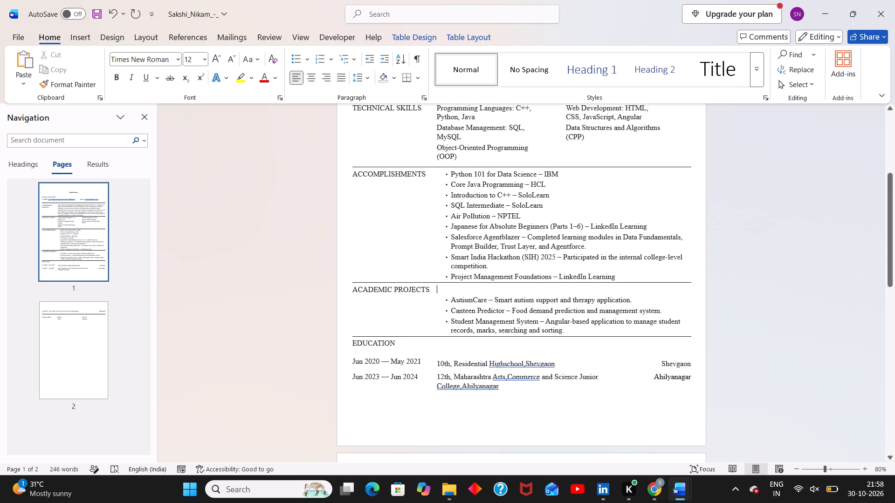
{"action": "left_click", "coordinate": [447, 174]}
{"action": "left_click", "coordinate": [456, 173]}
{"action": "key", "text": "Left"}
{"action": "key", "text": "Return"}
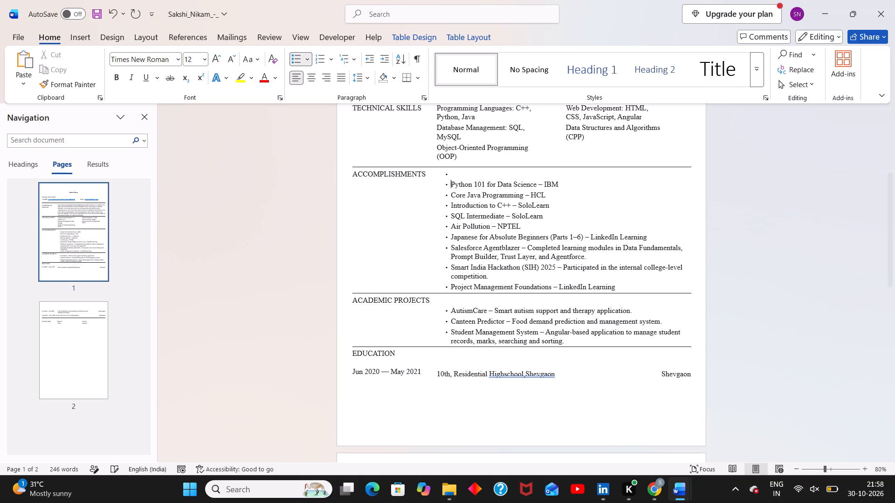
{"action": "left_click", "coordinate": [454, 174]}
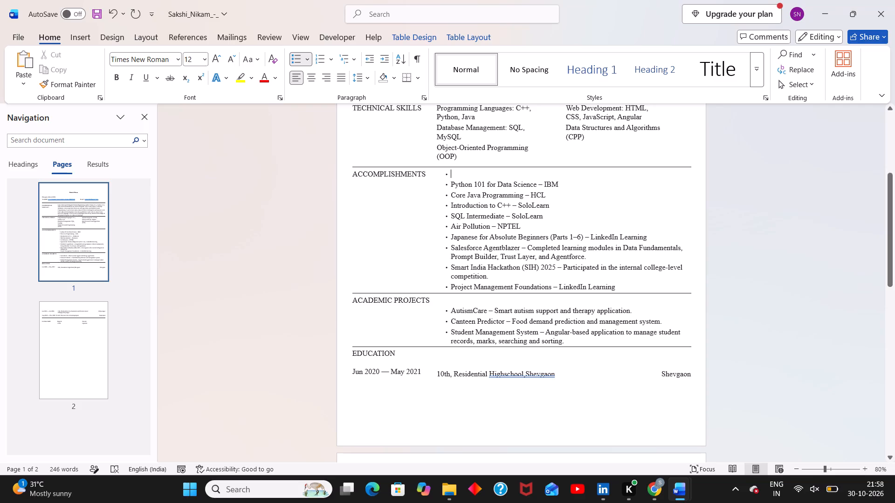
{"action": "key", "text": "BackSpace"}
Insert a blank line above the Programming Languages entry in the Technical Skills section.
{"action": "scroll", "coordinate": [454, 174], "scroll_direction": "up", "scroll_amount": 1}
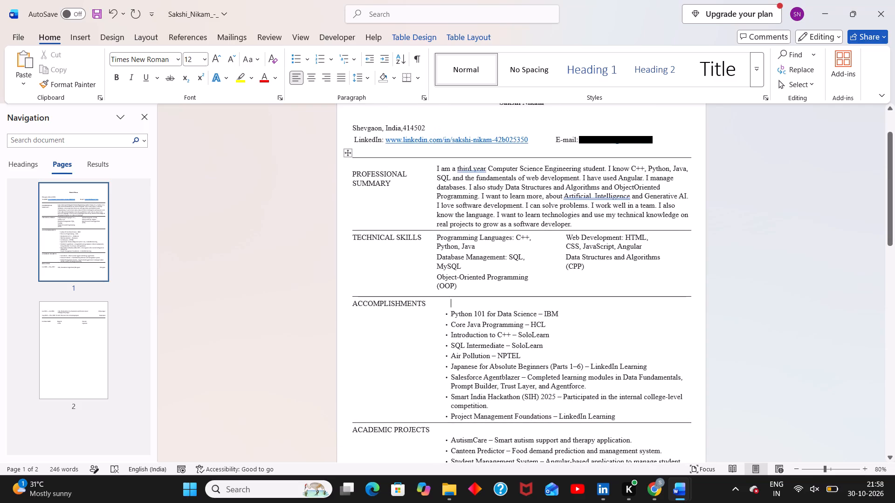
{"action": "left_click", "coordinate": [435, 238]}
{"action": "key", "text": "Return"}
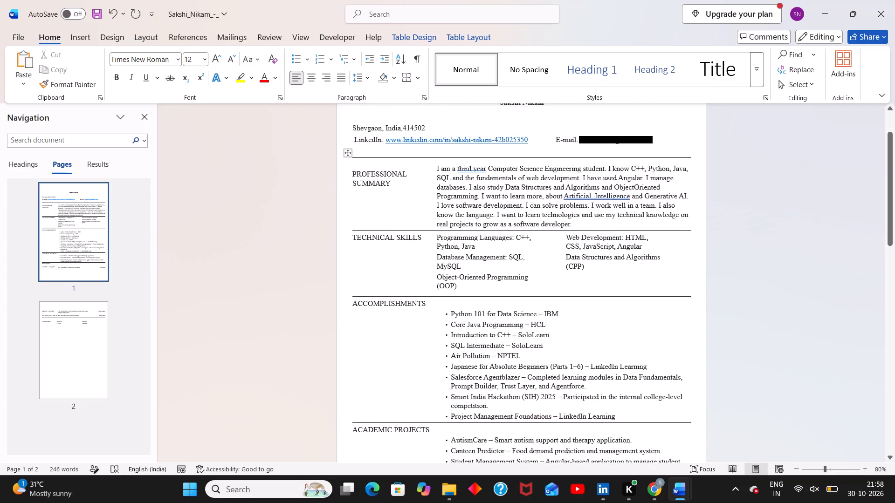
{"action": "left_click", "coordinate": [479, 236]}
{"action": "key", "text": "Left"}
{"action": "key", "text": "Left"}
{"action": "key", "text": "Left"}
{"action": "key", "text": "Left"}
{"action": "key", "text": "Left"}
{"action": "key", "text": "Left"}
{"action": "key", "text": "Left"}
{"action": "key", "text": "Left"}
{"action": "key", "text": "Left"}
{"action": "key", "text": "Left"}
{"action": "key", "text": "Left"}
{"action": "key", "text": "Left"}
{"action": "key", "text": "Return"}
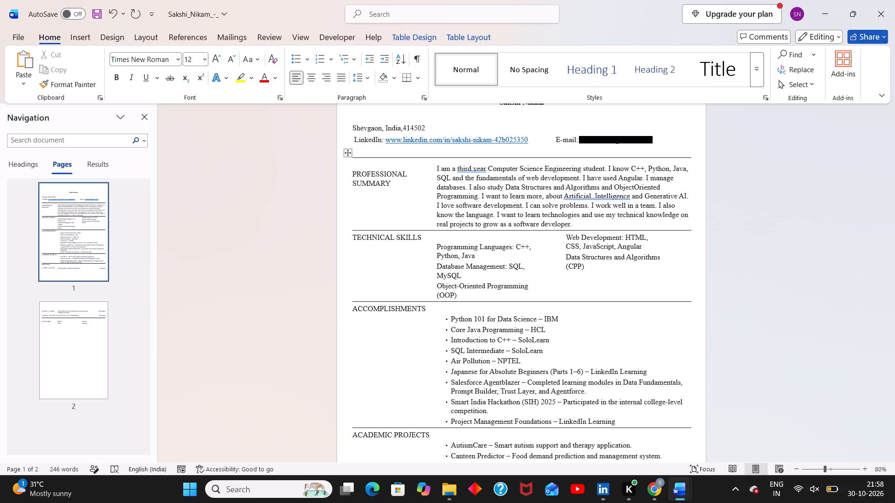
Insert blank space above the paragraph in the Professional Summary section, pushing it below the divider.
{"action": "scroll", "coordinate": [484, 243], "scroll_direction": "up", "scroll_amount": 1}
{"action": "left_click", "coordinate": [437, 206]}
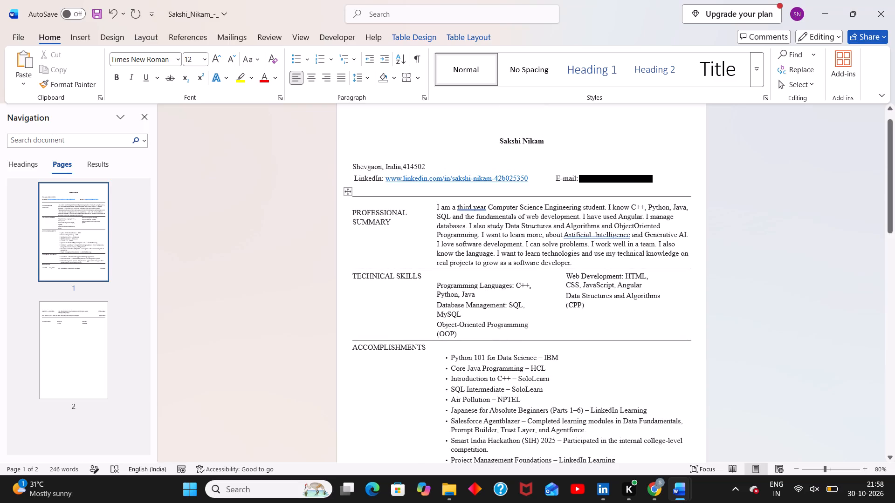
{"action": "key", "text": "Return"}
{"action": "key", "text": "Return"}
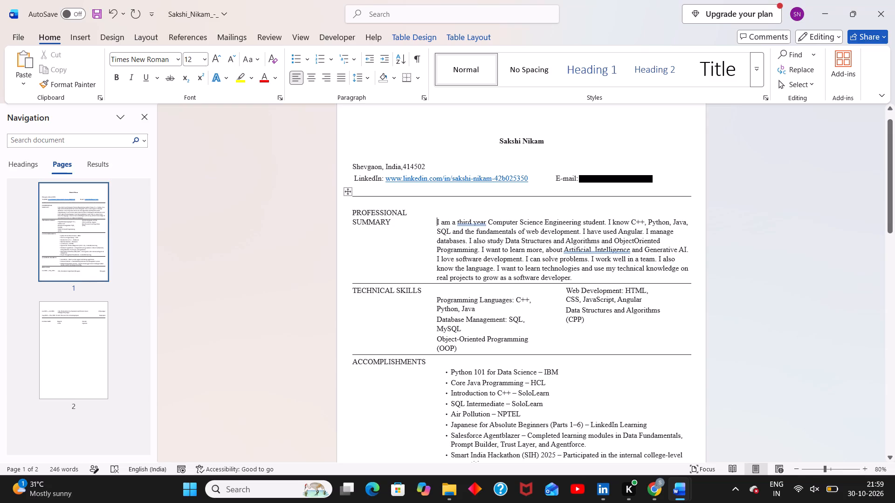
Add a full stop at the end of the location line beneath the resume's name heading.
{"action": "left_click", "coordinate": [445, 166]}
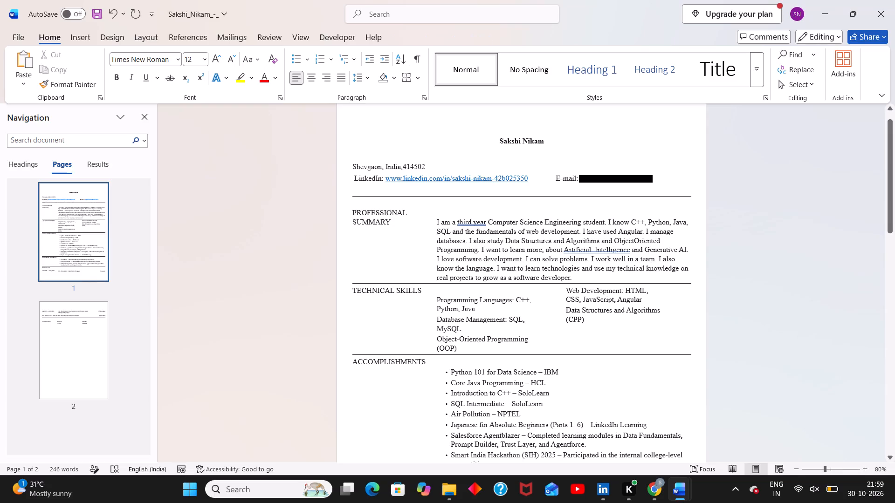
{"action": "left_click", "coordinate": [431, 166]}
{"action": "key", "text": "Left"}
{"action": "key", "text": "Left"}
{"action": "key", "text": "Left"}
{"action": "key", "text": "period"}
Add the candidate's middle name between the first and last names in the resume's heading.
{"action": "left_click", "coordinate": [522, 139]}
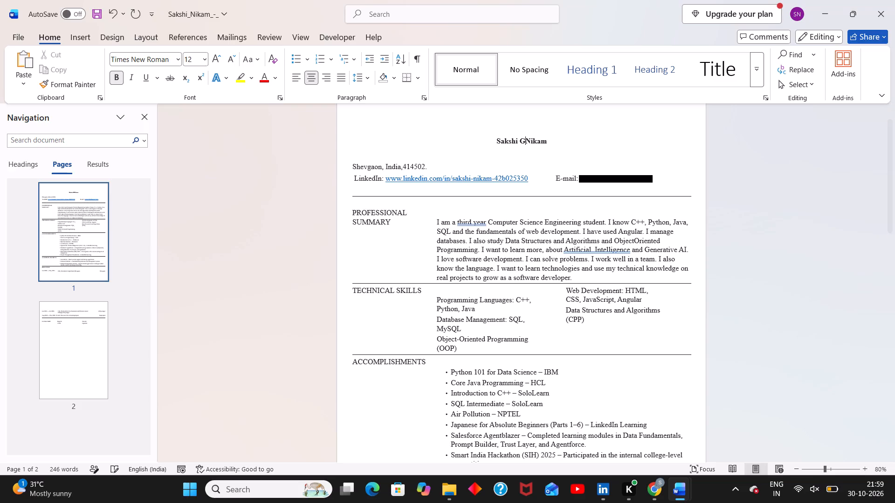
{"action": "key", "text": "p"}
{"action": "key", "text": "BackSpace"}
{"action": "key", "text": "o"}
{"action": "type", "text": "vardhan"}
{"action": "key", "text": "space"}
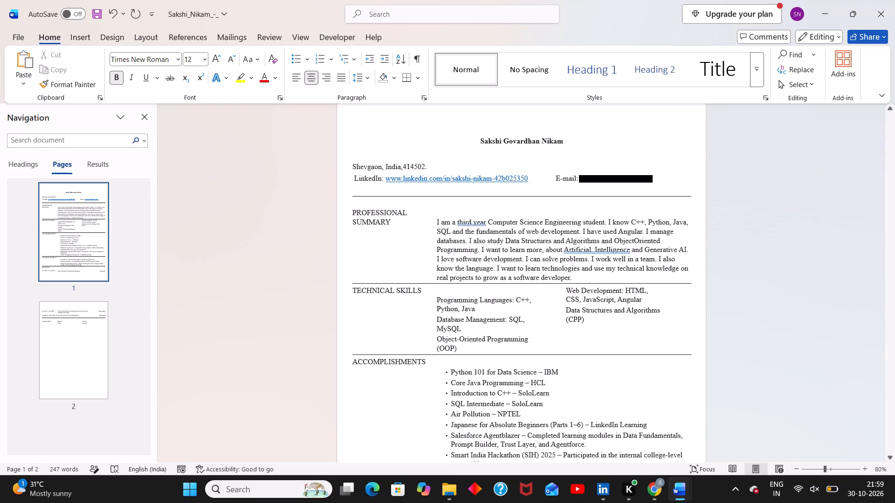
Review the resume's layout across both pages, from the Accomplishments section down to Languages.
{"action": "scroll", "coordinate": [527, 170], "scroll_direction": "down", "scroll_amount": 3}
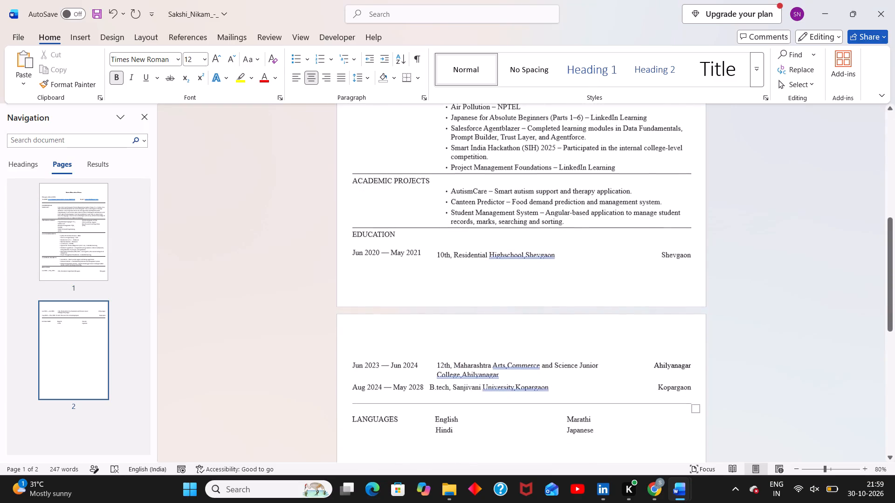
{"action": "scroll", "coordinate": [527, 170], "scroll_direction": "down", "scroll_amount": 2}
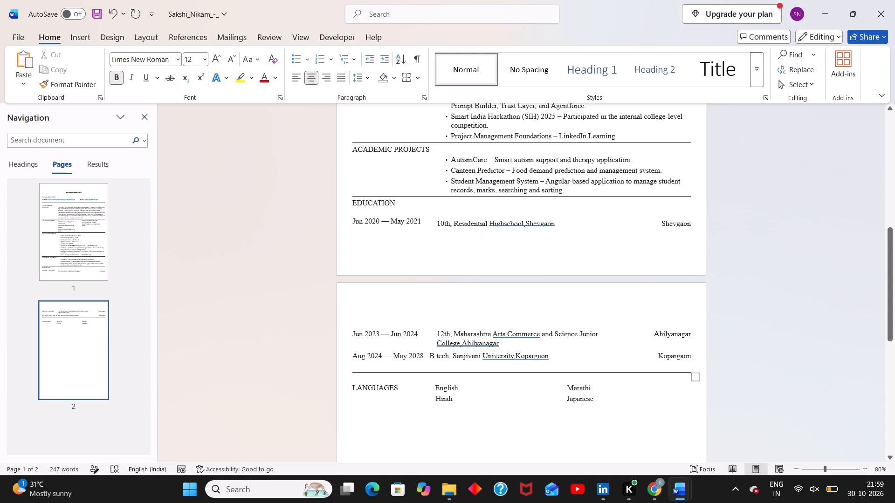
{"action": "scroll", "coordinate": [436, 274], "scroll_direction": "down", "scroll_amount": 2}
{"action": "scroll", "coordinate": [436, 274], "scroll_direction": "up", "scroll_amount": 2}
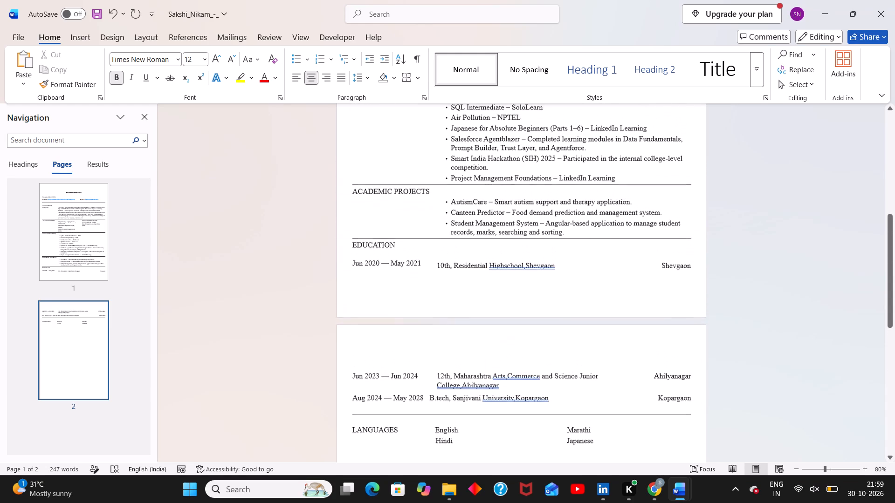
{"action": "scroll", "coordinate": [436, 274], "scroll_direction": "down", "scroll_amount": 2}
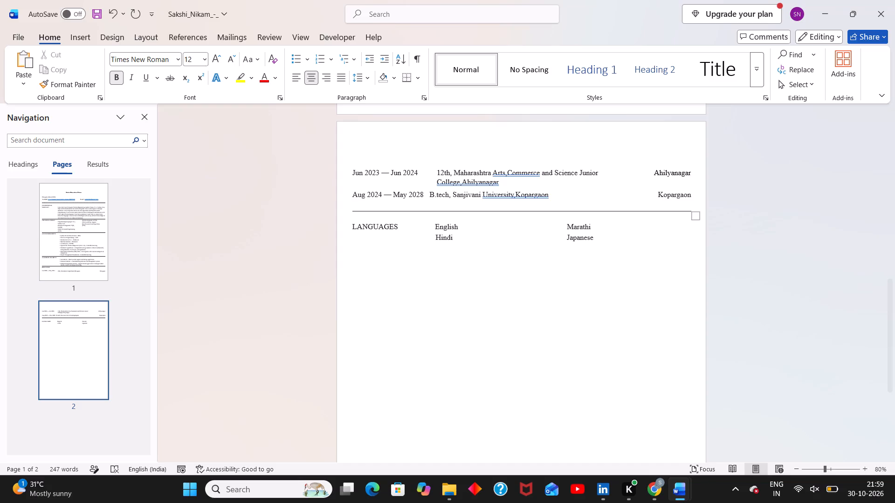
Format the whole resume, from the name heading to the Languages section, in Times New Roman at size 14.
{"action": "scroll", "coordinate": [436, 274], "scroll_direction": "up", "scroll_amount": 3}
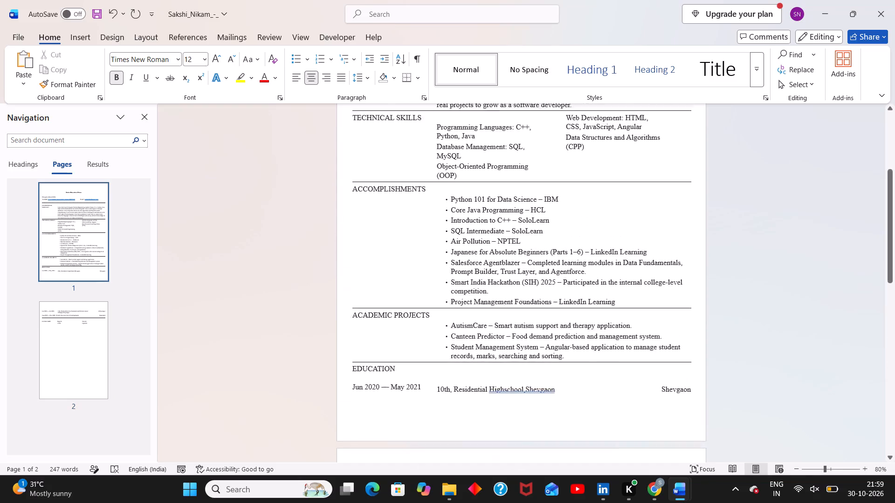
{"action": "scroll", "coordinate": [436, 274], "scroll_direction": "up", "scroll_amount": 2}
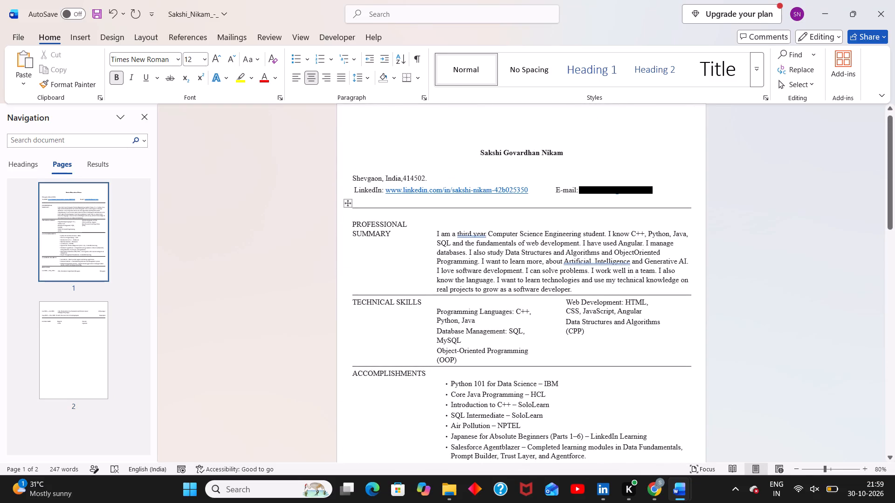
{"action": "left_click_drag", "start_coordinate": [389, 142], "coordinate": [587, 444]}
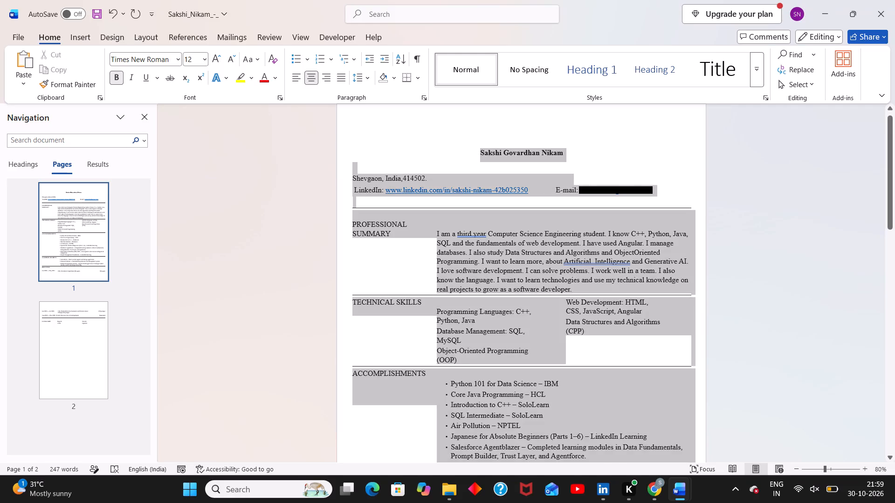
{"action": "left_click_drag", "start_coordinate": [587, 444], "coordinate": [607, 381]}
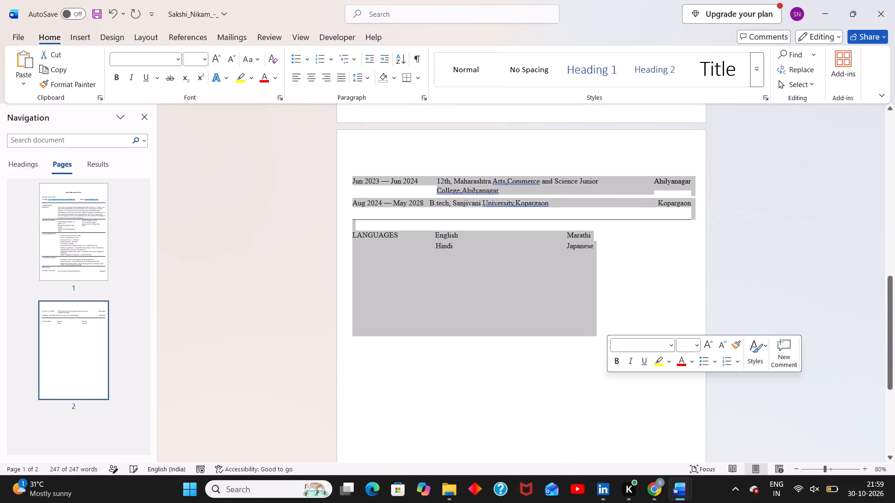
{"action": "left_click", "coordinate": [177, 58]}
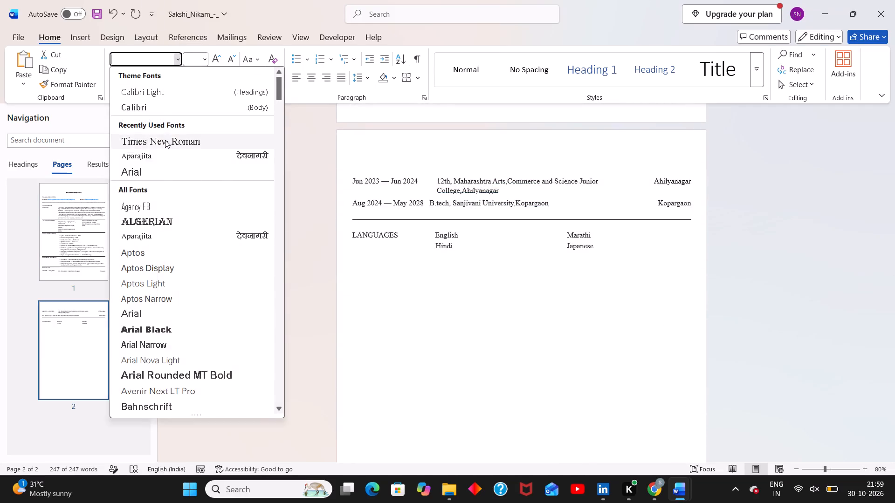
{"action": "left_click", "coordinate": [165, 140]}
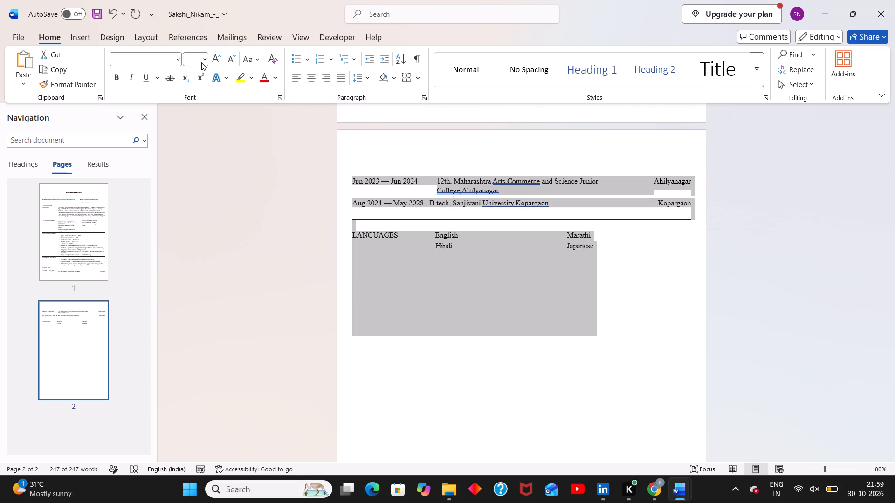
{"action": "left_click", "coordinate": [201, 62]}
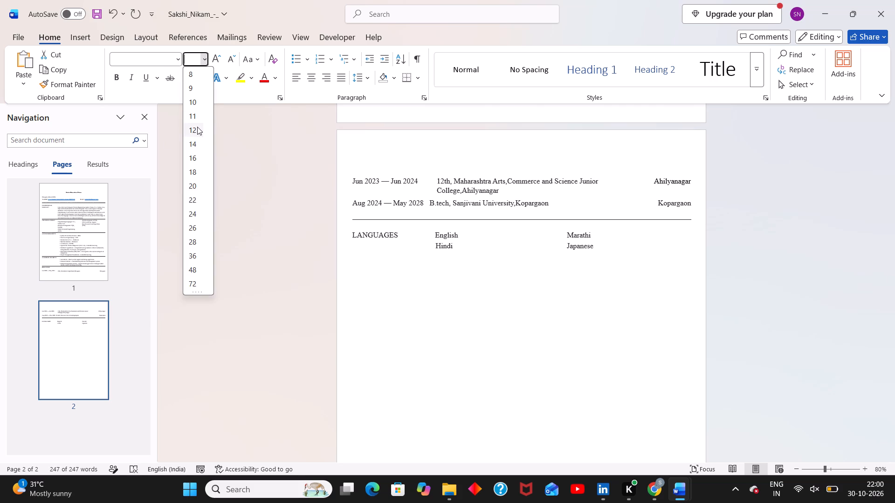
{"action": "left_click", "coordinate": [195, 143]}
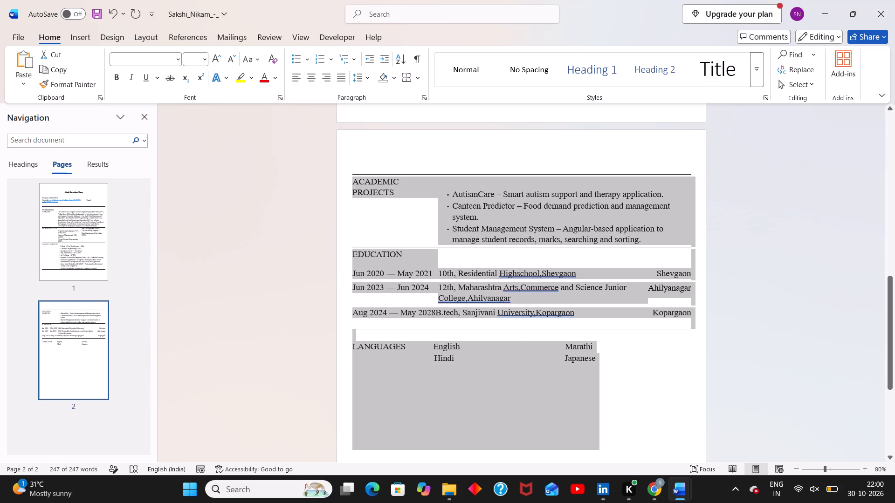
{"action": "left_click", "coordinate": [660, 406]}
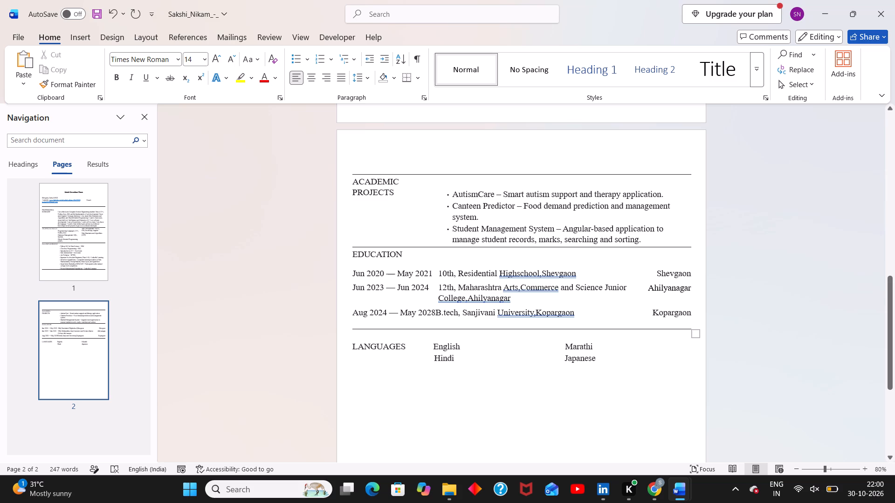
Insert two spaces before the B.tech entry in the Education section to separate it from its dates.
{"action": "left_click", "coordinate": [435, 311]}
{"action": "key", "text": "space"}
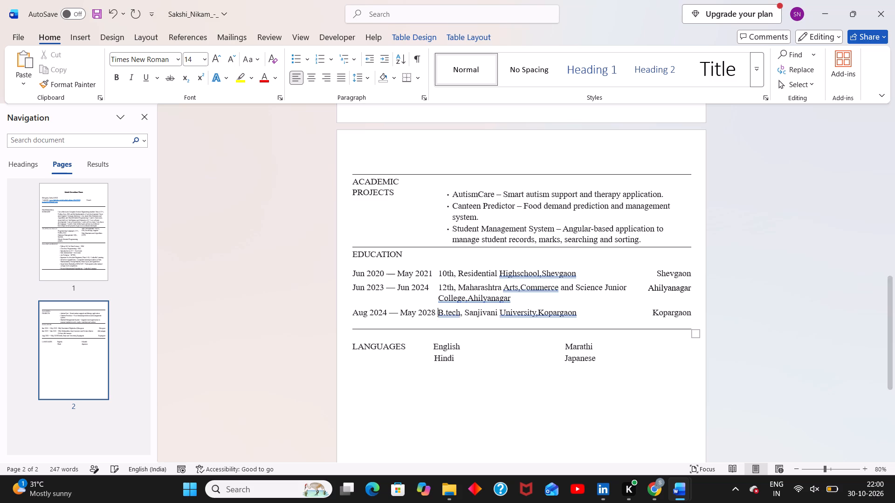
{"action": "key", "text": "space"}
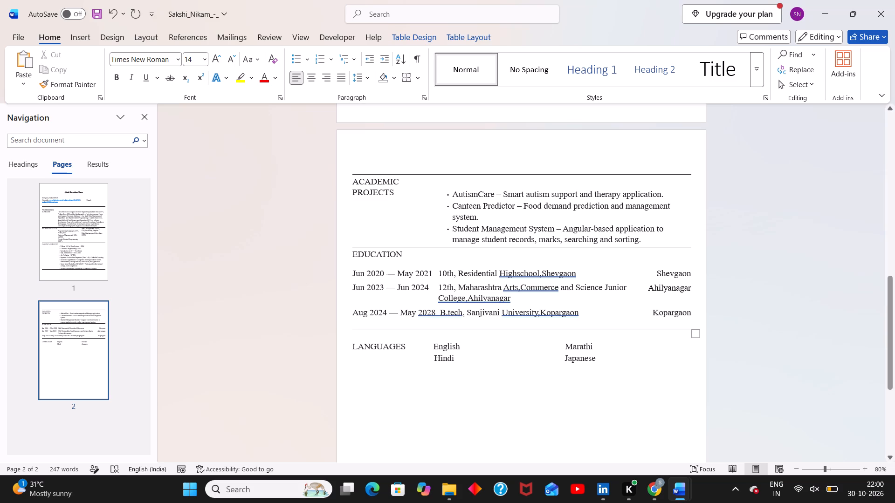
{"action": "left_click", "coordinate": [353, 307]}
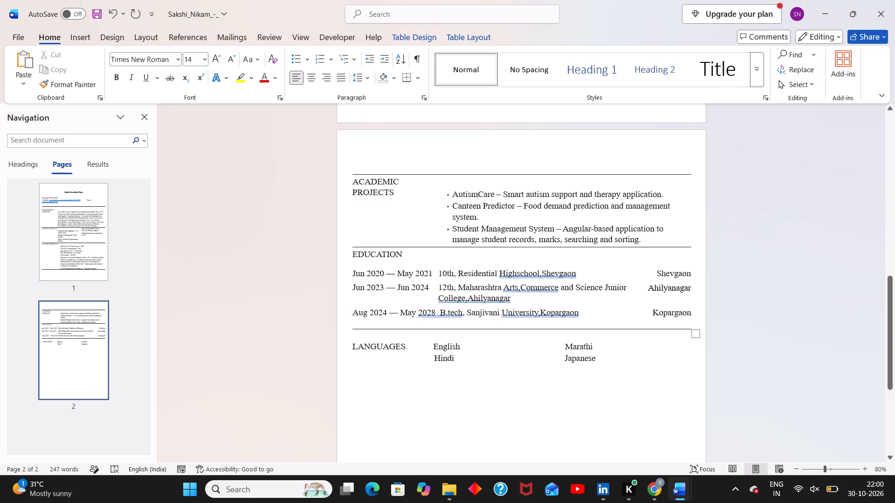
Widen the gap after May 2021 in the Education section with spaces after the date and three before the 10th entry.
{"action": "left_click", "coordinate": [435, 268]}
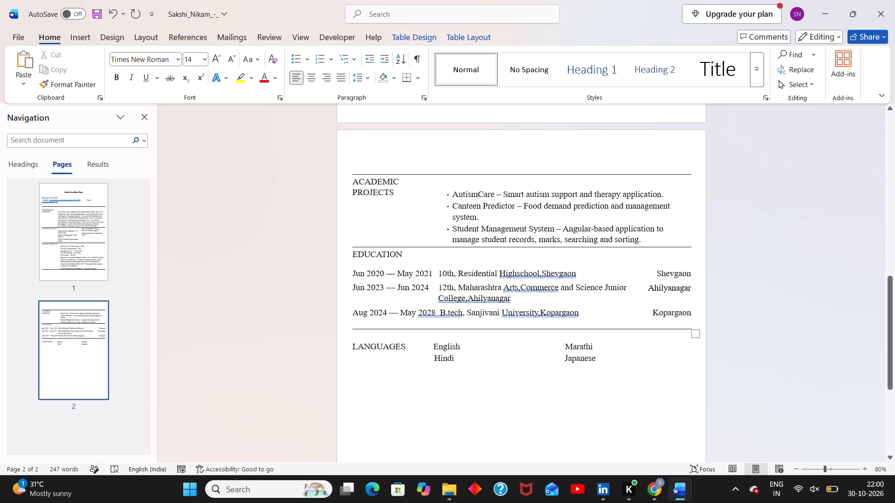
{"action": "left_click", "coordinate": [436, 270]}
{"action": "key", "text": "space"}
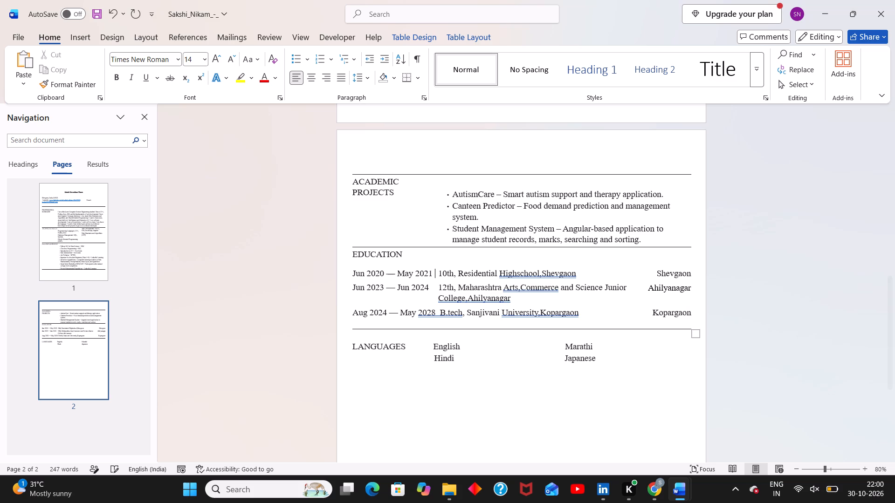
{"action": "key", "text": "space"}
{"action": "key", "text": "space"}
{"action": "key", "text": "space"}
{"action": "key", "text": "space"}
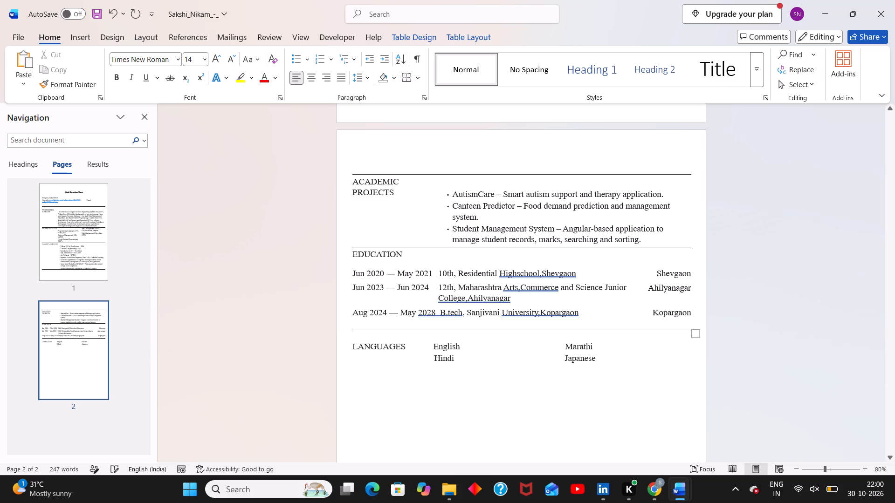
{"action": "left_click", "coordinate": [442, 271]}
{"action": "key", "text": "Left"}
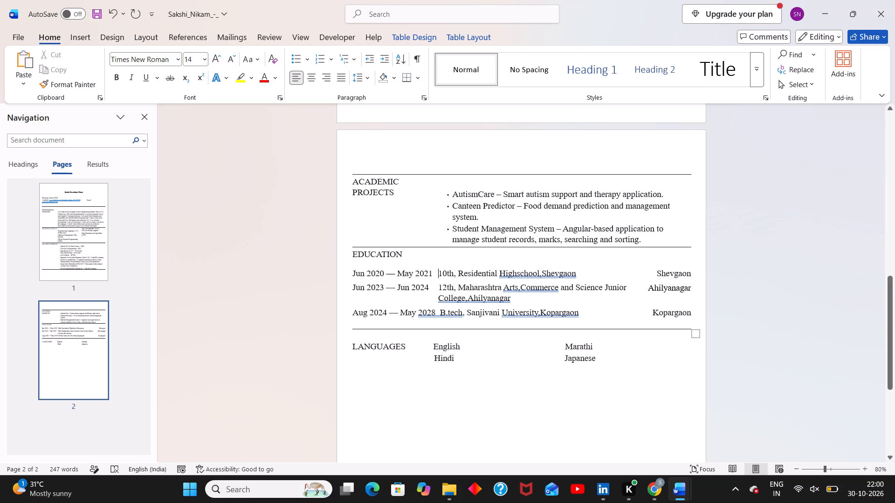
{"action": "key", "text": "space"}
{"action": "key", "text": "space"}
{"action": "key", "text": "space"}
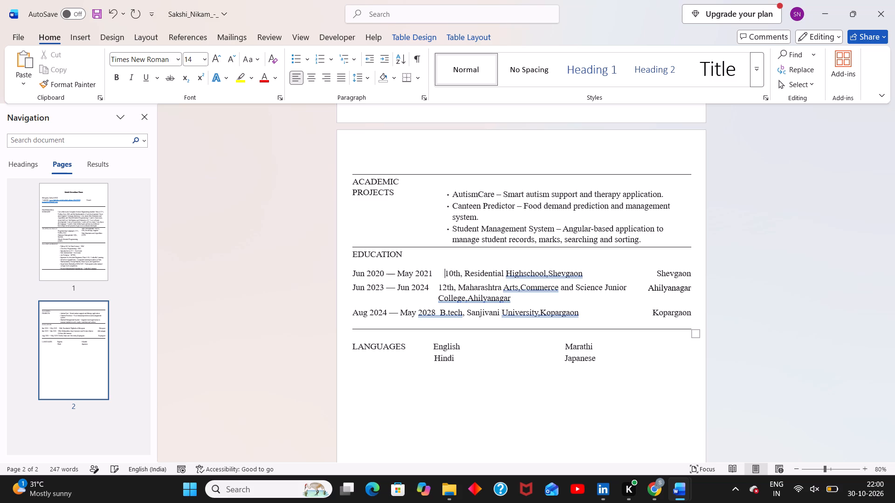
Indent the first line of the 12th entry in the Education section by four spaces.
{"action": "left_click", "coordinate": [448, 284]}
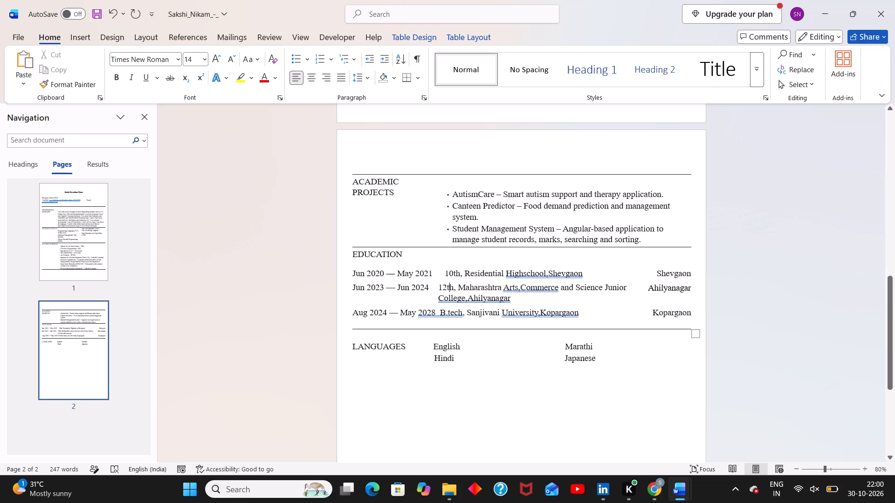
{"action": "key", "text": "Left"}
{"action": "key", "text": "Left"}
{"action": "key", "text": "Left"}
{"action": "key", "text": "space"}
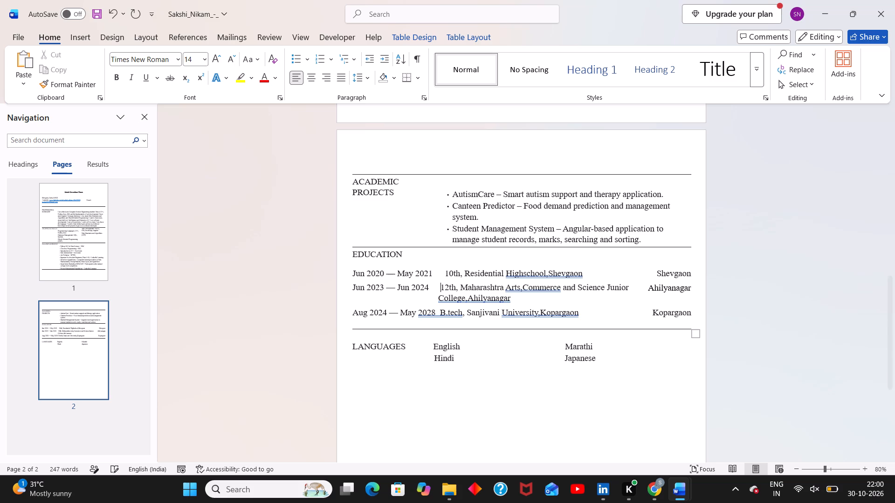
{"action": "key", "text": "space"}
{"action": "key", "text": "space"}
{"action": "key", "text": "space"}
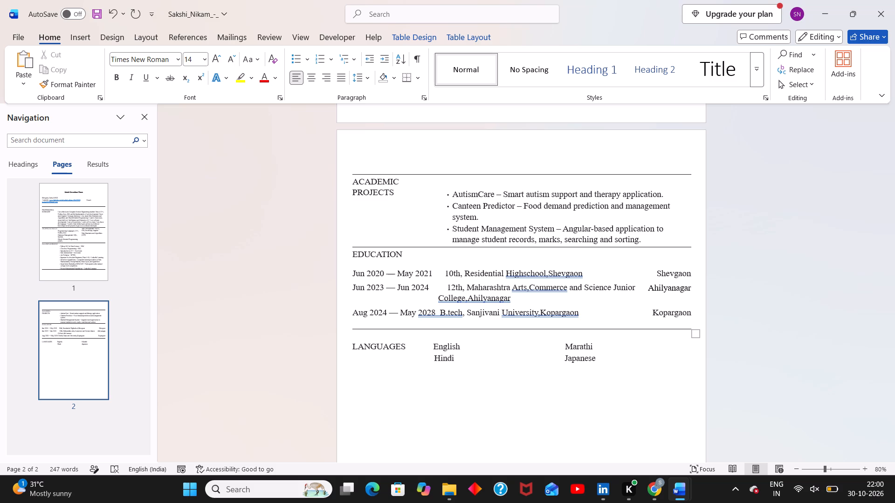
Insert two more spaces before the B.tech entry in the Education section.
{"action": "left_click", "coordinate": [466, 315]}
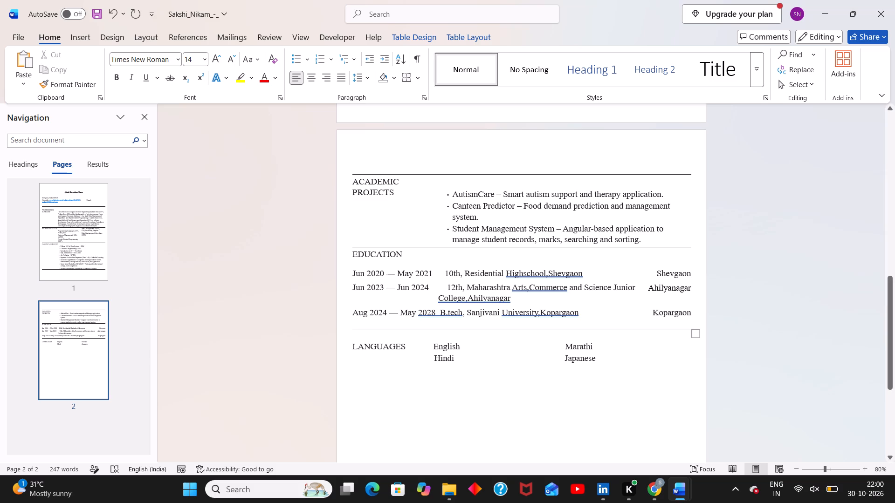
{"action": "key", "text": "Left"}
{"action": "key", "text": "Left"}
{"action": "key", "text": "Left"}
{"action": "key", "text": "Left"}
{"action": "key", "text": "Left"}
{"action": "key", "text": "Left"}
{"action": "key", "text": "Left"}
{"action": "key", "text": "Left"}
{"action": "key", "text": "space"}
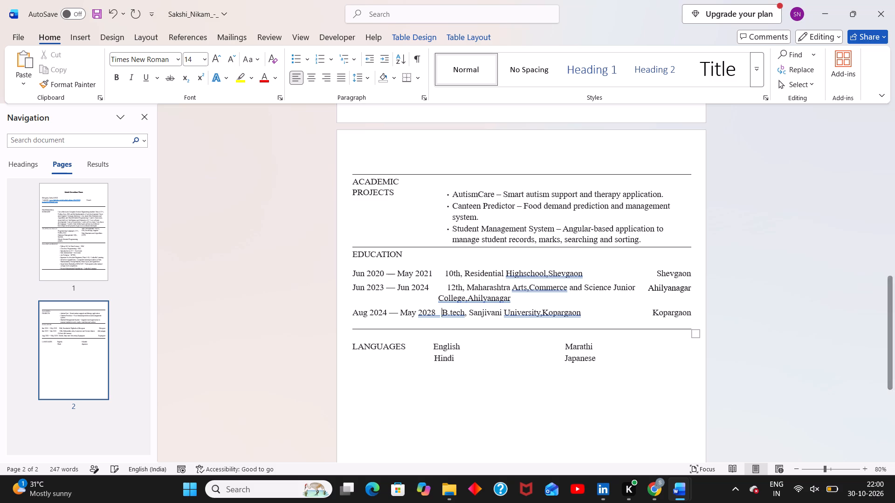
{"action": "key", "text": "space"}
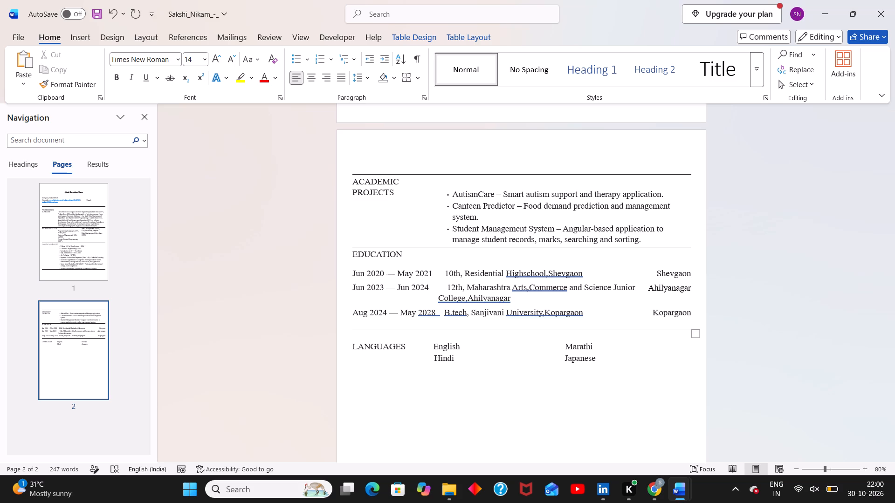
Indent the second line of the 12th entry in the Education section by four spaces to align it with the first.
{"action": "left_click", "coordinate": [441, 299]}
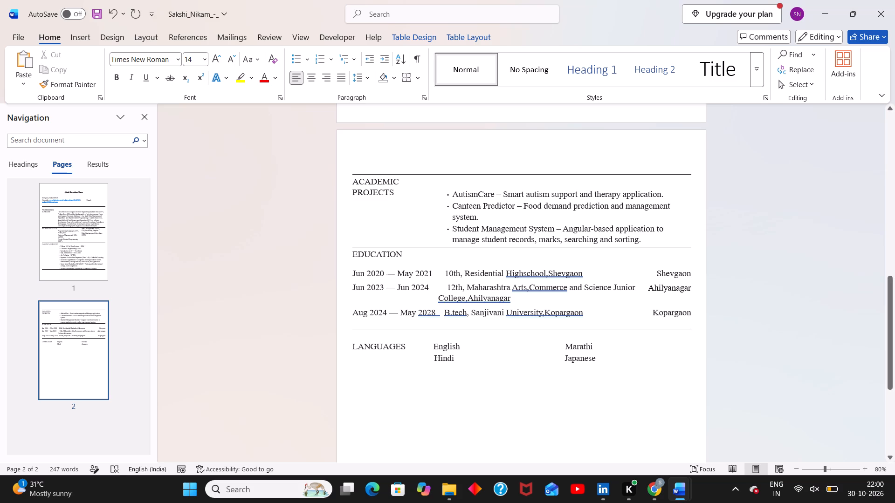
{"action": "key", "text": "Left"}
{"action": "key", "text": "space"}
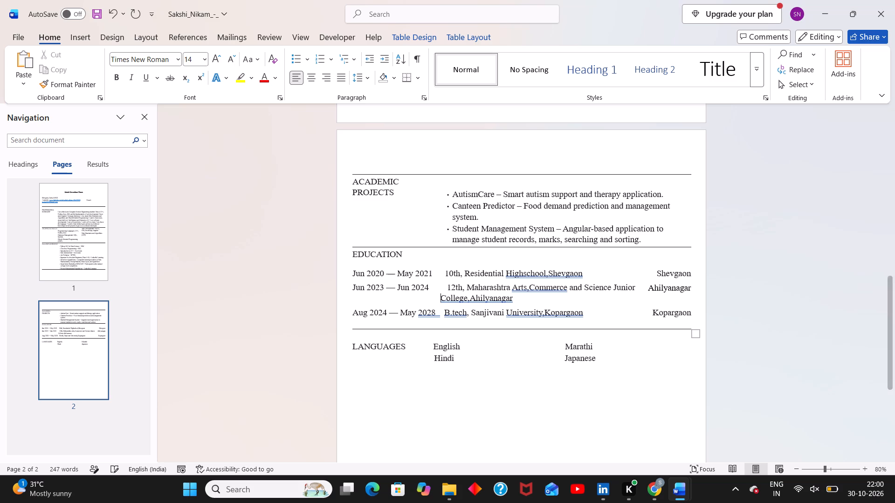
{"action": "key", "text": "space"}
{"action": "key", "text": "space"}
{"action": "key", "text": "space"}
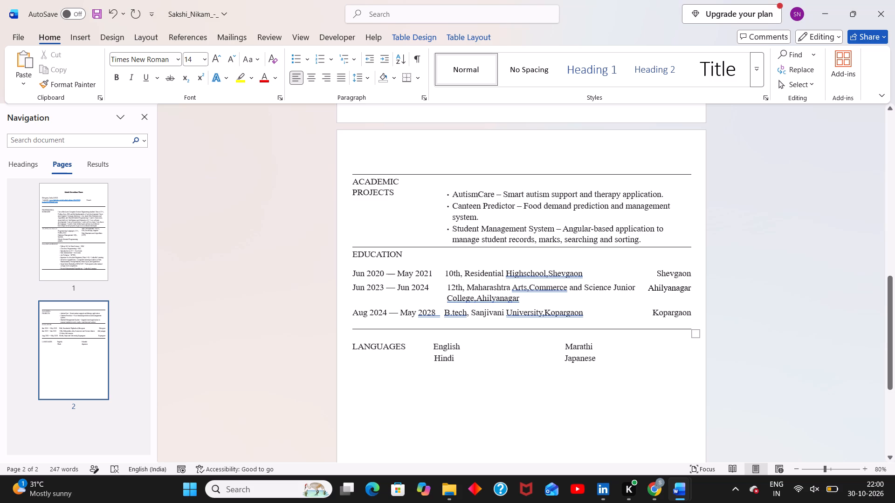
Add one space before the 10th entry and two before the B.tech entry to line them up with the 12th entry.
{"action": "left_click", "coordinate": [444, 272]}
{"action": "key", "text": "space"}
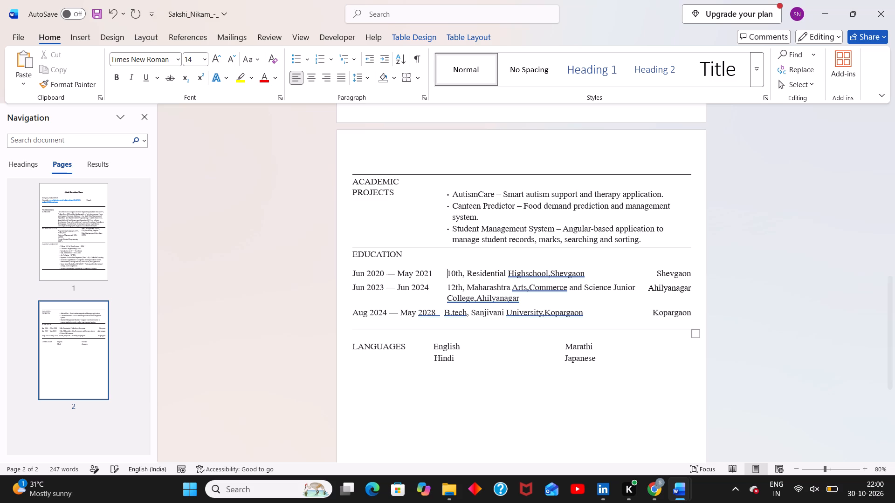
{"action": "left_click", "coordinate": [443, 310]}
{"action": "key", "text": "space"}
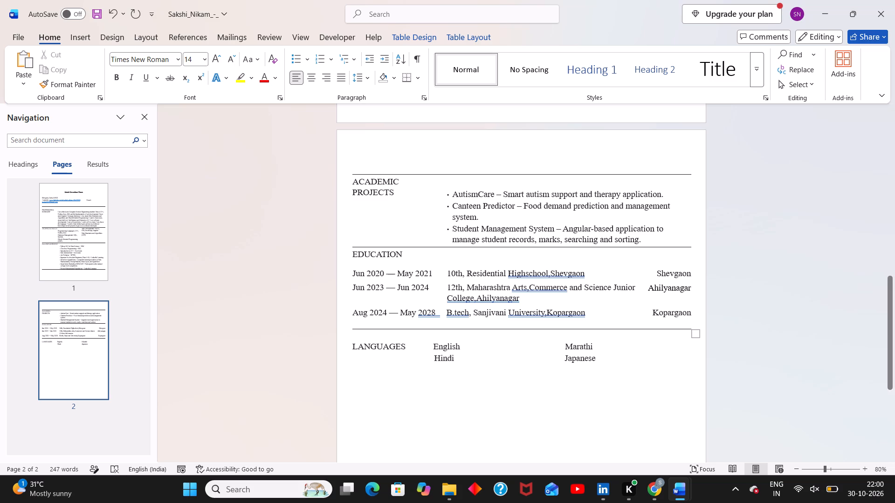
{"action": "key", "text": "space"}
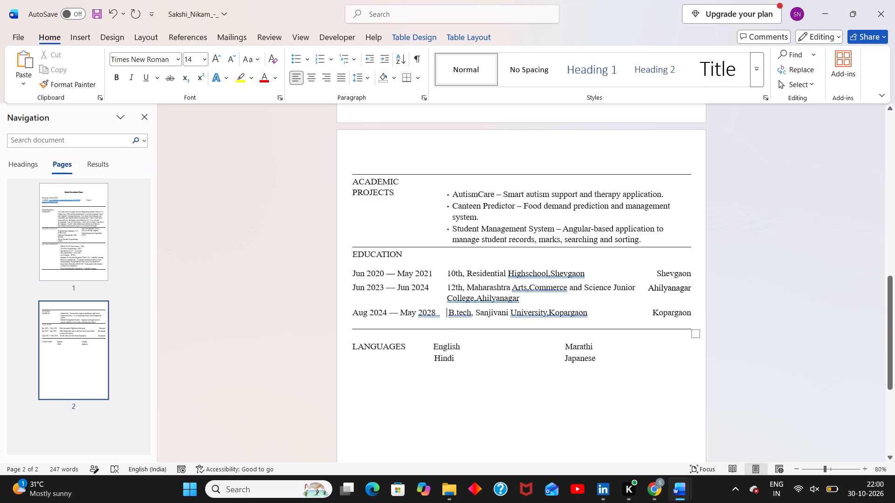
{"action": "left_click", "coordinate": [619, 312]}
Move English and Marathi onto a new line below the LANGUAGES heading, with three spaces before English.
{"action": "left_click", "coordinate": [428, 346]}
{"action": "key", "text": "Return"}
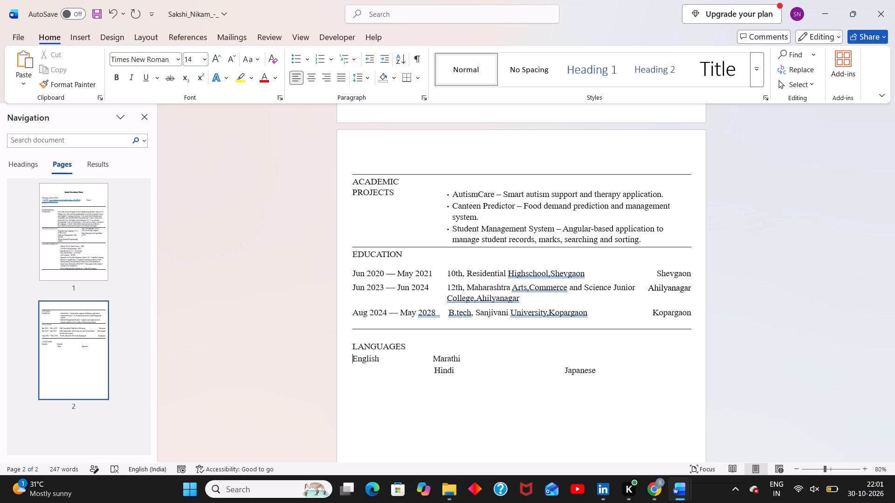
{"action": "key", "text": "ctrl+z"}
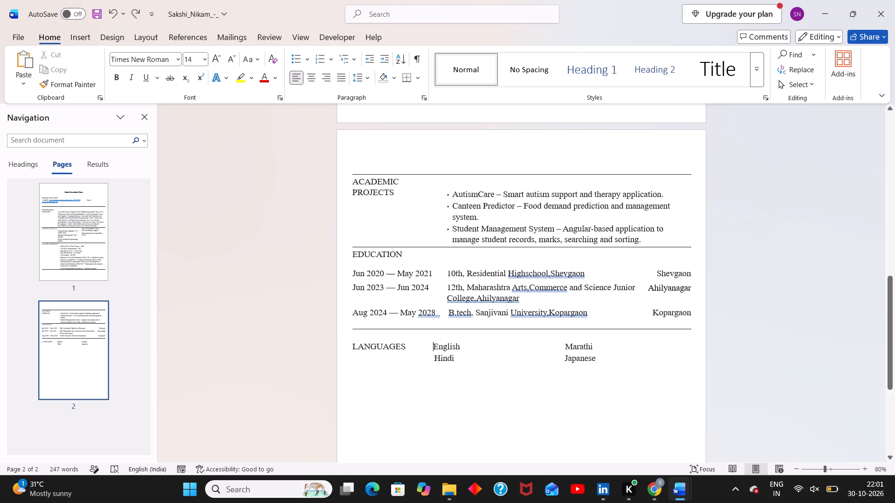
{"action": "key", "text": "Return"}
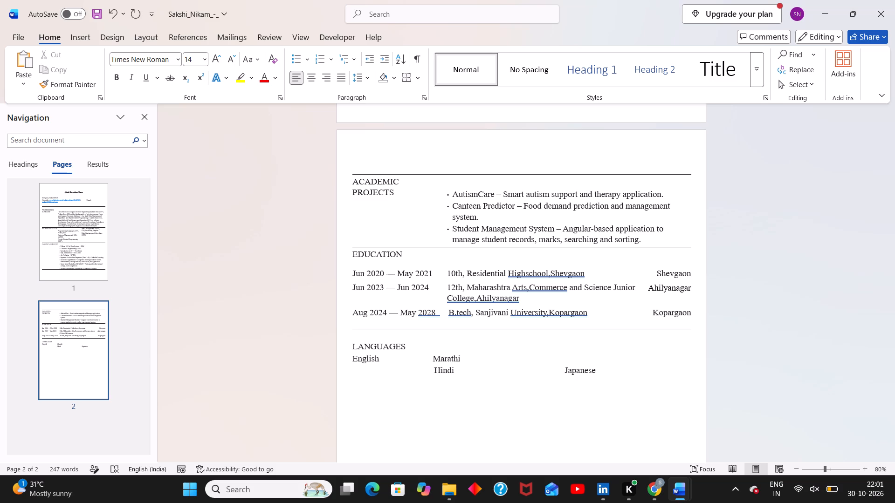
{"action": "key", "text": "space"}
{"action": "key", "text": "space"}
{"action": "key", "text": "space"}
{"action": "key", "text": "space"}
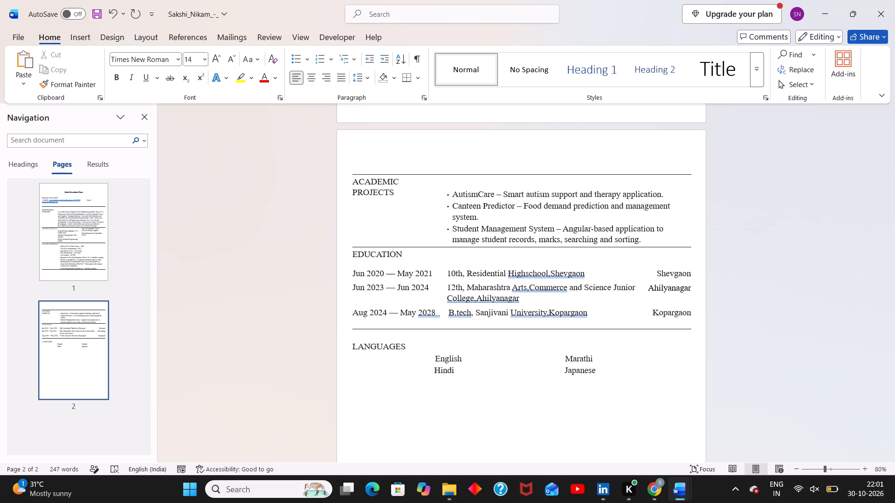
{"action": "key", "text": "BackSpace"}
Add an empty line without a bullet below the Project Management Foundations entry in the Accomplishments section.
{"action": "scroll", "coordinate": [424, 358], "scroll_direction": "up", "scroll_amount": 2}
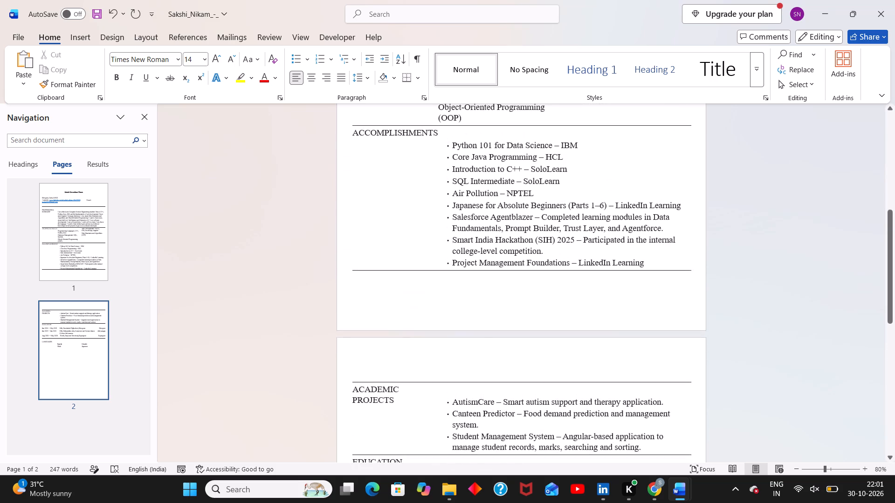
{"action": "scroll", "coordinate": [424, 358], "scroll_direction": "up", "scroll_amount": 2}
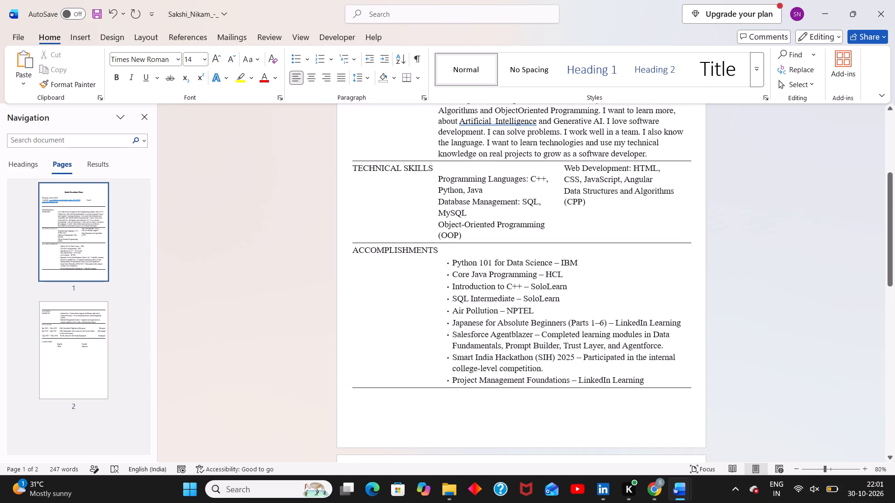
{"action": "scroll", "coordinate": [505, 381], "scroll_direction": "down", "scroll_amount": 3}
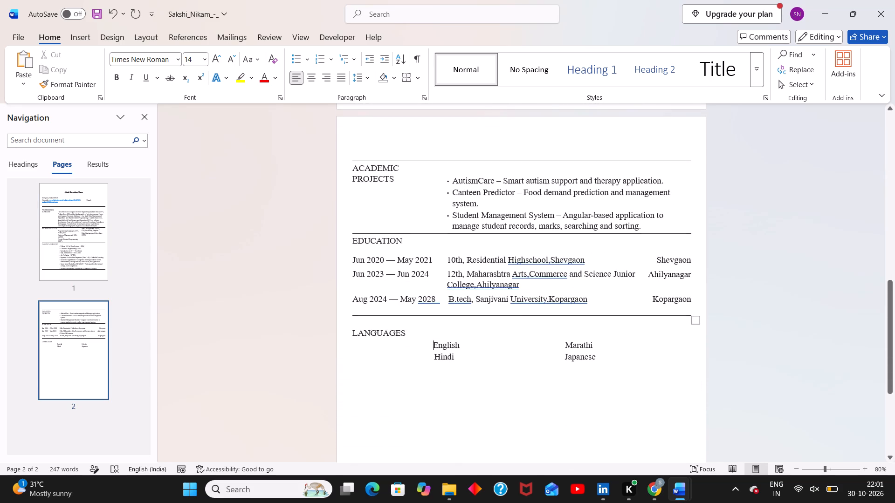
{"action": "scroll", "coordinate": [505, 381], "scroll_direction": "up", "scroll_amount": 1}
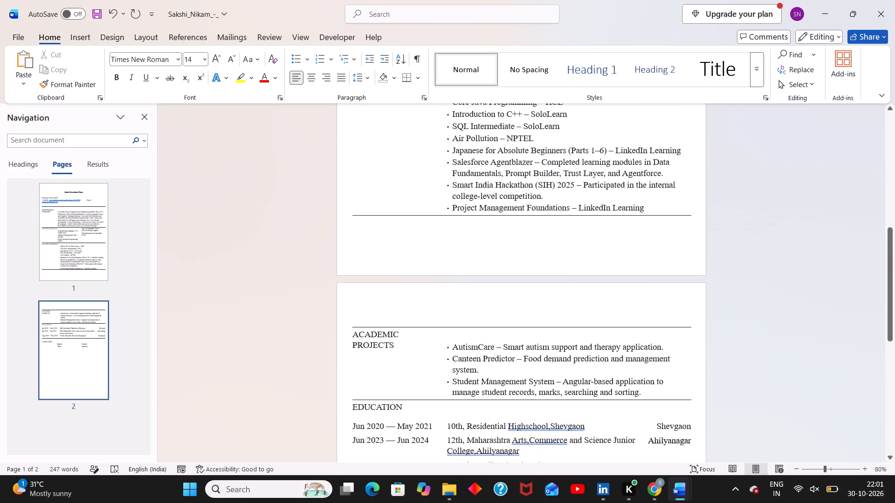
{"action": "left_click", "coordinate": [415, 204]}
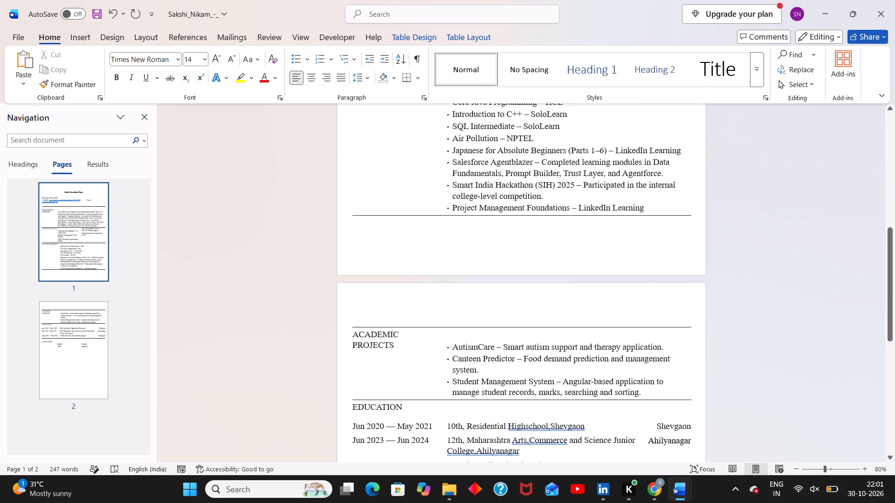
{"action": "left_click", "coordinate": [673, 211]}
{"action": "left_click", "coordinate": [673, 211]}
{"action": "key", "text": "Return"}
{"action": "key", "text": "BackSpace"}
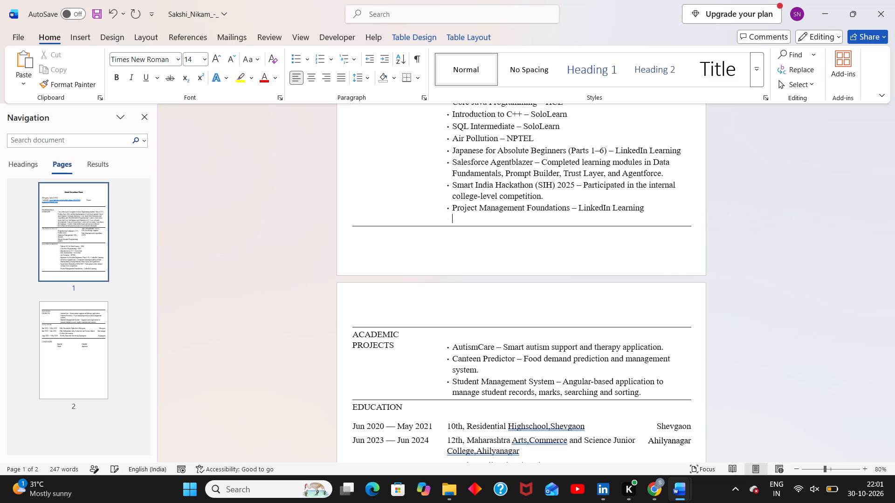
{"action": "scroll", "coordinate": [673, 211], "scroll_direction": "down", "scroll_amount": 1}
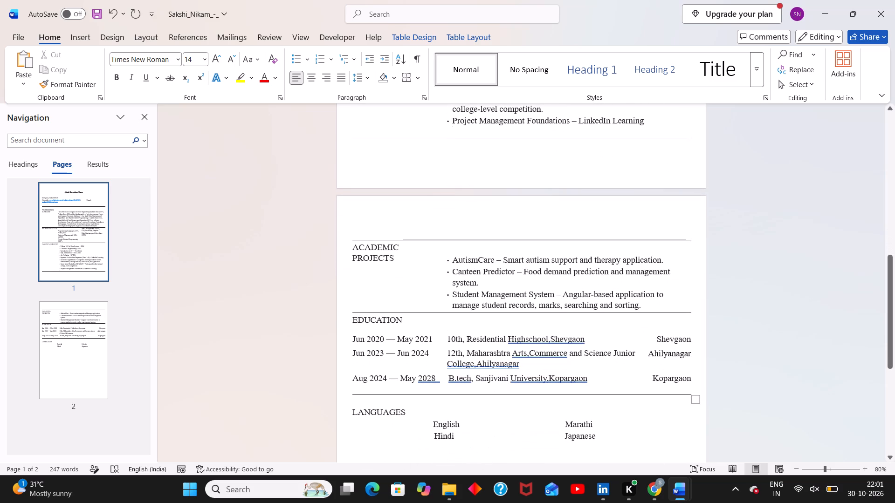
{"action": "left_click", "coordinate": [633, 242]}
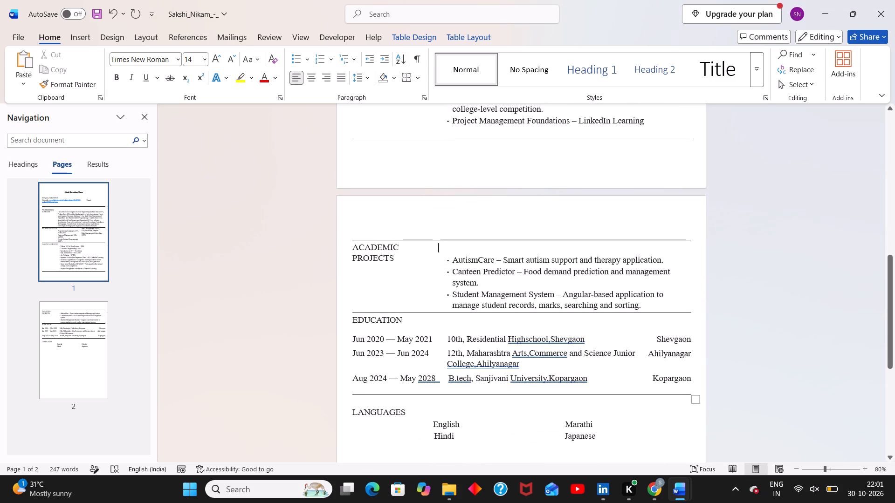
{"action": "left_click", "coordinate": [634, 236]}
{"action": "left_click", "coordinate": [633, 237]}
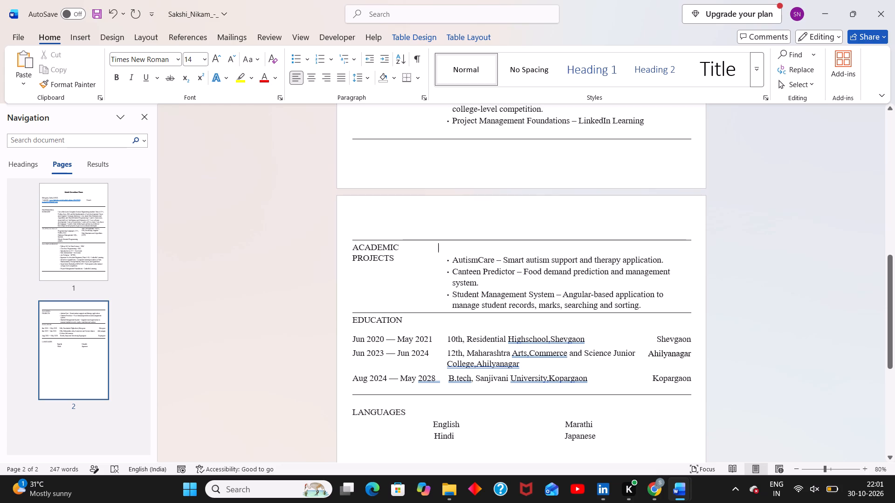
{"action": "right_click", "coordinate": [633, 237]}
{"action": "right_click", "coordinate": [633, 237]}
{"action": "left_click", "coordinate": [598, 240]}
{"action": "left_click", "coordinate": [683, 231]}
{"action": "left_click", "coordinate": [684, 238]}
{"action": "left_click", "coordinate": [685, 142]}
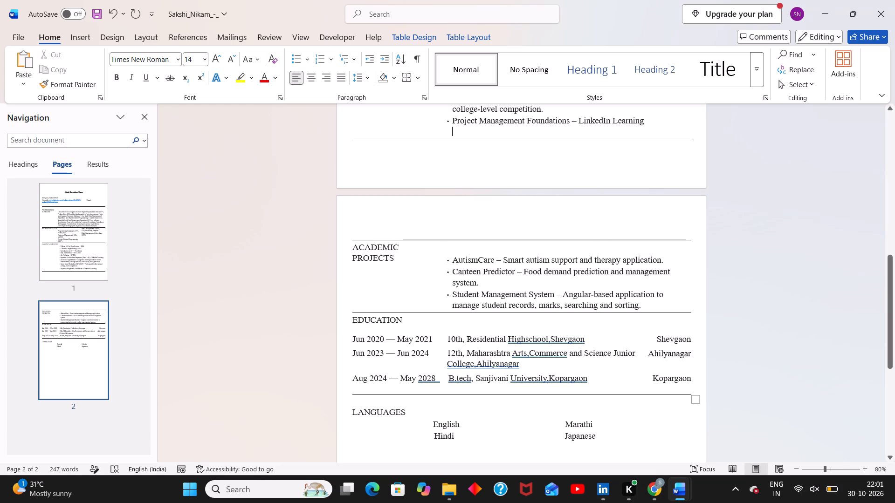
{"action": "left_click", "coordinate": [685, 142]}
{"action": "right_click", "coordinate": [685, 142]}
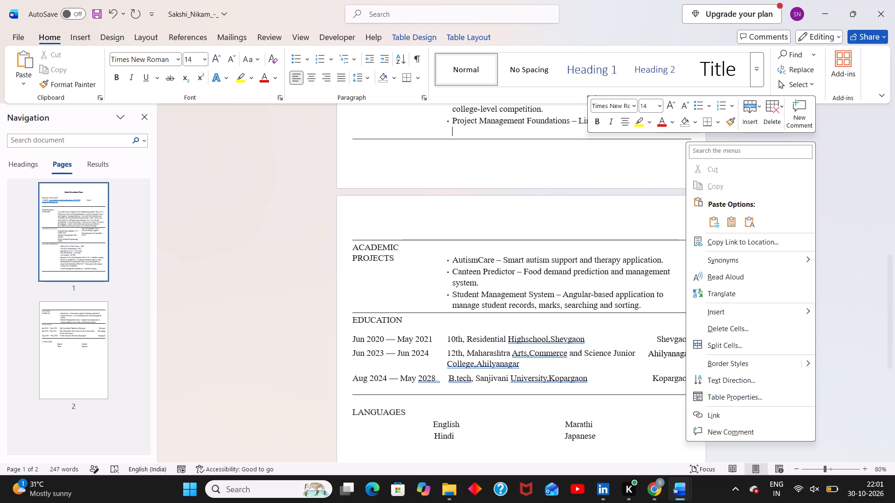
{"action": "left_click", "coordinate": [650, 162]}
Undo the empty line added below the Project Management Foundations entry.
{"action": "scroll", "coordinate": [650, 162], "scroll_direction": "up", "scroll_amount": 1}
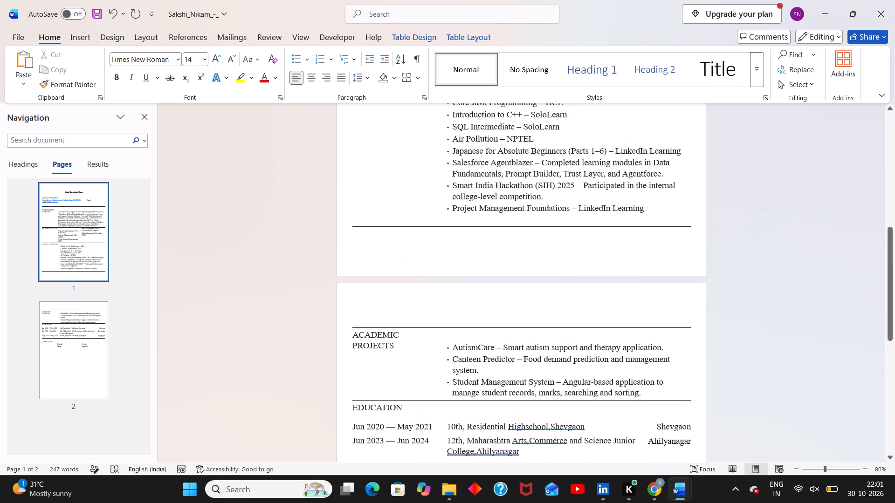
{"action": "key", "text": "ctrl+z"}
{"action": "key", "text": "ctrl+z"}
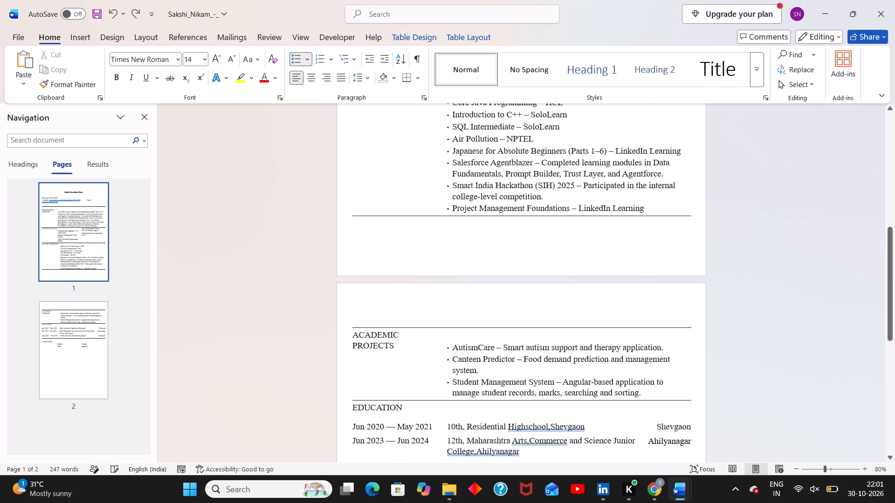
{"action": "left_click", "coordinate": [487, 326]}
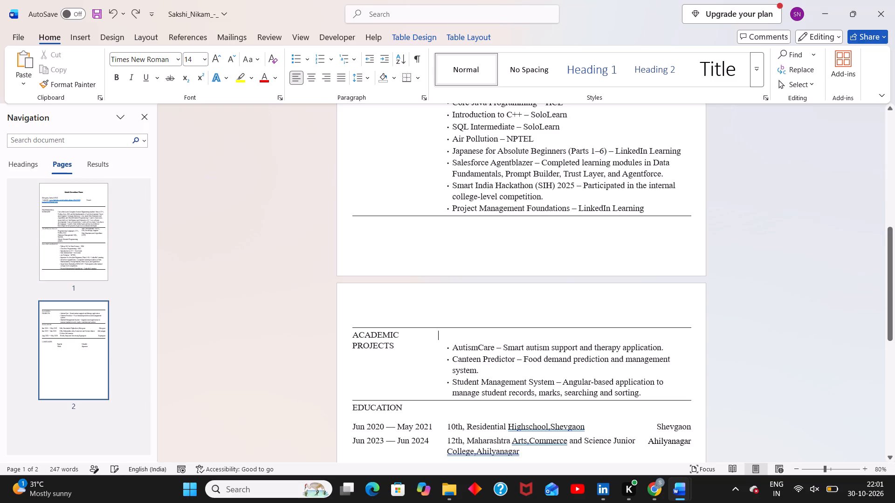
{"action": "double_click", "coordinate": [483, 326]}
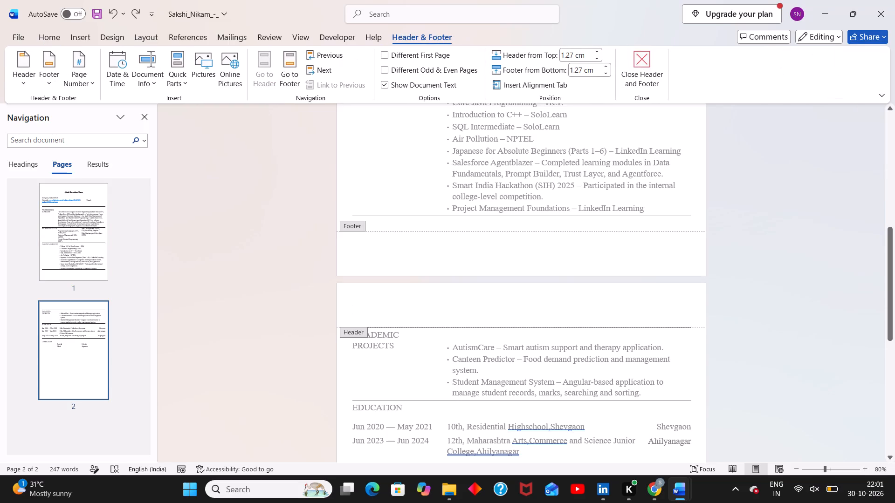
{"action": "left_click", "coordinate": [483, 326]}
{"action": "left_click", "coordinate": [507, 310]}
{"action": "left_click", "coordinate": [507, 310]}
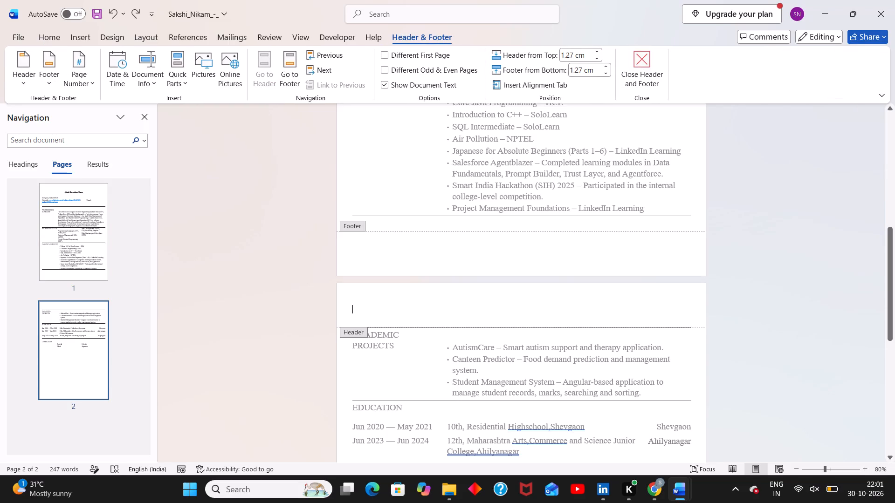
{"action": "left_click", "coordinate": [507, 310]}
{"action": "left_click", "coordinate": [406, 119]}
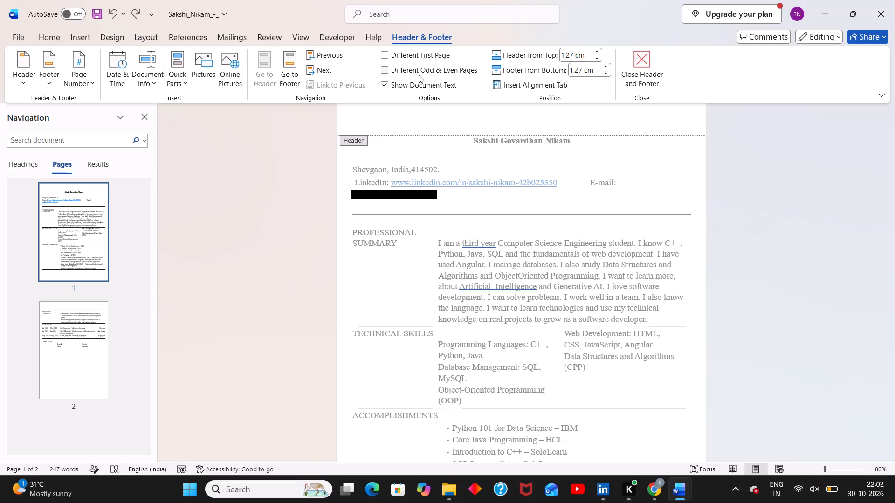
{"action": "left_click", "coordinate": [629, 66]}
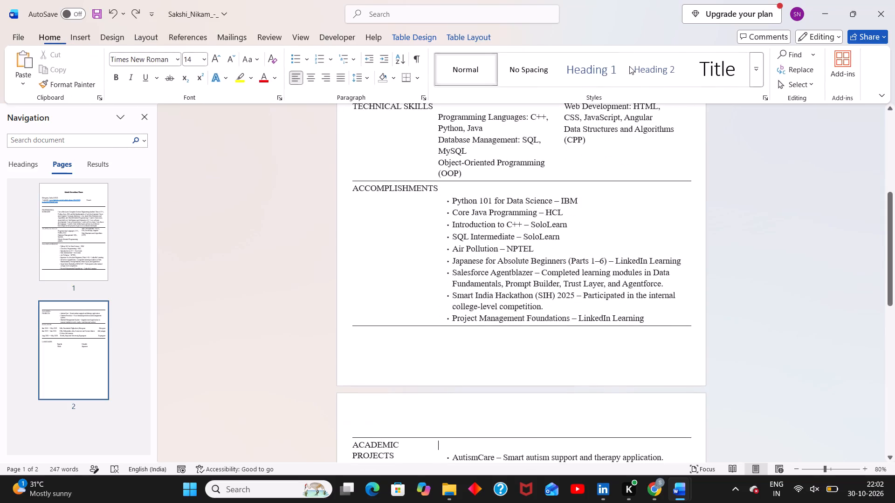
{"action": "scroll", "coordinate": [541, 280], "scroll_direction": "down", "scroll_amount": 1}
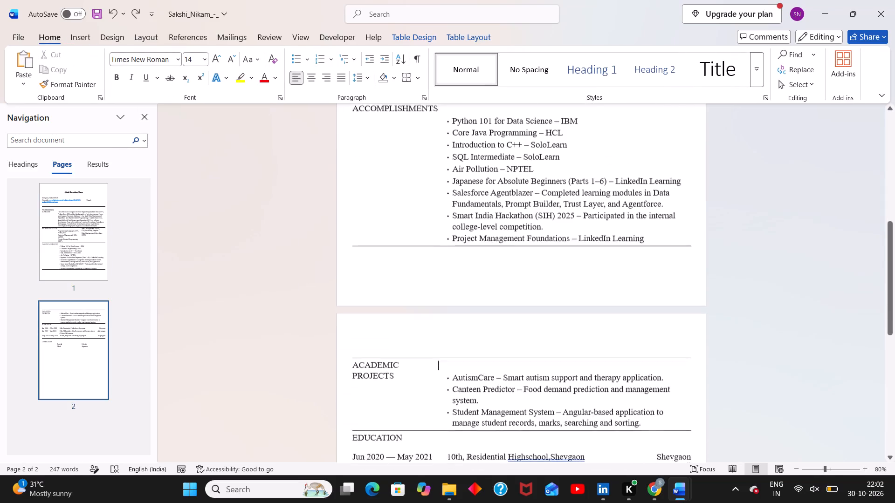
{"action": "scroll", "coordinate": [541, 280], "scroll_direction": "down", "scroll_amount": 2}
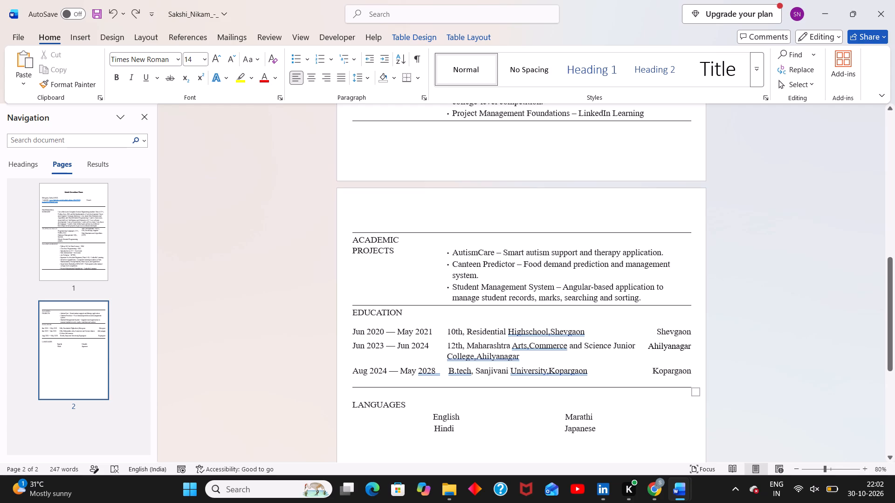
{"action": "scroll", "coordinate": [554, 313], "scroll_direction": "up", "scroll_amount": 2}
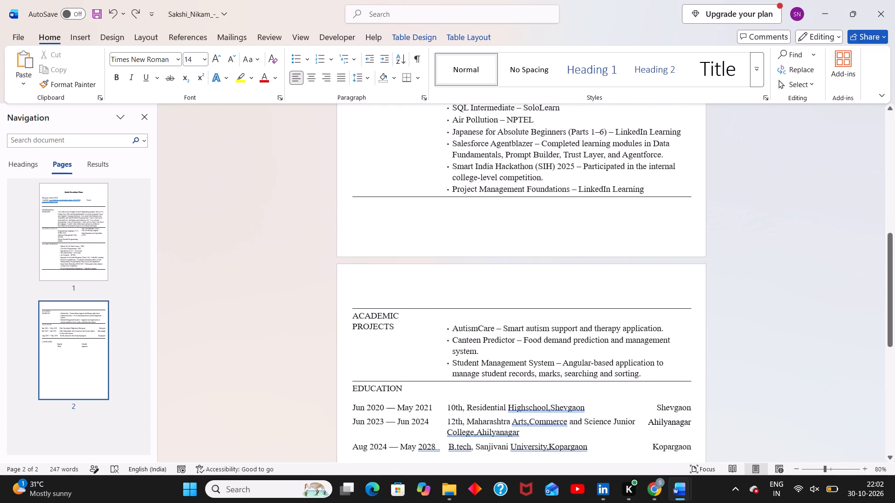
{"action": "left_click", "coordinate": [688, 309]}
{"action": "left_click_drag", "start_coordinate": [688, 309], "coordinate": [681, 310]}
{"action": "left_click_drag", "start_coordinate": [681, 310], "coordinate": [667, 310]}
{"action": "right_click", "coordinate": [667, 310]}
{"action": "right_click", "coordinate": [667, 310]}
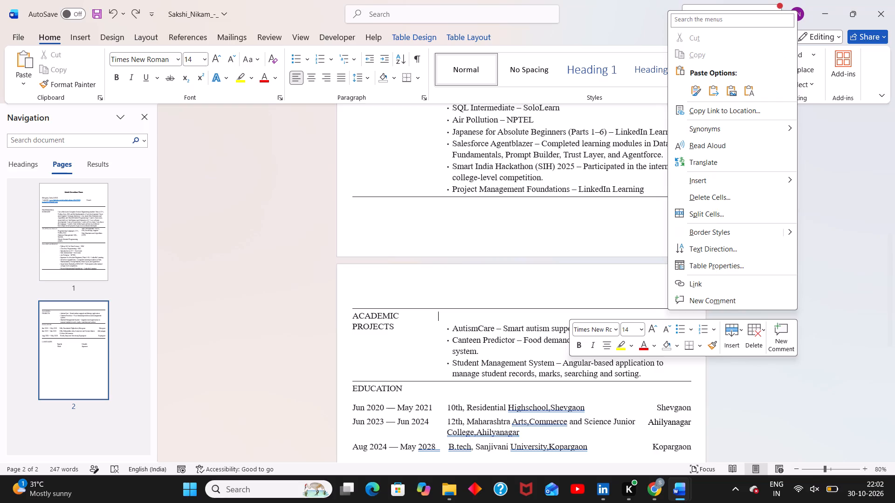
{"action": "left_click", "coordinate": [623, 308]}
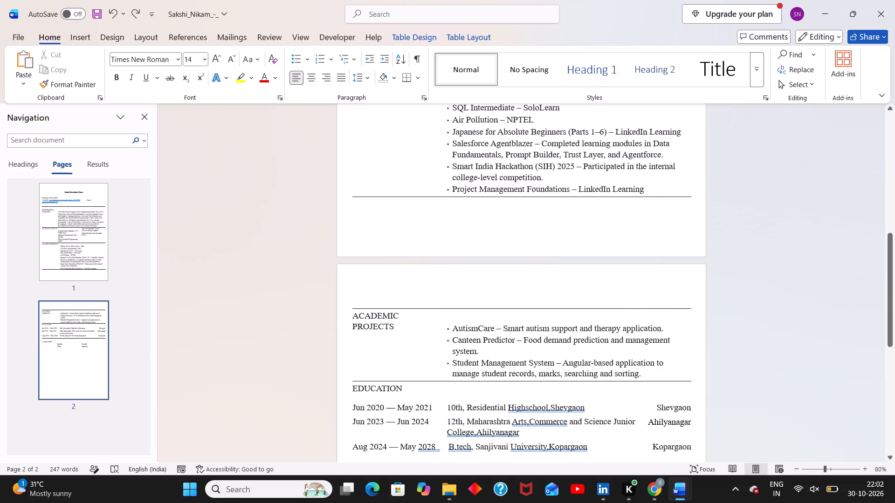
Move the E-mail entry onto its own line directly below the LinkedIn entry in the contact details.
{"action": "scroll", "coordinate": [623, 308], "scroll_direction": "up", "scroll_amount": 5}
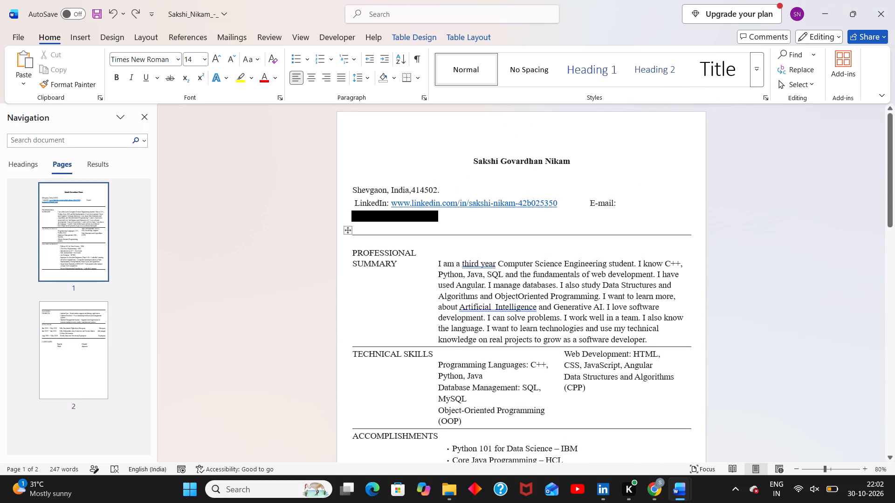
{"action": "left_click", "coordinate": [613, 232]}
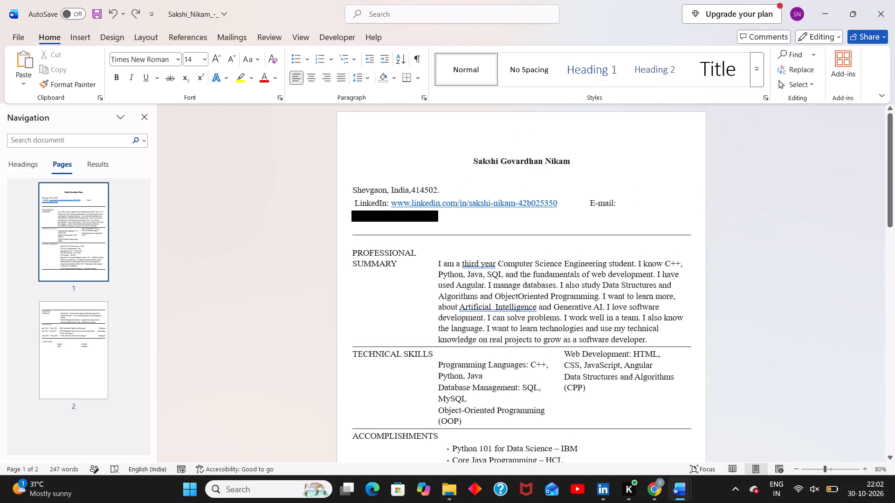
{"action": "double_click", "coordinate": [613, 232]}
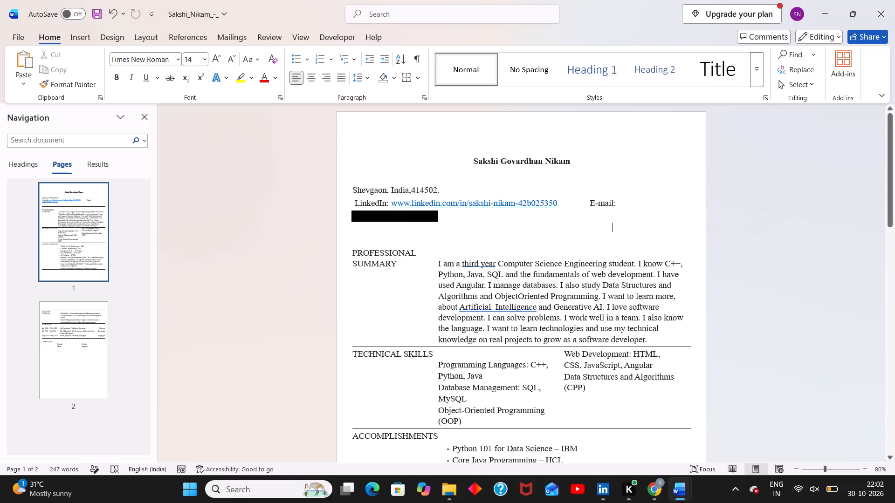
{"action": "left_click", "coordinate": [400, 222]}
{"action": "left_click", "coordinate": [587, 201]}
{"action": "key", "text": "Return"}
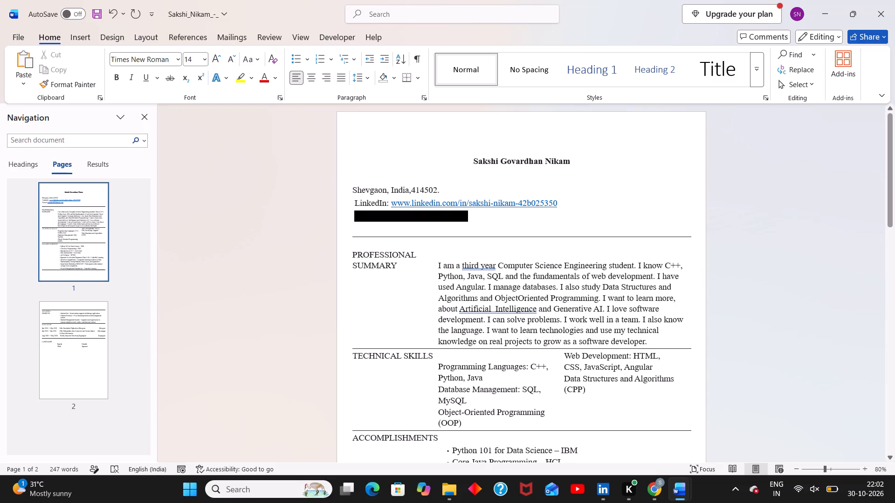
Add one space before the location line to line it up with the LinkedIn line.
{"action": "left_click", "coordinate": [352, 185]}
{"action": "key", "text": "space"}
{"action": "key", "text": "space"}
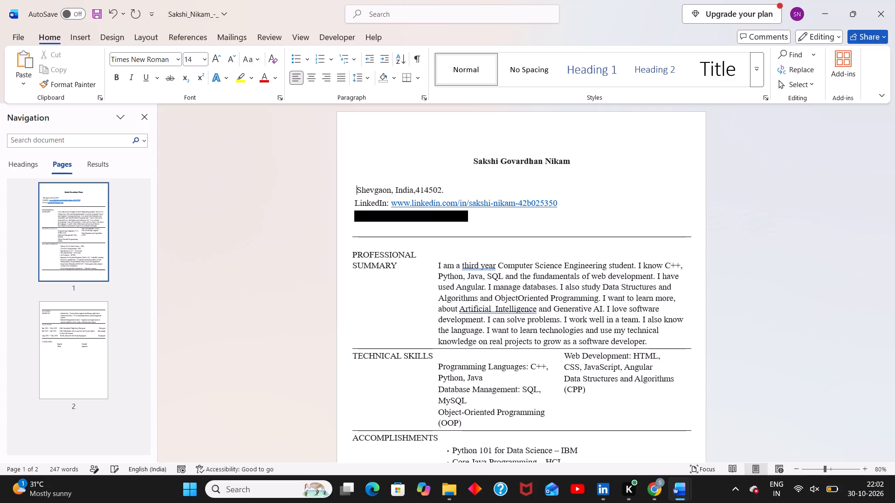
{"action": "key", "text": "BackSpace"}
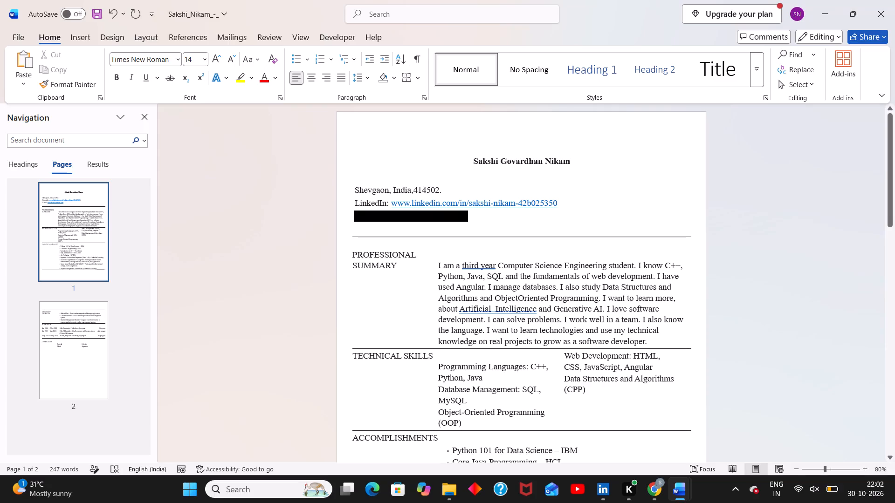
Remove the empty line between the E-mail entry and the rule above the Professional Summary section.
{"action": "left_click", "coordinate": [361, 225]}
{"action": "key", "text": "BackSpace"}
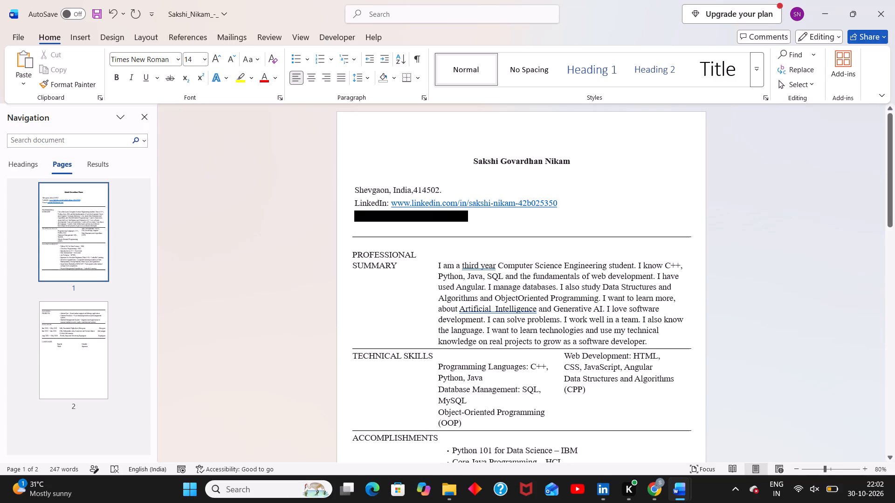
{"action": "key", "text": "BackSpace"}
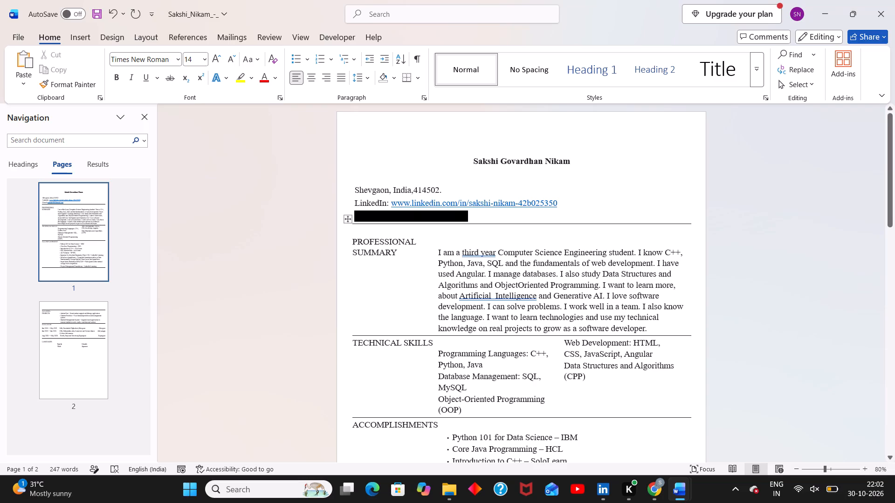
{"action": "scroll", "coordinate": [441, 313], "scroll_direction": "down", "scroll_amount": 2}
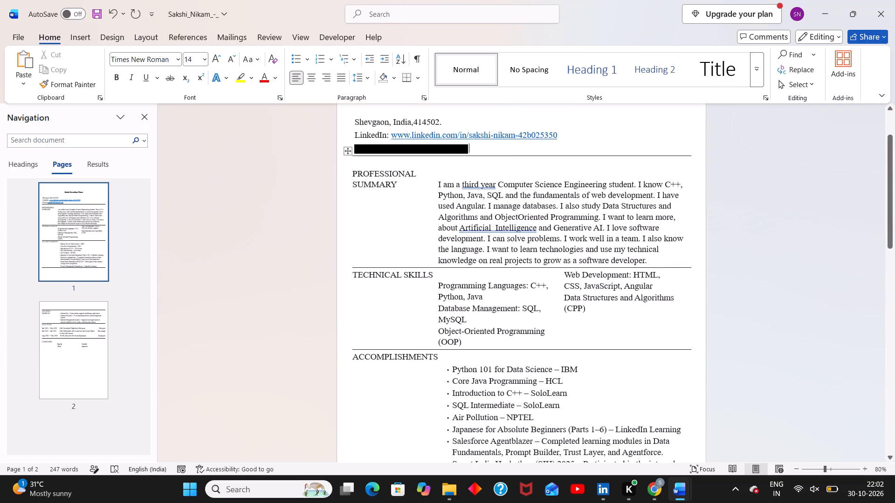
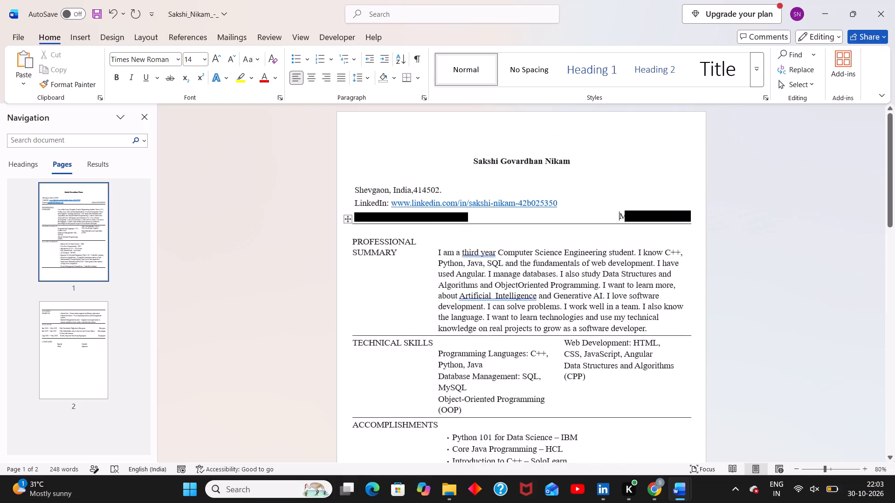
Replace the label before the phone number in the contact details with Contact, keeping it on the E-mail line.
{"action": "left_click", "coordinate": [644, 215]}
{"action": "key", "text": "BackSpace"}
{"action": "key", "text": "BackSpace"}
{"action": "key", "text": "BackSpace"}
{"action": "key", "text": "BackSpace"}
{"action": "key", "text": "BackSpace"}
{"action": "key", "text": "BackSpace"}
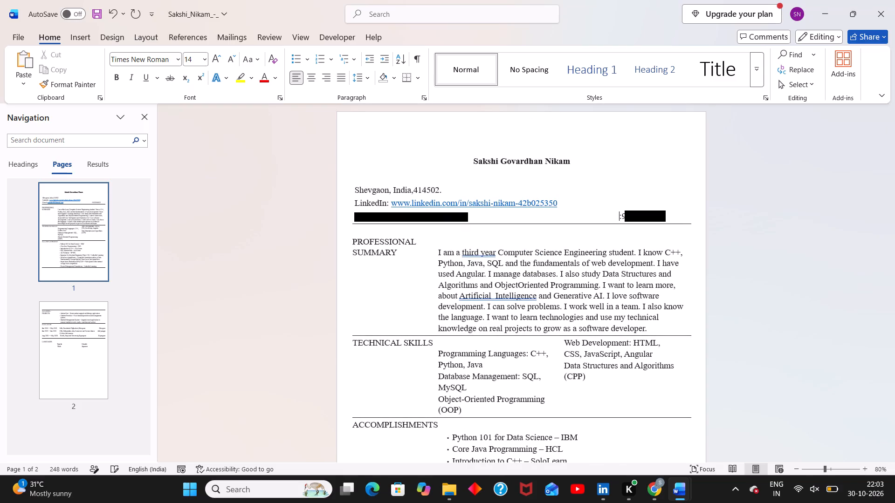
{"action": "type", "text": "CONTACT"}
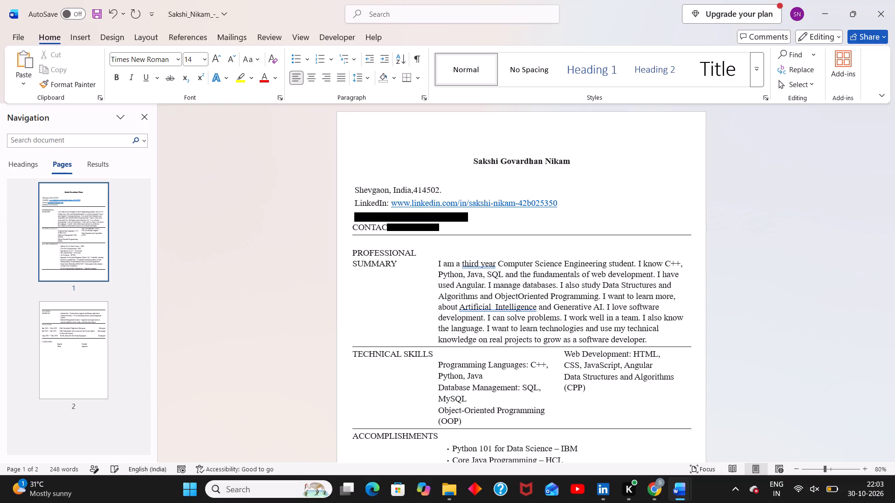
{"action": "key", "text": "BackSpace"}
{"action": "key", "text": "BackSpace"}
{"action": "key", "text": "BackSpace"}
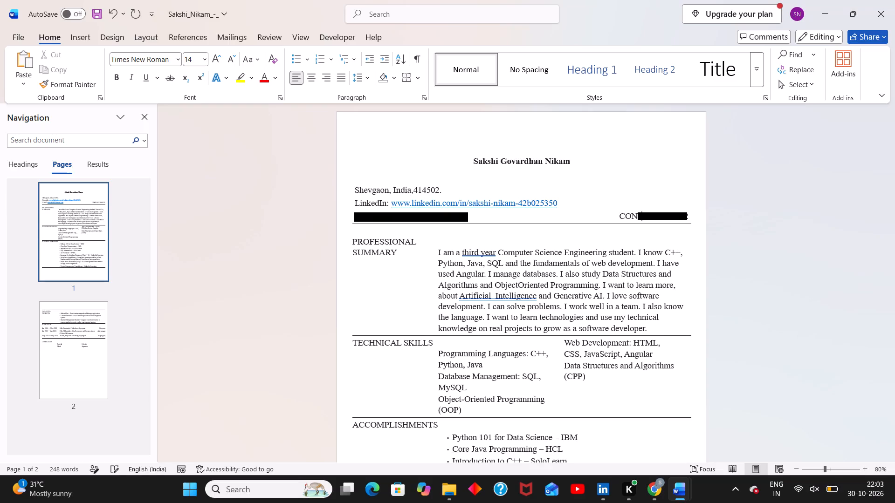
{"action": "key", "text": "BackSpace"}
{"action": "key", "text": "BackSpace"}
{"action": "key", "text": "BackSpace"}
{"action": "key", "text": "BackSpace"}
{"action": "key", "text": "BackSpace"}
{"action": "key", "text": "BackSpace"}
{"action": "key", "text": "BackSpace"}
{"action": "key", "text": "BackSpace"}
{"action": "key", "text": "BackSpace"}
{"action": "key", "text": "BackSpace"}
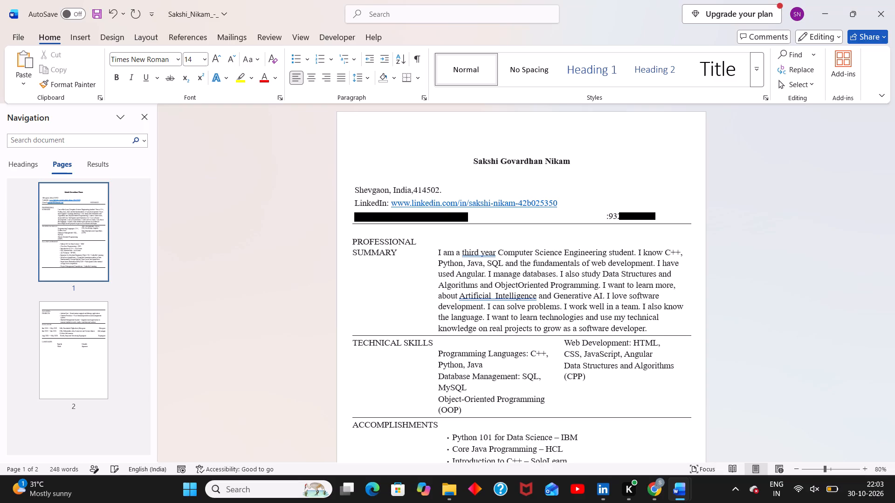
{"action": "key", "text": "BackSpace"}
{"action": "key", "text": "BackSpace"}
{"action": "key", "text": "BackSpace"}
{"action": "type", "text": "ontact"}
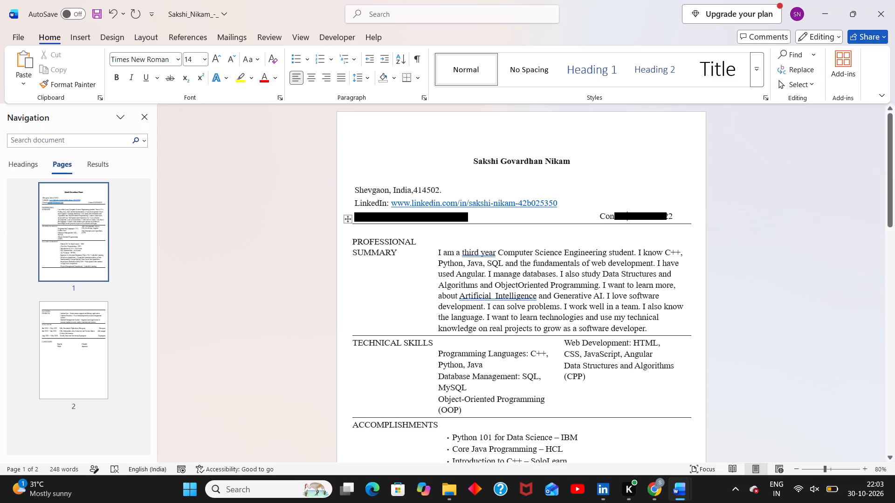
Look over both pages of the resume and save the document.
{"action": "scroll", "coordinate": [582, 202], "scroll_direction": "down", "scroll_amount": 1}
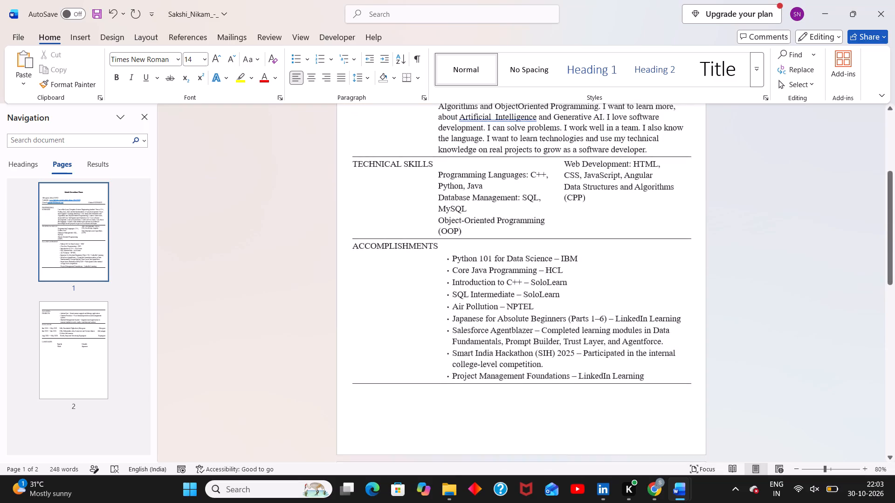
{"action": "scroll", "coordinate": [582, 202], "scroll_direction": "down", "scroll_amount": 2}
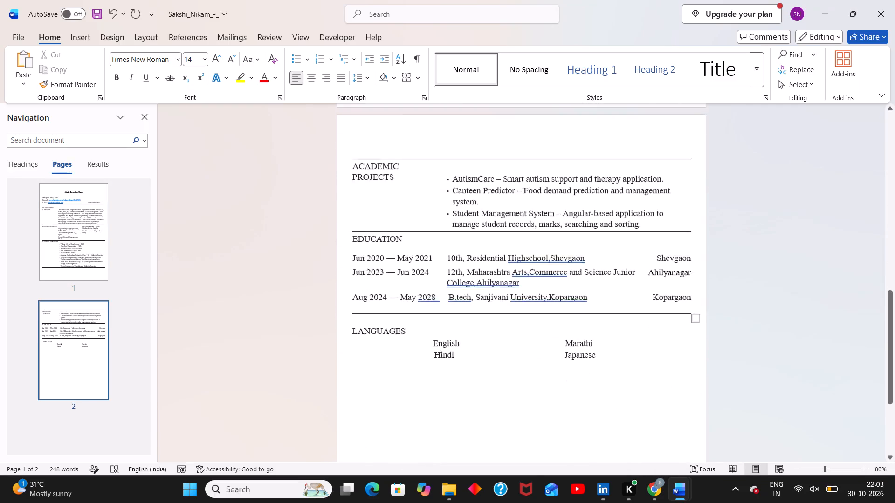
{"action": "scroll", "coordinate": [582, 202], "scroll_direction": "down", "scroll_amount": 1}
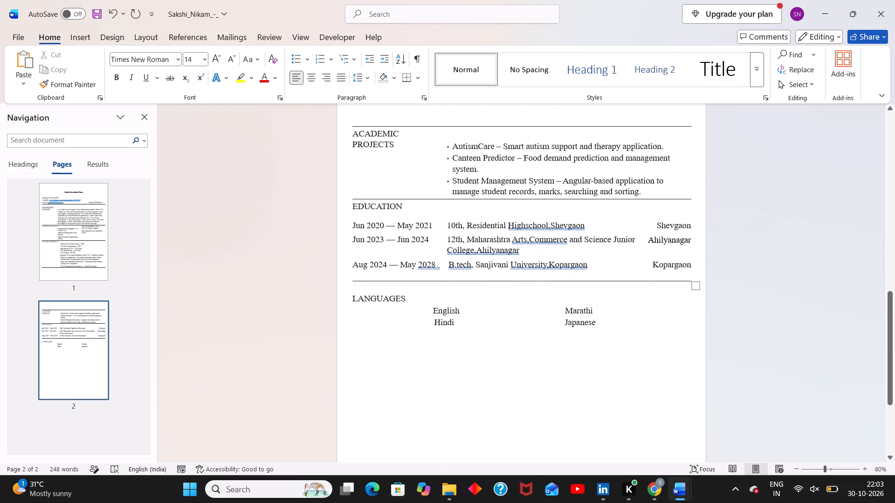
{"action": "scroll", "coordinate": [508, 314], "scroll_direction": "up", "scroll_amount": 1}
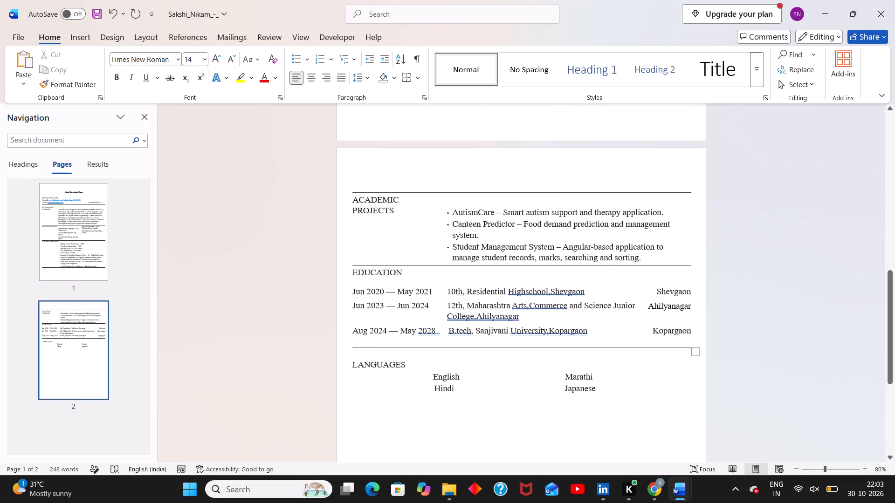
{"action": "scroll", "coordinate": [436, 321], "scroll_direction": "up", "scroll_amount": 6}
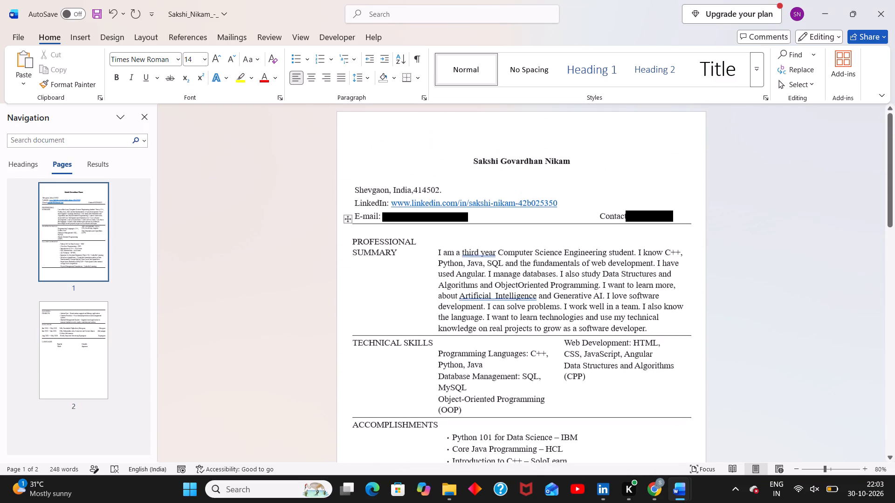
{"action": "scroll", "coordinate": [436, 321], "scroll_direction": "up", "scroll_amount": 1}
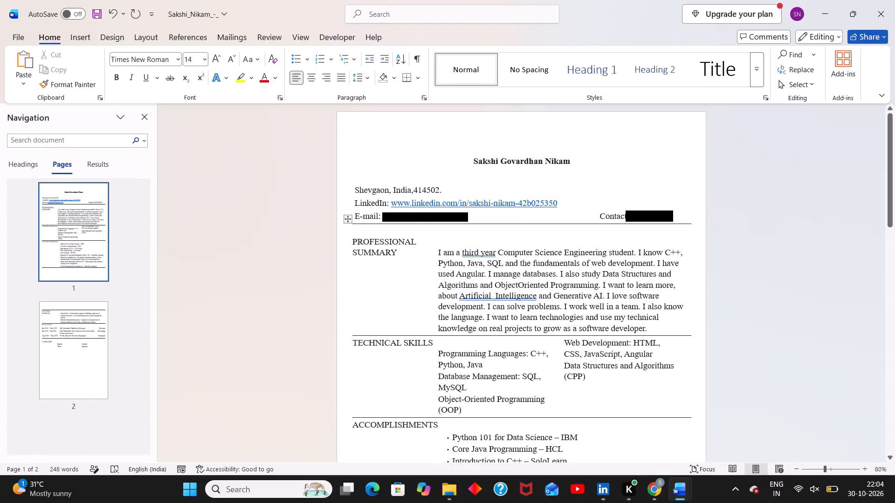
{"action": "key", "text": "ctrl+s"}
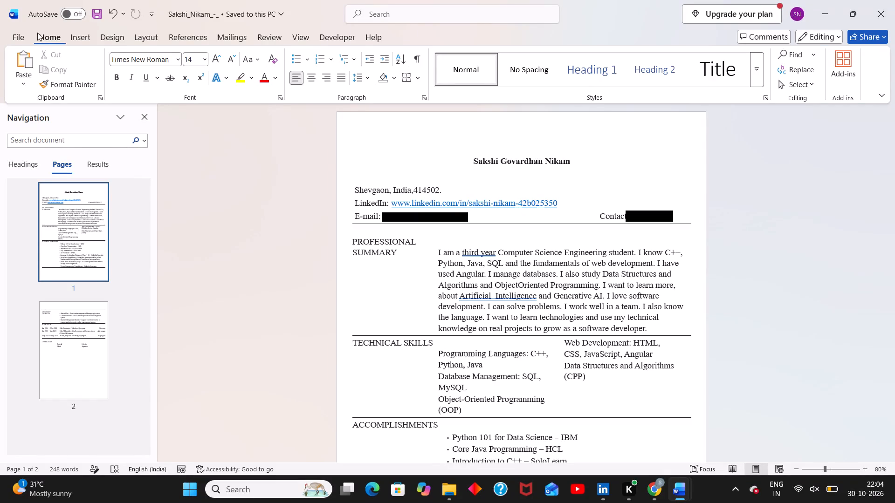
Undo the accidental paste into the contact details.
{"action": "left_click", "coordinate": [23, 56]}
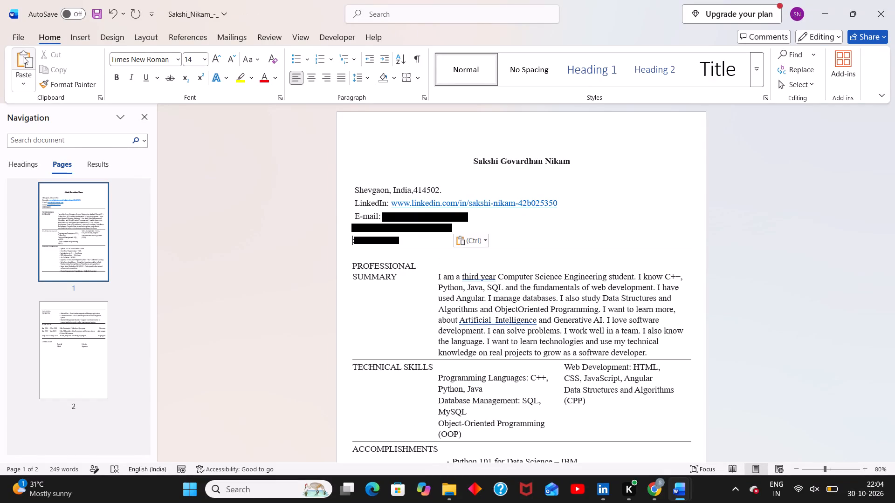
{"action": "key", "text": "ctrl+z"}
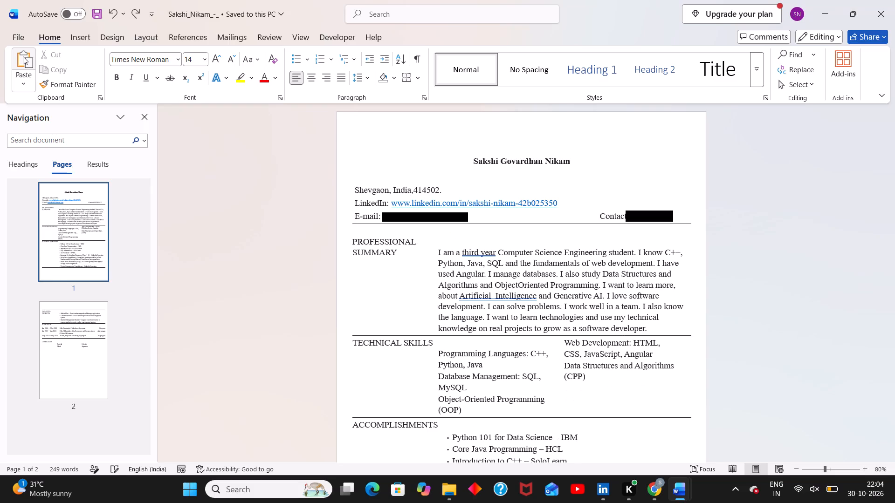
Start saving a copy in the Desktop folder, with the student's first and last name followed by (Resume) as file name.
{"action": "left_click", "coordinate": [12, 37]}
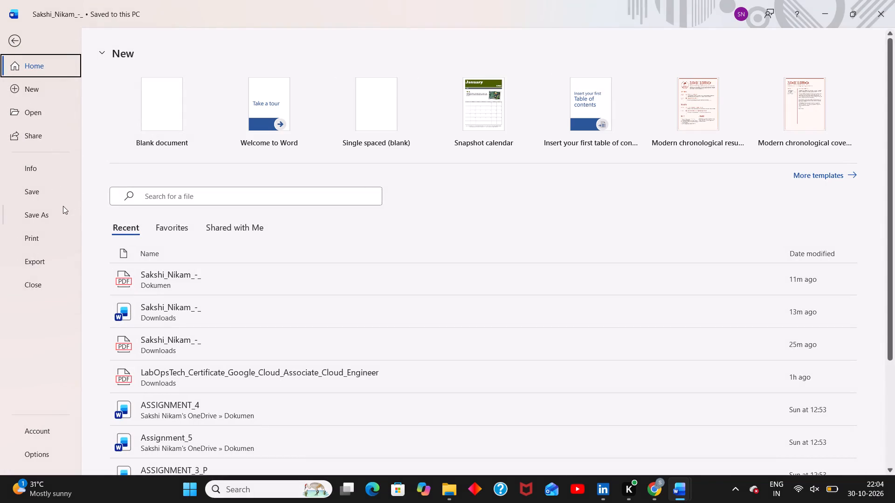
{"action": "left_click", "coordinate": [48, 218]}
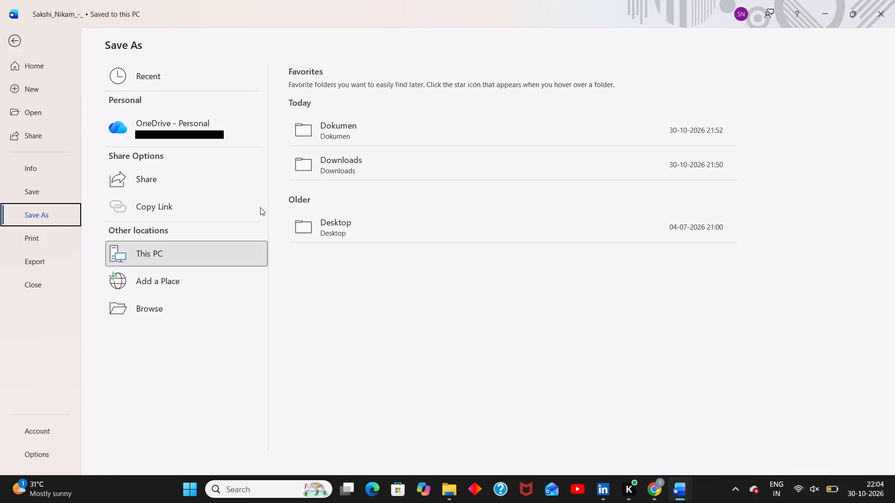
{"action": "left_click", "coordinate": [309, 225]}
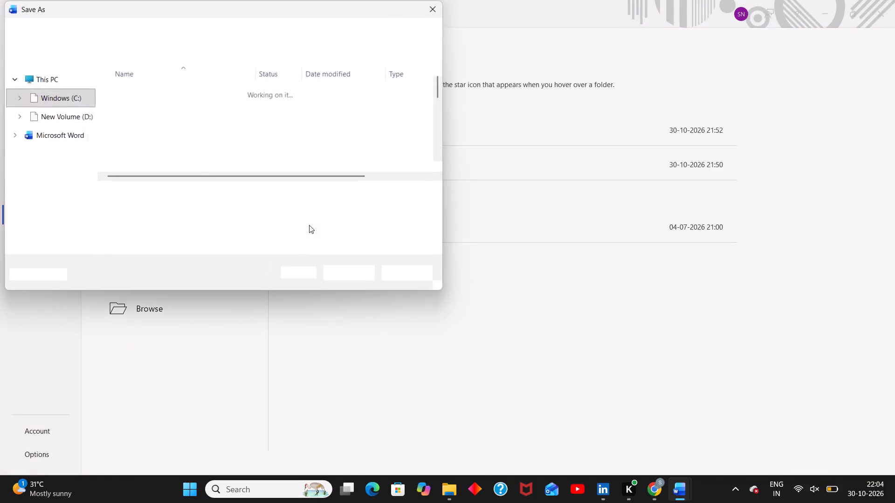
{"action": "left_click", "coordinate": [197, 192]}
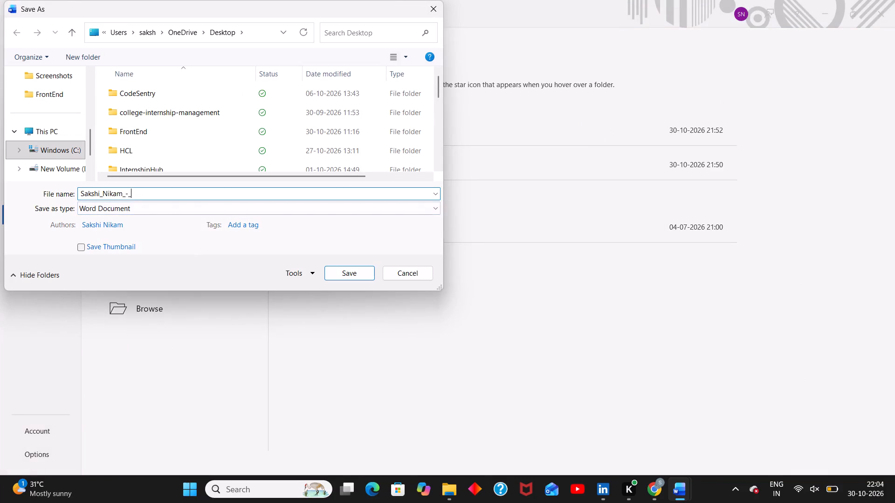
{"action": "key", "text": "BackSpace"}
{"action": "key", "text": "BackSpace"}
{"action": "key", "text": "BackSpace"}
{"action": "key", "text": "shift+parenleft"}
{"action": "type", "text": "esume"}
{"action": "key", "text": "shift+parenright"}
Set the copy's file type to PDF, accept the default PDF options and save it.
{"action": "left_click", "coordinate": [427, 210]}
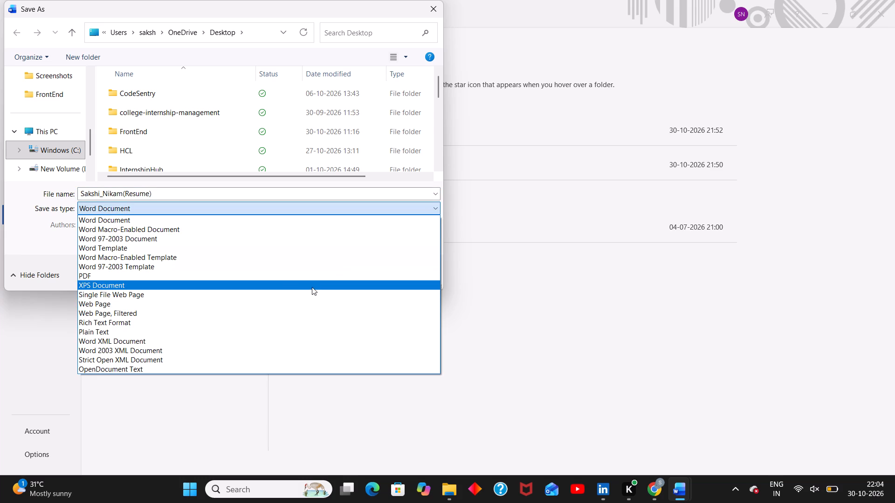
{"action": "left_click", "coordinate": [325, 274]}
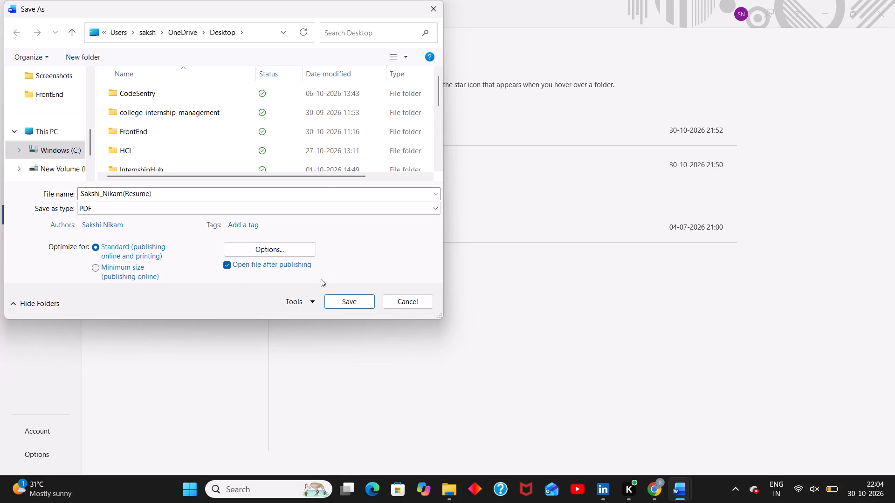
{"action": "left_click", "coordinate": [283, 246]}
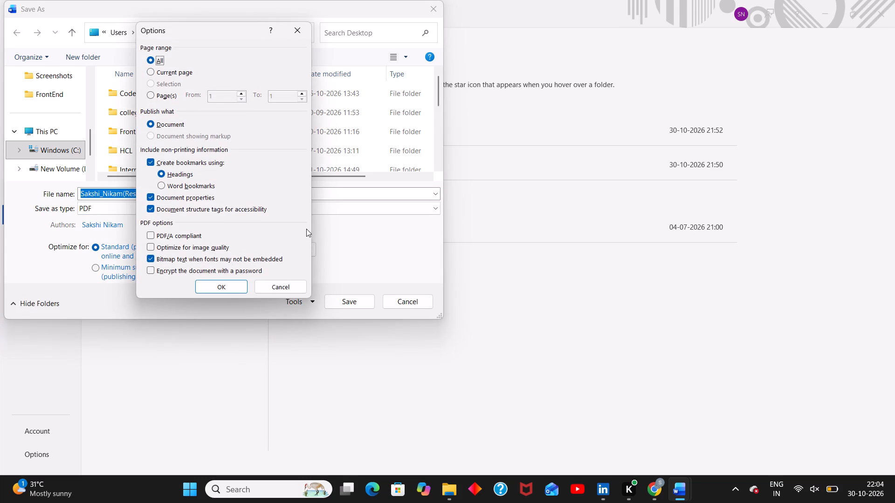
{"action": "left_click", "coordinate": [327, 251]}
{"action": "left_click_drag", "start_coordinate": [352, 260], "coordinate": [277, 272]}
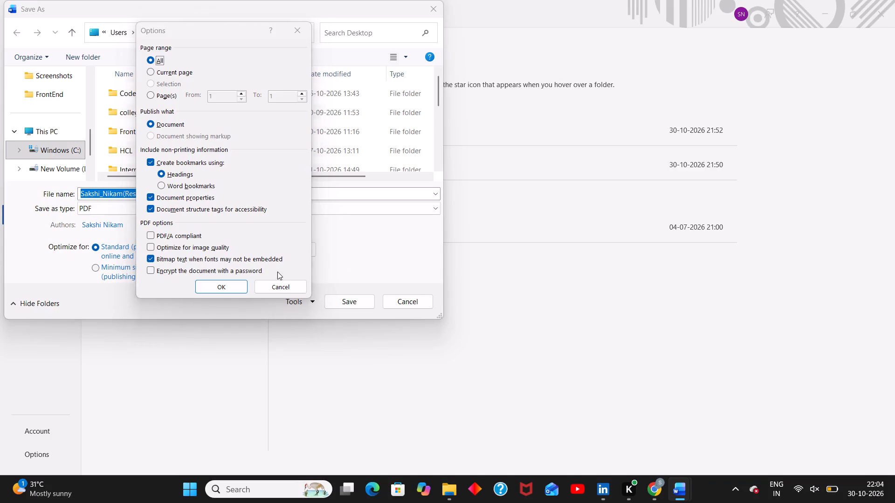
{"action": "left_click_drag", "start_coordinate": [277, 272], "coordinate": [222, 288]}
{"action": "left_click", "coordinate": [222, 288]}
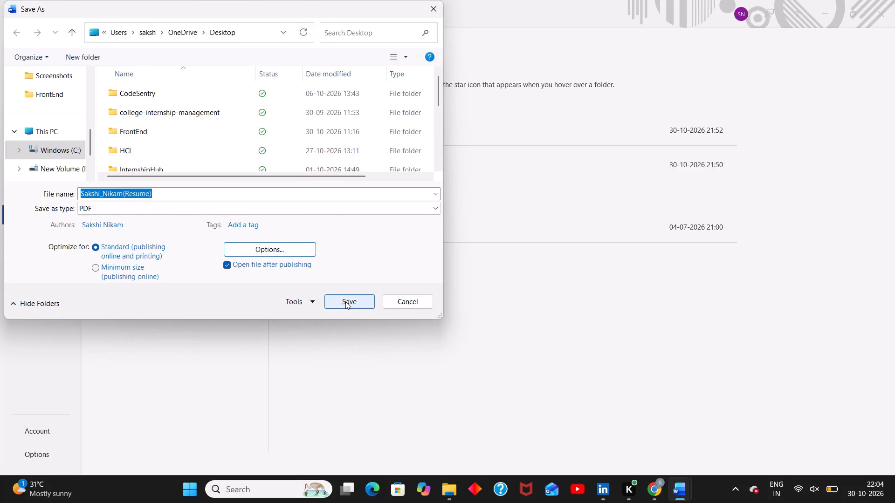
{"action": "left_click", "coordinate": [345, 301]}
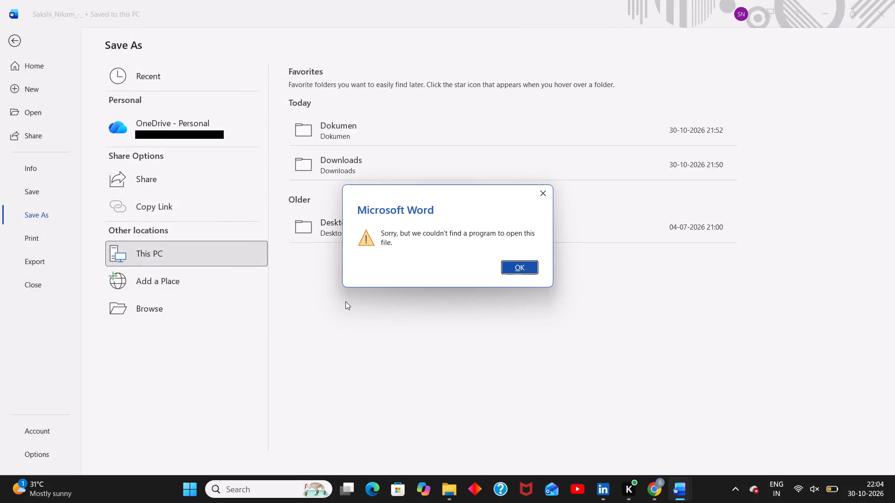
{"action": "left_click", "coordinate": [530, 272]}
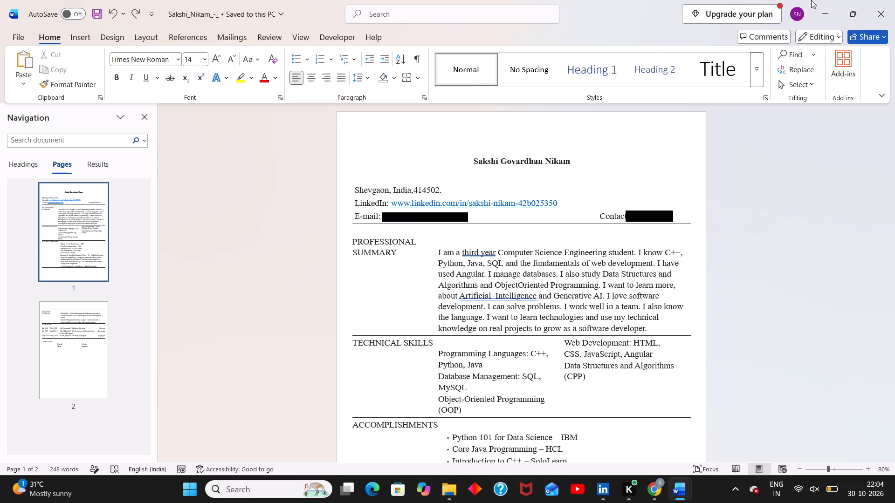
Switch to File Explorer and open the newly saved resume PDF from the Desktop folder.
{"action": "left_click", "coordinate": [825, 4]}
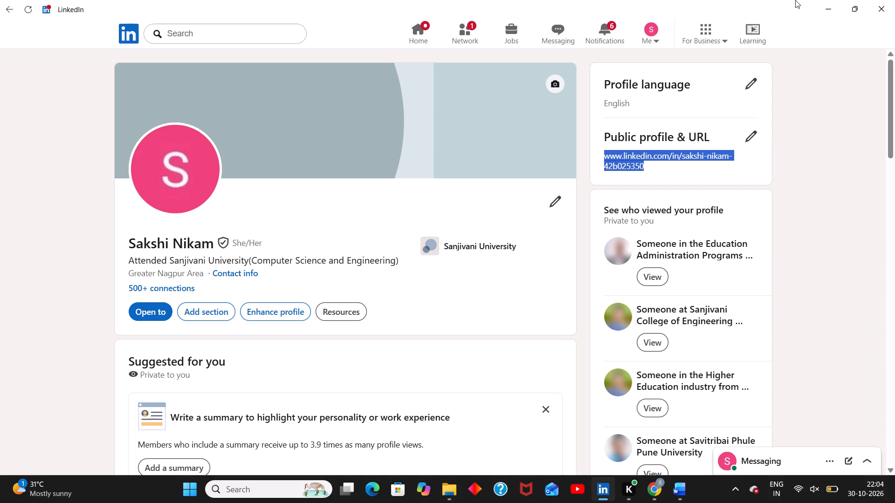
{"action": "left_click", "coordinate": [823, 0]}
{"action": "left_click", "coordinate": [823, 0]}
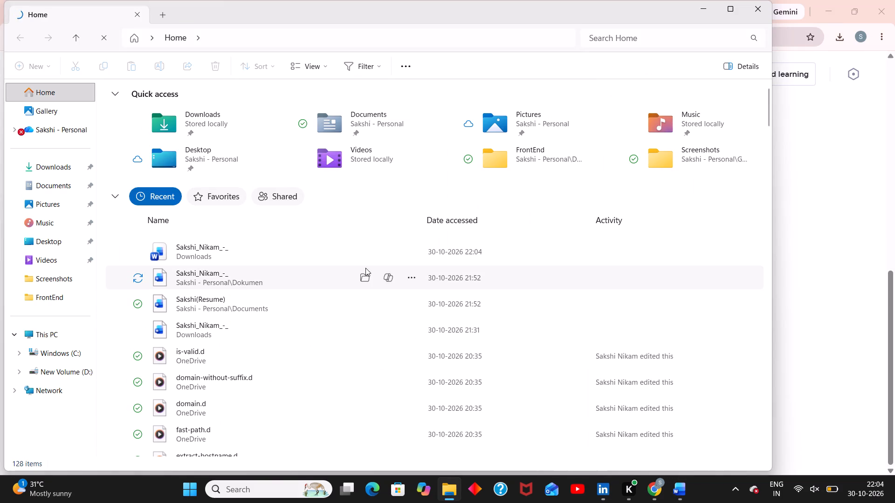
{"action": "left_click", "coordinate": [56, 248]}
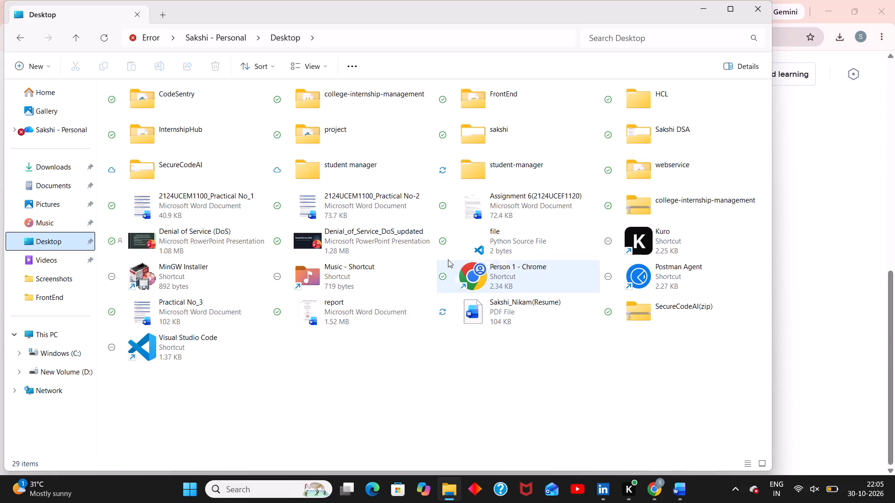
{"action": "double_click", "coordinate": [516, 309]}
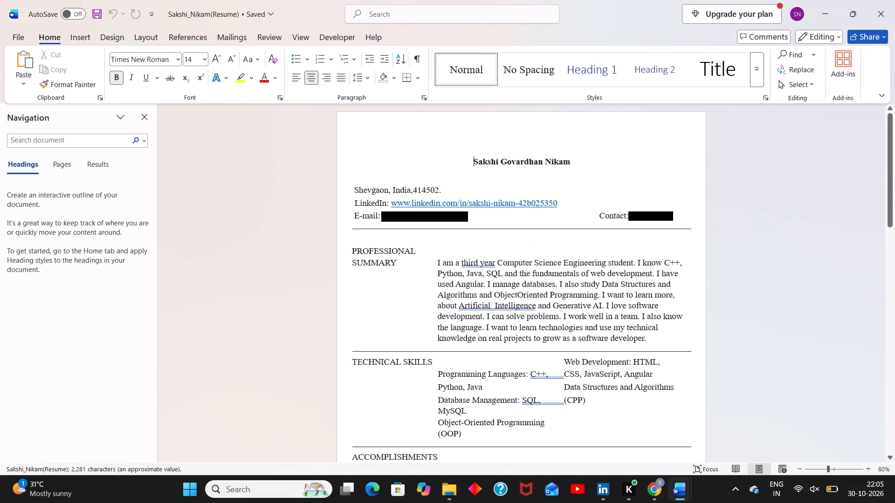
Review both pages of the resume, checking the layout of each section from the summary through the languages.
{"action": "scroll", "coordinate": [278, 290], "scroll_direction": "down", "scroll_amount": 4}
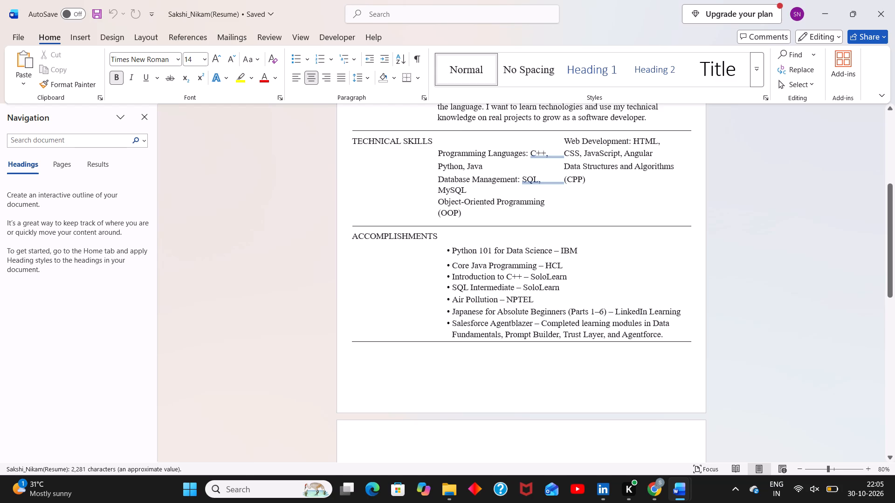
{"action": "scroll", "coordinate": [278, 290], "scroll_direction": "up", "scroll_amount": 1}
{"action": "scroll", "coordinate": [278, 290], "scroll_direction": "down", "scroll_amount": 1}
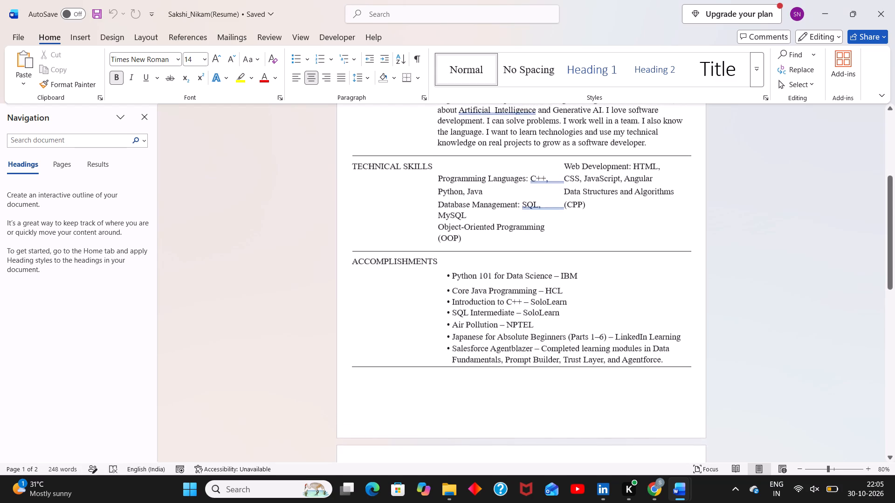
{"action": "scroll", "coordinate": [278, 290], "scroll_direction": "down", "scroll_amount": 3}
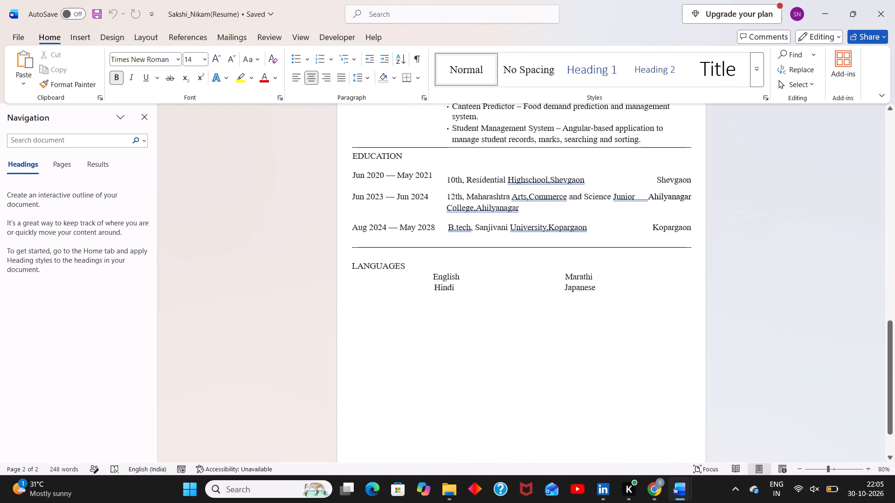
{"action": "scroll", "coordinate": [278, 290], "scroll_direction": "up", "scroll_amount": 3}
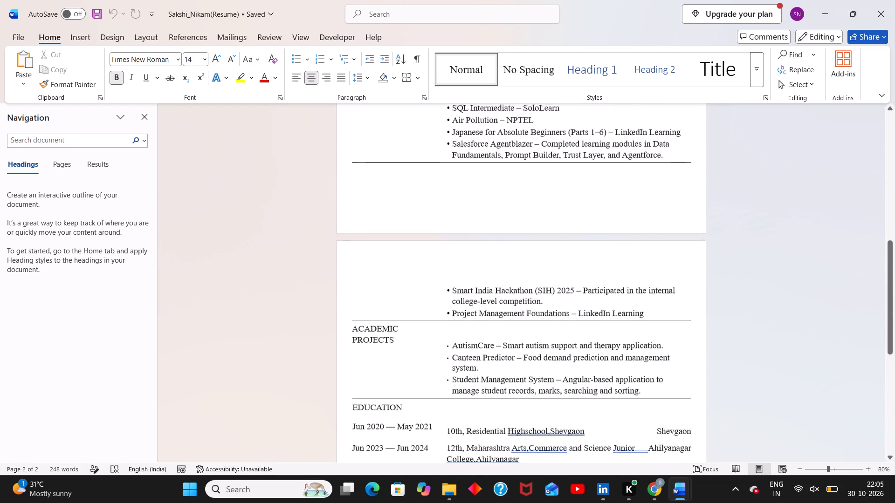
{"action": "scroll", "coordinate": [278, 290], "scroll_direction": "up", "scroll_amount": 1}
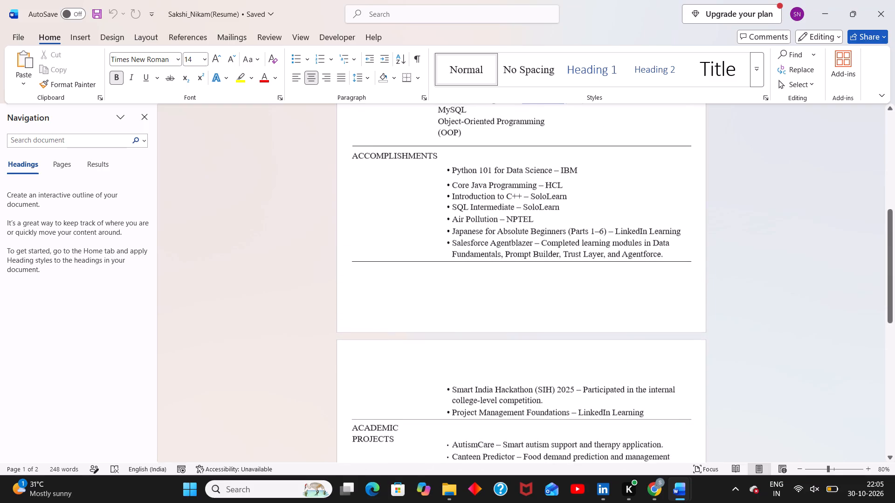
{"action": "scroll", "coordinate": [278, 290], "scroll_direction": "up", "scroll_amount": 3}
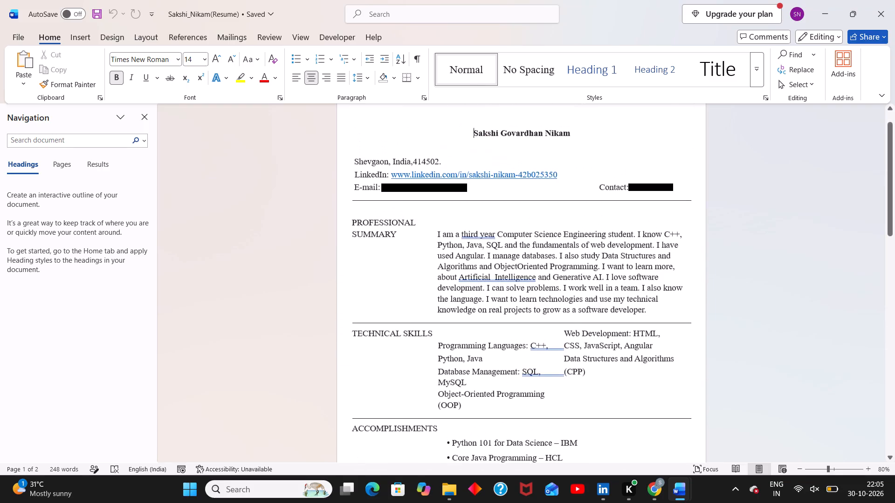
{"action": "scroll", "coordinate": [277, 326], "scroll_direction": "up", "scroll_amount": 1}
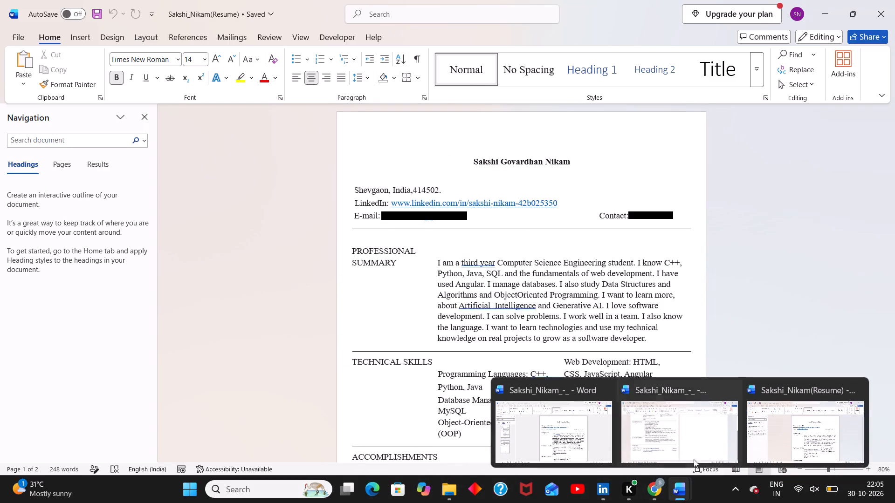
{"action": "left_click", "coordinate": [785, 428]}
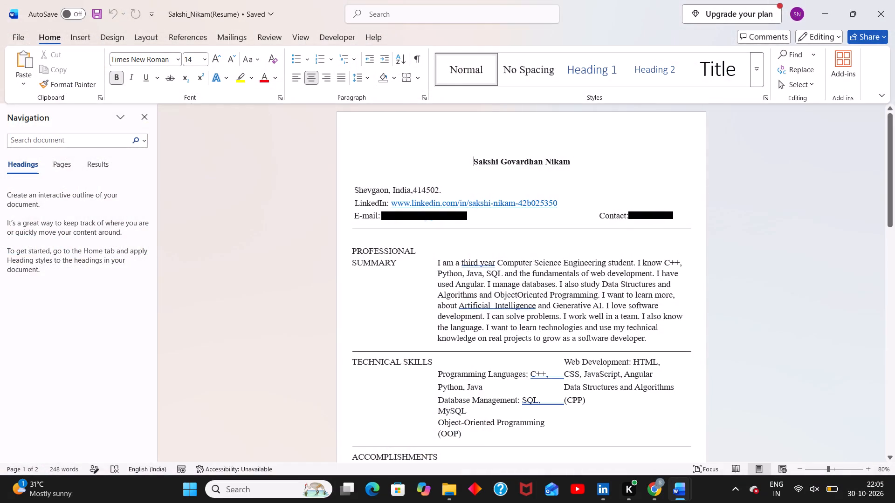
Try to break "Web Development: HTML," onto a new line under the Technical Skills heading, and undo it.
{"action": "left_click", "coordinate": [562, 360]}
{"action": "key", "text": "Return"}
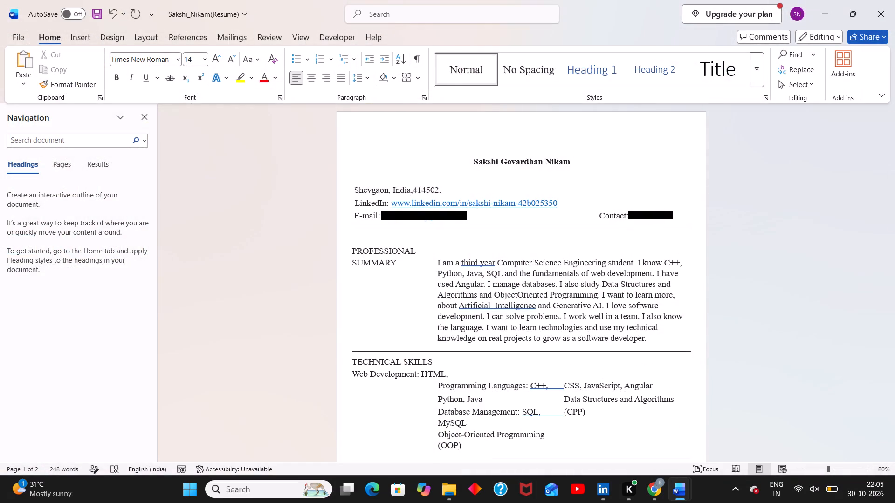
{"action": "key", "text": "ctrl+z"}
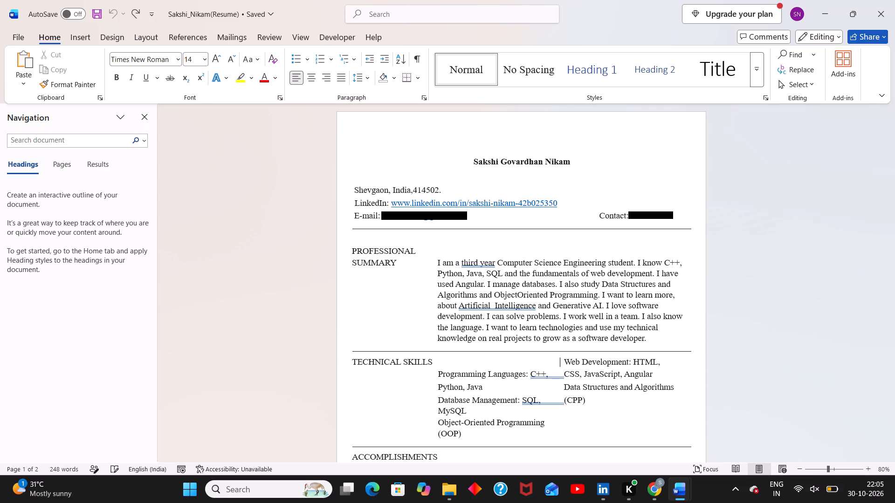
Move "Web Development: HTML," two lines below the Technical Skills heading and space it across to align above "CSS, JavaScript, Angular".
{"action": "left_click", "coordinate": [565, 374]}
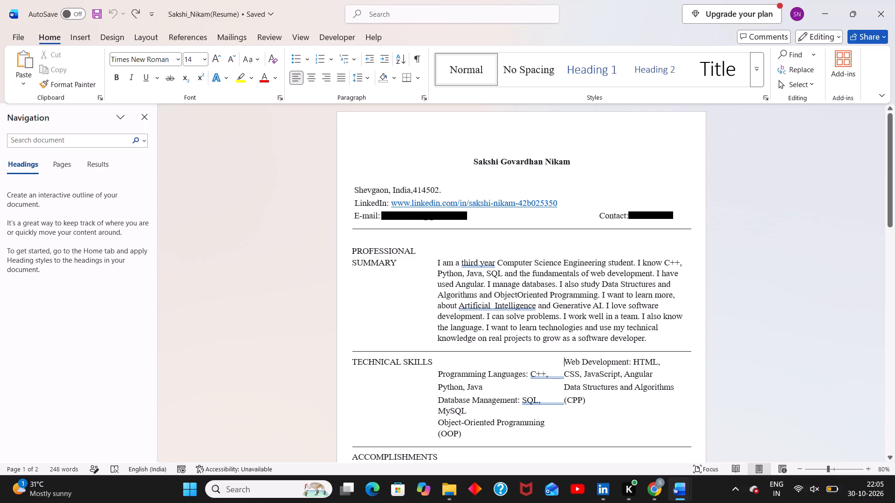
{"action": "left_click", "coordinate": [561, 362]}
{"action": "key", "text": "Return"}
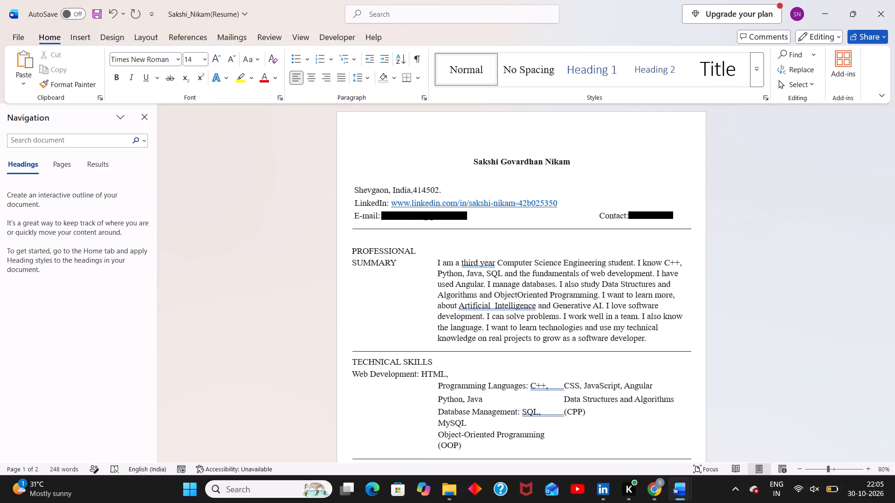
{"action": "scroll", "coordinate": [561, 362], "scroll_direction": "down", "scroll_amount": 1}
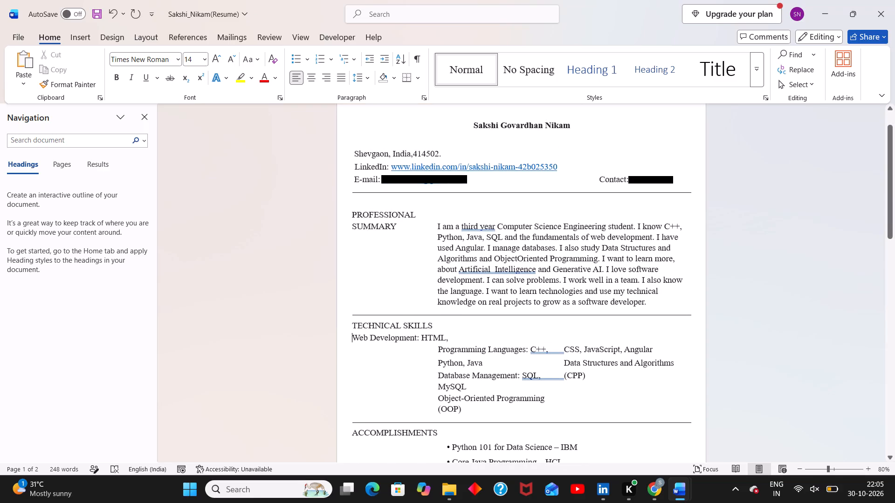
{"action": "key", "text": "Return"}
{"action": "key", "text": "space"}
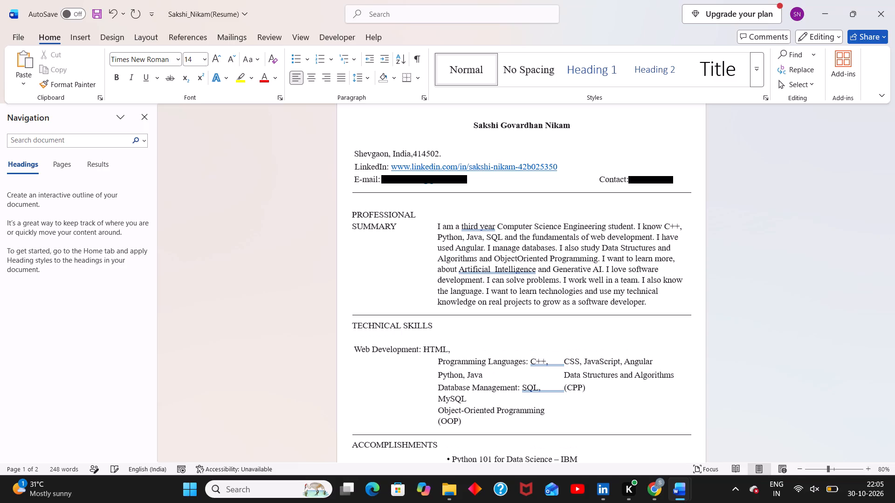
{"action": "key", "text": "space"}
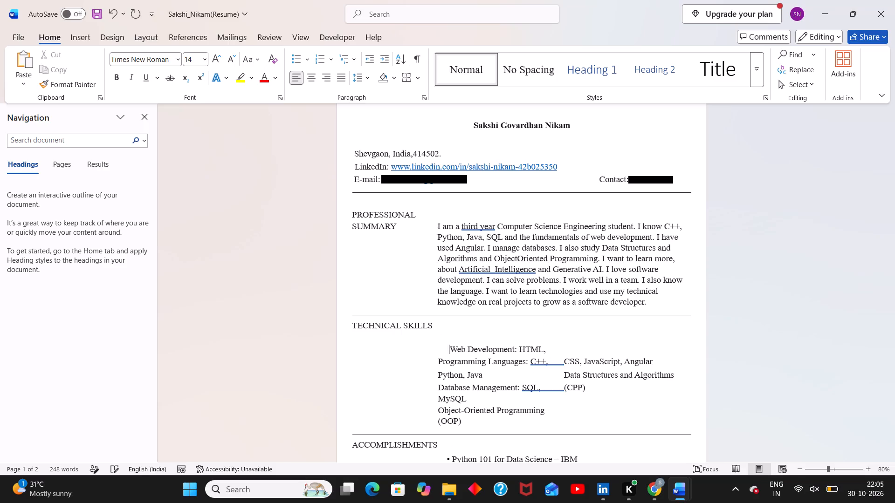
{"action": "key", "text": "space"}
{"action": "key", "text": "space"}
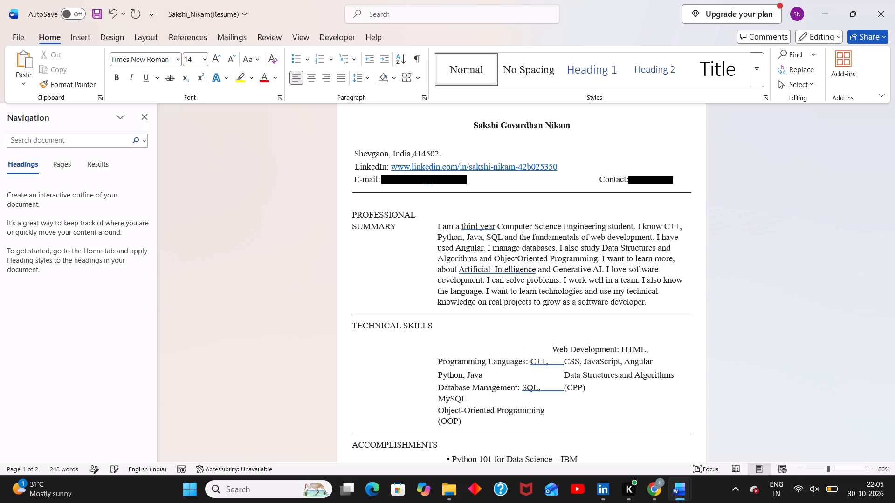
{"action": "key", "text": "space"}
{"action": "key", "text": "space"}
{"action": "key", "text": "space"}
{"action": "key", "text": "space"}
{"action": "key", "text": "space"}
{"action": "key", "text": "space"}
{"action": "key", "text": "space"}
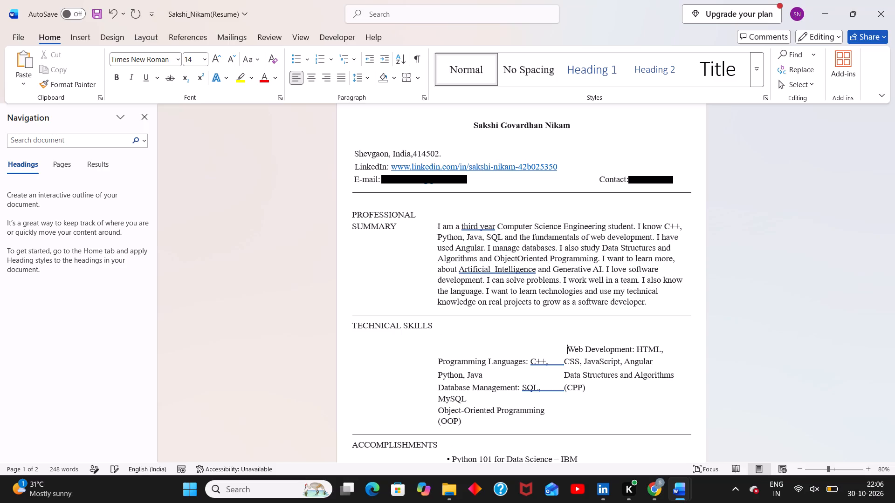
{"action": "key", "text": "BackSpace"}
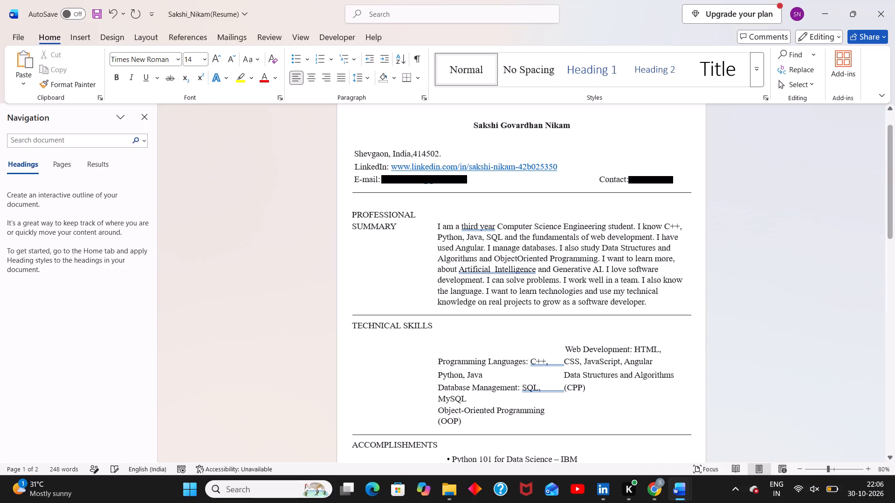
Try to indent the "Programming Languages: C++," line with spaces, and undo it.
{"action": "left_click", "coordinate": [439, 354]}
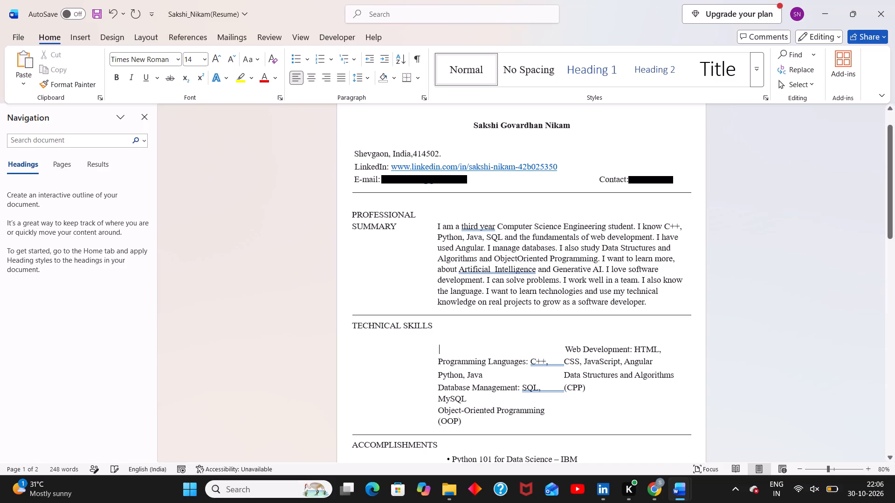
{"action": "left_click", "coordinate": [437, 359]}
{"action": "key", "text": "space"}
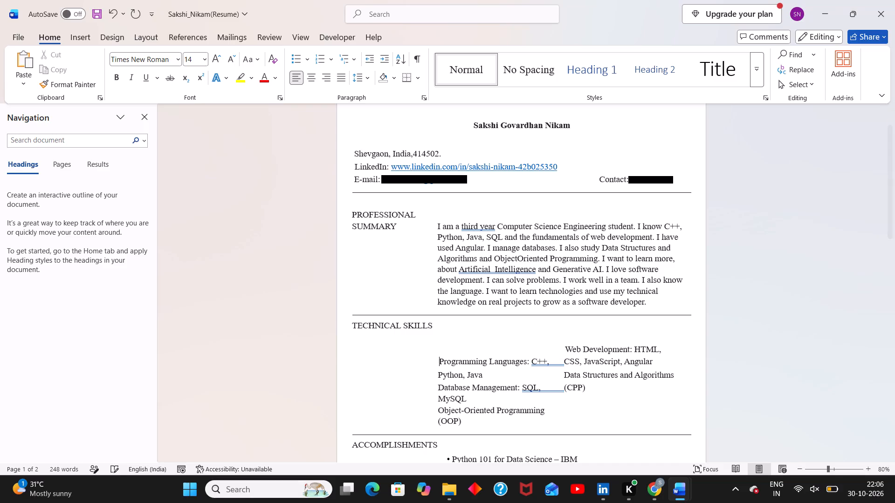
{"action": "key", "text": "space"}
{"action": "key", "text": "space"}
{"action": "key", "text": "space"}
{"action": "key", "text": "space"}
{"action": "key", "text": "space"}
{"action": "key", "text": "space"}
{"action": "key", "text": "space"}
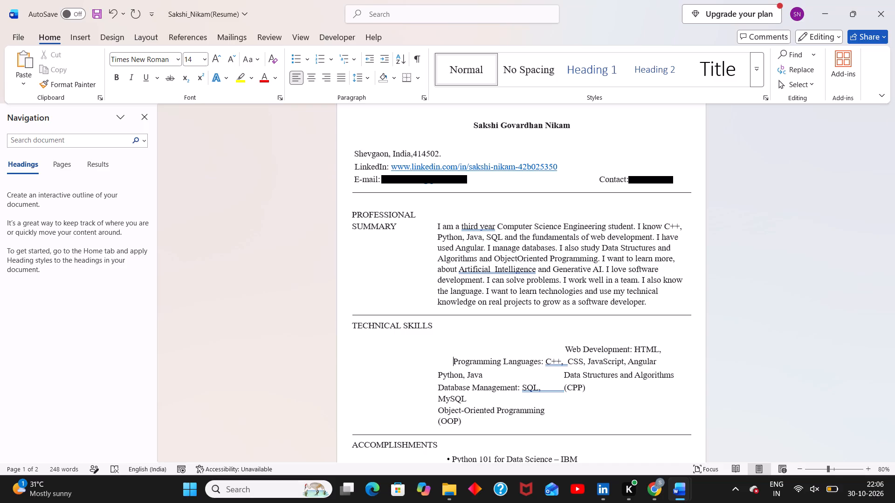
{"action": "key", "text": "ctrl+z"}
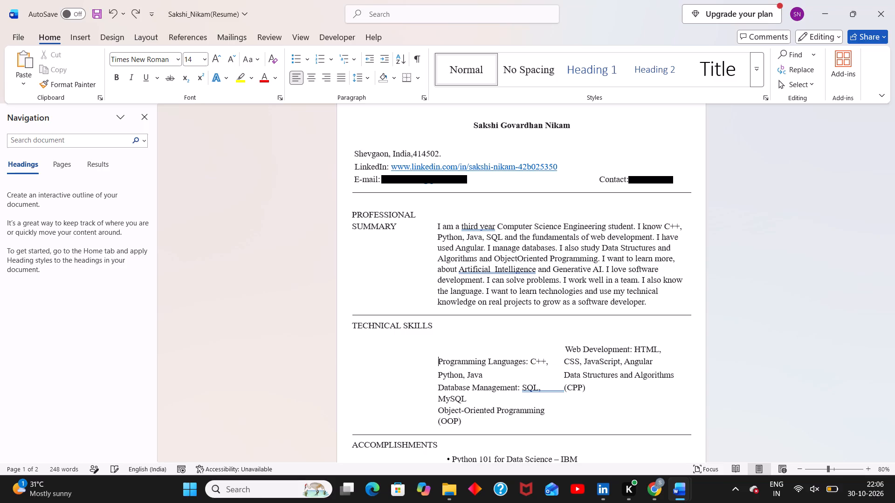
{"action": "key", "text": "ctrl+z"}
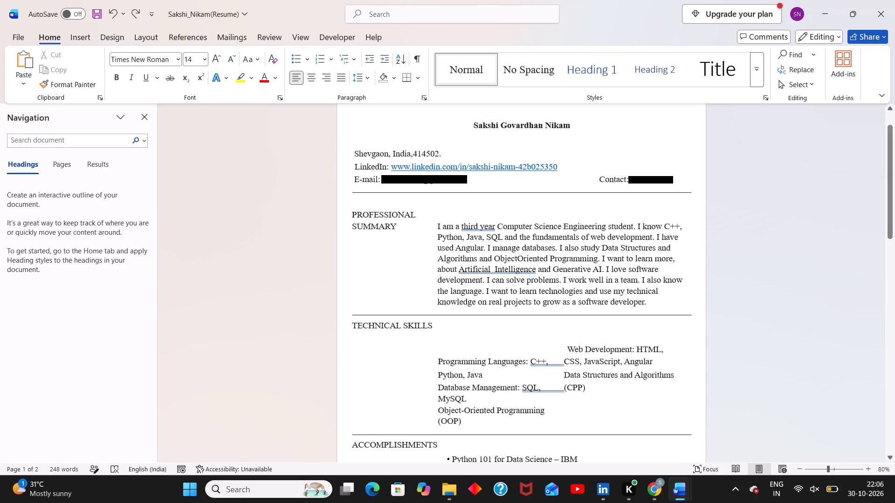
Delete the blank line and surplus spaces before "Web Development: HTML," to bring it beside the Technical Skills heading, undoing the last excess deletions.
{"action": "scroll", "coordinate": [451, 254], "scroll_direction": "left", "scroll_amount": 1}
{"action": "scroll", "coordinate": [451, 254], "scroll_direction": "down", "scroll_amount": 1}
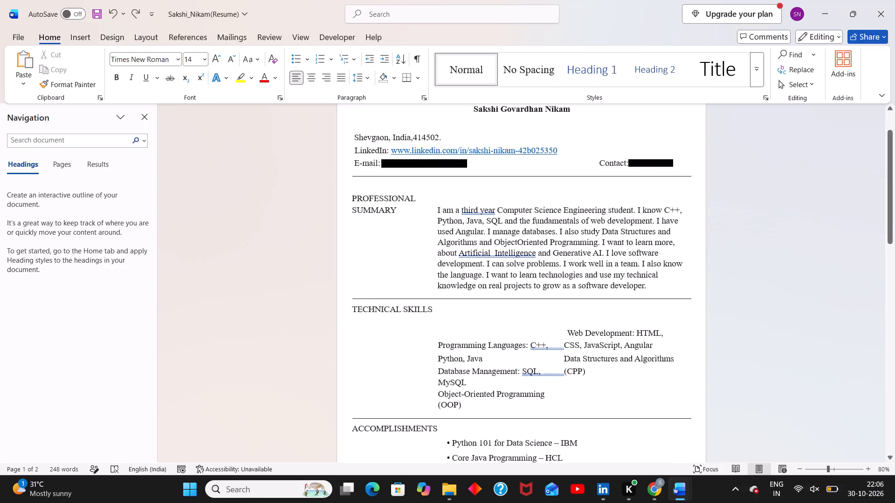
{"action": "left_click", "coordinate": [442, 308]}
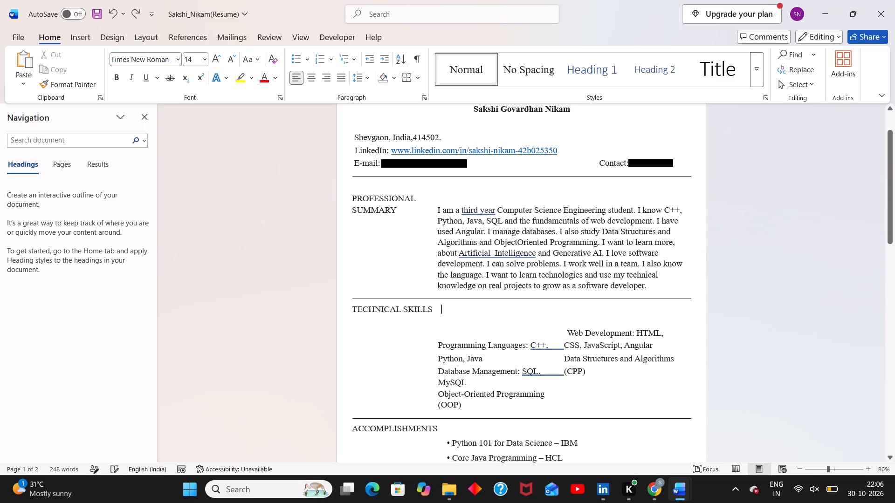
{"action": "left_click", "coordinate": [445, 339]}
{"action": "key", "text": "BackSpace"}
{"action": "key", "text": "BackSpace"}
{"action": "key", "text": "BackSpace"}
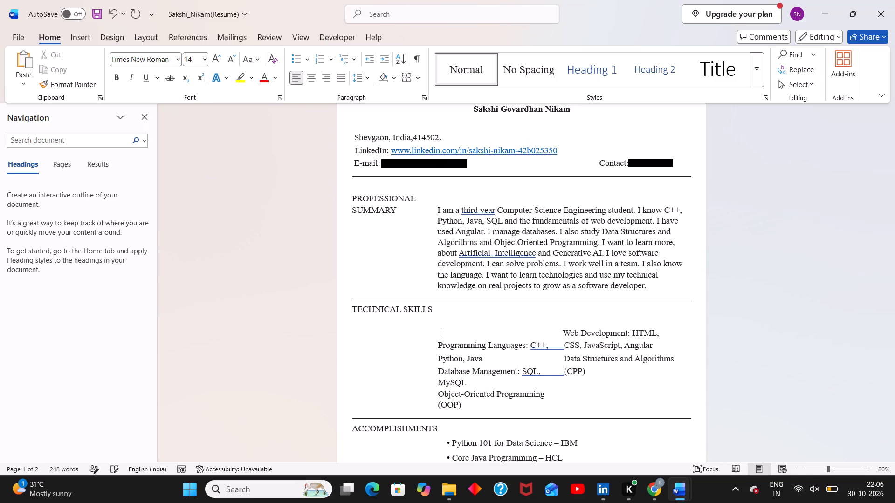
{"action": "key", "text": "BackSpace"}
{"action": "key", "text": "BackSpace"}
{"action": "key", "text": "BackSpace"}
{"action": "key", "text": "BackSpace"}
{"action": "key", "text": "BackSpace"}
{"action": "key", "text": "BackSpace"}
{"action": "key", "text": "BackSpace"}
{"action": "key", "text": "BackSpace"}
{"action": "key", "text": "BackSpace"}
{"action": "key", "text": "BackSpace"}
{"action": "key", "text": "BackSpace"}
{"action": "key", "text": "BackSpace"}
{"action": "key", "text": "BackSpace"}
{"action": "key", "text": "BackSpace"}
{"action": "key", "text": "BackSpace"}
{"action": "key", "text": "BackSpace"}
{"action": "key", "text": "BackSpace"}
{"action": "key", "text": "BackSpace"}
{"action": "key", "text": "BackSpace"}
{"action": "key", "text": "BackSpace"}
{"action": "key", "text": "BackSpace"}
{"action": "key", "text": "BackSpace"}
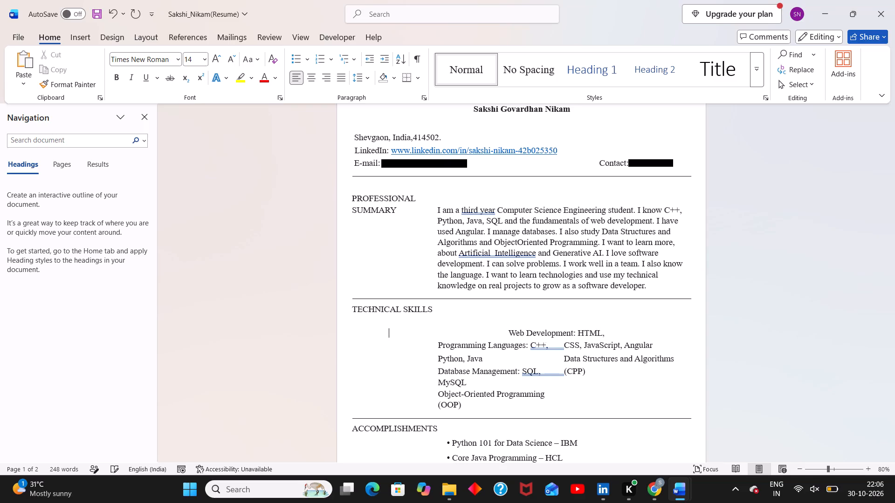
{"action": "key", "text": "BackSpace"}
{"action": "key", "text": "BackSpace"}
{"action": "key", "text": "BackSpace"}
{"action": "key", "text": "BackSpace"}
{"action": "key", "text": "BackSpace"}
{"action": "key", "text": "BackSpace"}
{"action": "key", "text": "BackSpace"}
{"action": "key", "text": "BackSpace"}
{"action": "key", "text": "BackSpace"}
{"action": "key", "text": "BackSpace"}
{"action": "key", "text": "BackSpace"}
{"action": "key", "text": "BackSpace"}
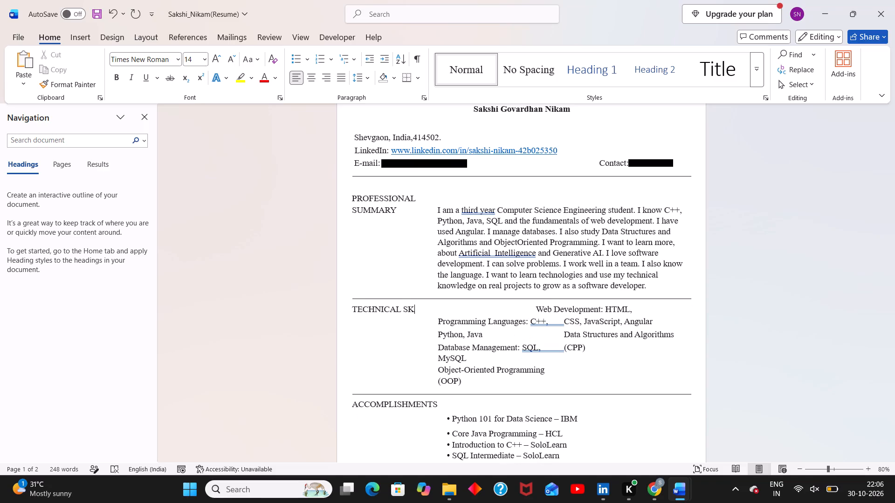
{"action": "key", "text": "ctrl+z"}
{"action": "key", "text": "ctrl+z"}
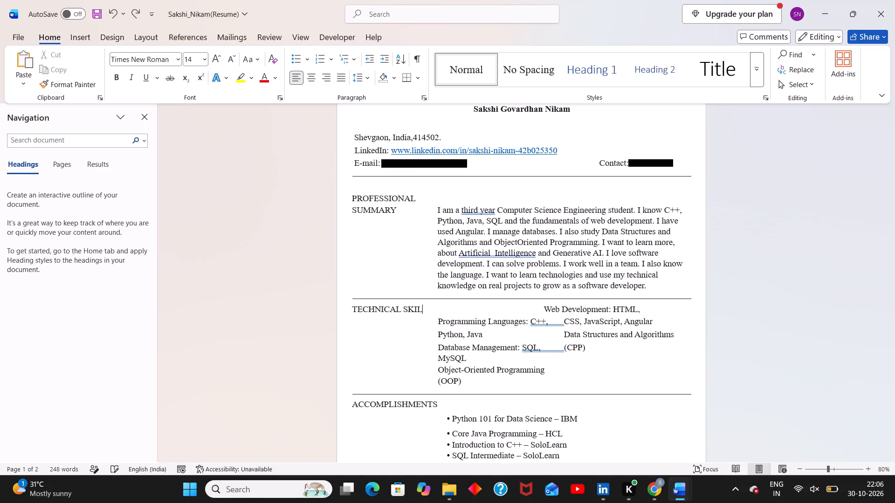
{"action": "key", "text": "ctrl+z"}
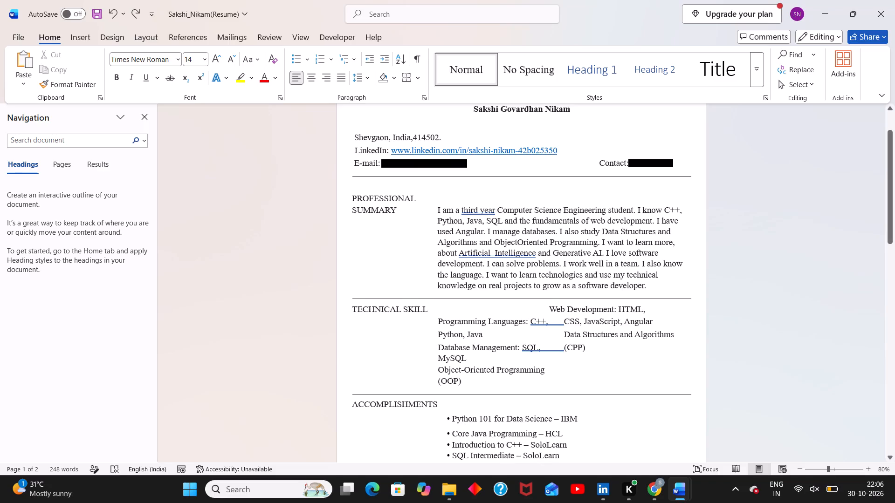
Add spaces before "Web Development: HTML," to shift it over the "CSS, JavaScript, Angular" column.
{"action": "left_click", "coordinate": [546, 307]}
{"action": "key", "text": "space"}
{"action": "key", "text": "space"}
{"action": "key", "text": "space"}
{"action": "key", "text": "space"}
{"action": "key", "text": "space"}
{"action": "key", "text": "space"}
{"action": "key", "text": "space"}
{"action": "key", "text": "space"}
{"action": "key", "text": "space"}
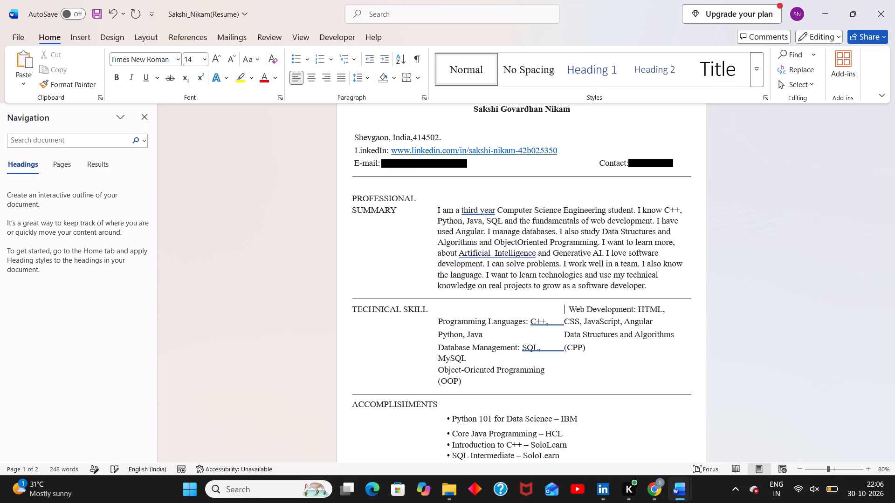
Move "Web Development: HTML," onto its own line at the left margin below the Technical Skill heading.
{"action": "key", "text": "BackSpace"}
{"action": "key", "text": "BackSpace"}
{"action": "key", "text": "Return"}
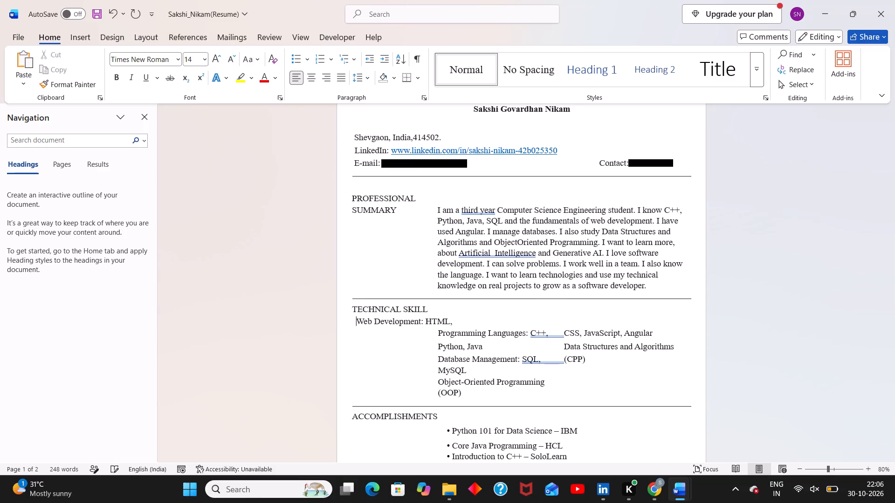
{"action": "key", "text": "BackSpace"}
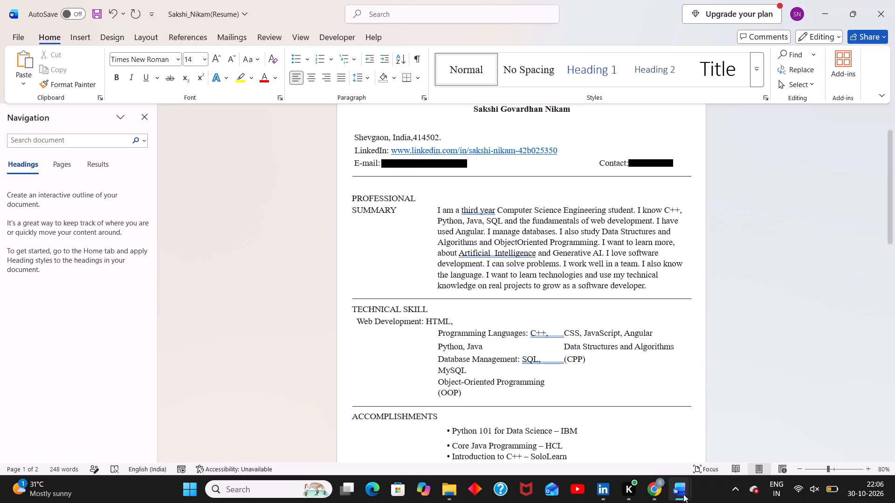
Switch to the earlier resume version with facing pages and examine its section layout, especially the Technical Skills columns.
{"action": "left_click", "coordinate": [666, 401]}
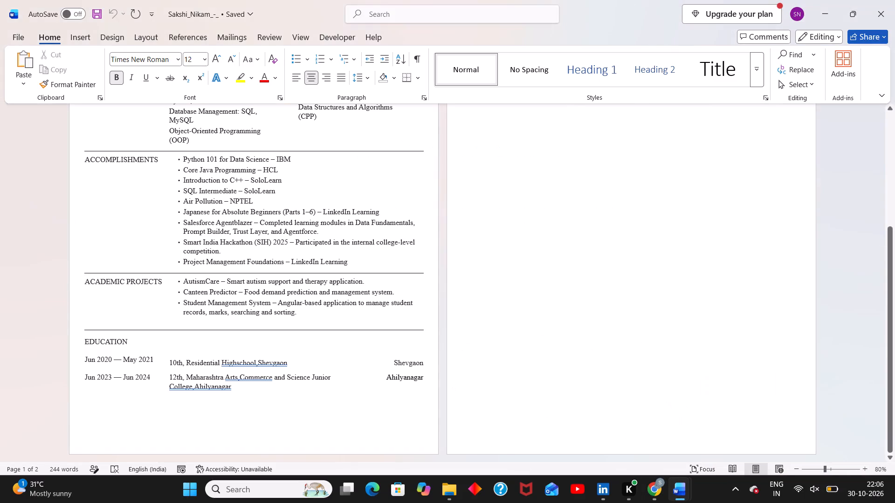
{"action": "scroll", "coordinate": [388, 335], "scroll_direction": "up", "scroll_amount": 4}
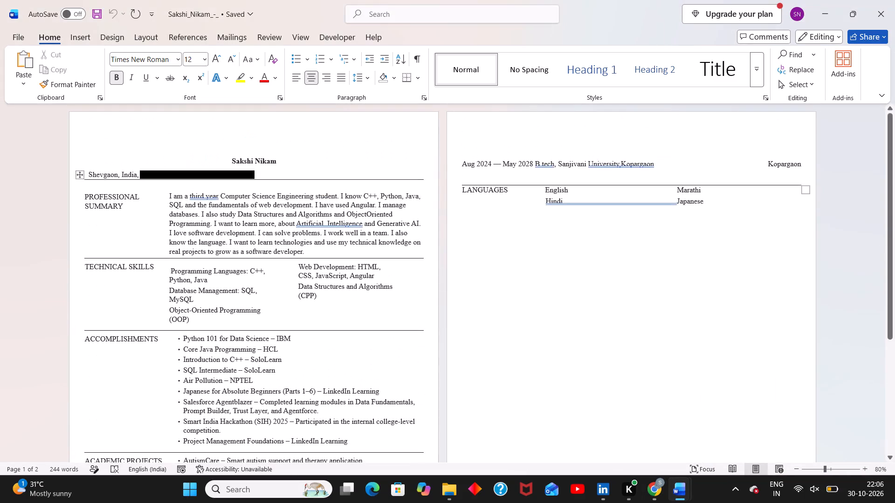
{"action": "left_click", "coordinate": [545, 366]}
{"action": "scroll", "coordinate": [381, 406], "scroll_direction": "down", "scroll_amount": 3}
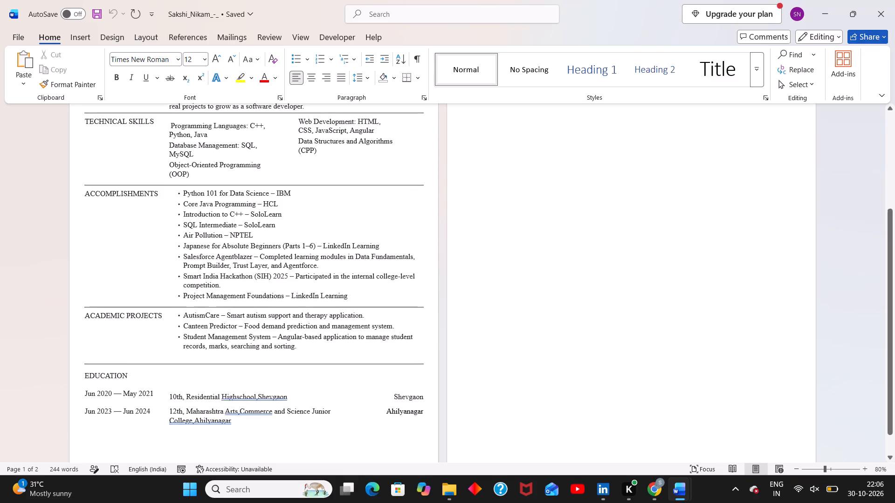
{"action": "scroll", "coordinate": [381, 406], "scroll_direction": "down", "scroll_amount": 1}
{"action": "scroll", "coordinate": [381, 406], "scroll_direction": "up", "scroll_amount": 2}
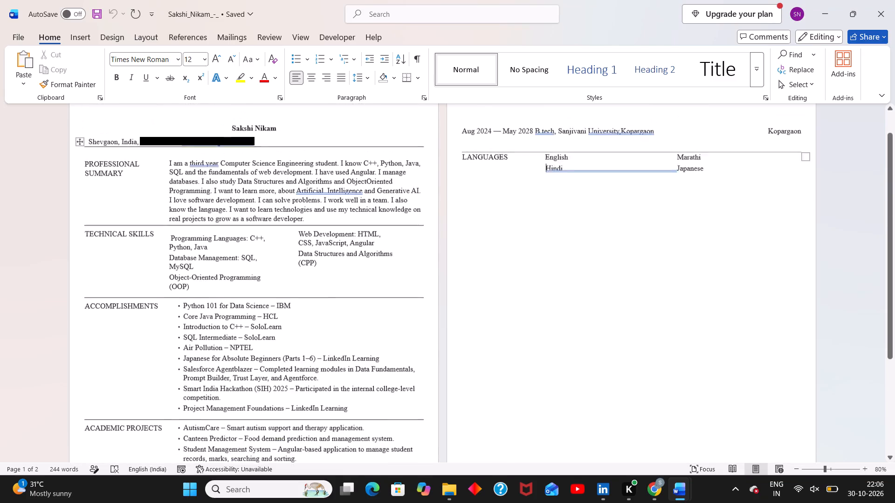
{"action": "scroll", "coordinate": [381, 406], "scroll_direction": "up", "scroll_amount": 1}
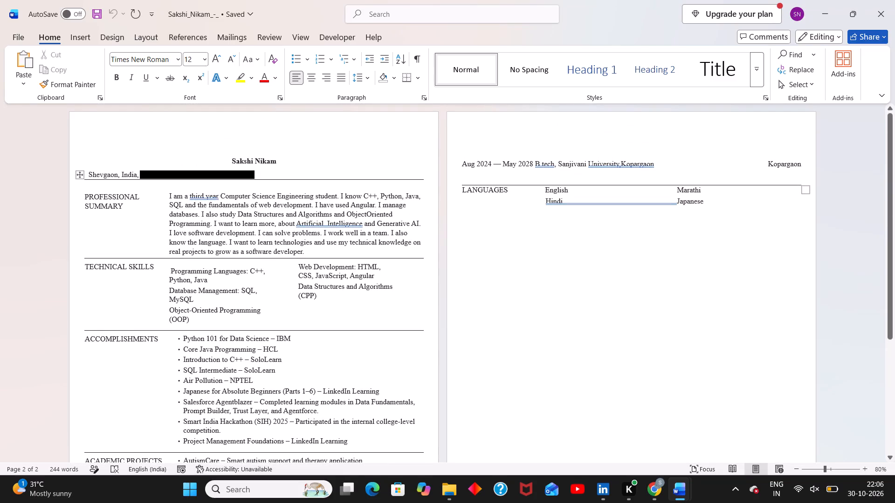
Return to the "(Resume)" document and set the font size of all its text, from the name to Languages, to 12.
{"action": "left_click", "coordinate": [676, 494]}
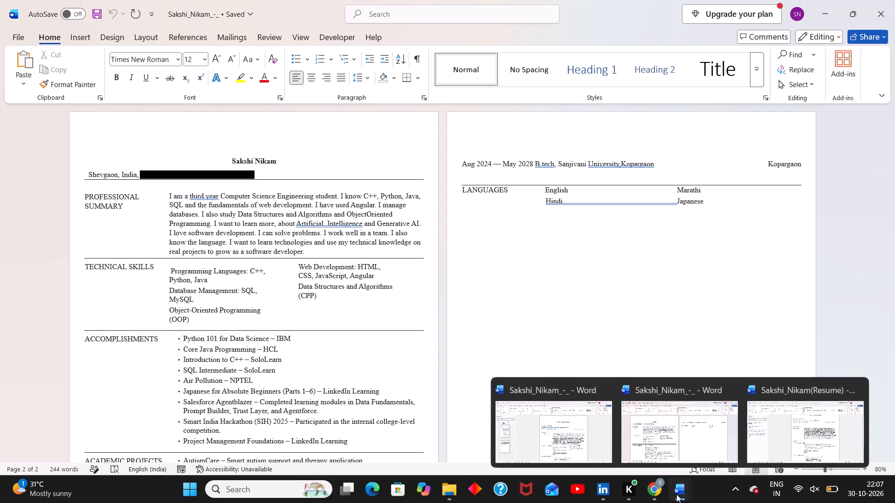
{"action": "left_click", "coordinate": [742, 444]}
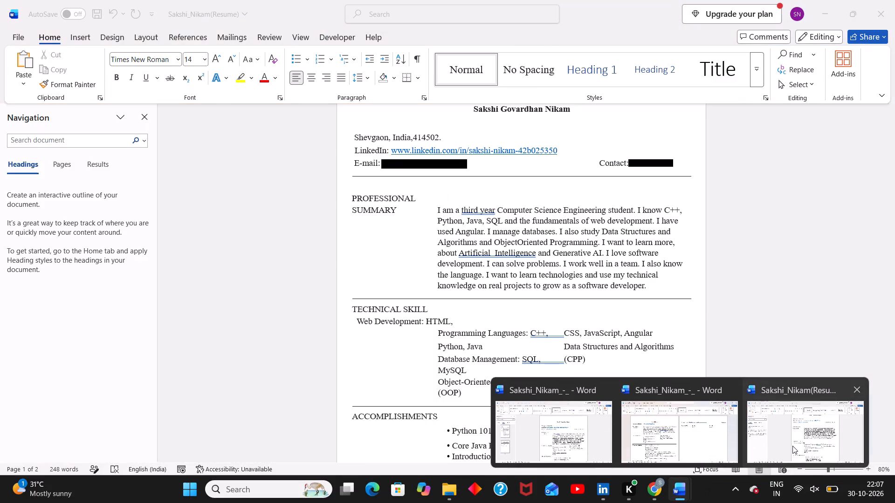
{"action": "left_click", "coordinate": [792, 446]}
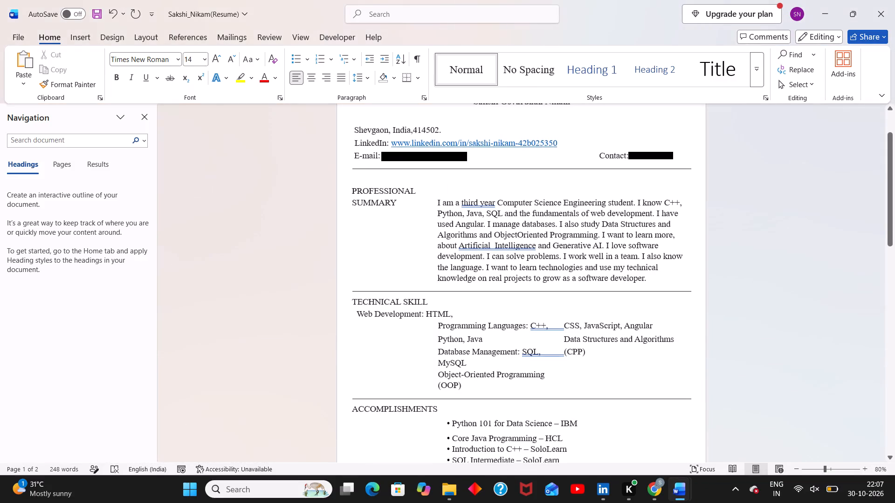
{"action": "scroll", "coordinate": [473, 227], "scroll_direction": "up", "scroll_amount": 1}
{"action": "left_click_drag", "start_coordinate": [458, 152], "coordinate": [509, 203]}
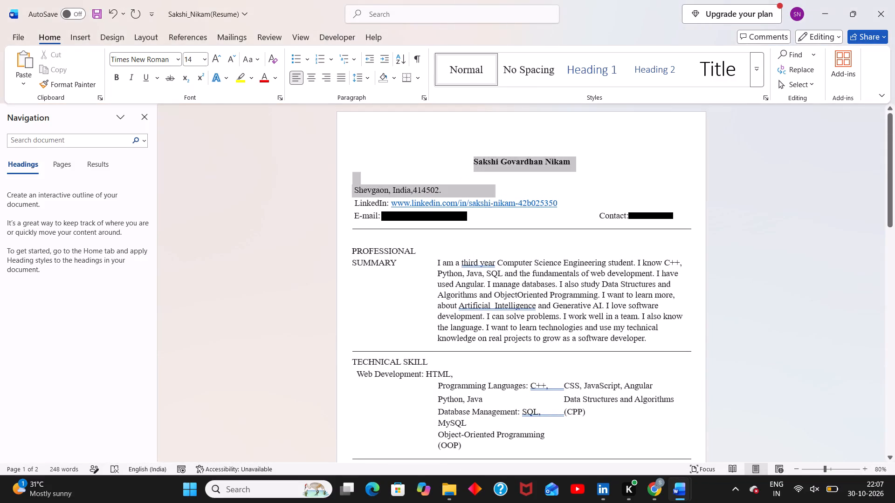
{"action": "left_click_drag", "start_coordinate": [509, 203], "coordinate": [572, 482]}
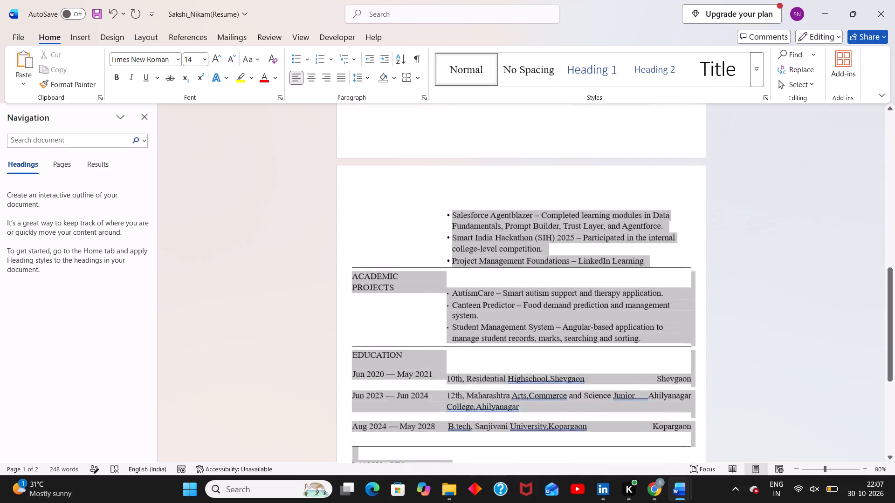
{"action": "left_click_drag", "start_coordinate": [572, 482], "coordinate": [572, 481]}
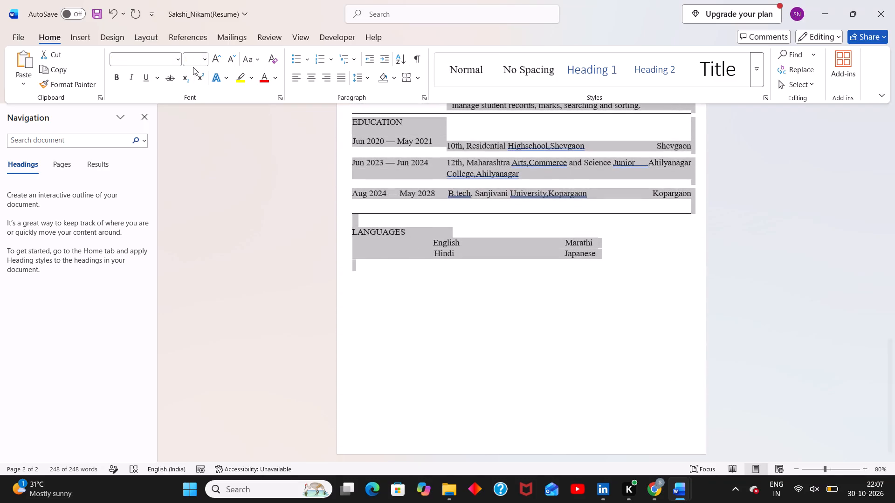
{"action": "left_click", "coordinate": [203, 59]}
{"action": "scroll", "coordinate": [203, 70], "scroll_direction": "up", "scroll_amount": 1}
{"action": "left_click", "coordinate": [197, 127]}
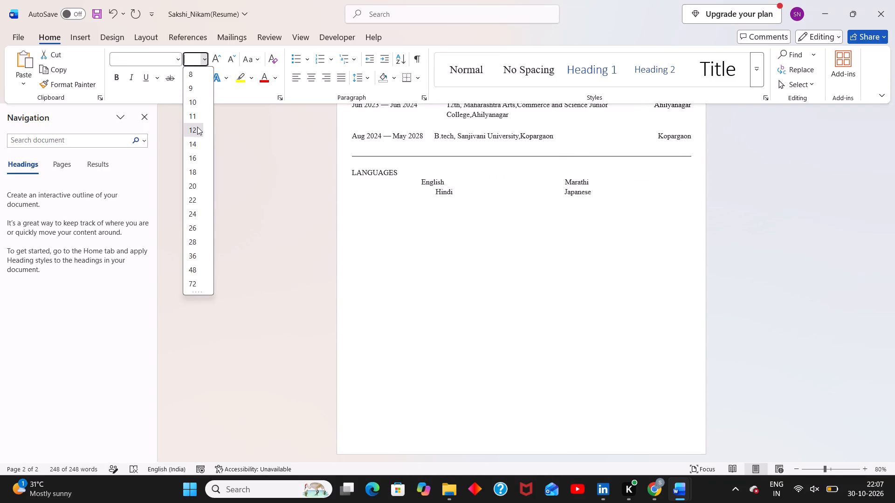
{"action": "left_click", "coordinate": [425, 226]}
Insert spaces before "Web Development: HTML," to shift it above "CSS, JavaScript, Angular" in the Technical Skill section.
{"action": "scroll", "coordinate": [425, 226], "scroll_direction": "up", "scroll_amount": 1}
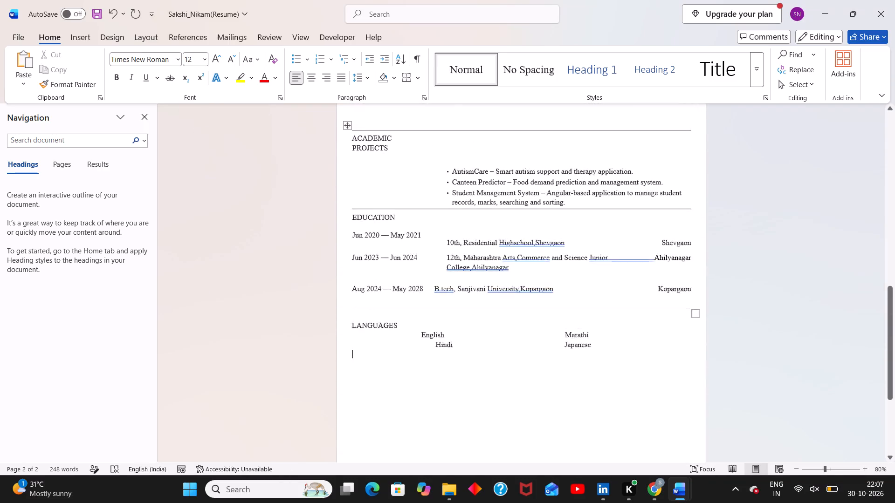
{"action": "scroll", "coordinate": [425, 226], "scroll_direction": "up", "scroll_amount": 3}
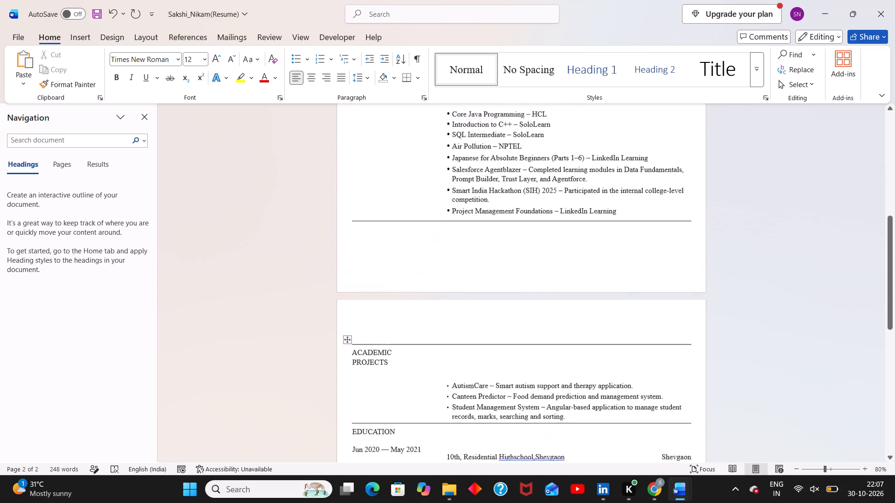
{"action": "scroll", "coordinate": [425, 226], "scroll_direction": "up", "scroll_amount": 2}
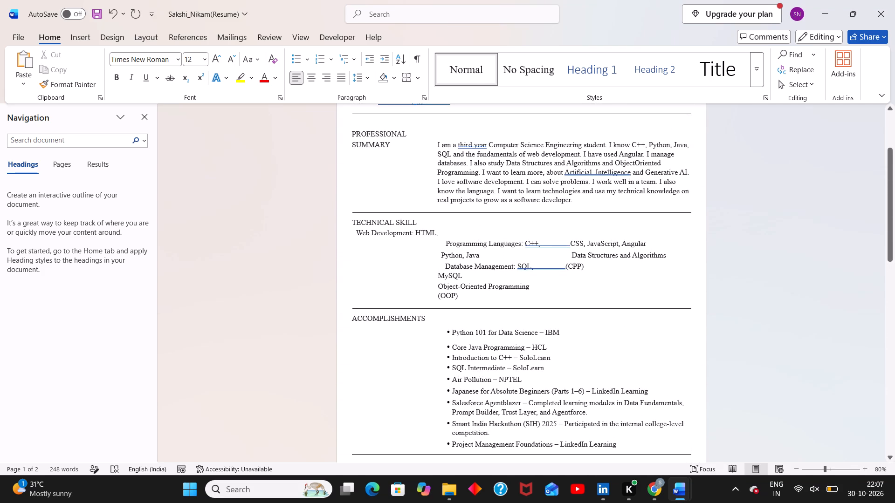
{"action": "left_click", "coordinate": [353, 232]}
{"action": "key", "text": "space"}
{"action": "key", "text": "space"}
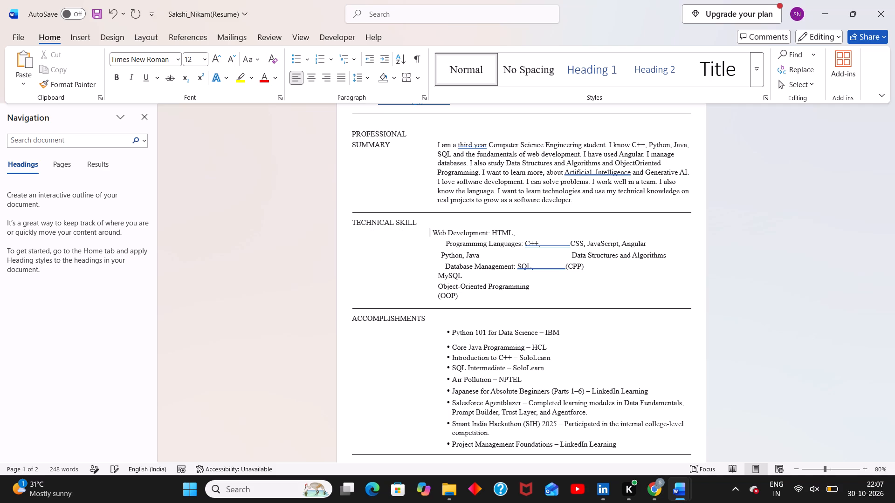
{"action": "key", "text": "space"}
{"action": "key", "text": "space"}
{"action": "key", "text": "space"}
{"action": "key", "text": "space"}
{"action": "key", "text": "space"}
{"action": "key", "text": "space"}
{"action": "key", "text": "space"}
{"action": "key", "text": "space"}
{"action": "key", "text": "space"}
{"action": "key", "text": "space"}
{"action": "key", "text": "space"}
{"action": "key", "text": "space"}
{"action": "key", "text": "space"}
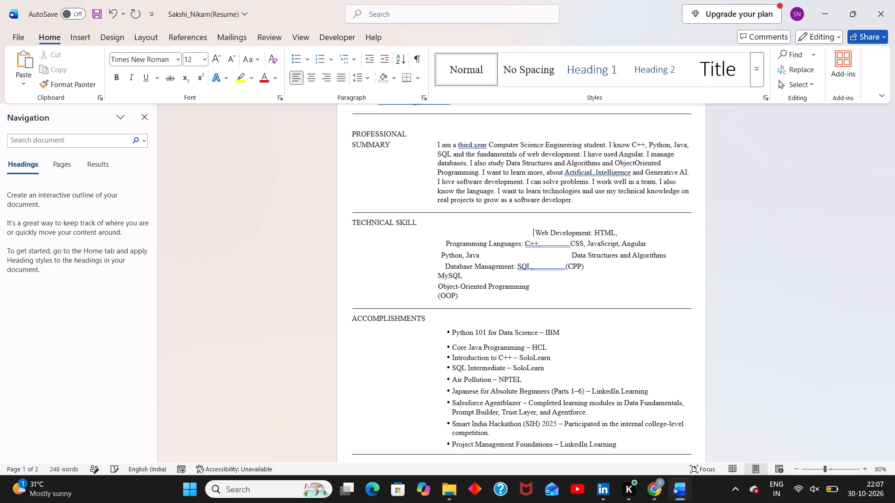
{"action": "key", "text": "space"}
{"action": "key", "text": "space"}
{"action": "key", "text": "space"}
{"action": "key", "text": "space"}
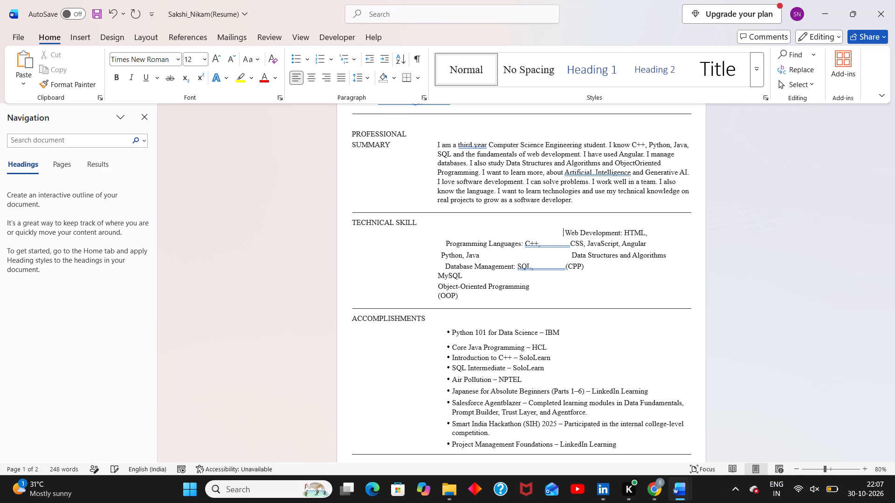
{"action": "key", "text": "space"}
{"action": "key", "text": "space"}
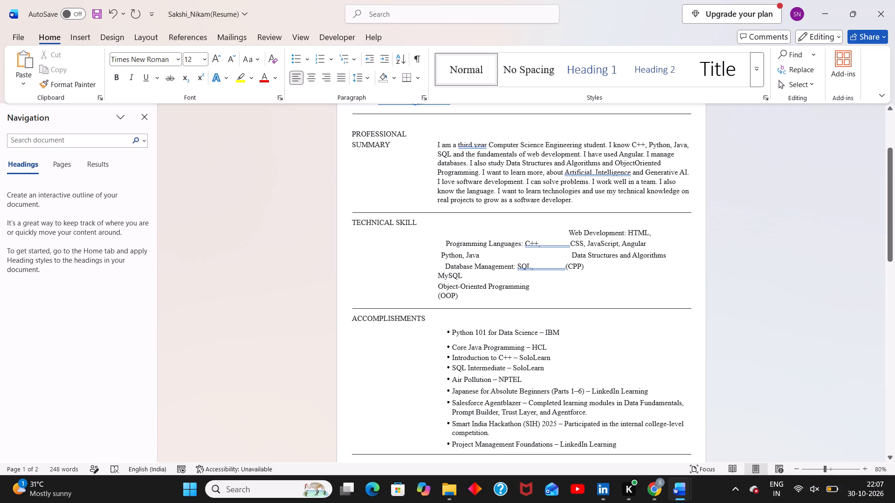
Delete the indent and line break before "Programming Languages: C++," and the trailing "ML," of the "Web Development: HTML," line above.
{"action": "left_click", "coordinate": [444, 243]}
{"action": "key", "text": "BackSpace"}
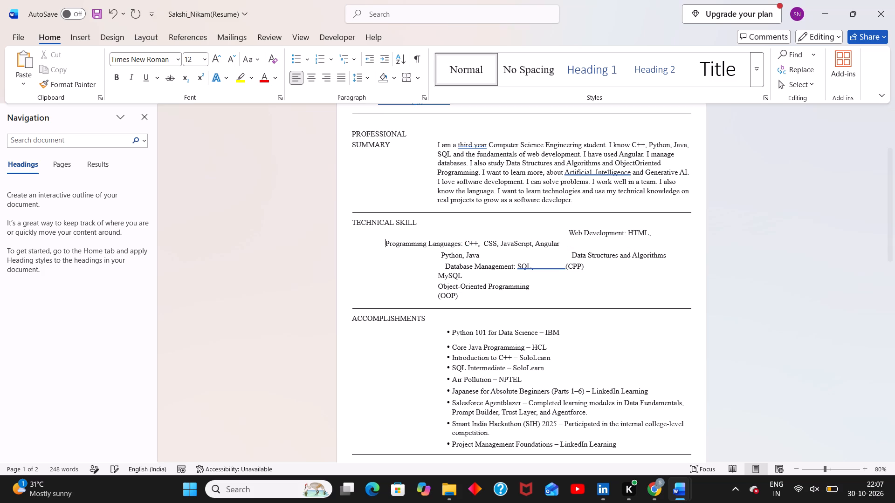
{"action": "key", "text": "BackSpace"}
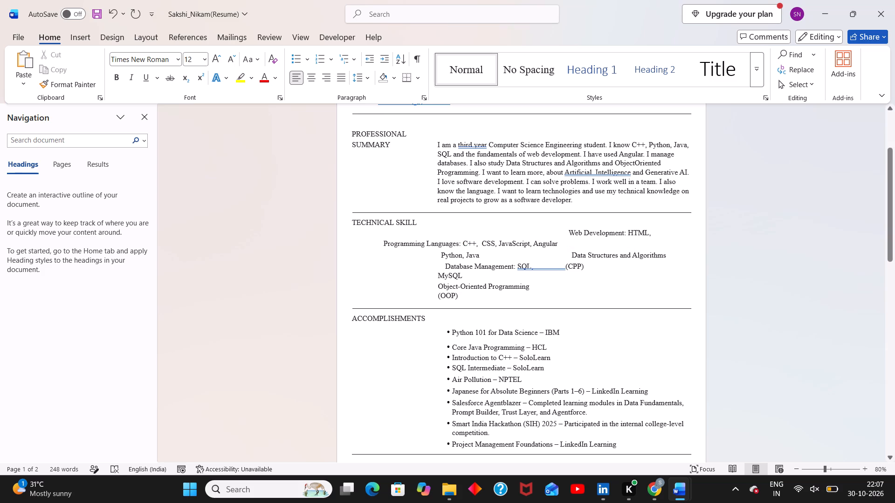
{"action": "key", "text": "BackSpace"}
{"action": "key", "text": "BackSpace"}
{"action": "key", "text": "BackSpace"}
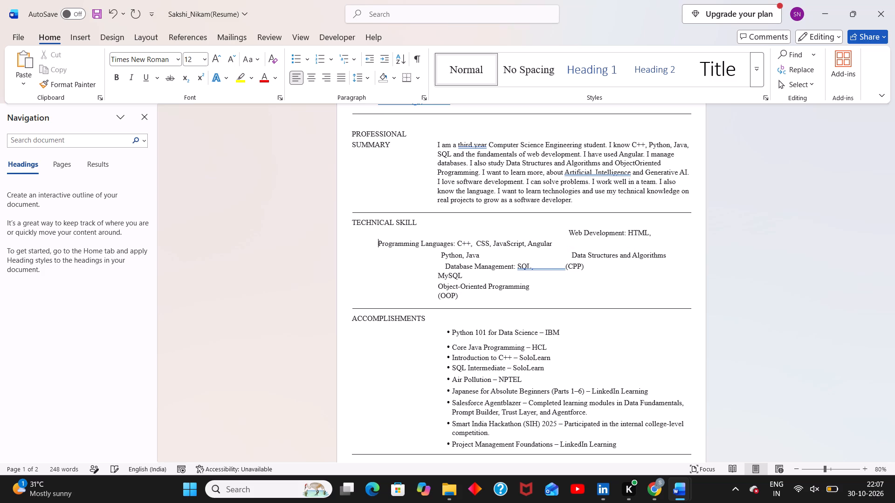
{"action": "key", "text": "BackSpace"}
{"action": "key", "text": "BackSpace"}
{"action": "key", "text": "BackSpace"}
{"action": "key", "text": "BackSpace"}
{"action": "key", "text": "BackSpace"}
{"action": "key", "text": "BackSpace"}
{"action": "key", "text": "BackSpace"}
{"action": "key", "text": "BackSpace"}
{"action": "key", "text": "BackSpace"}
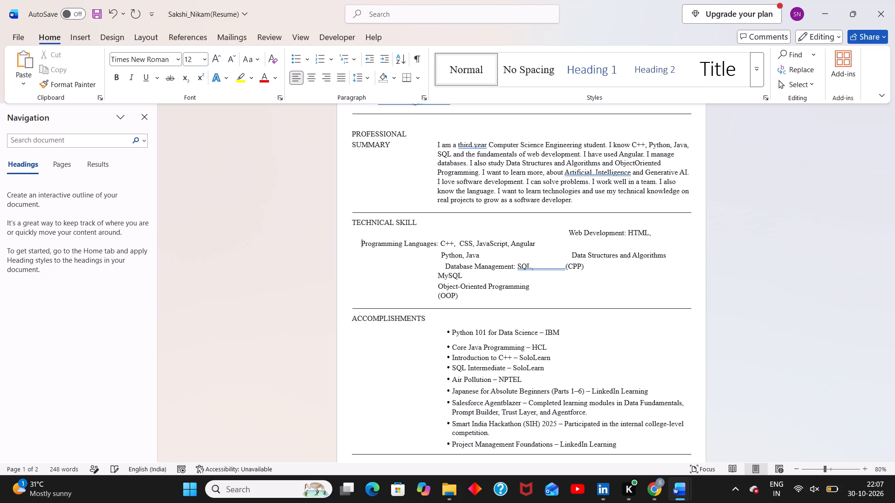
{"action": "key", "text": "BackSpace"}
{"action": "key", "text": "BackSpace"}
{"action": "key", "text": "BackSpace"}
{"action": "key", "text": "BackSpace"}
{"action": "key", "text": "BackSpace"}
{"action": "key", "text": "BackSpace"}
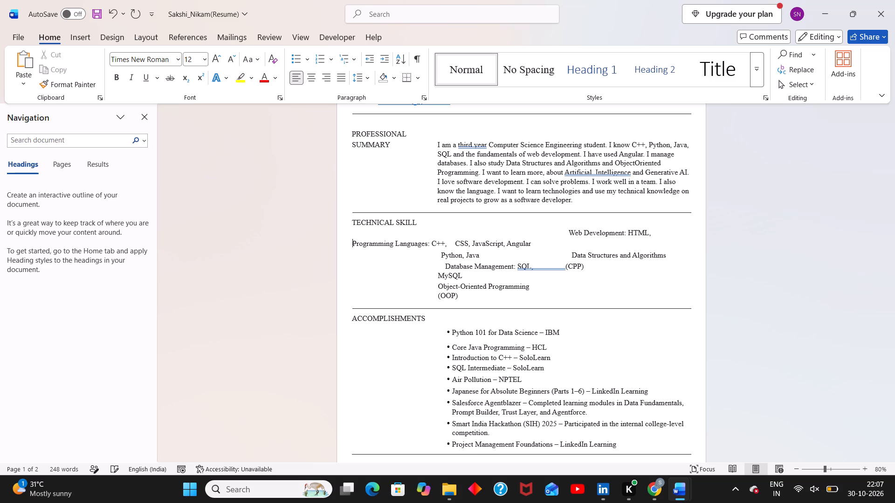
{"action": "key", "text": "BackSpace"}
{"action": "key", "text": "BackSpace"}
{"action": "key", "text": "BackSpace"}
{"action": "key", "text": "BackSpace"}
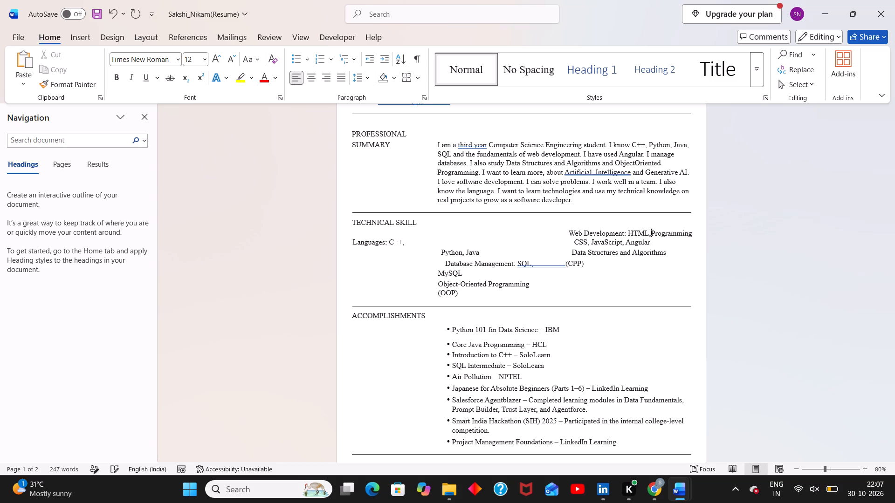
{"action": "key", "text": "BackSpace"}
{"action": "key", "text": "BackSpace"}
{"action": "key", "text": "BackSpace"}
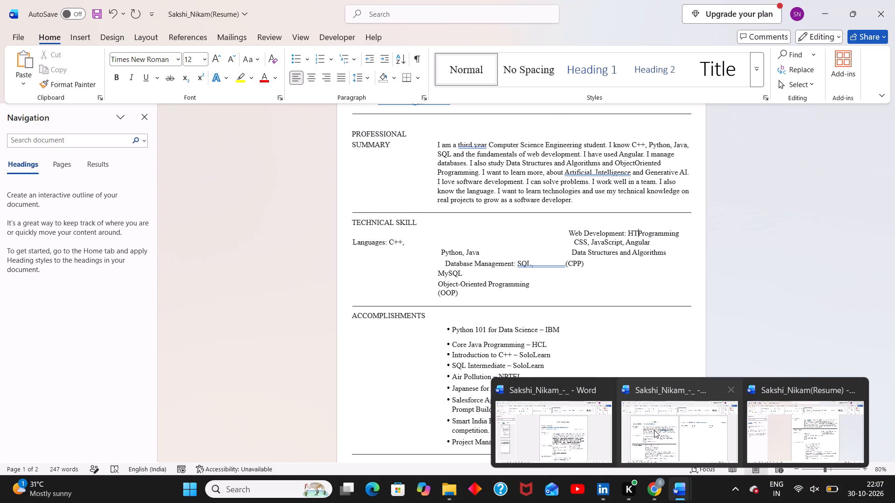
Switch to the saved resume copy with the LinkedIn header and examine the layout of both pages.
{"action": "left_click", "coordinate": [654, 428]}
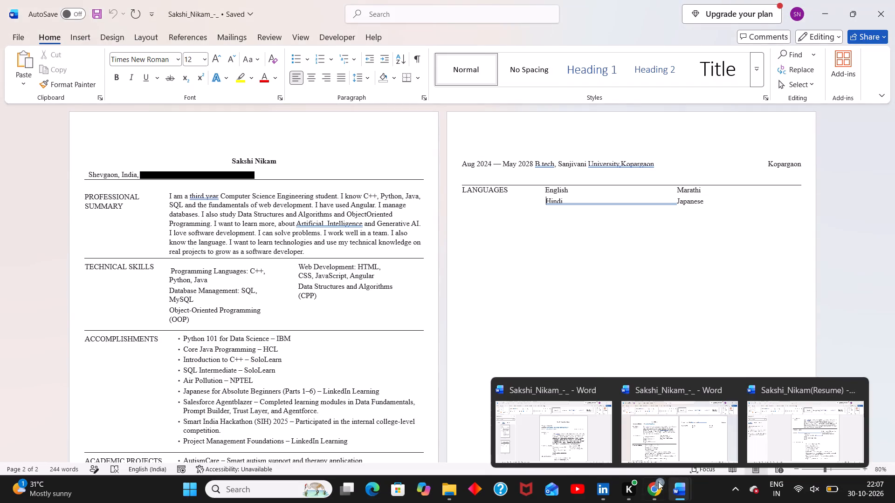
{"action": "left_click", "coordinate": [559, 437]}
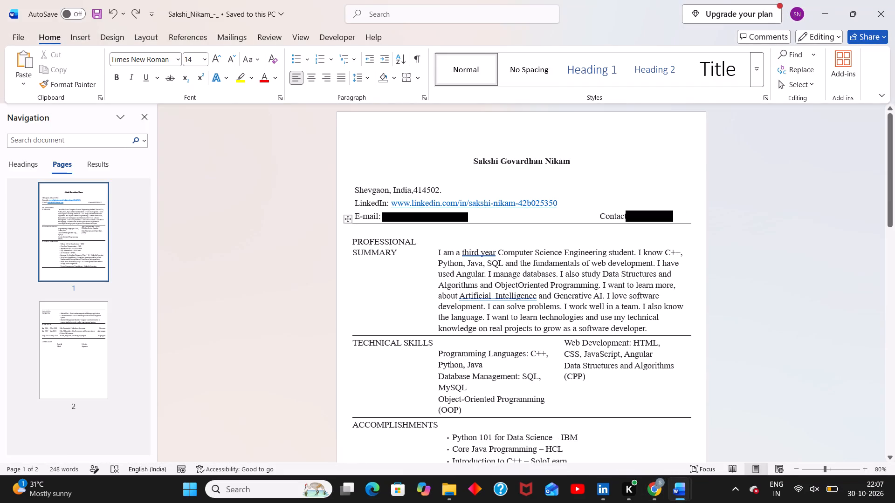
{"action": "scroll", "coordinate": [513, 332], "scroll_direction": "down", "scroll_amount": 5}
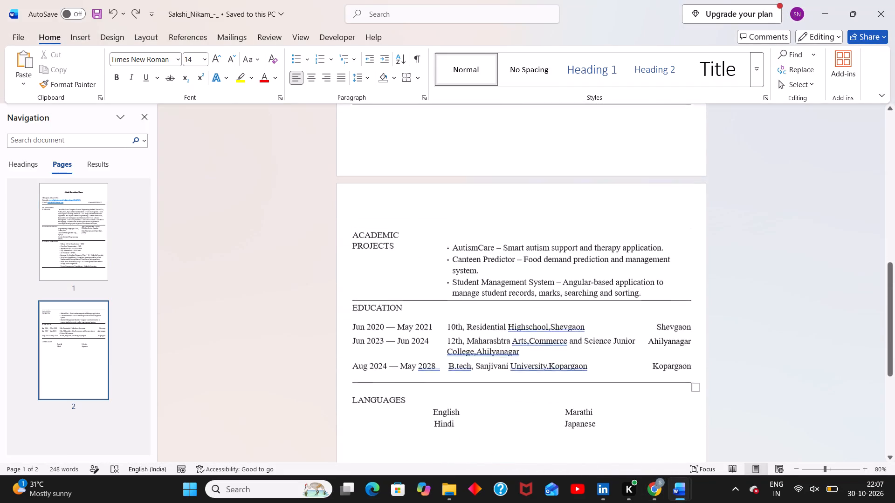
{"action": "scroll", "coordinate": [513, 332], "scroll_direction": "down", "scroll_amount": 1}
{"action": "scroll", "coordinate": [513, 332], "scroll_direction": "up", "scroll_amount": 1}
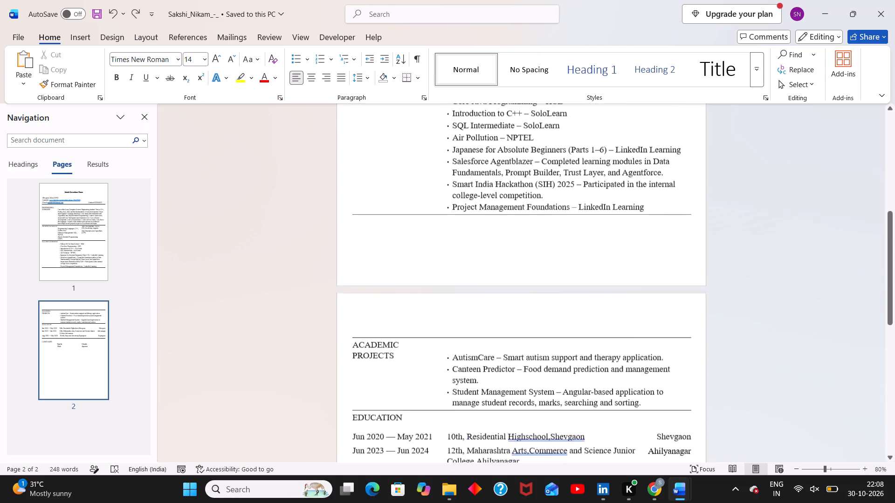
{"action": "scroll", "coordinate": [513, 332], "scroll_direction": "up", "scroll_amount": 3}
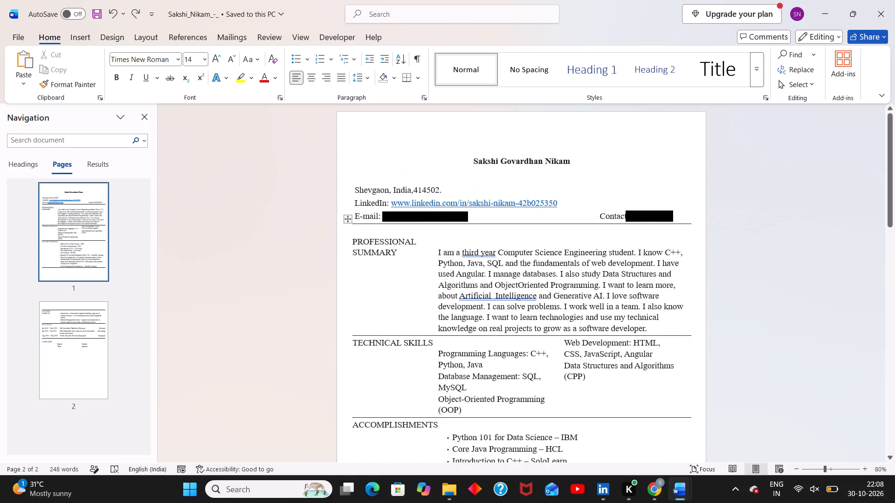
Widen the middle column of the Technical Skills table row to shift the Web Development column further toward the page's outer margin.
{"action": "scroll", "coordinate": [513, 332], "scroll_direction": "down", "scroll_amount": 3}
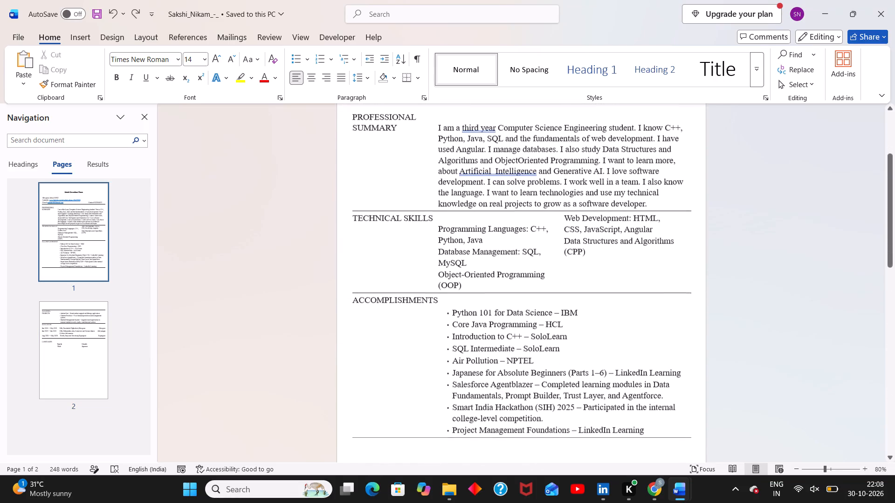
{"action": "scroll", "coordinate": [513, 332], "scroll_direction": "down", "scroll_amount": 1}
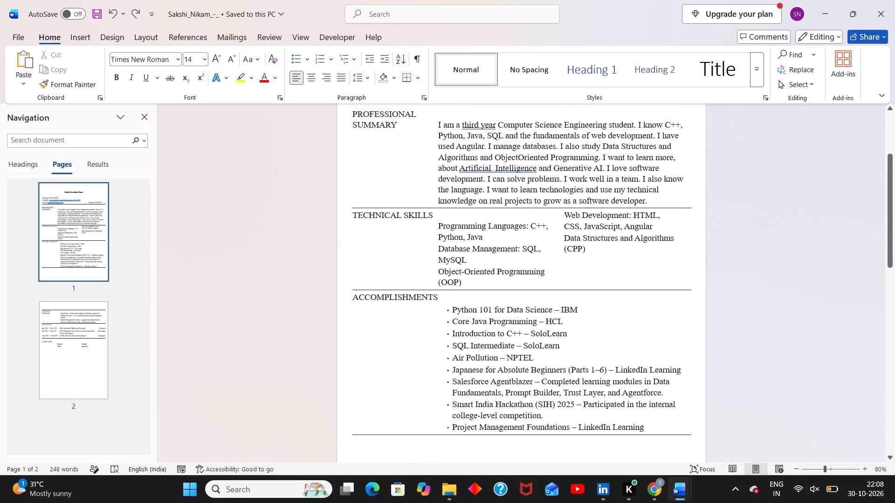
{"action": "left_click_drag", "start_coordinate": [563, 217], "coordinate": [589, 221]}
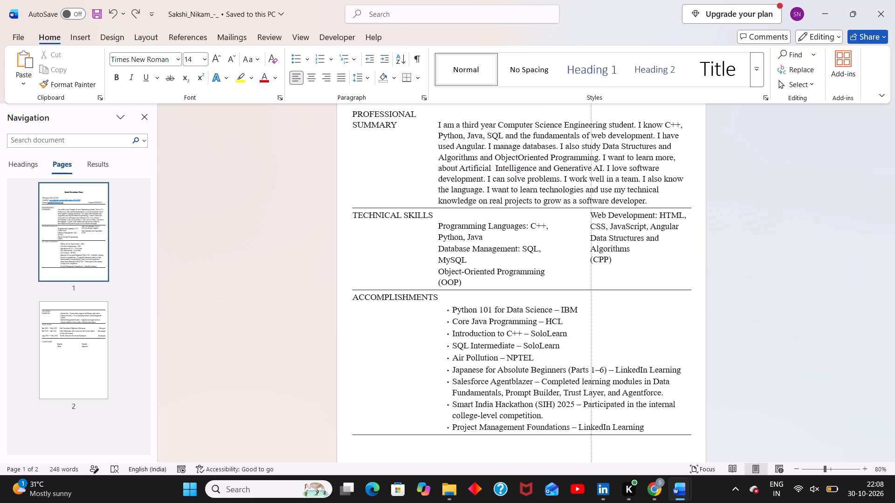
{"action": "left_click_drag", "start_coordinate": [589, 221], "coordinate": [575, 264]}
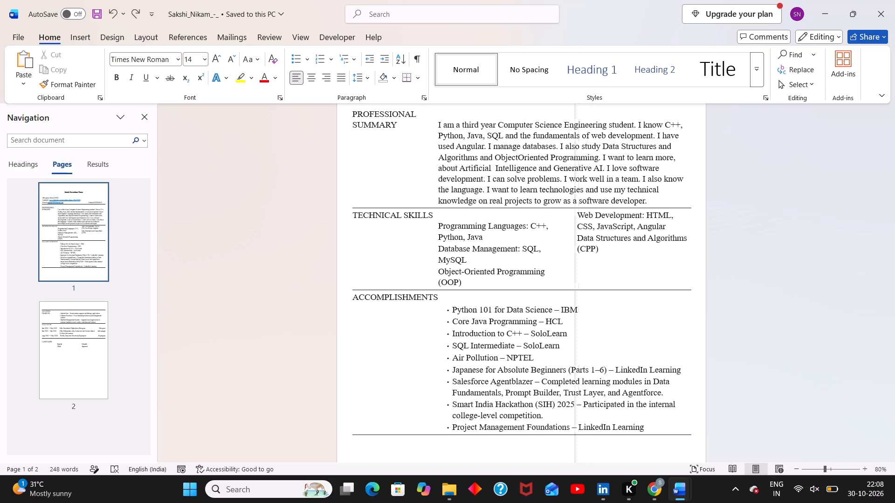
{"action": "left_click_drag", "start_coordinate": [575, 264], "coordinate": [573, 266]}
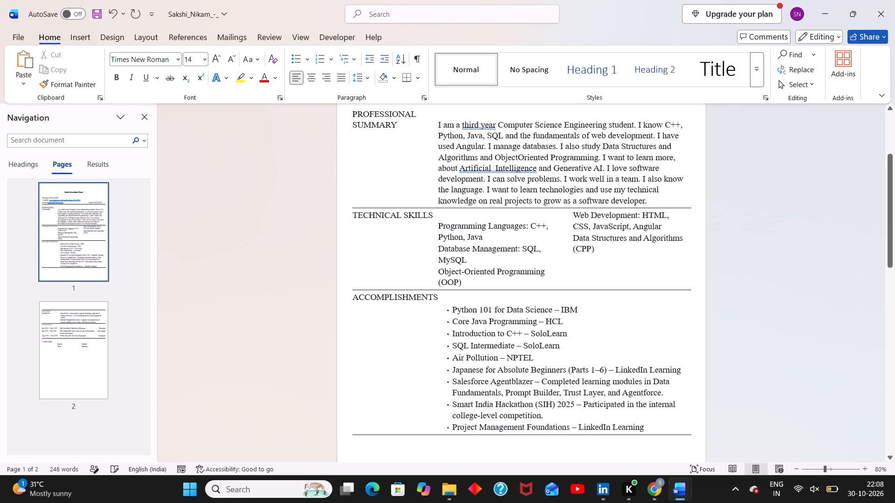
{"action": "left_click", "coordinate": [439, 225]}
{"action": "left_click_drag", "start_coordinate": [440, 225], "coordinate": [440, 226]}
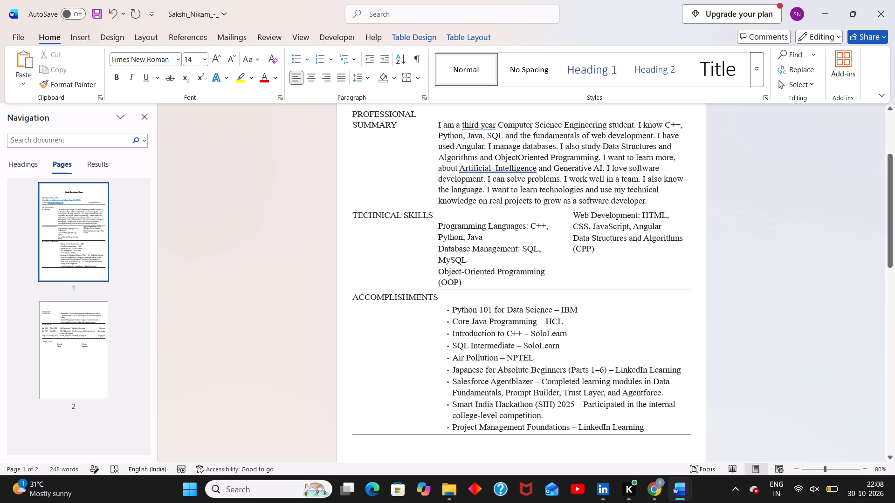
{"action": "left_click_drag", "start_coordinate": [440, 226], "coordinate": [457, 238]}
{"action": "left_click", "coordinate": [508, 244]}
{"action": "left_click", "coordinate": [571, 215]}
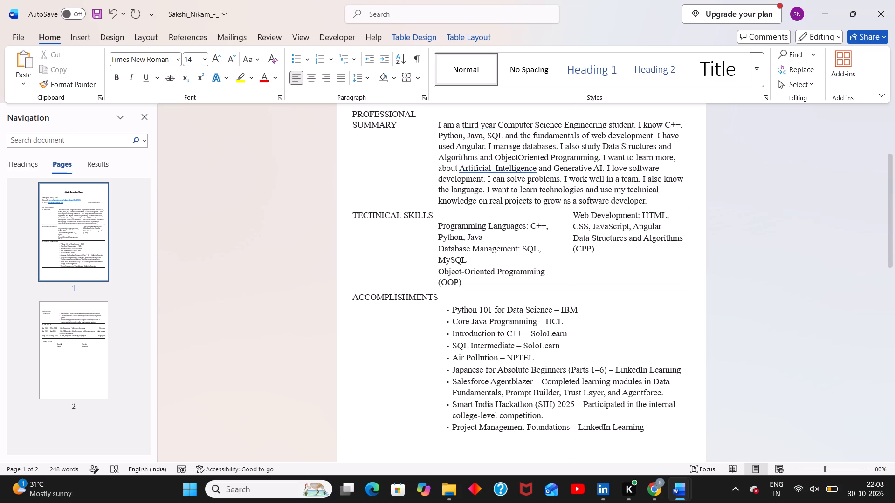
Copy "Web Development: HTML, CSS, JavaScript, Angular" and paste it on a new line below "Data Structures and Algorithms (CPP)".
{"action": "left_click_drag", "start_coordinate": [580, 217], "coordinate": [622, 228]}
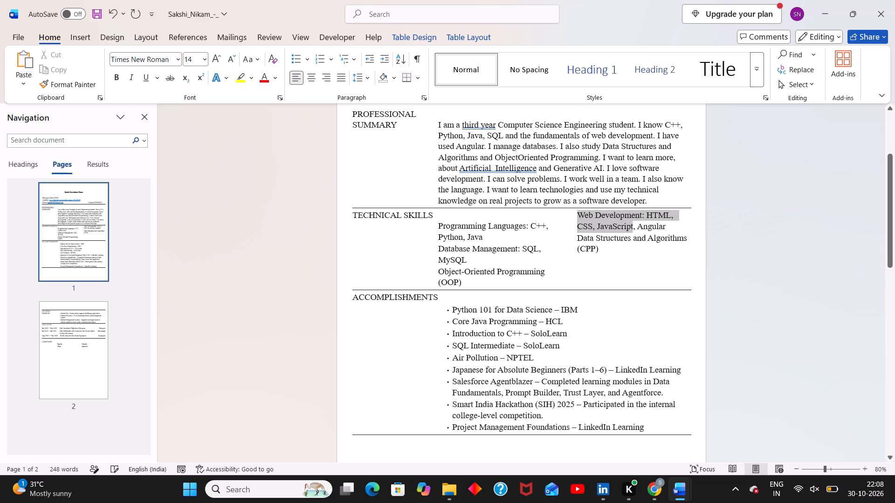
{"action": "left_click_drag", "start_coordinate": [622, 228], "coordinate": [660, 229]}
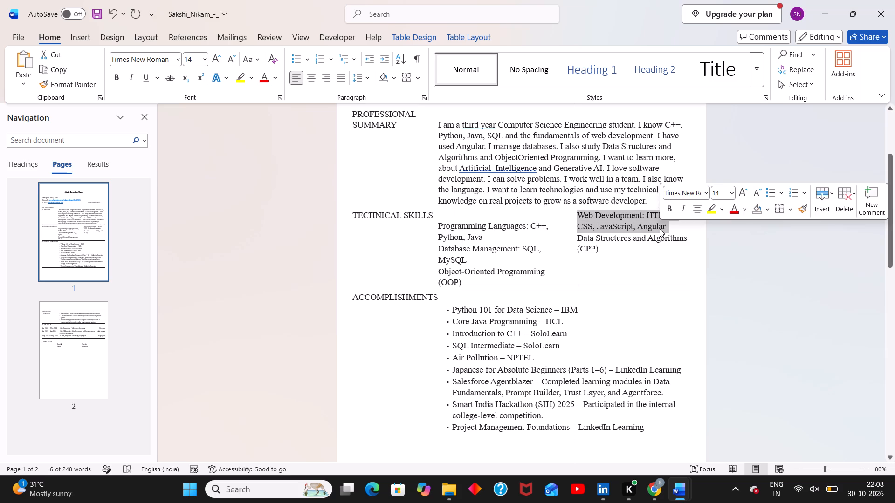
{"action": "key", "text": "ctrl+c"}
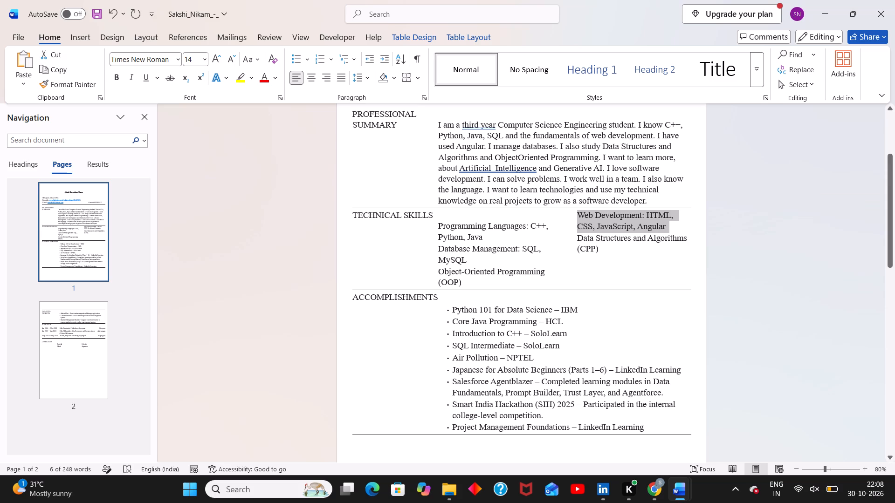
{"action": "left_click", "coordinate": [630, 252]}
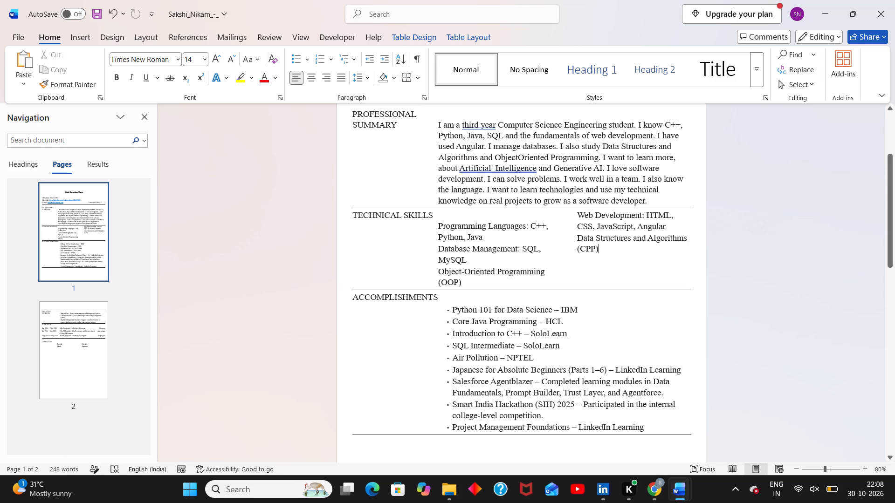
{"action": "key", "text": "Return"}
{"action": "key", "text": "ctrl+v"}
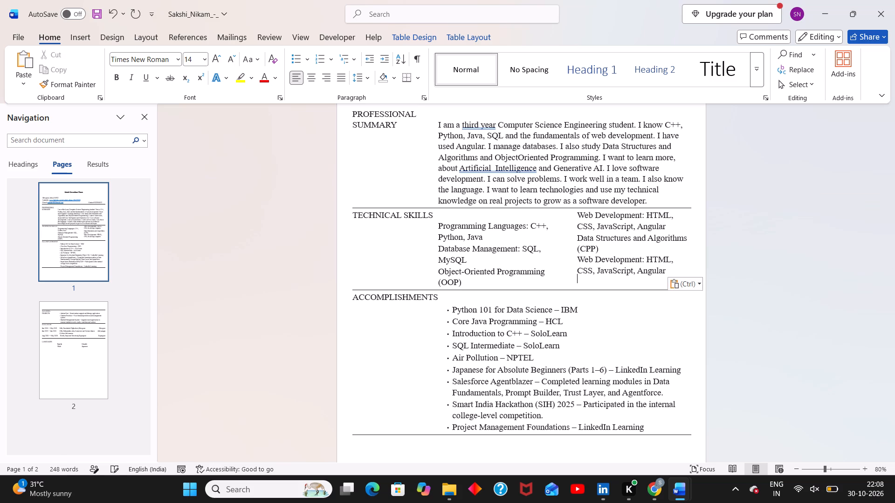
Delete the original "Web Development: HTML, CSS, JavaScript, Angular" text above "Data Structures and Algorithms", keeping its first line blank.
{"action": "left_click", "coordinate": [677, 215]}
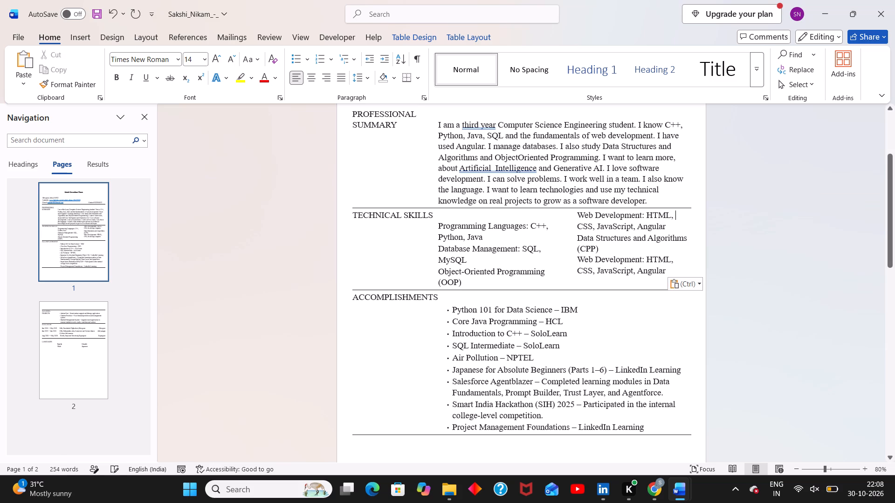
{"action": "left_click", "coordinate": [675, 218]}
{"action": "left_click", "coordinate": [668, 228]}
{"action": "key", "text": "BackSpace"}
{"action": "key", "text": "BackSpace"}
{"action": "key", "text": "BackSpace"}
{"action": "key", "text": "BackSpace"}
{"action": "key", "text": "BackSpace"}
{"action": "key", "text": "BackSpace"}
{"action": "key", "text": "BackSpace"}
{"action": "key", "text": "BackSpace"}
{"action": "key", "text": "BackSpace"}
{"action": "key", "text": "BackSpace"}
{"action": "key", "text": "BackSpace"}
{"action": "key", "text": "BackSpace"}
{"action": "key", "text": "BackSpace"}
{"action": "key", "text": "BackSpace"}
{"action": "key", "text": "BackSpace"}
{"action": "key", "text": "BackSpace"}
{"action": "key", "text": "BackSpace"}
{"action": "key", "text": "BackSpace"}
{"action": "key", "text": "BackSpace"}
{"action": "key", "text": "BackSpace"}
{"action": "key", "text": "BackSpace"}
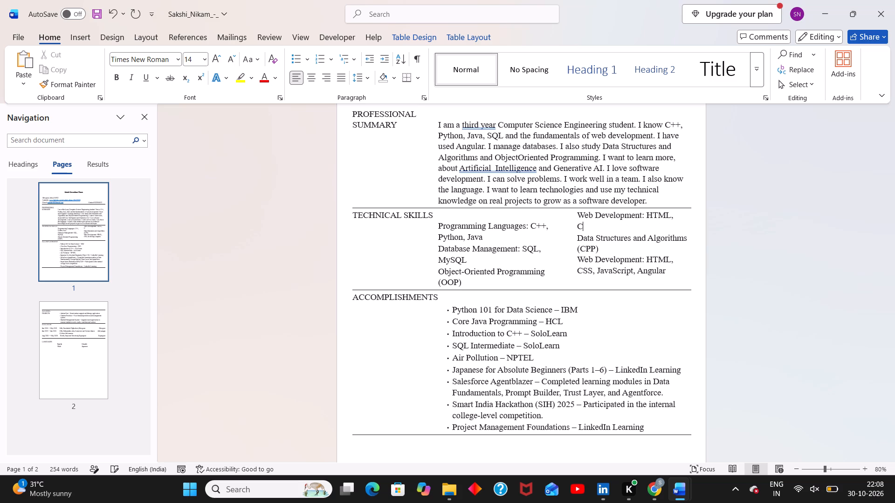
{"action": "key", "text": "BackSpace"}
{"action": "key", "text": "BackSpace"}
{"action": "key", "text": "BackSpace"}
{"action": "key", "text": "BackSpace"}
{"action": "key", "text": "BackSpace"}
{"action": "key", "text": "BackSpace"}
{"action": "key", "text": "BackSpace"}
{"action": "key", "text": "BackSpace"}
{"action": "key", "text": "BackSpace"}
{"action": "key", "text": "BackSpace"}
{"action": "key", "text": "BackSpace"}
{"action": "key", "text": "BackSpace"}
{"action": "key", "text": "BackSpace"}
{"action": "key", "text": "BackSpace"}
{"action": "key", "text": "BackSpace"}
{"action": "key", "text": "BackSpace"}
{"action": "key", "text": "BackSpace"}
{"action": "key", "text": "BackSpace"}
{"action": "key", "text": "BackSpace"}
{"action": "key", "text": "BackSpace"}
{"action": "key", "text": "BackSpace"}
{"action": "key", "text": "BackSpace"}
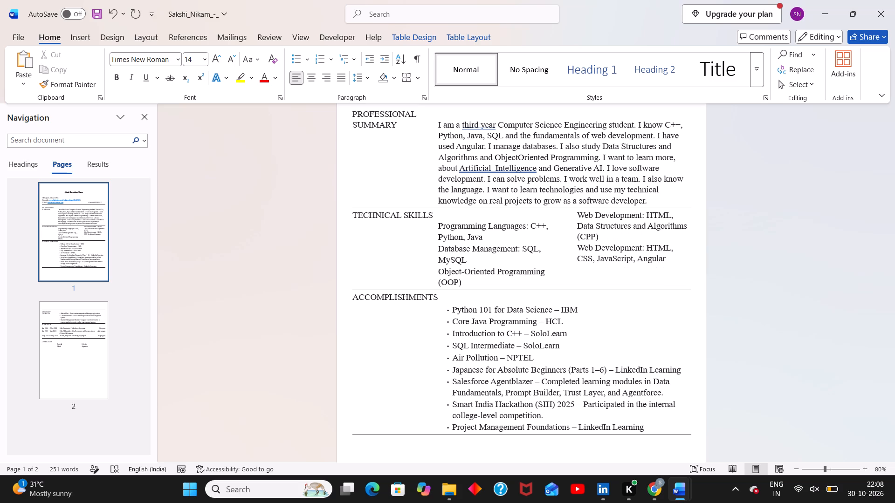
{"action": "key", "text": "BackSpace"}
{"action": "key", "text": "BackSpace"}
{"action": "key", "text": "BackSpace"}
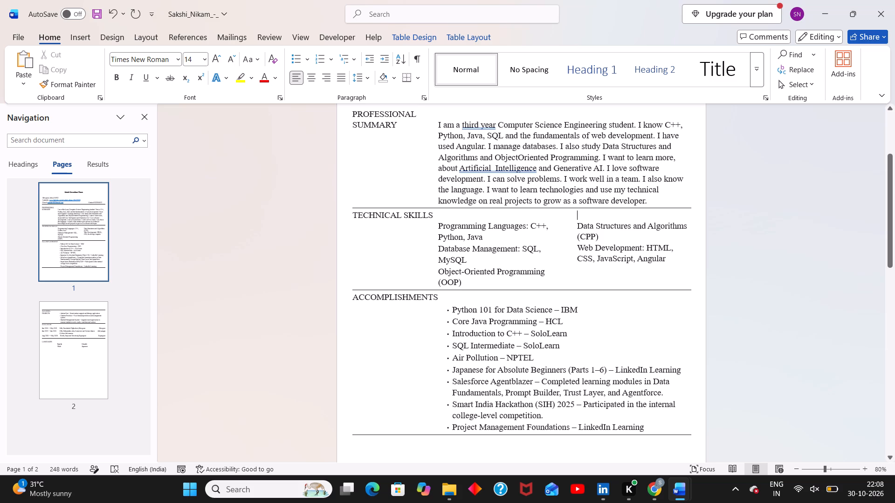
Examine the layout of both resume pages, from the header through Technical Skills to Education and Languages.
{"action": "scroll", "coordinate": [586, 238], "scroll_direction": "down", "scroll_amount": 3}
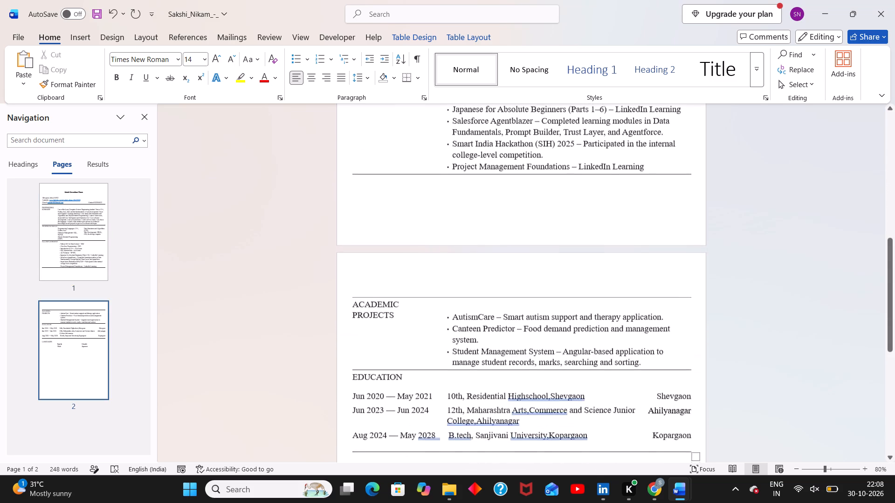
{"action": "scroll", "coordinate": [586, 238], "scroll_direction": "down", "scroll_amount": 2}
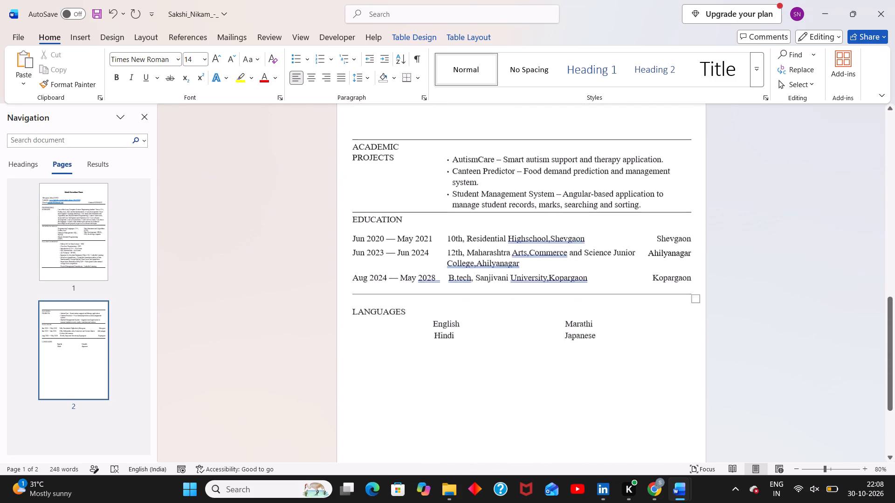
{"action": "scroll", "coordinate": [586, 238], "scroll_direction": "down", "scroll_amount": 1}
{"action": "scroll", "coordinate": [586, 238], "scroll_direction": "up", "scroll_amount": 1}
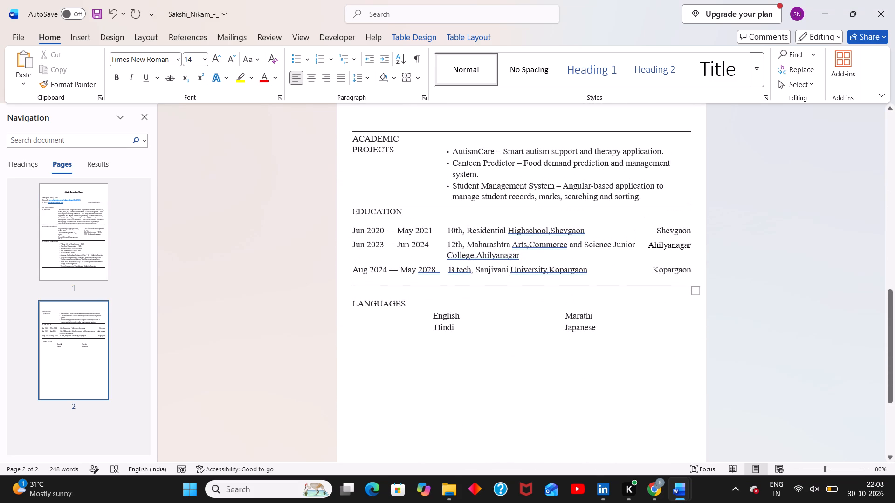
{"action": "scroll", "coordinate": [586, 238], "scroll_direction": "up", "scroll_amount": 4}
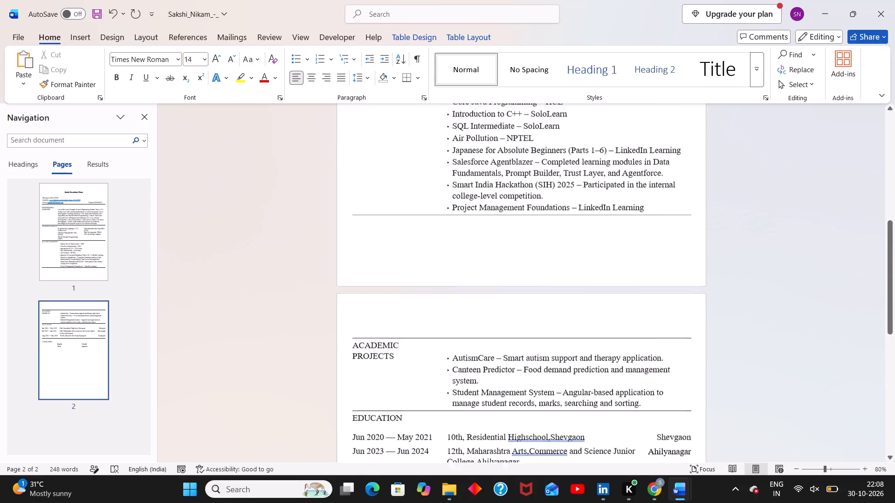
{"action": "scroll", "coordinate": [586, 238], "scroll_direction": "up", "scroll_amount": 3}
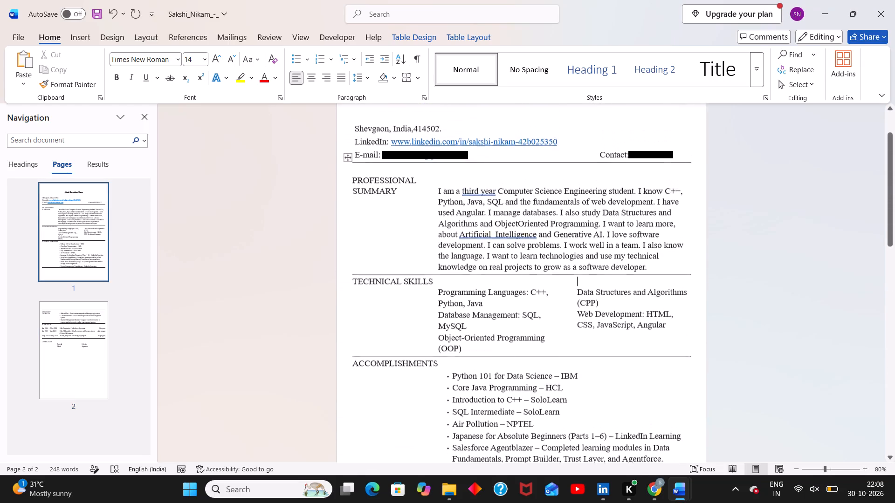
{"action": "scroll", "coordinate": [586, 238], "scroll_direction": "up", "scroll_amount": 1}
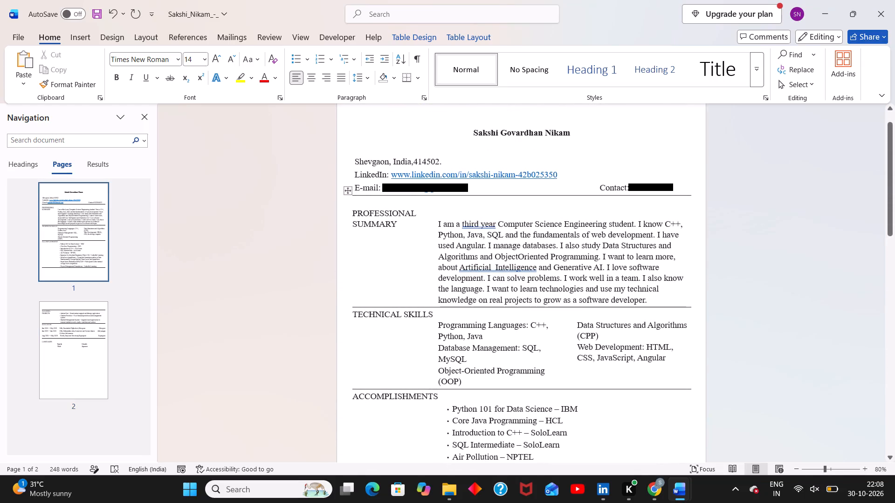
{"action": "scroll", "coordinate": [586, 238], "scroll_direction": "down", "scroll_amount": 1}
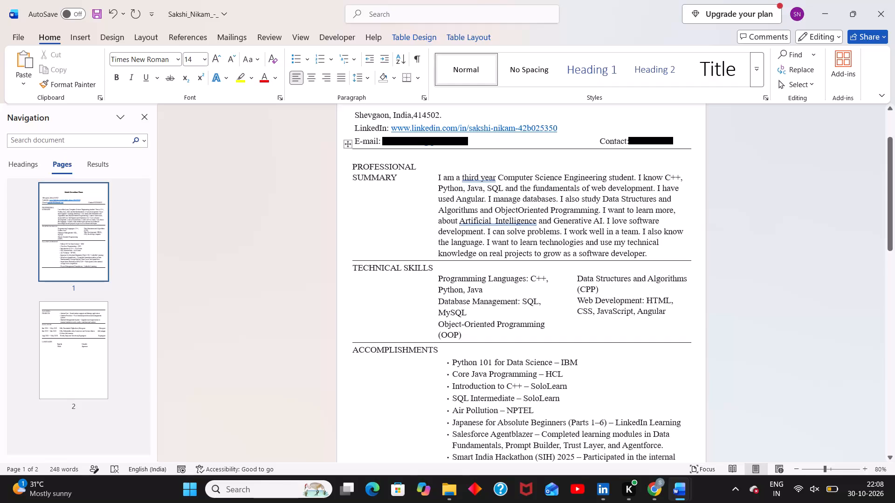
{"action": "scroll", "coordinate": [509, 309], "scroll_direction": "down", "scroll_amount": 1}
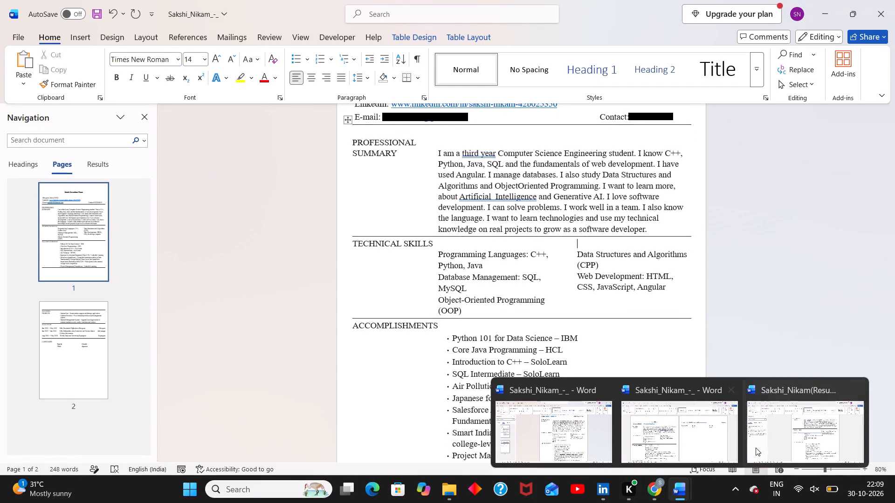
Close the "(Resume)" document, saving its changes as a Word Document in the Desktop folder under the existing file name.
{"action": "left_click", "coordinate": [854, 386]}
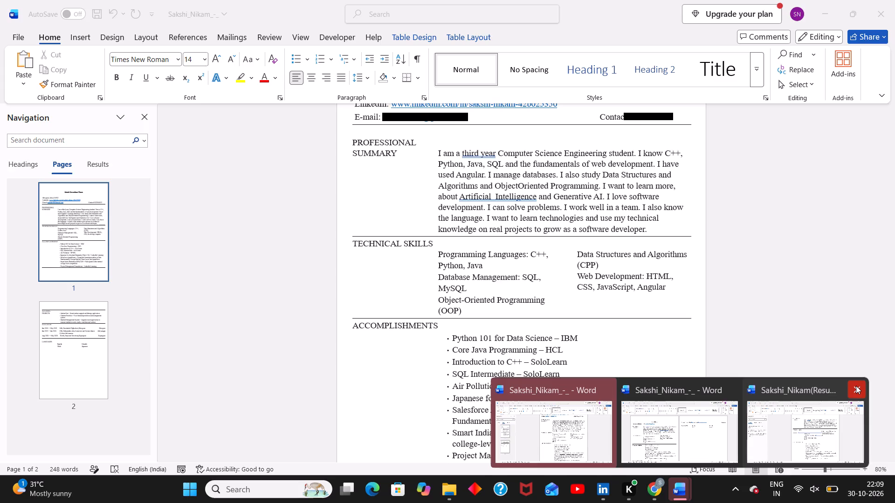
{"action": "left_click", "coordinate": [856, 386]}
{"action": "left_click", "coordinate": [644, 354]}
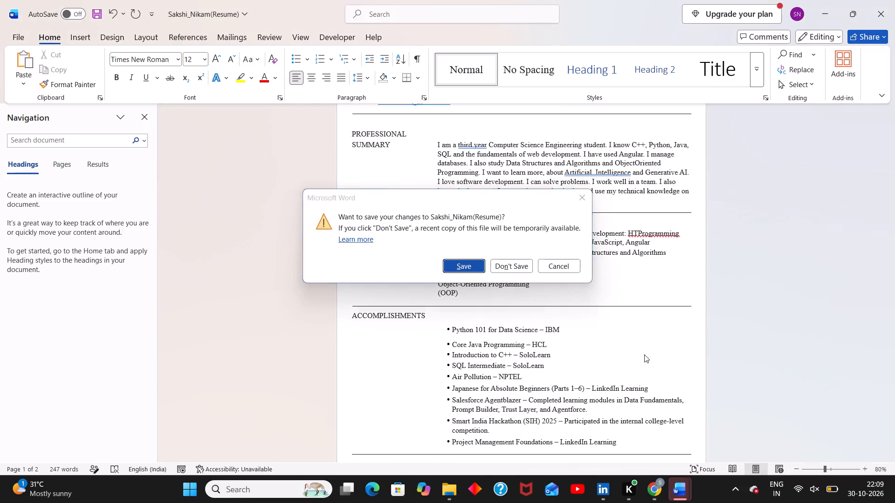
{"action": "left_click", "coordinate": [473, 264]}
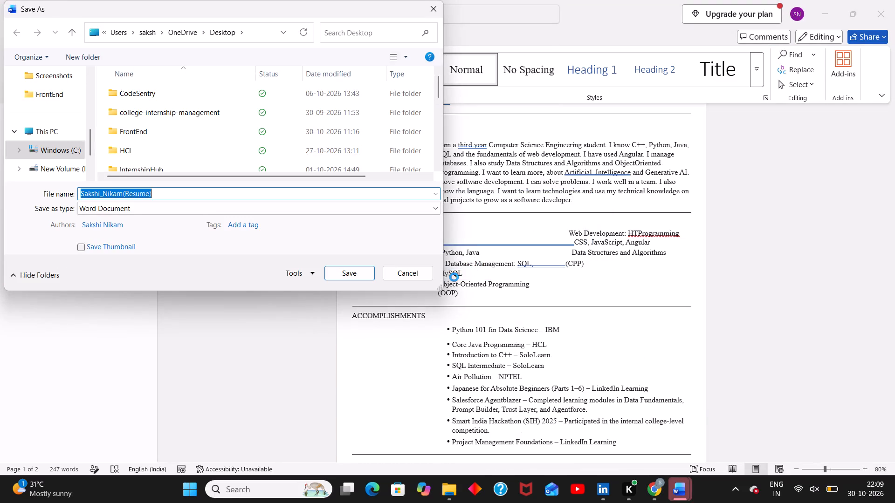
{"action": "left_click", "coordinate": [355, 272]}
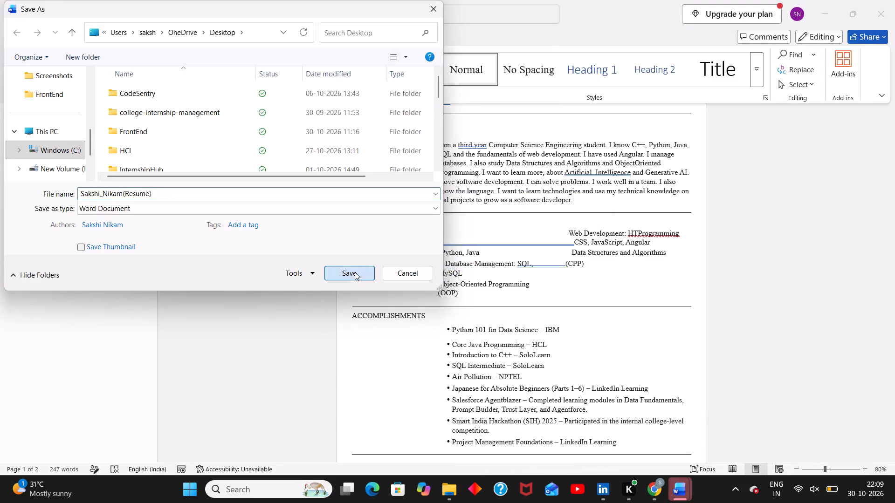
{"action": "left_click", "coordinate": [355, 272]}
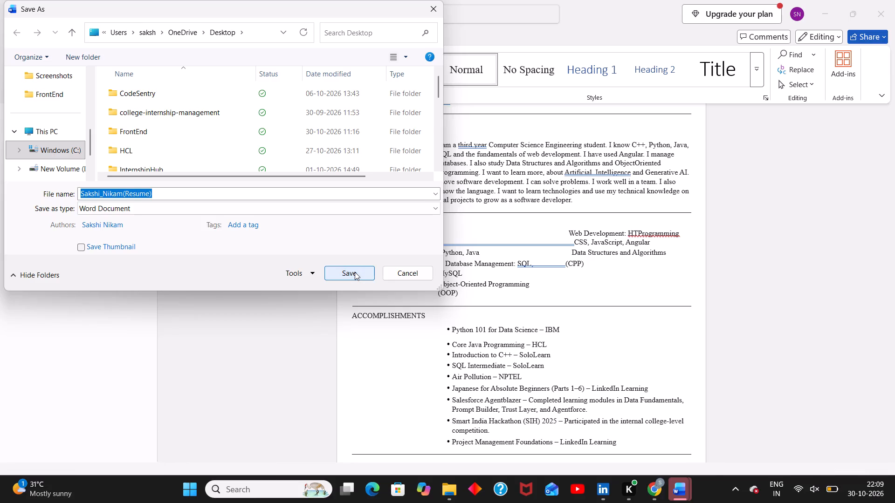
{"action": "left_click", "coordinate": [355, 272]}
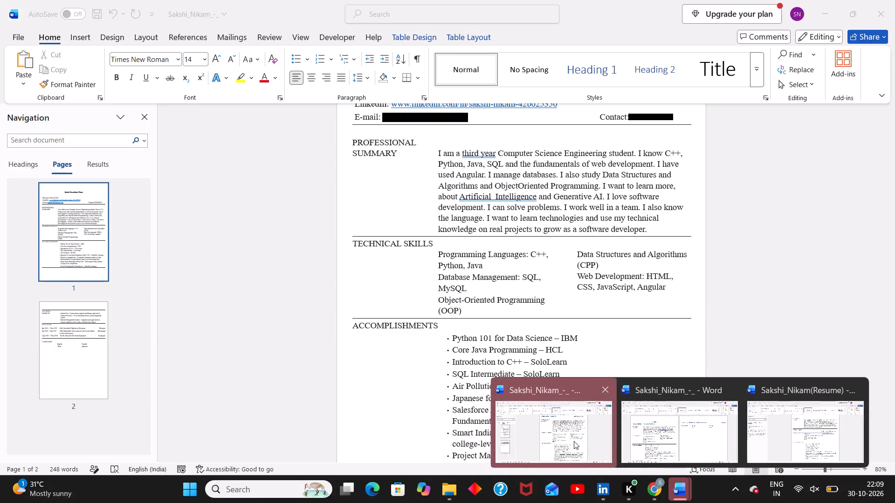
Switch to the single-page view of the two-page resume document and examine it from the header down to Languages.
{"action": "left_click", "coordinate": [574, 441]}
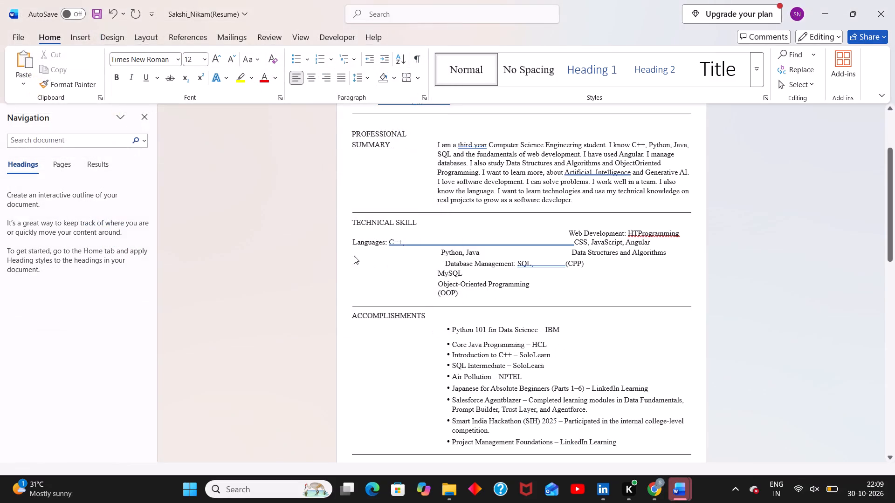
{"action": "left_click", "coordinate": [683, 493]}
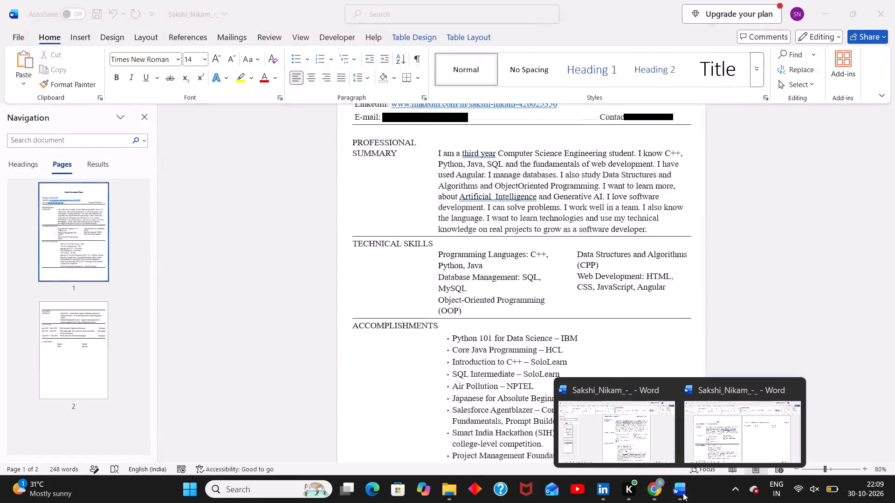
{"action": "left_click", "coordinate": [622, 446]}
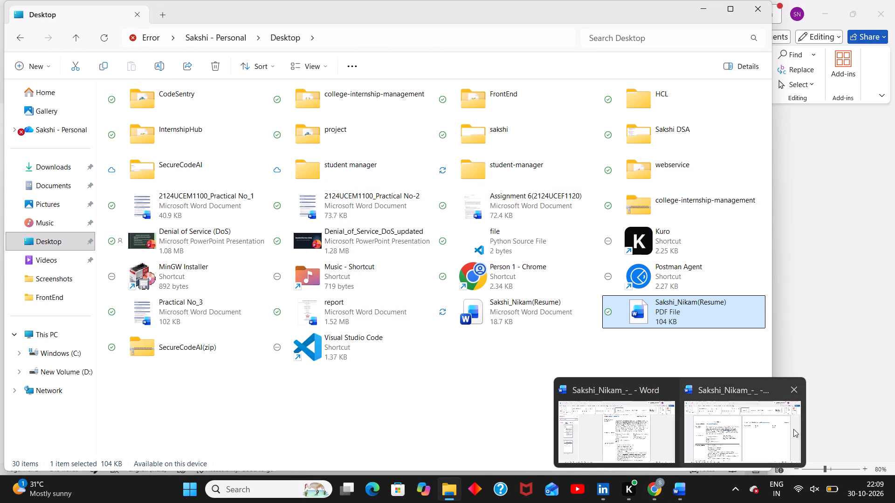
{"action": "left_click", "coordinate": [654, 419]}
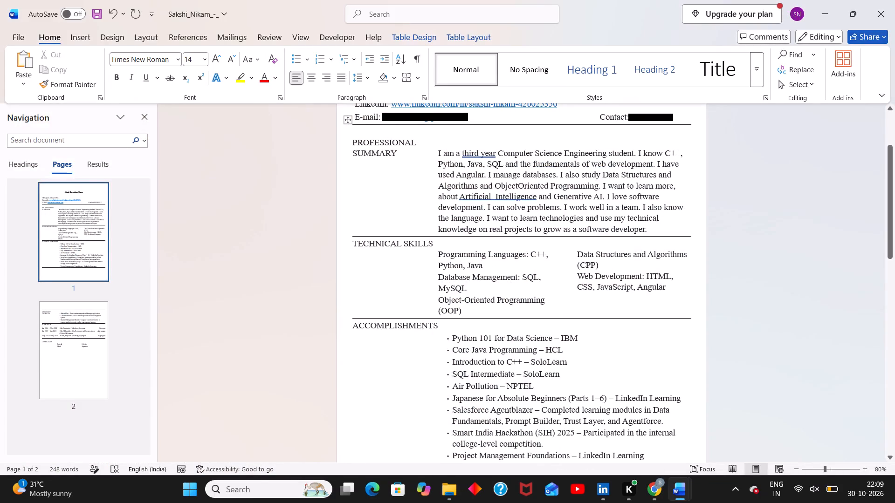
{"action": "scroll", "coordinate": [506, 251], "scroll_direction": "up", "scroll_amount": 1}
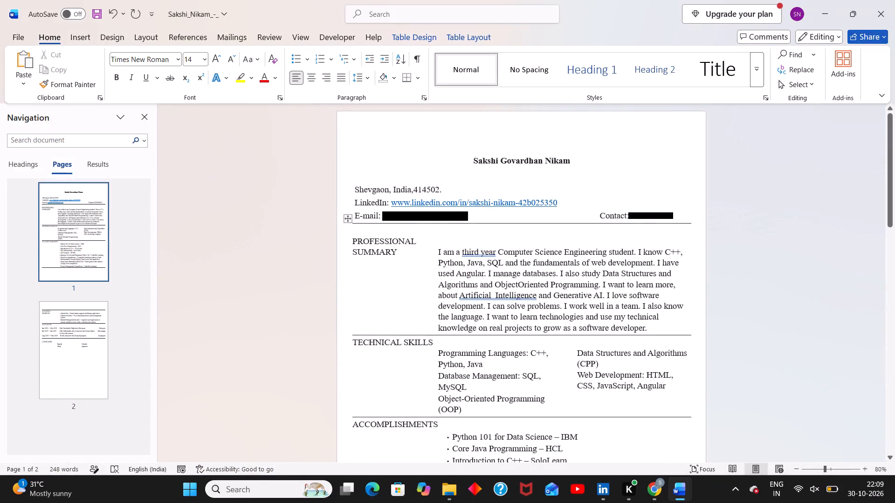
{"action": "scroll", "coordinate": [506, 251], "scroll_direction": "down", "scroll_amount": 4}
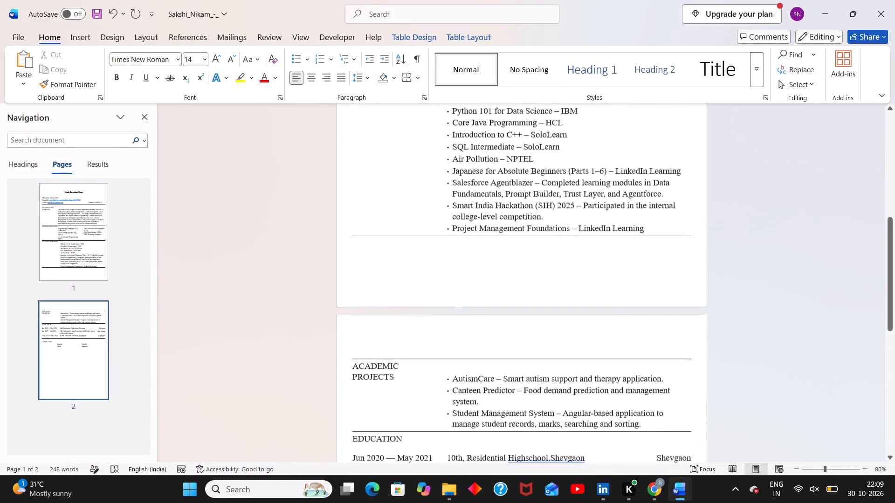
{"action": "scroll", "coordinate": [506, 251], "scroll_direction": "down", "scroll_amount": 2}
{"action": "scroll", "coordinate": [506, 251], "scroll_direction": "up", "scroll_amount": 1}
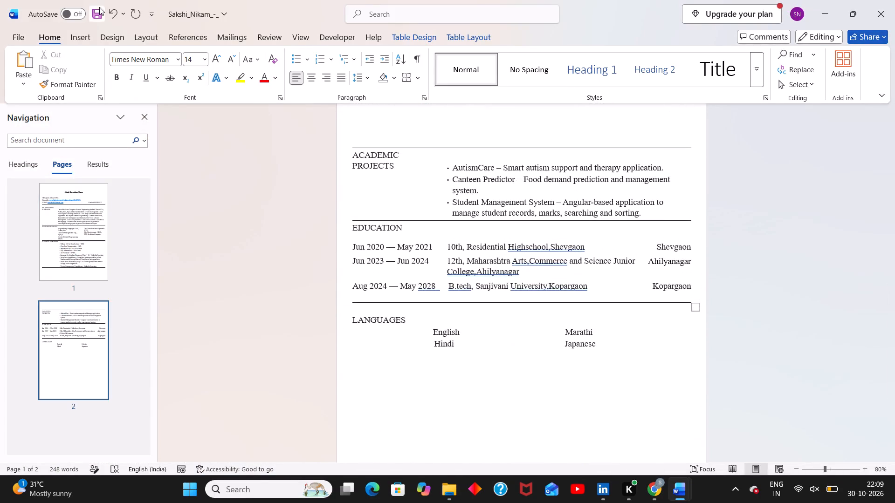
Start saving a copy of the resume, naming the file with the surname, an underscore, the first name and "(Resume)".
{"action": "left_click", "coordinate": [20, 35]}
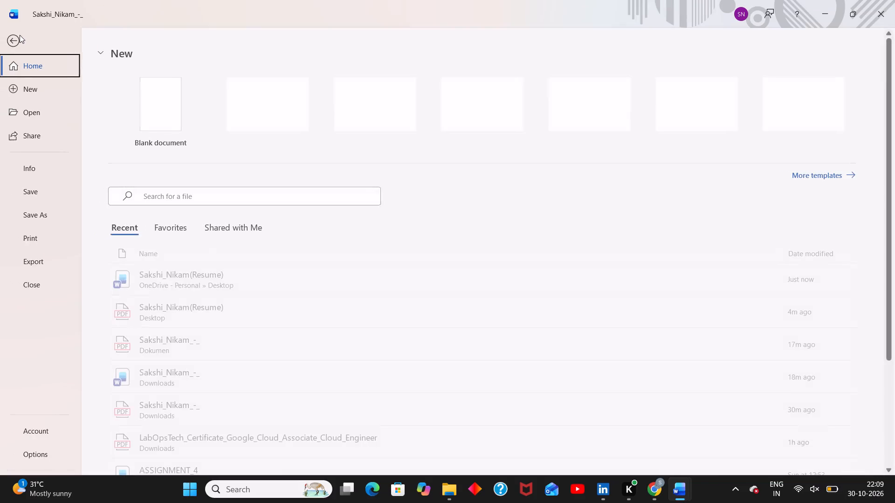
{"action": "left_click", "coordinate": [33, 218]}
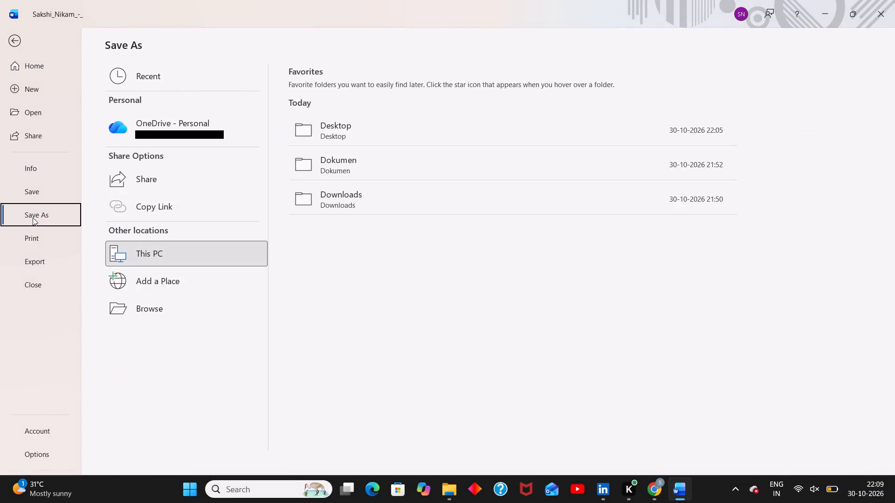
{"action": "left_click", "coordinate": [337, 173]}
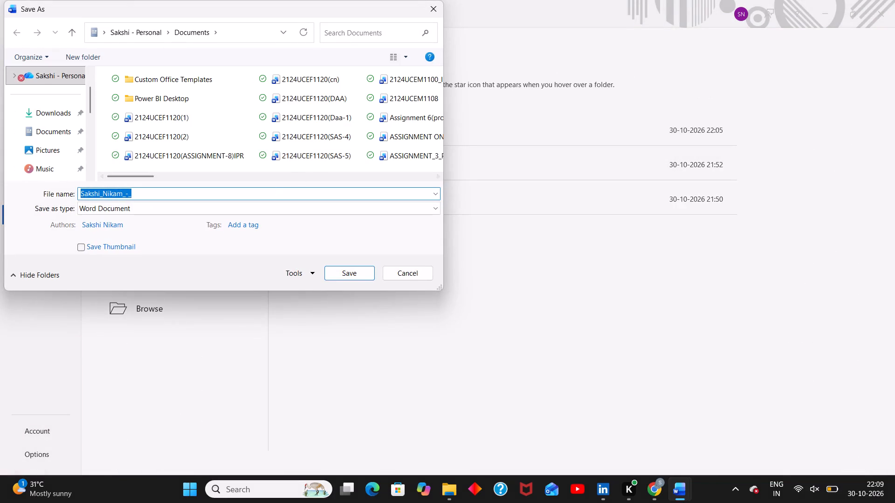
{"action": "left_click", "coordinate": [165, 195]}
{"action": "key", "text": "BackSpace"}
{"action": "key", "text": "BackSpace"}
{"action": "key", "text": "BackSpace"}
{"action": "key", "text": "BackSpace"}
{"action": "key", "text": "BackSpace"}
{"action": "key", "text": "BackSpace"}
{"action": "key", "text": "BackSpace"}
{"action": "key", "text": "BackSpace"}
{"action": "key", "text": "BackSpace"}
{"action": "key", "text": "BackSpace"}
{"action": "key", "text": "BackSpace"}
{"action": "key", "text": "BackSpace"}
{"action": "key", "text": "BackSpace"}
{"action": "key", "text": "BackSpace"}
{"action": "key", "text": "BackSpace"}
{"action": "key", "text": "BackSpace"}
{"action": "key", "text": "BackSpace"}
{"action": "key", "text": "BackSpace"}
{"action": "key", "text": "BackSpace"}
{"action": "key", "text": "BackSpace"}
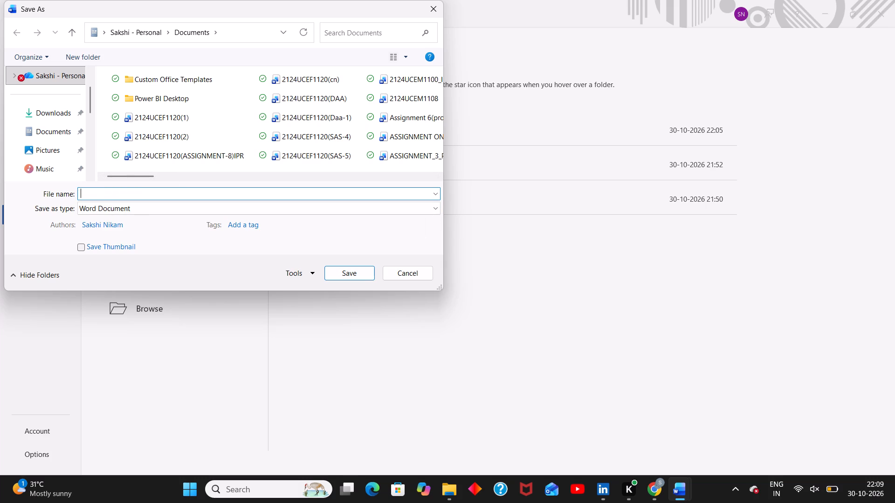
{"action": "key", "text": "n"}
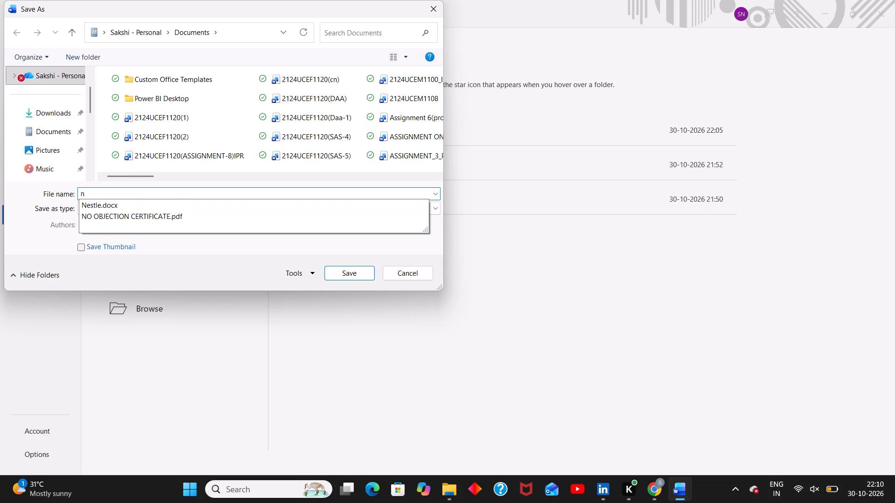
{"action": "key", "text": "BackSpace"}
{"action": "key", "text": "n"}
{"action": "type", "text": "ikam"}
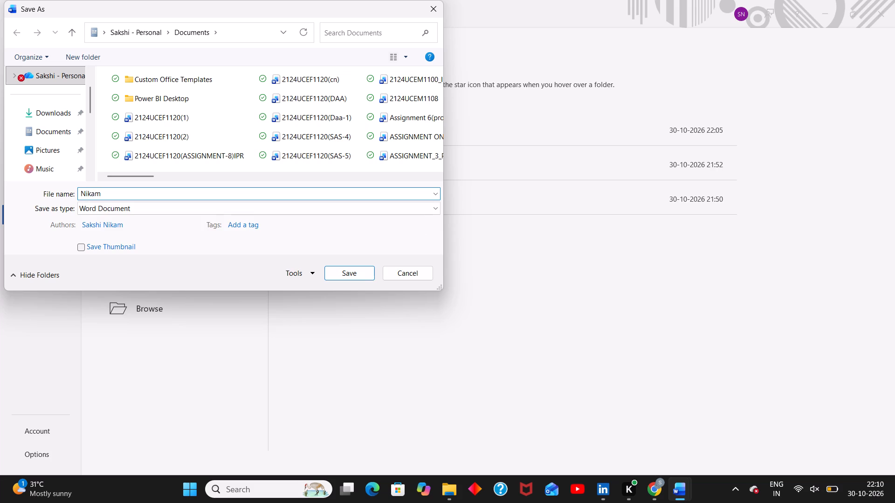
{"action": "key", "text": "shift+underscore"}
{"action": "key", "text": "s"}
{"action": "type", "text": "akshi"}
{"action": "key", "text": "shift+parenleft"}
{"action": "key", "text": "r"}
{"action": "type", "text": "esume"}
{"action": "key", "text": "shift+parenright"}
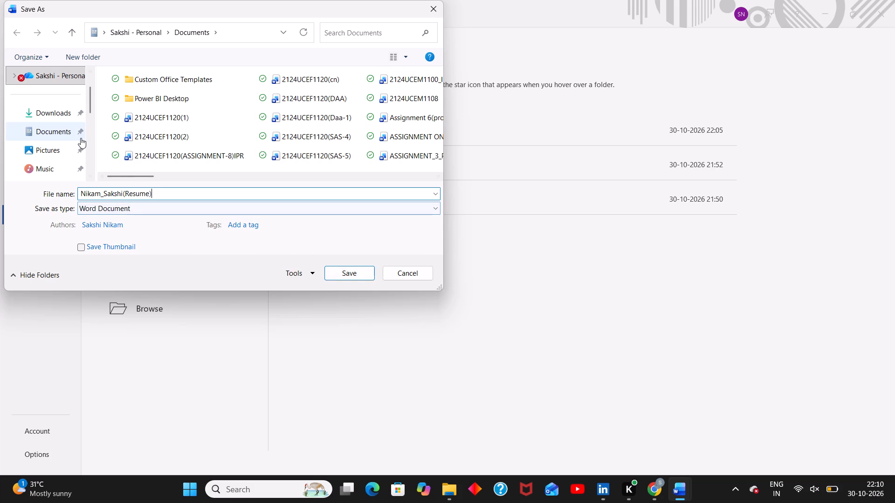
Save the renamed resume copy in the Desktop folder as a Word Document.
{"action": "scroll", "coordinate": [50, 142], "scroll_direction": "down", "scroll_amount": 1}
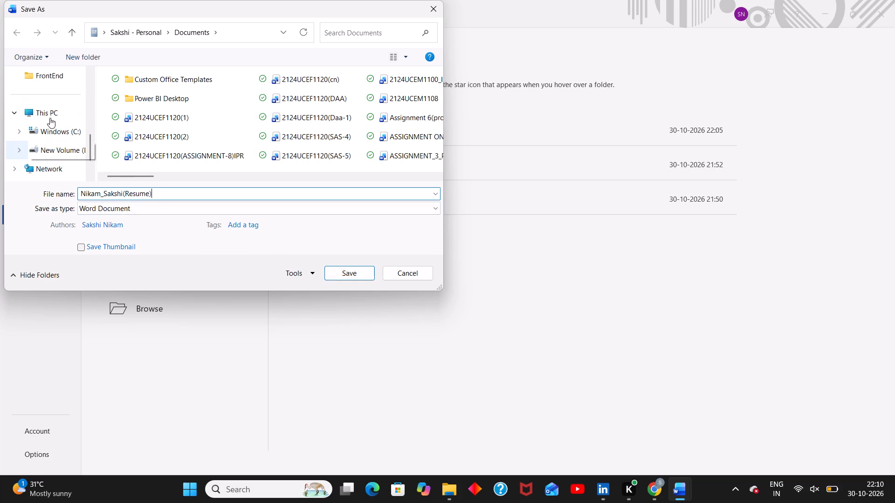
{"action": "scroll", "coordinate": [50, 105], "scroll_direction": "up", "scroll_amount": 1}
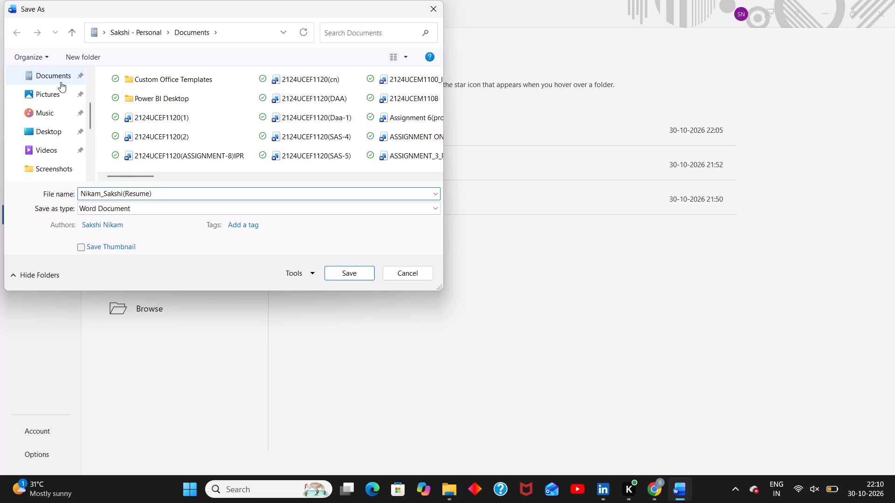
{"action": "left_click", "coordinate": [55, 134]}
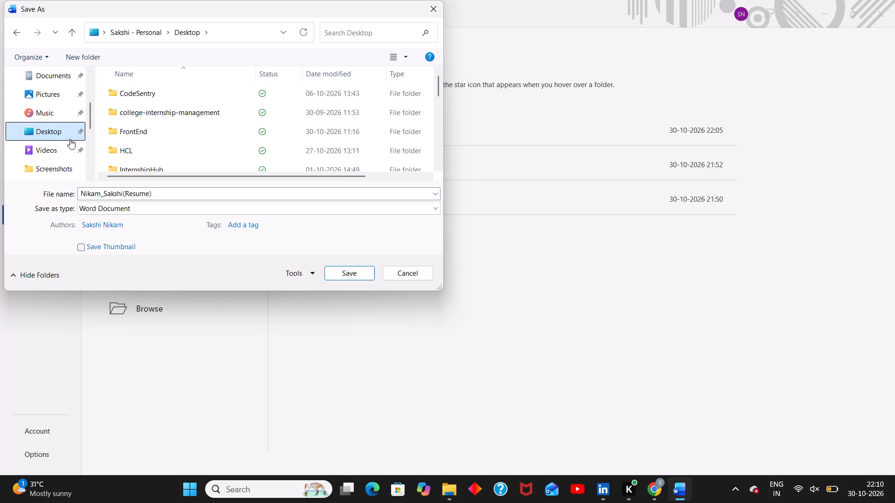
{"action": "scroll", "coordinate": [201, 168], "scroll_direction": "down", "scroll_amount": 2}
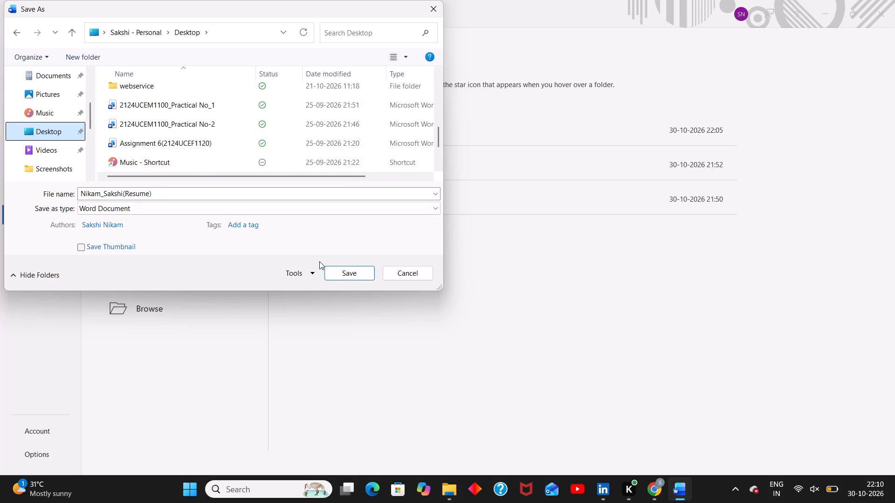
{"action": "left_click", "coordinate": [342, 272]}
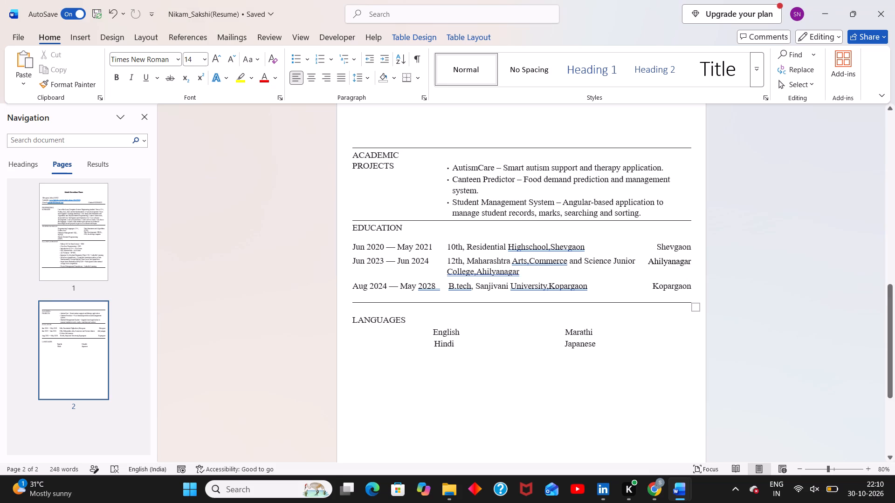
Close the saved resume, the Desktop folder window and the remaining resume document window.
{"action": "scroll", "coordinate": [492, 362], "scroll_direction": "up", "scroll_amount": 2}
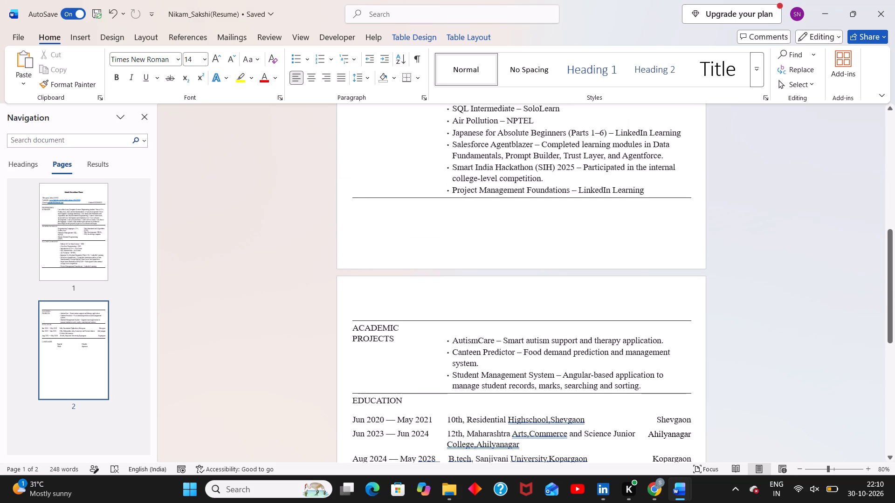
{"action": "left_click", "coordinate": [885, 0]}
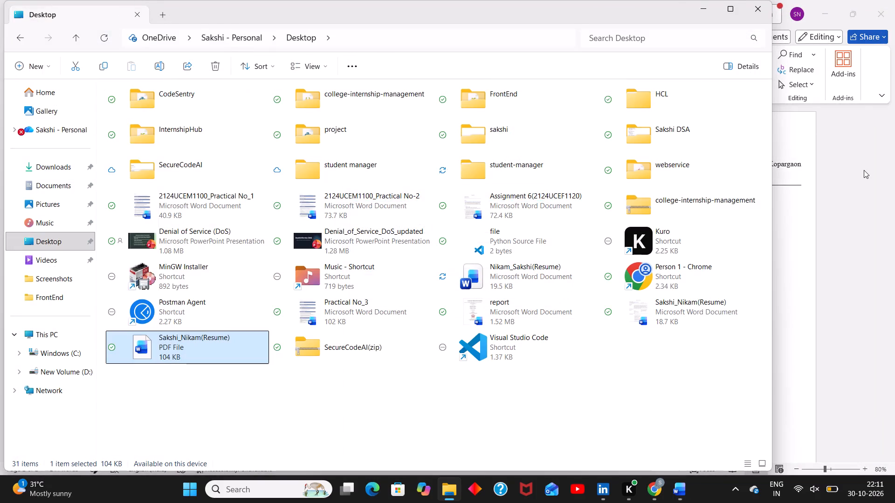
{"action": "left_click", "coordinate": [763, 7]}
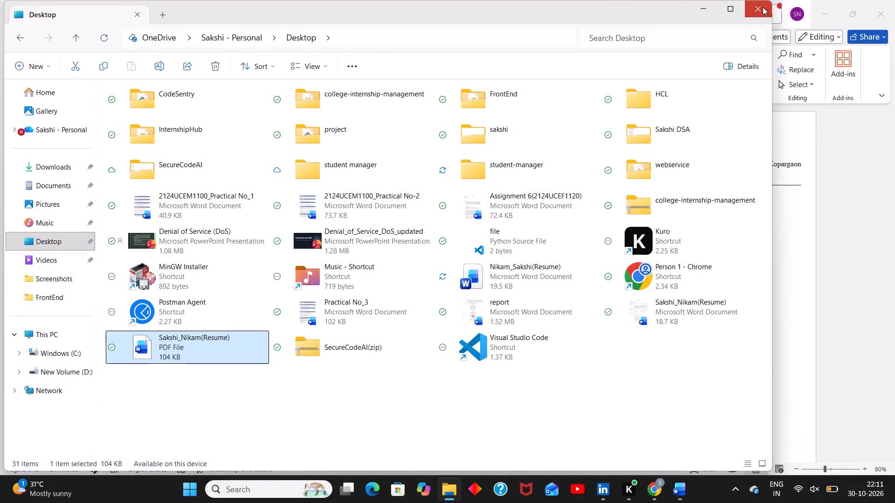
{"action": "left_click", "coordinate": [891, 0]}
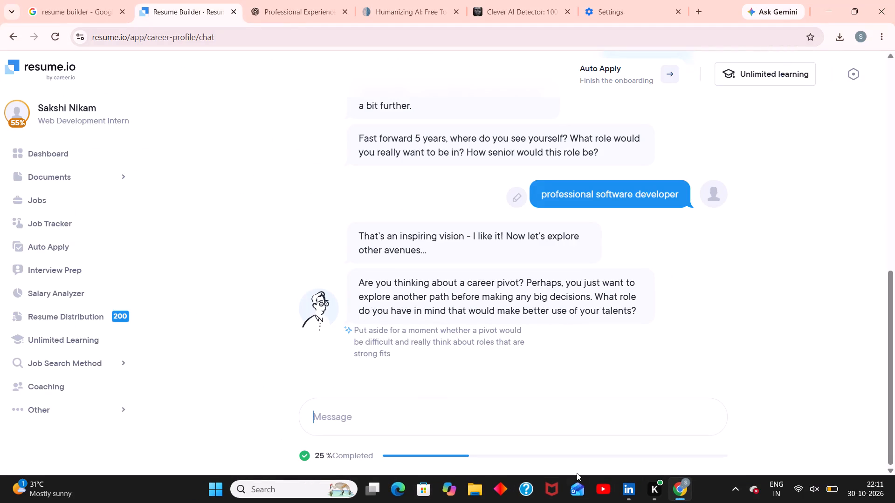
Open a new browser tab in Chrome.
{"action": "left_click", "coordinate": [694, 5]}
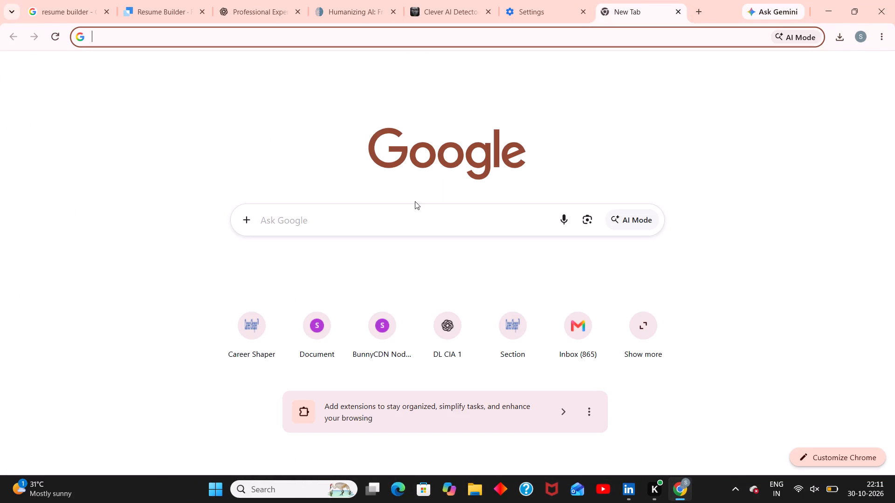
{"action": "left_click", "coordinate": [415, 201]}
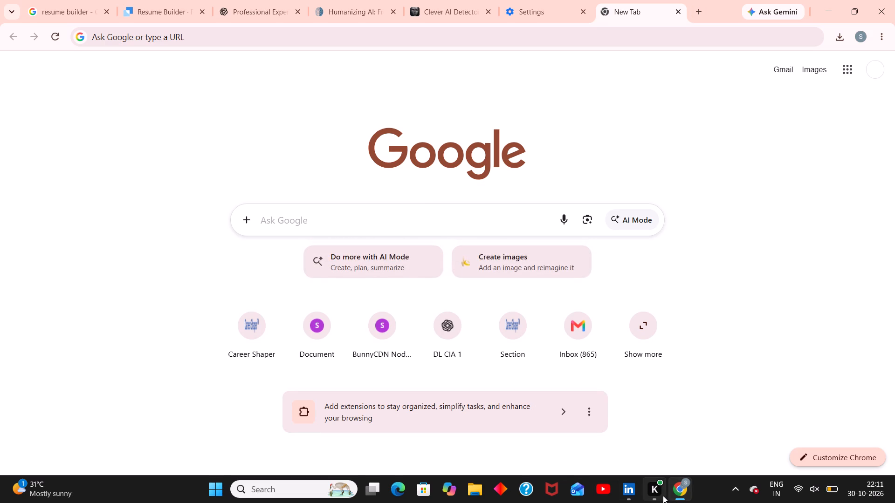